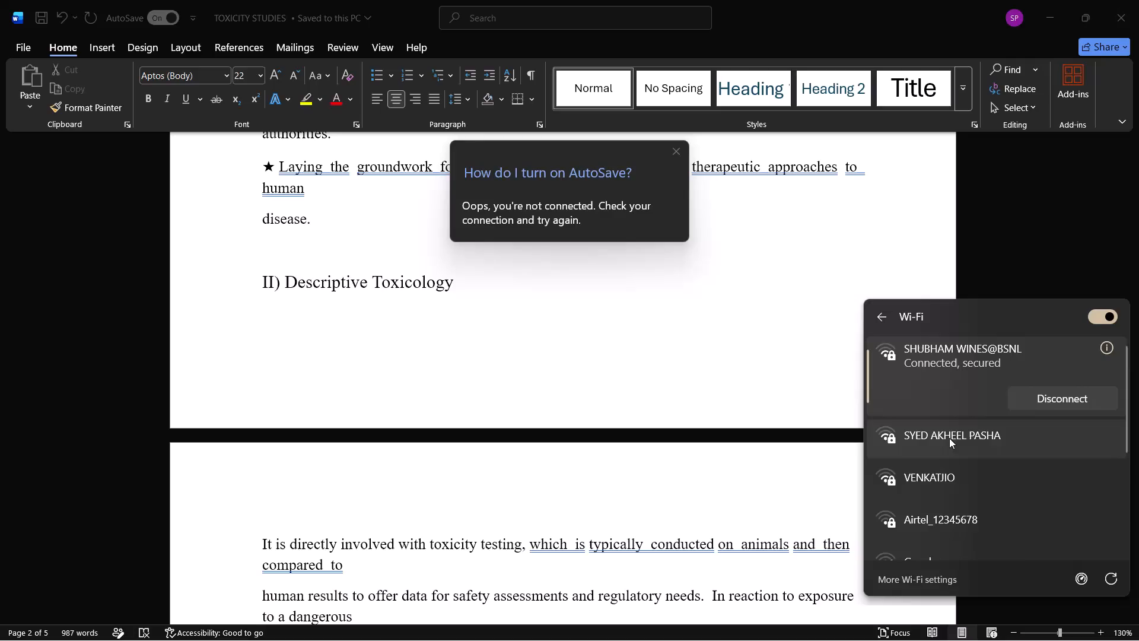
Close the Wi-Fi network list and dismiss the AutoSave connection notice.
left_click(739, 396)
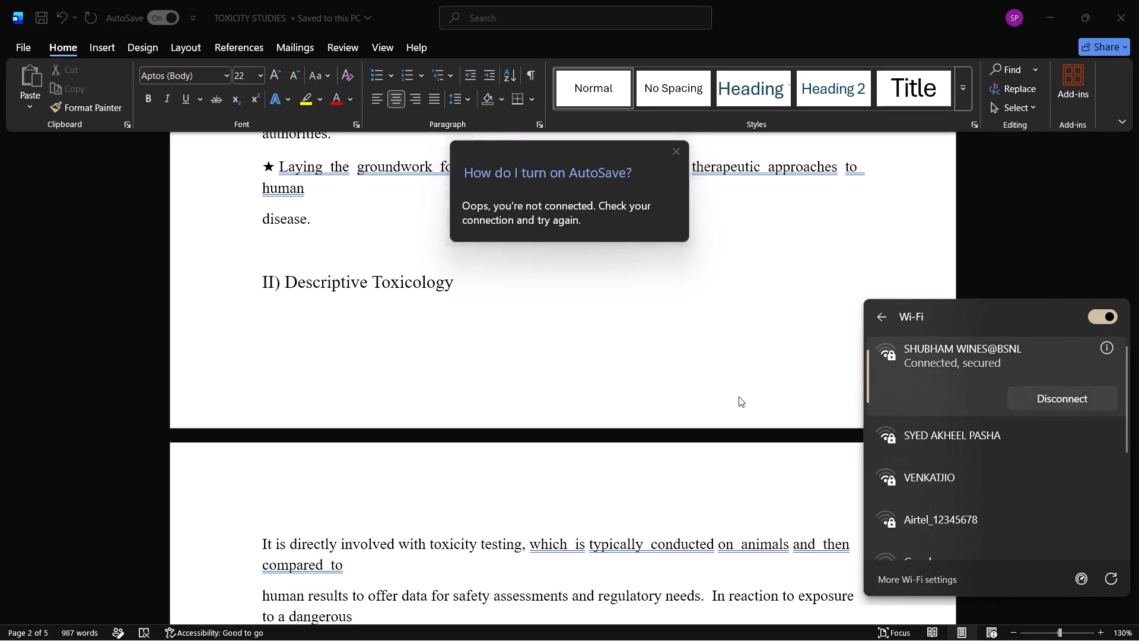
left_click(168, 12)
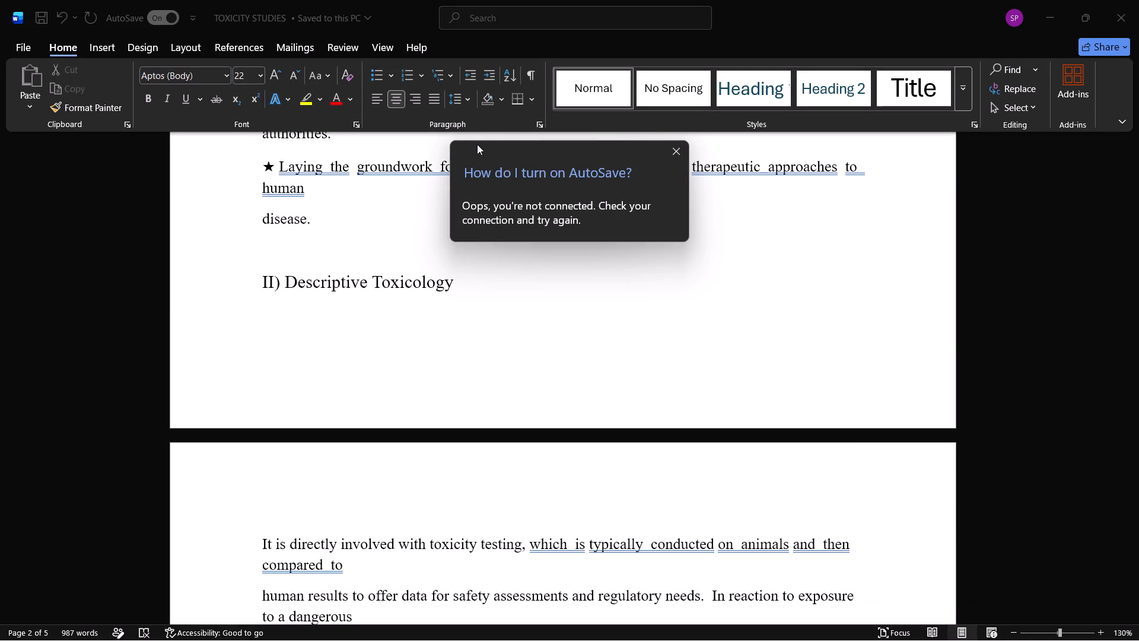
left_click(670, 148)
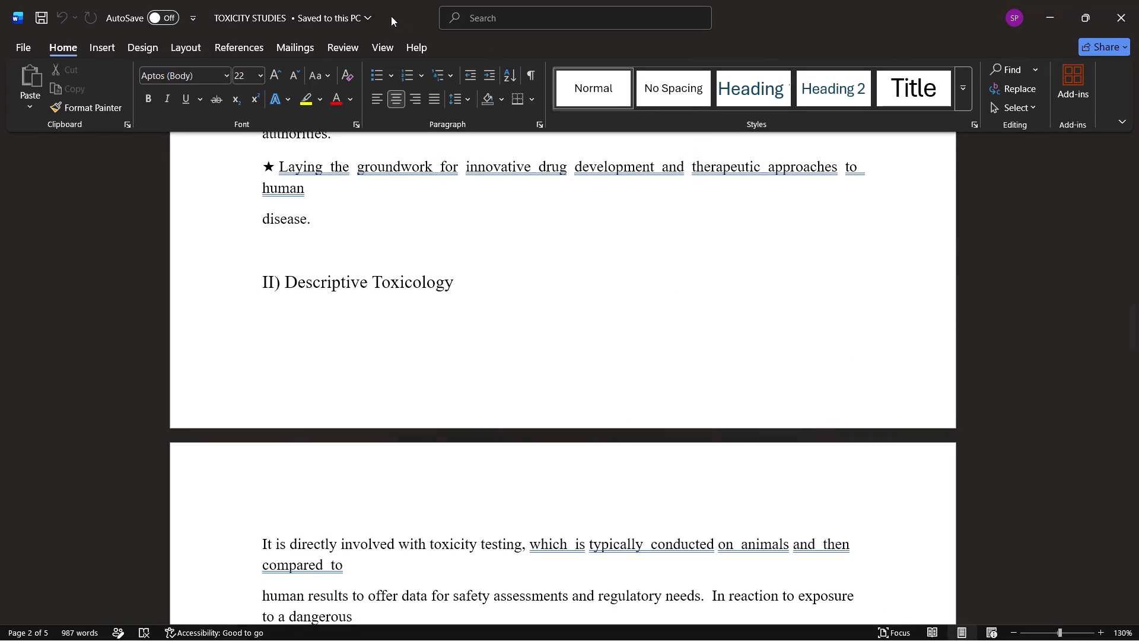
Turn on AutoSave for the TOXICITY STUDIES document, choosing OneDrive - Personal as the upload location.
left_click(166, 19)
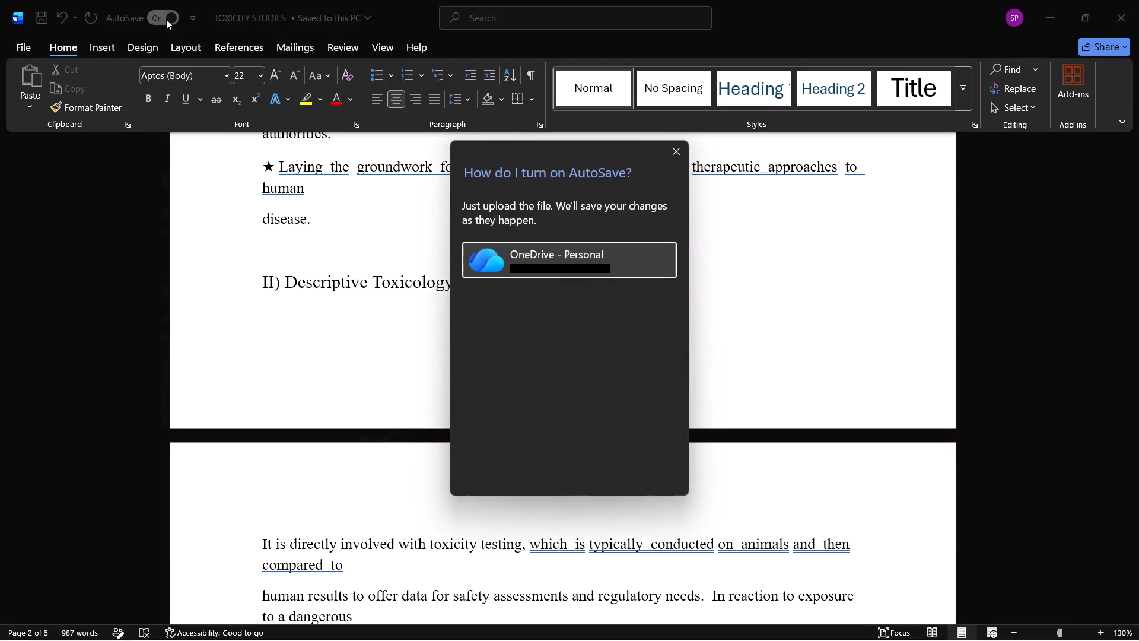
left_click(514, 242)
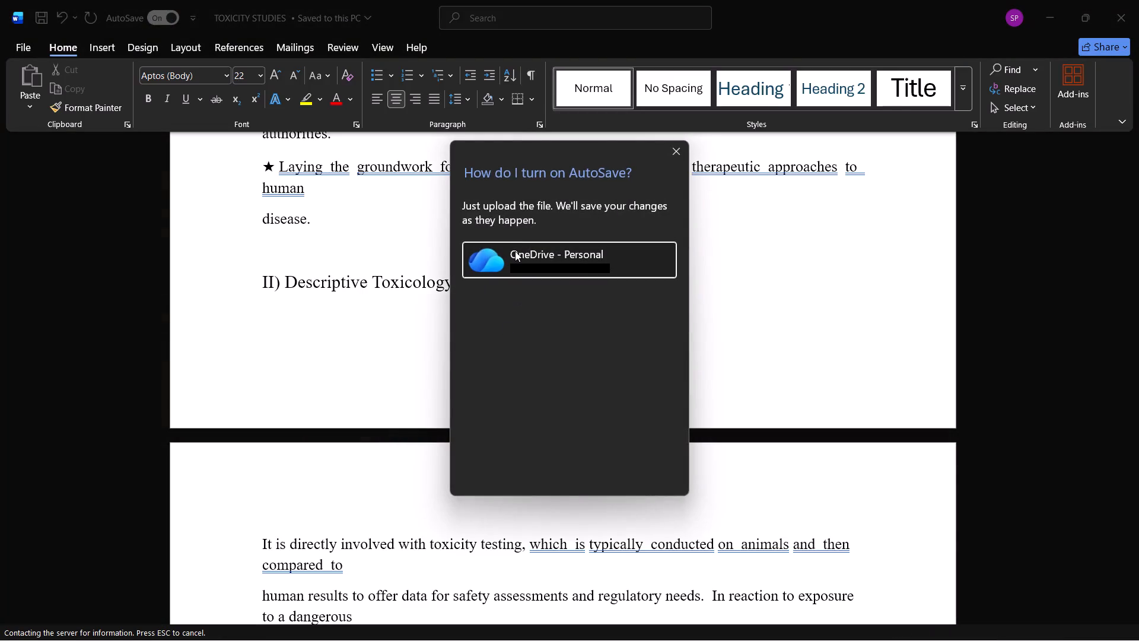
left_click(515, 251)
triple_click(515, 251)
Turn on AutoSave for the TOXICITY STUDIES document by uploading it to the personal OneDrive.
left_click(585, 266)
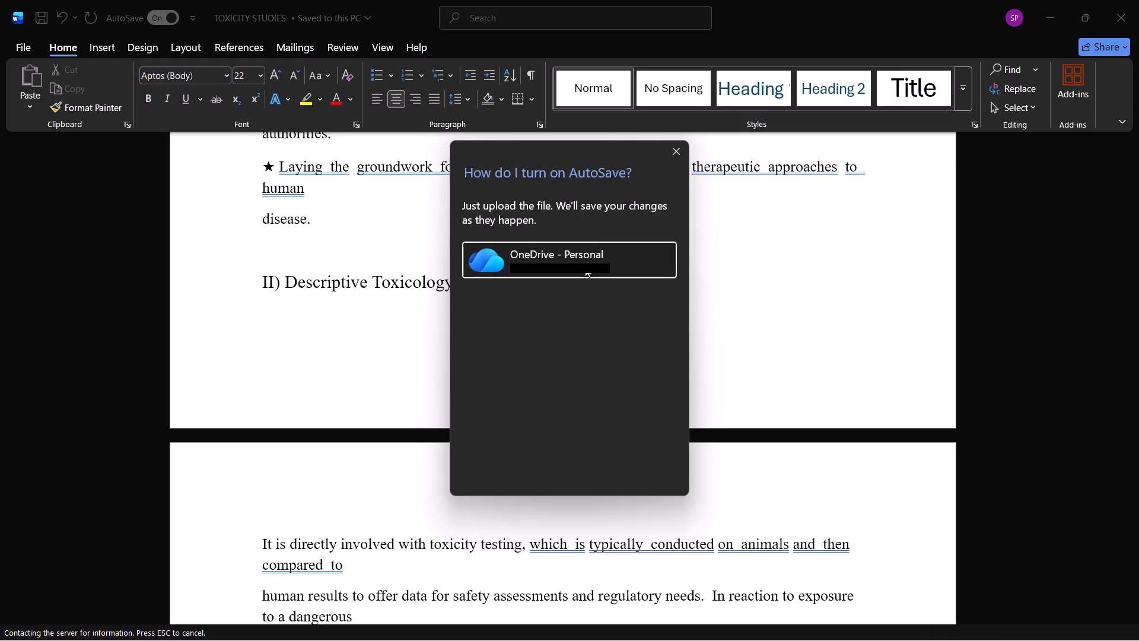
triple_click(585, 266)
double_click(585, 266)
left_click(672, 145)
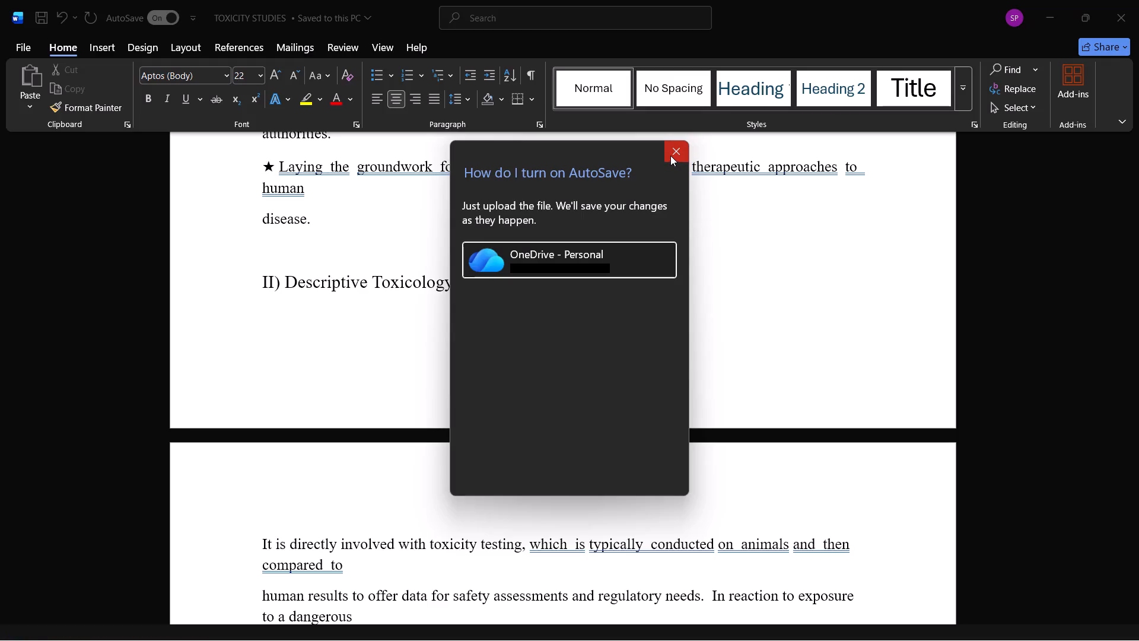
triple_click(670, 156)
left_click(670, 160)
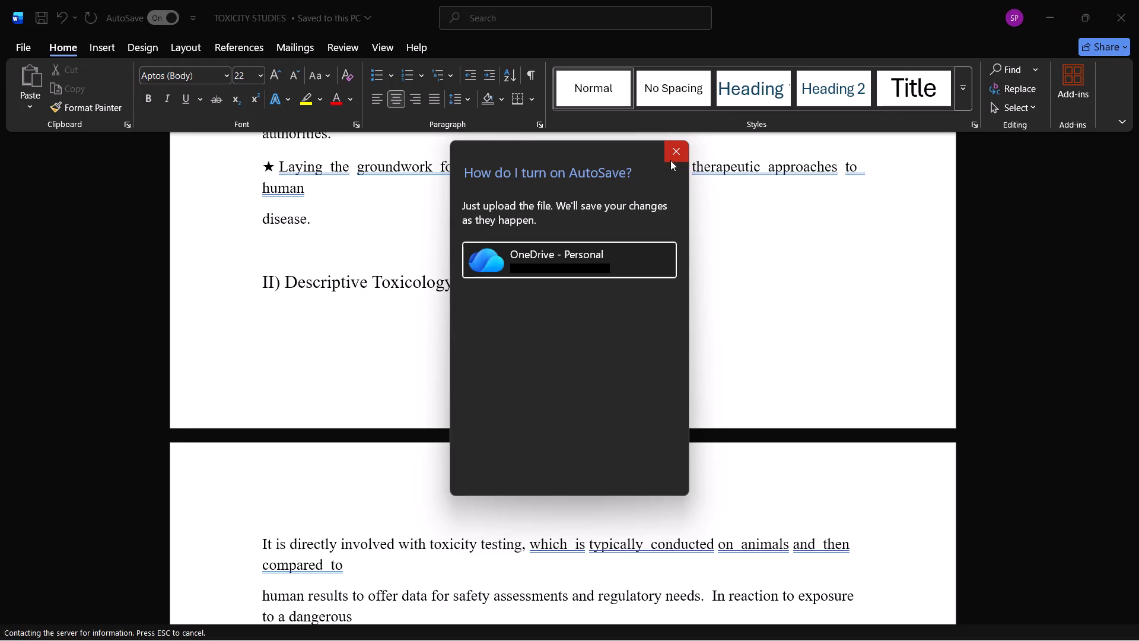
left_click(603, 259)
double_click(603, 259)
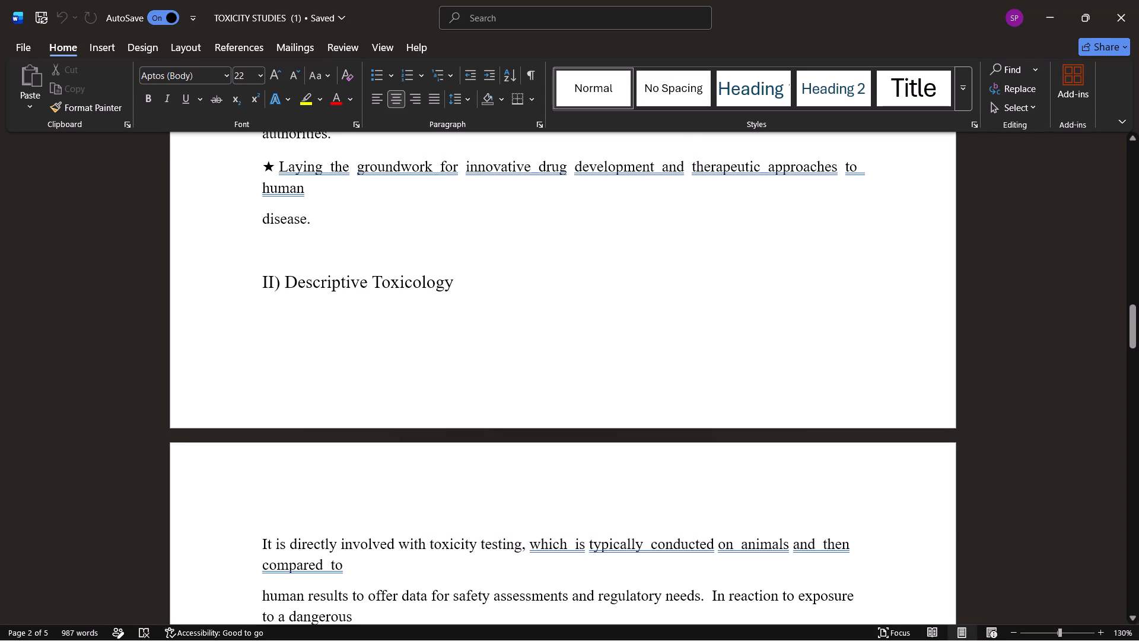
Rejoin the broken lines in the three starred points under Mechanistic Toxicology so each reads as one paragraph.
left_click(254, 216)
key("BackSpace")
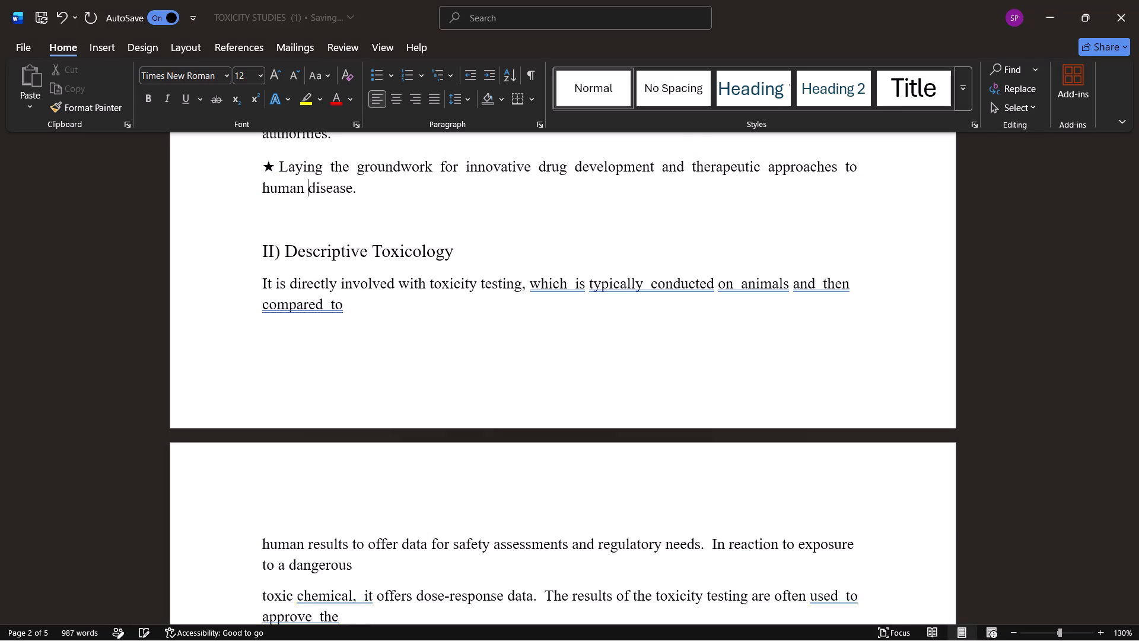
scroll(254, 216, "up", 1)
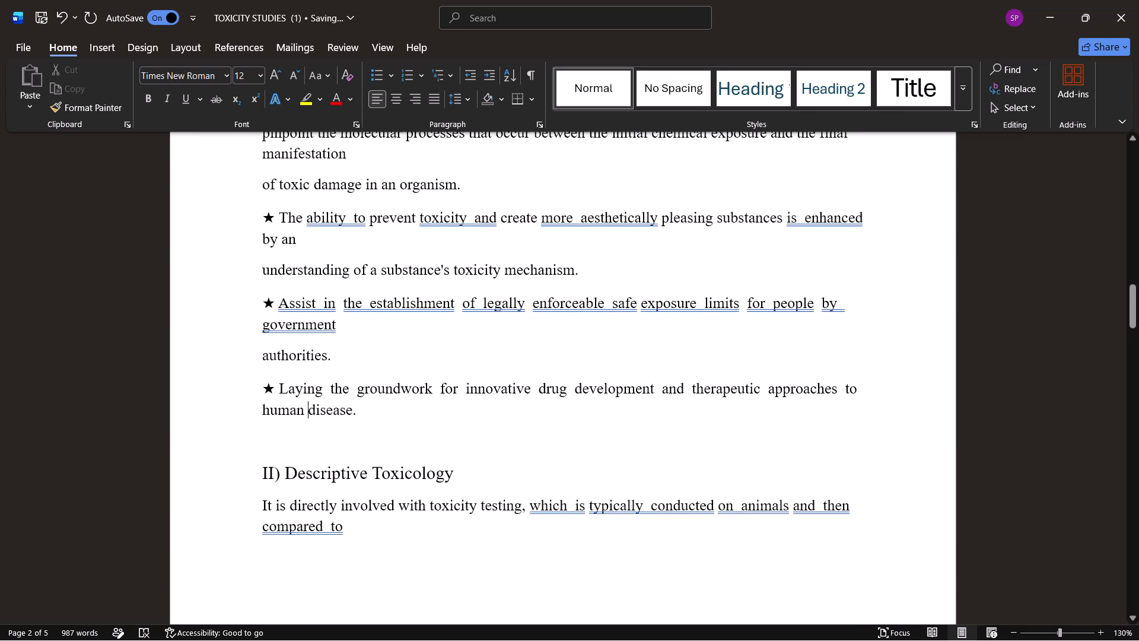
left_click(253, 357)
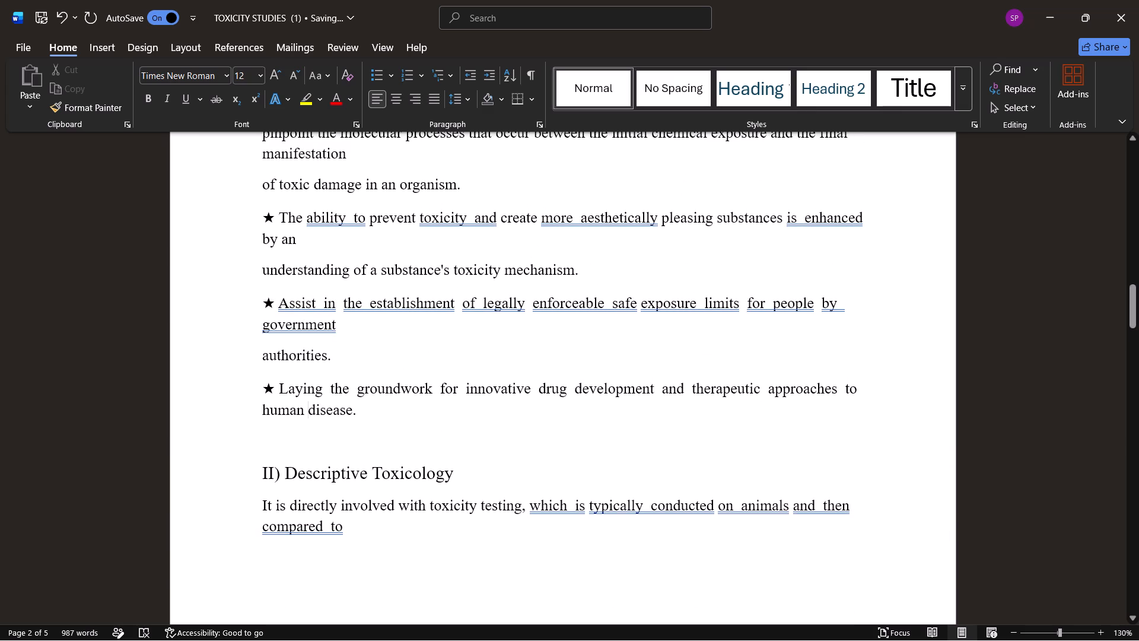
left_click(231, 325)
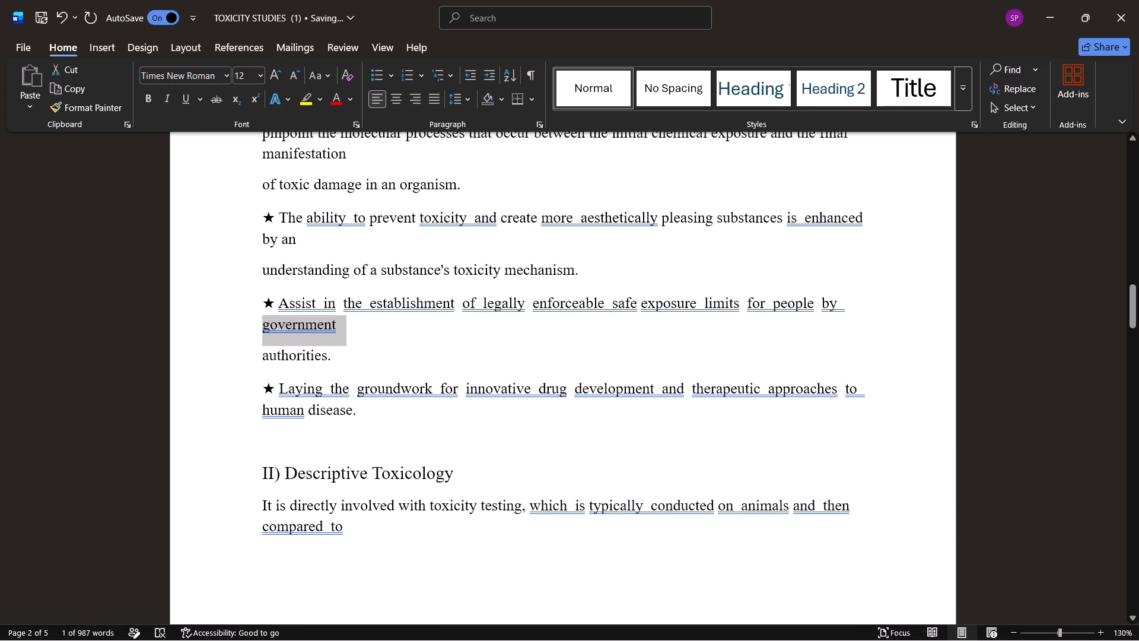
left_click(254, 350)
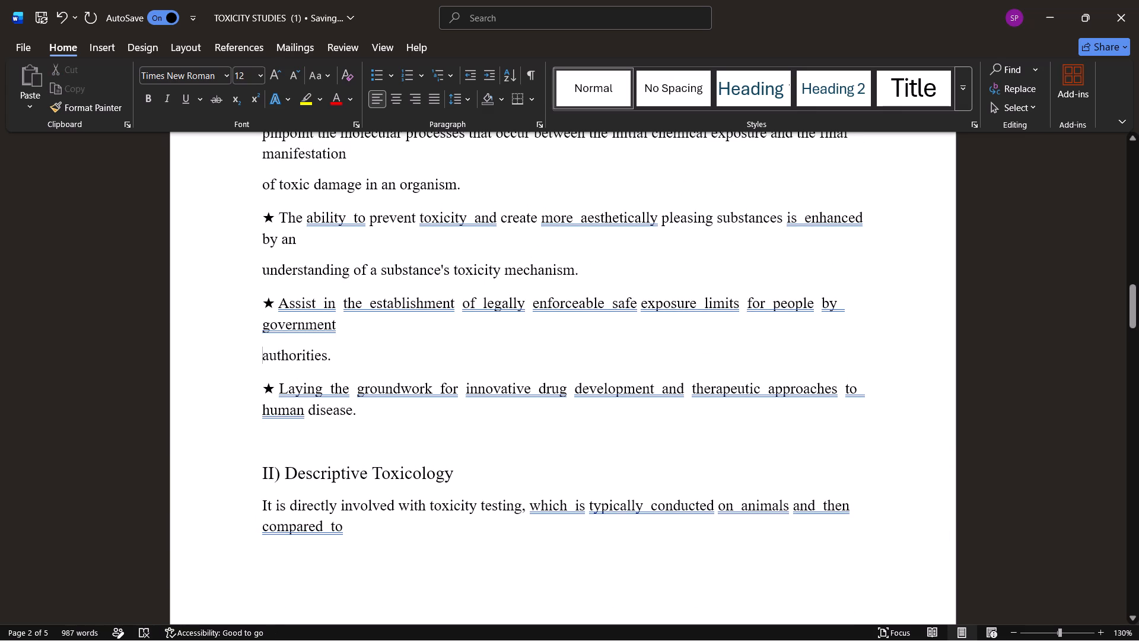
key("BackSpace")
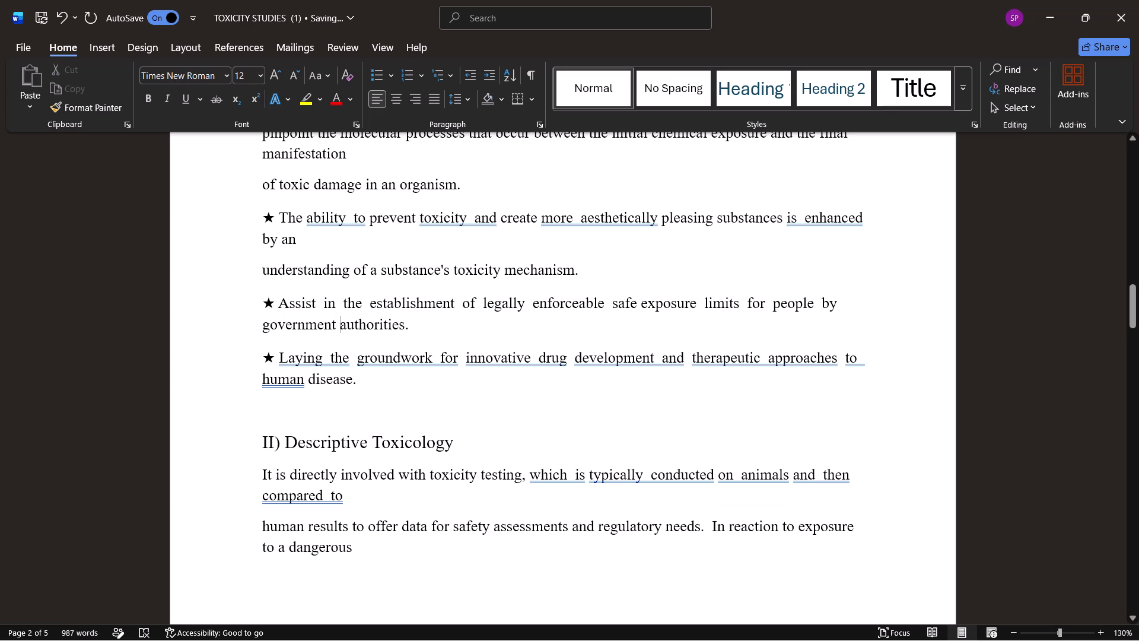
left_click(258, 268)
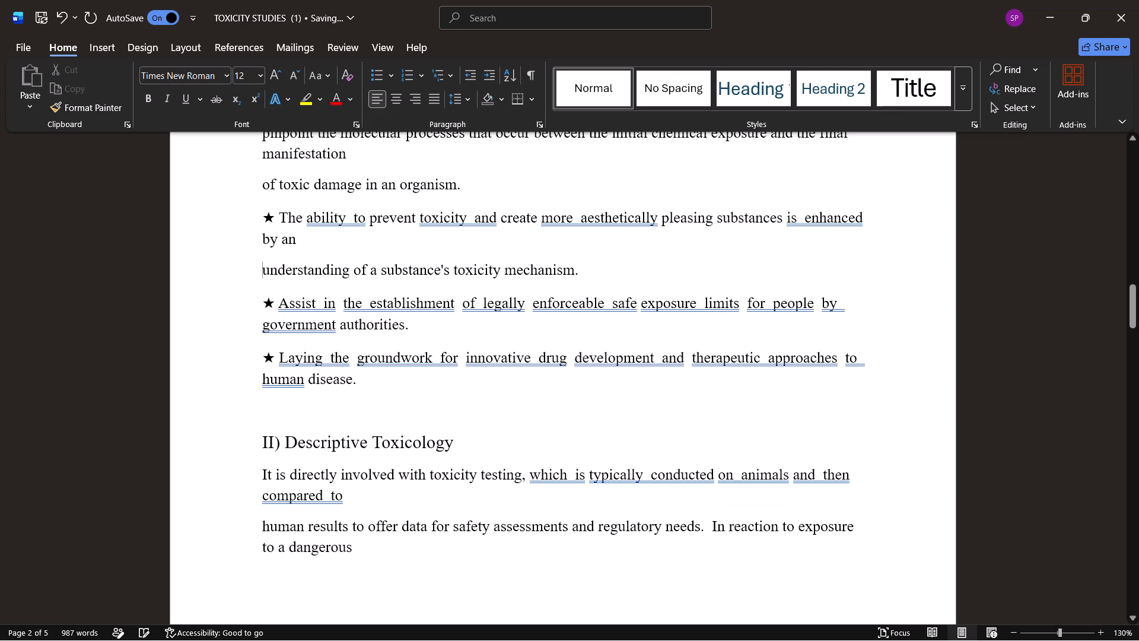
key("BackSpace")
Merge the broken lines of the introductory text under the I) Mechanistic Toxicology heading into one continuous paragraph.
scroll(258, 268, "up", 2)
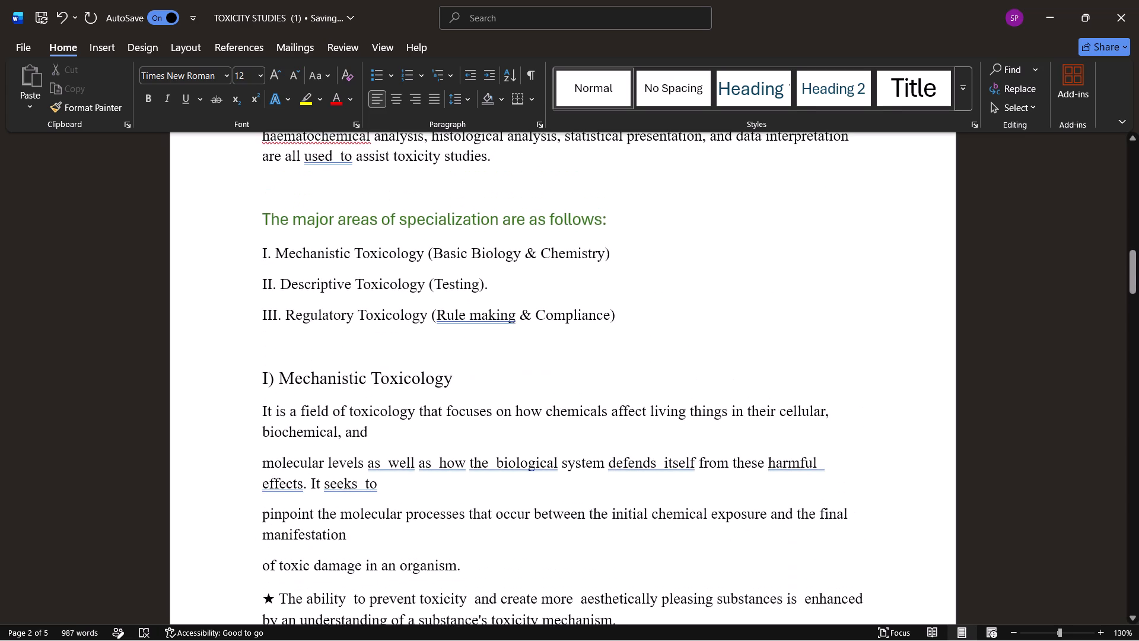
scroll(258, 268, "down", 1)
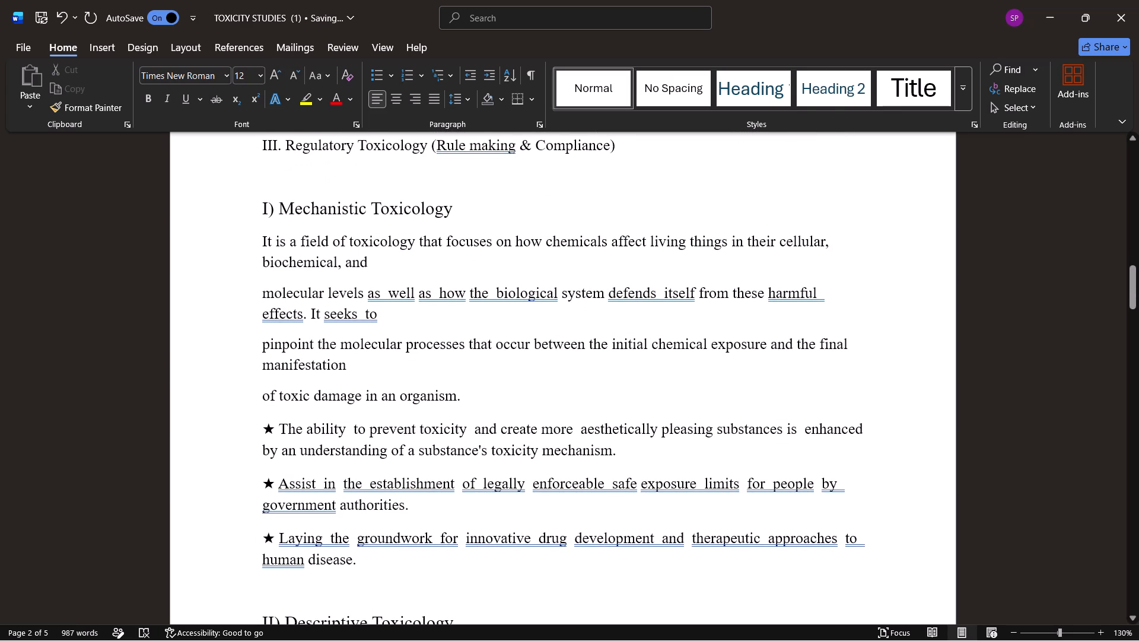
left_click(260, 392)
key("BackSpace")
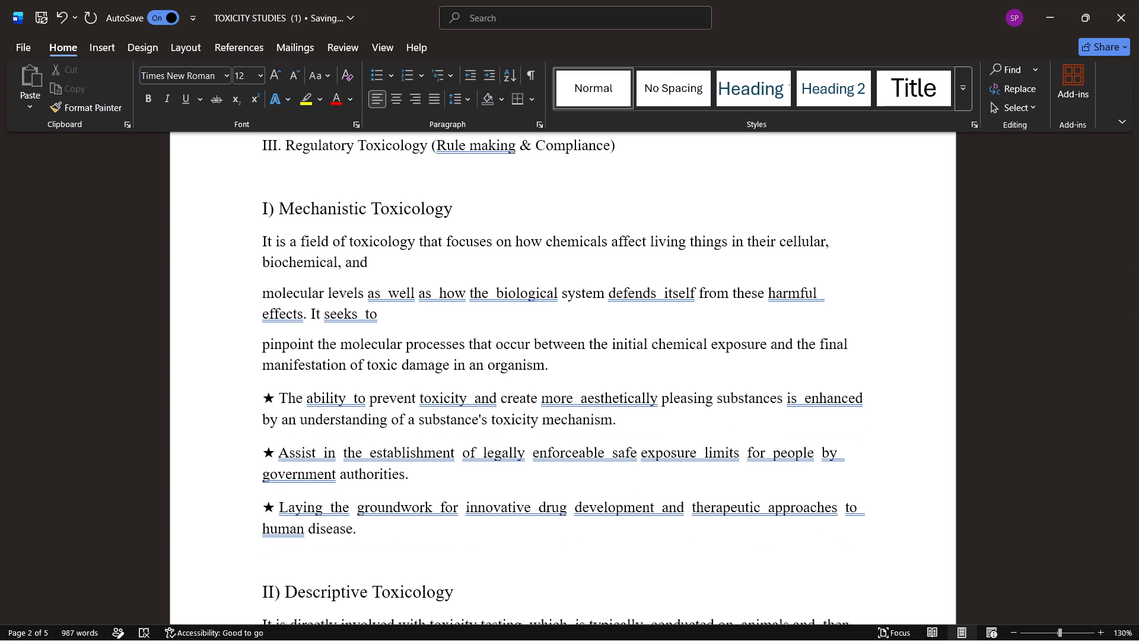
scroll(251, 529, "up", 1)
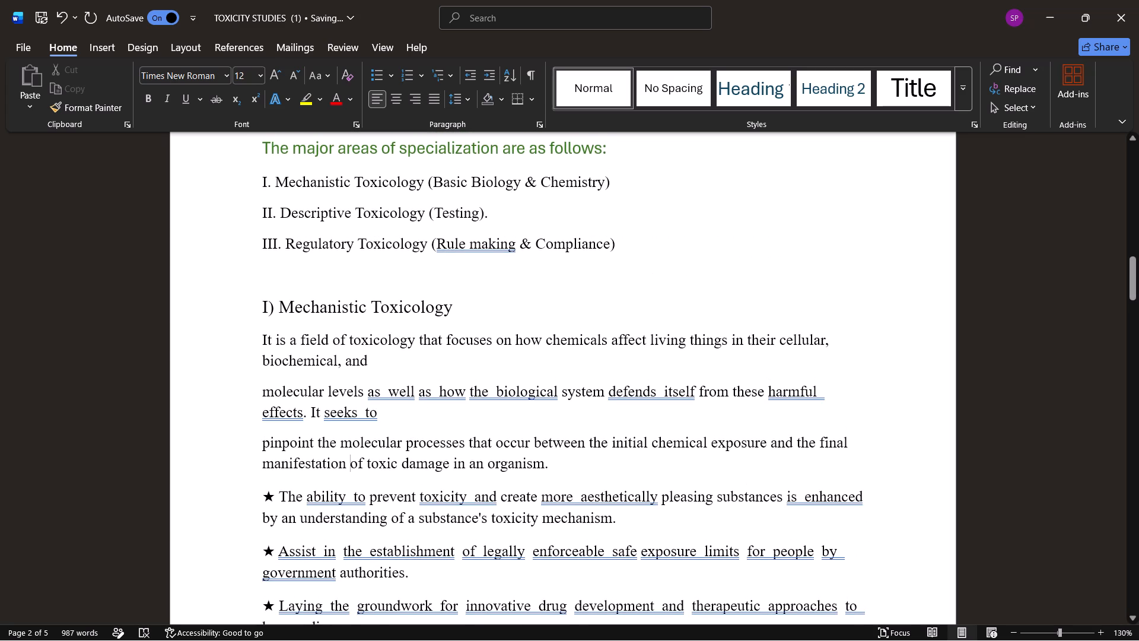
left_click(258, 437)
key("BackSpace")
key("space")
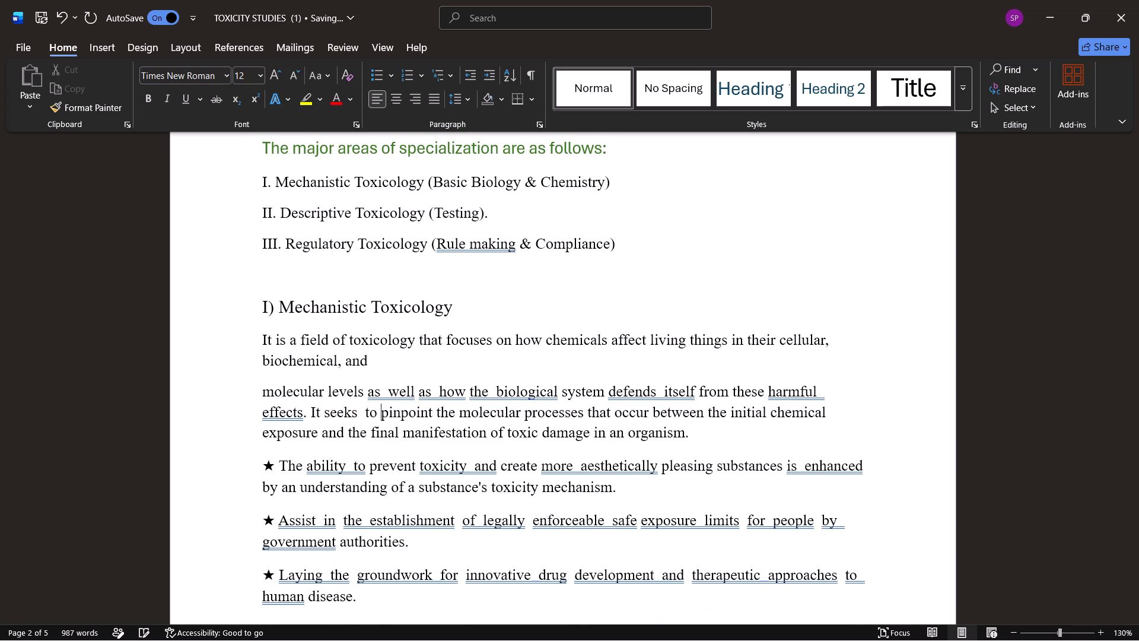
left_click(256, 390)
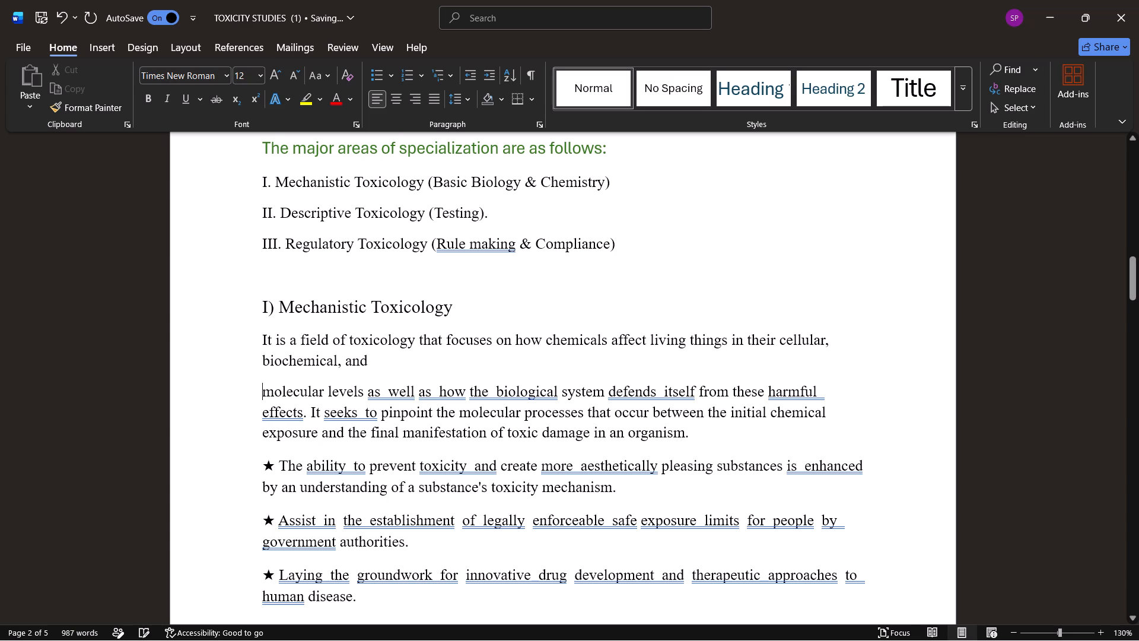
key("BackSpace")
Review the document from the title page through the HISTORY section, checking its layout and line breaks.
scroll(256, 390, "up", 1)
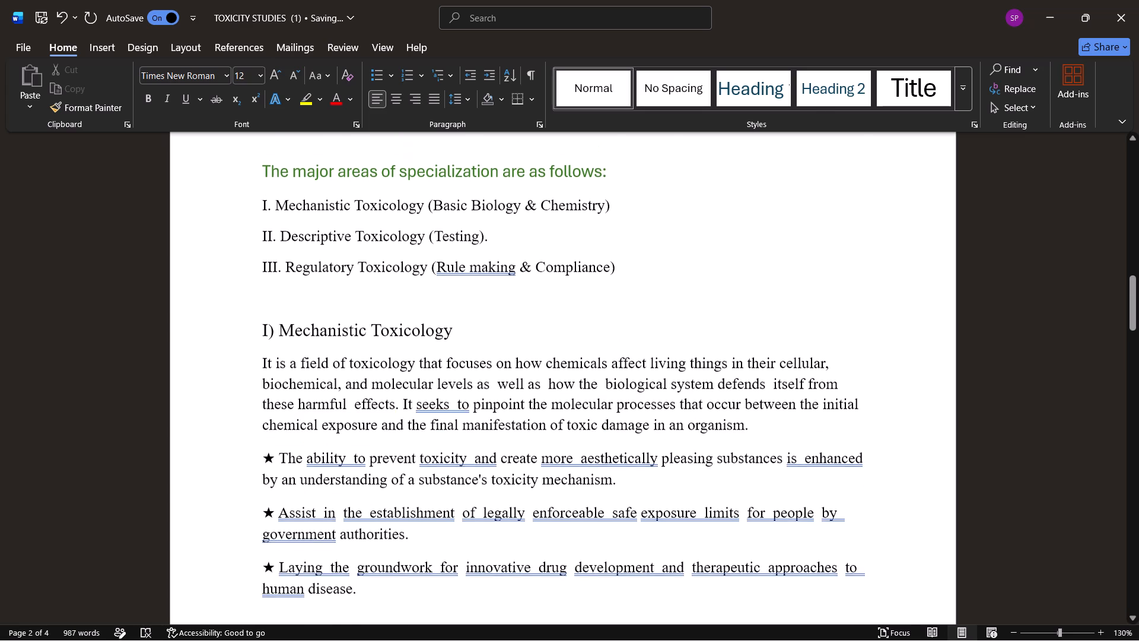
scroll(256, 390, "up", 1)
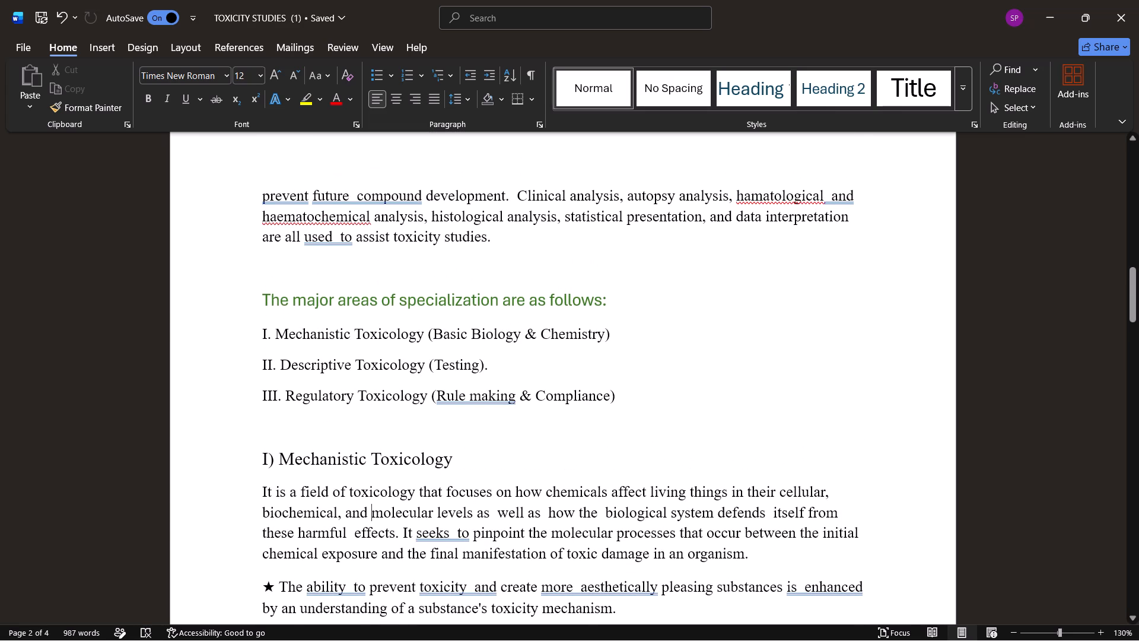
scroll(256, 390, "up", 5)
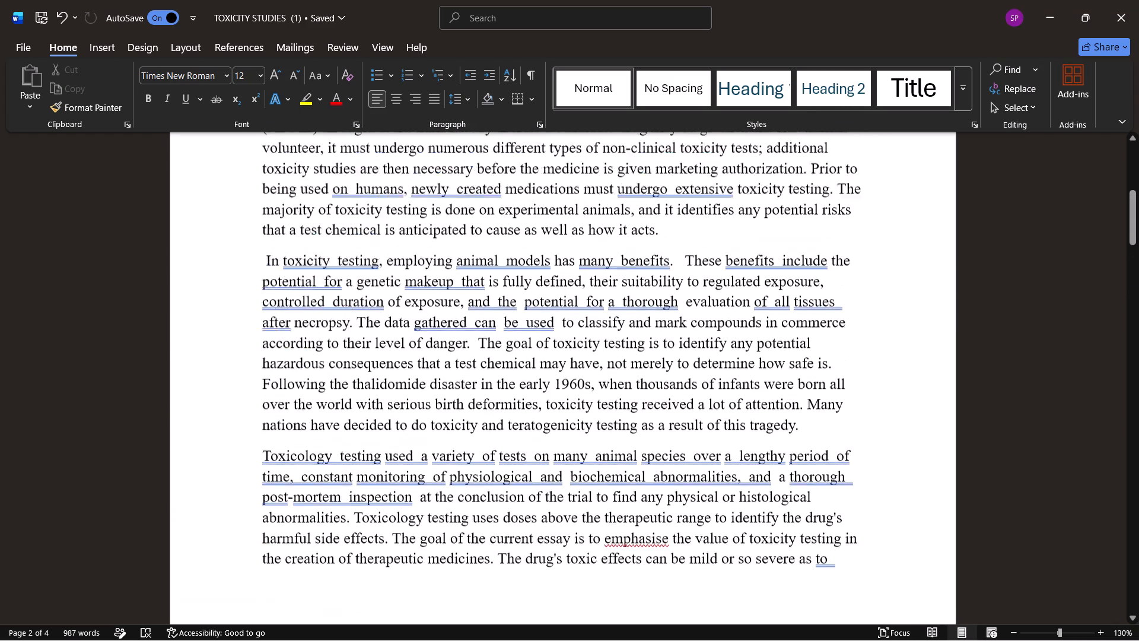
scroll(256, 390, "up", 4)
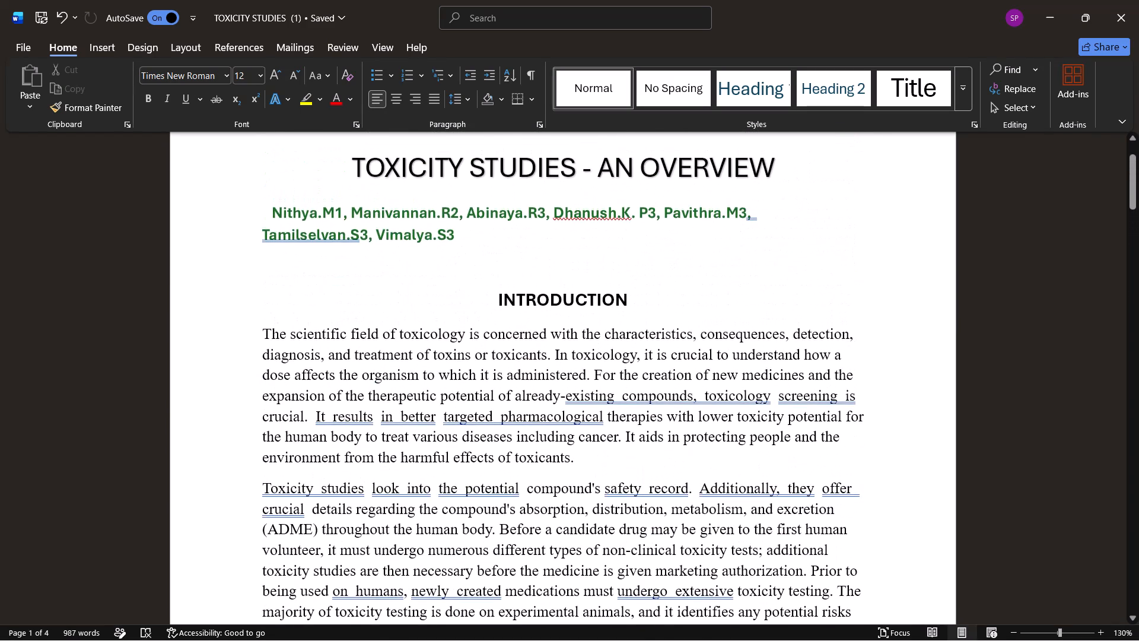
key("Down")
key("Down")
key("Down")
key("Down")
key("Down")
key("Down")
key("Down")
key("Down")
key("Down")
key("Down")
key("Down")
key("Down")
key("Down")
key("Down")
key("Down")
key("Down")
key("Down")
key("Down")
key("Down")
key("Down")
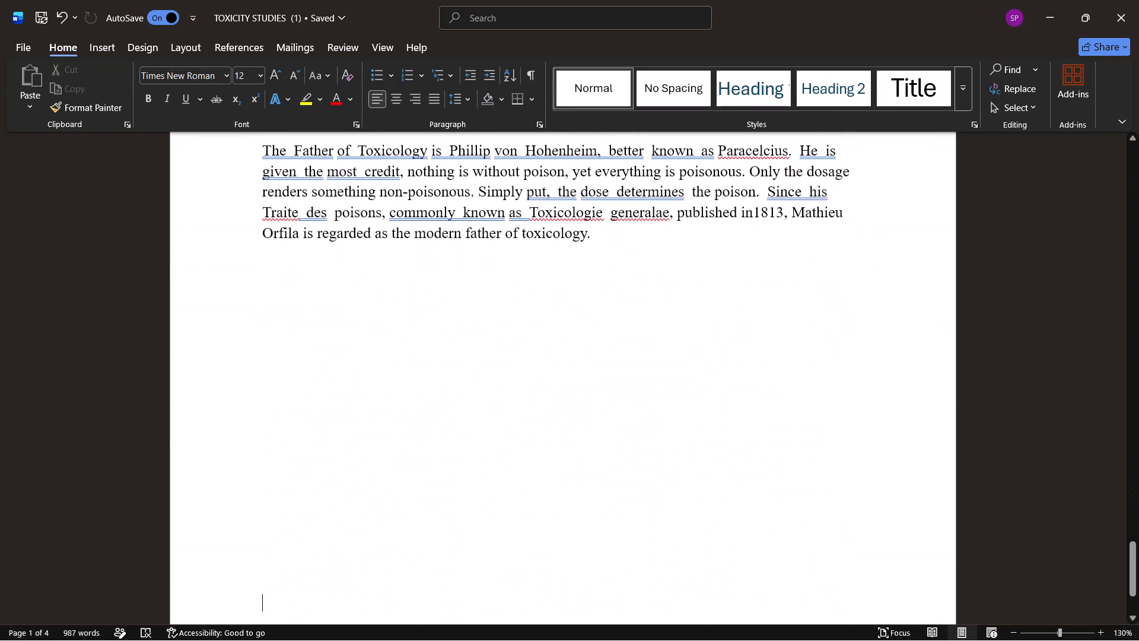
key("Up")
key("Up")
key("Up")
key("Up")
key("Up")
key("Up")
key("Up")
key("Up")
key("Up")
key("Up")
key("Up")
key("Up")
key("Up")
key("Up")
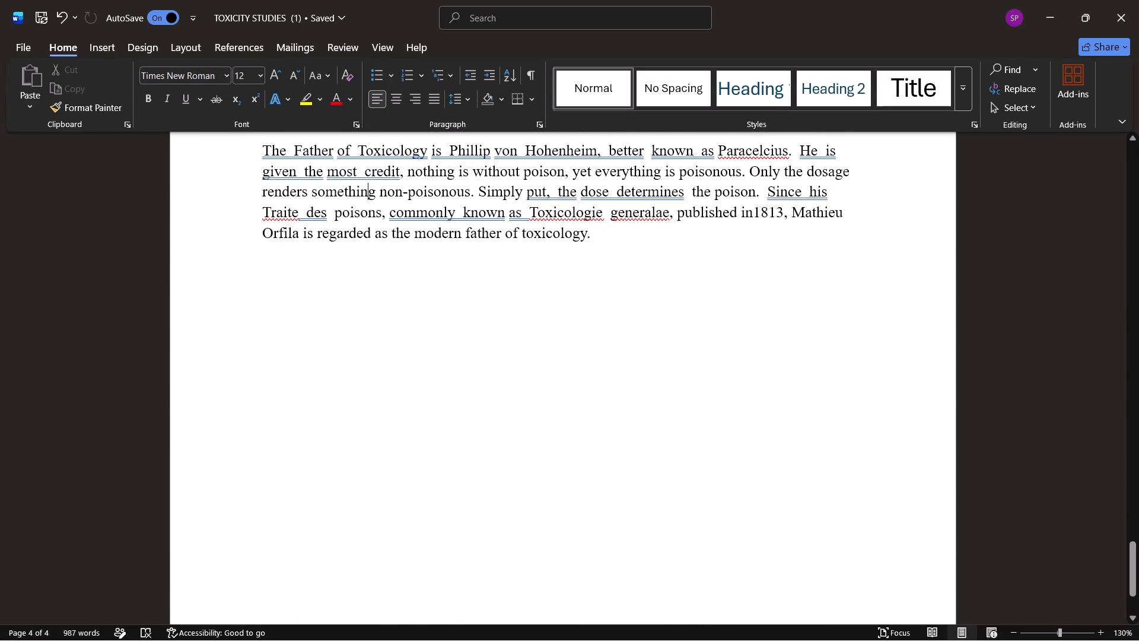
key("Up")
key("Up")
key("Up")
key("Up")
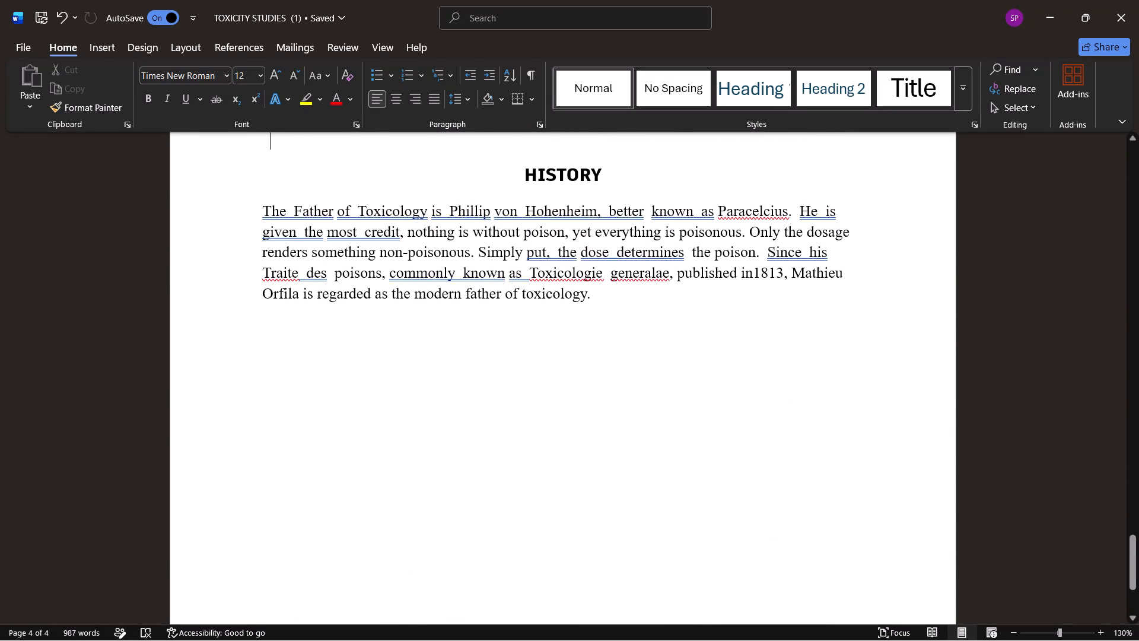
key("Up")
key("Up")
key("Up")
key("Up")
key("Up")
key("Up")
key("Up")
key("Up")
key("Up")
key("Up")
key("Up")
key("Up")
key("Up")
key("Up")
key("Up")
key("Up")
key("Up")
key("Up")
key("Up")
key("Up")
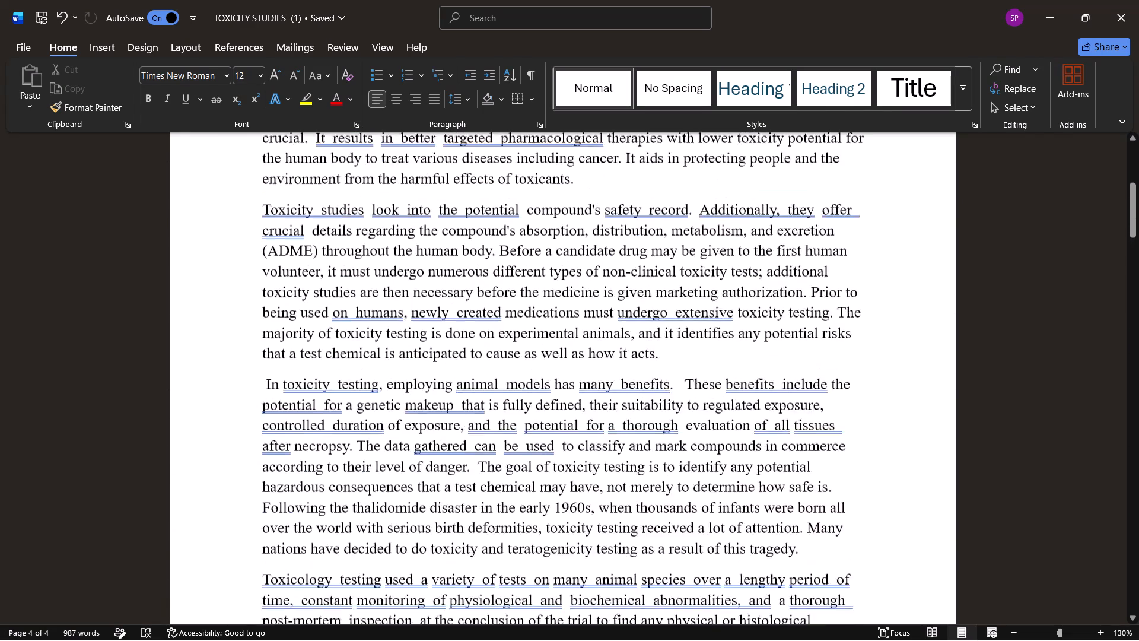
key("Down")
key("Down")
key("Down")
key("Down")
key("Down")
key("Down")
key("Down")
key("Down")
key("Down")
key("Down")
key("Down")
key("Down")
key("Down")
key("Down")
key("Down")
key("Down")
key("Down")
key("Down")
key("Down")
key("Down")
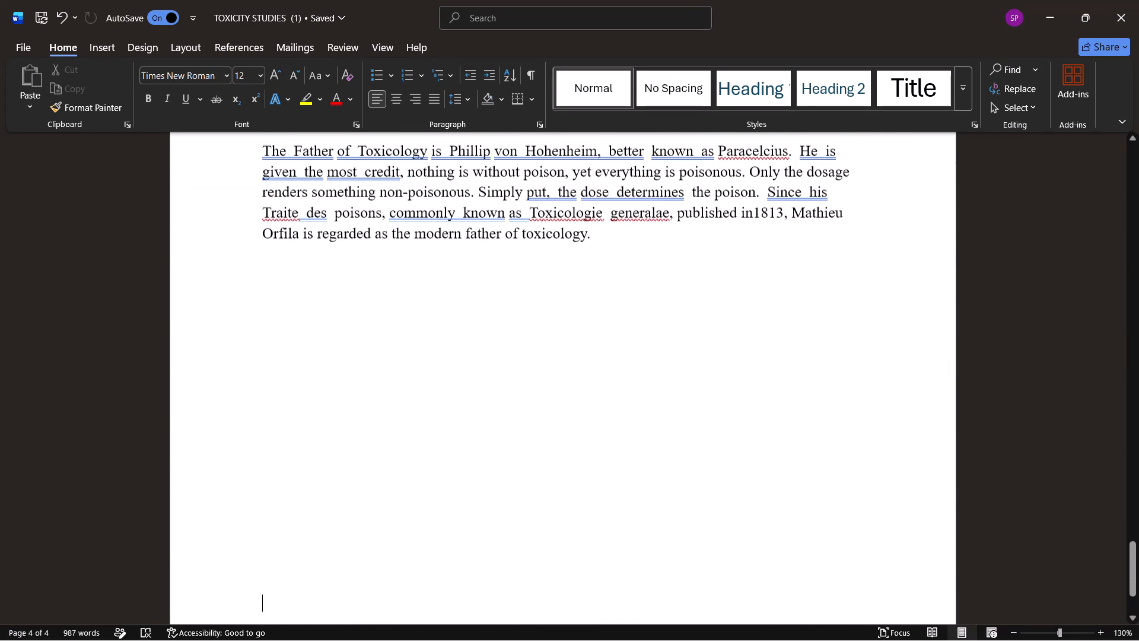
scroll(256, 390, "down", 16)
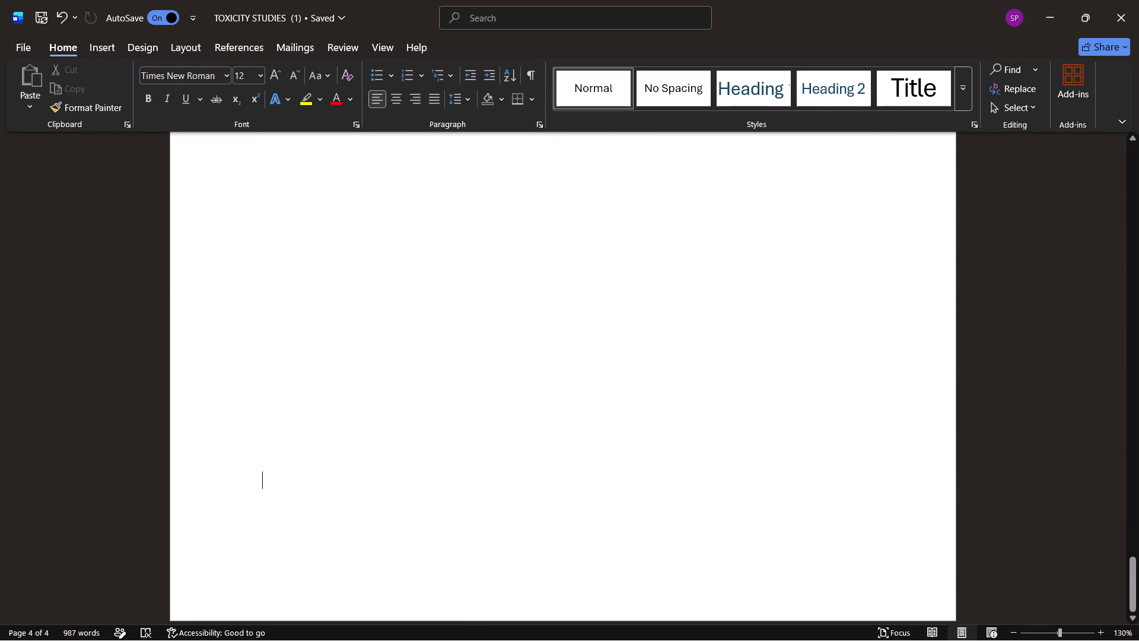
scroll(256, 390, "down", 20)
scroll(256, 390, "down", 11)
scroll(256, 390, "up", 9)
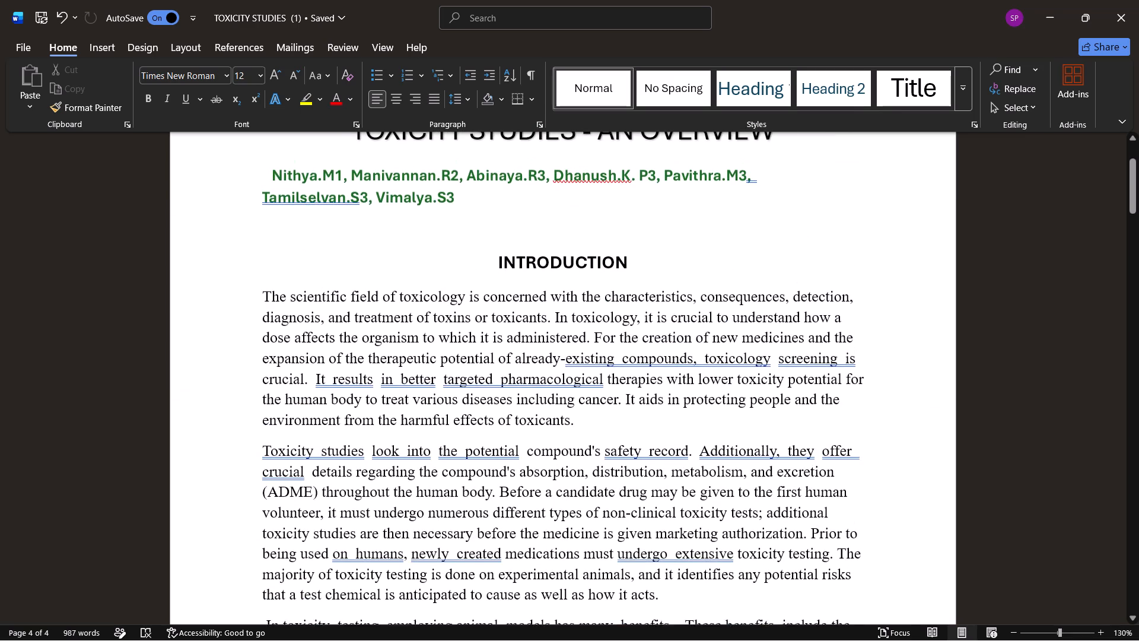
scroll(256, 390, "up", 8)
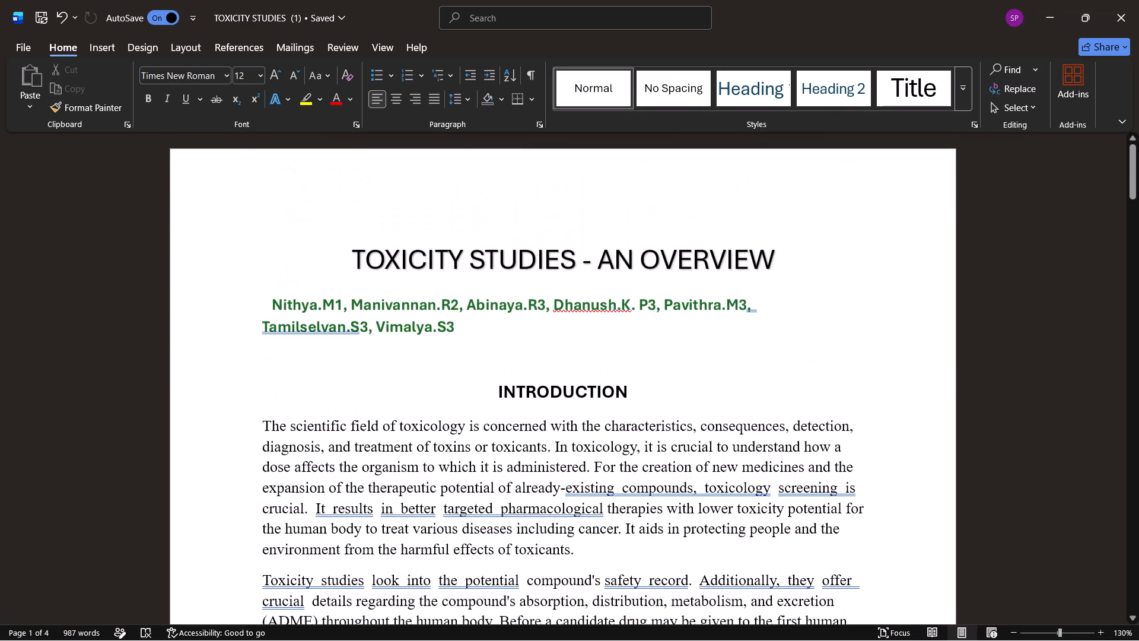
scroll(256, 390, "down", 17)
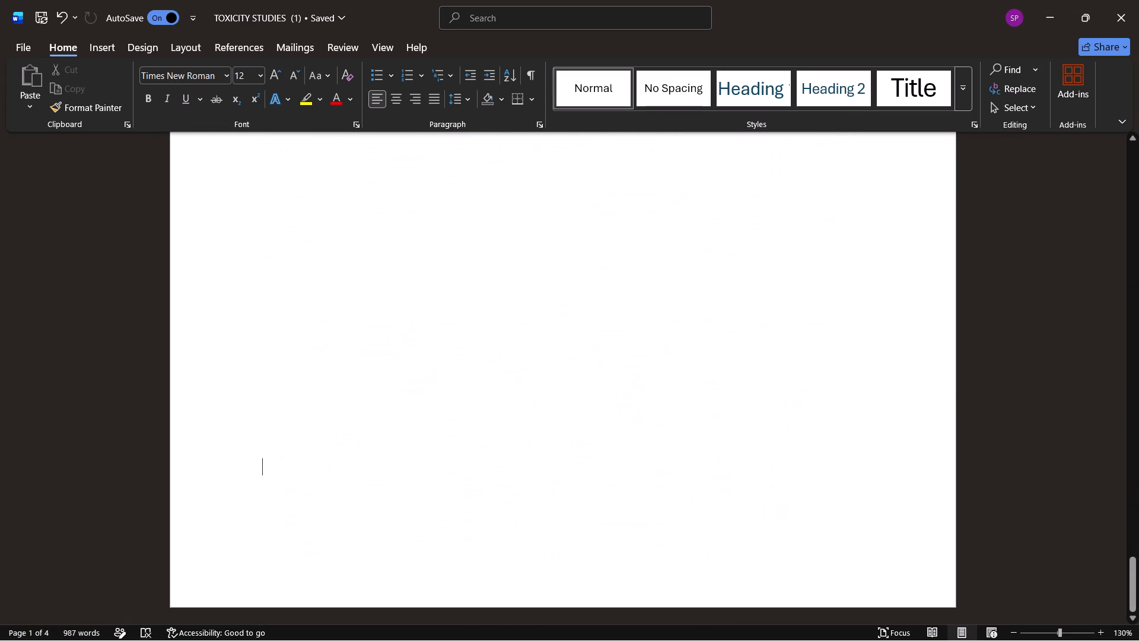
scroll(256, 390, "up", 15)
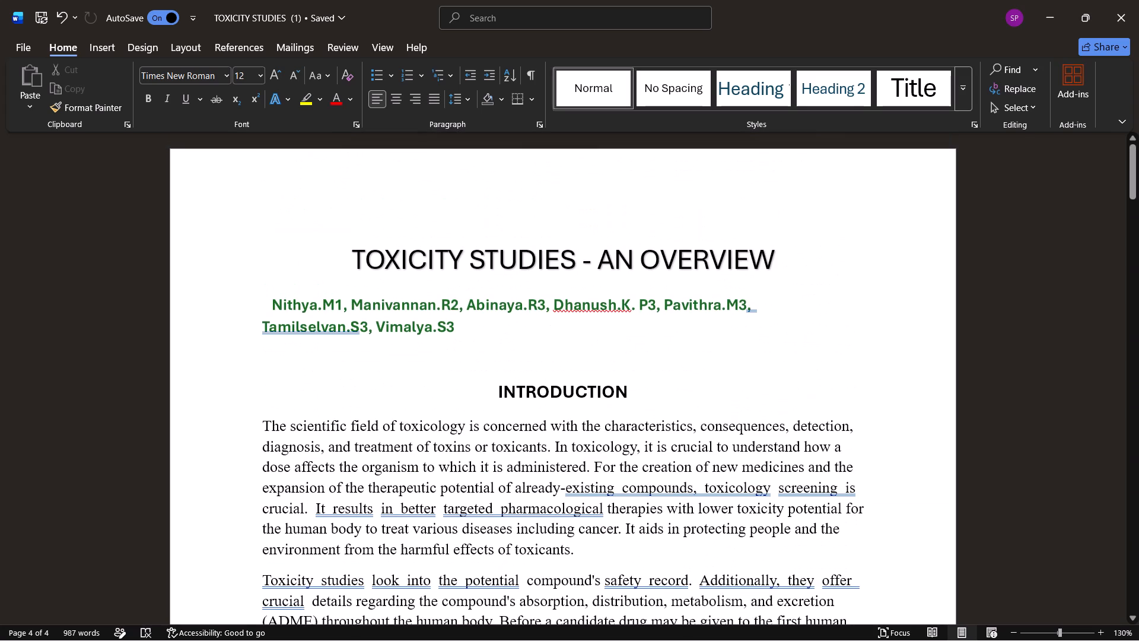
Close the TOXICITY STUDIES document.
left_click(1132, 7)
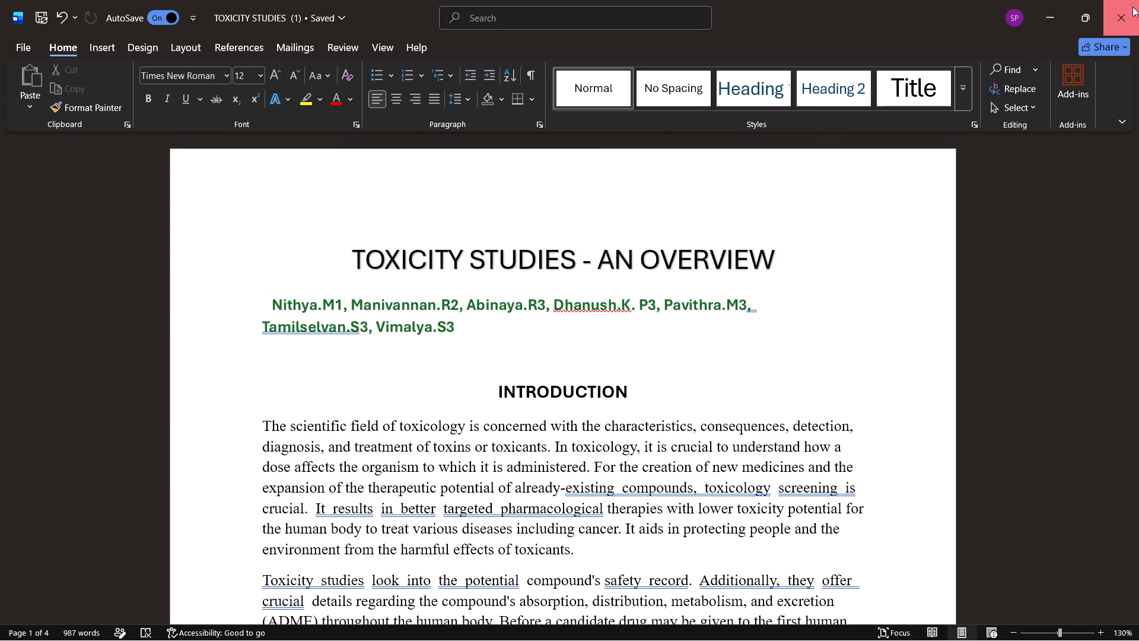
left_click(1132, 7)
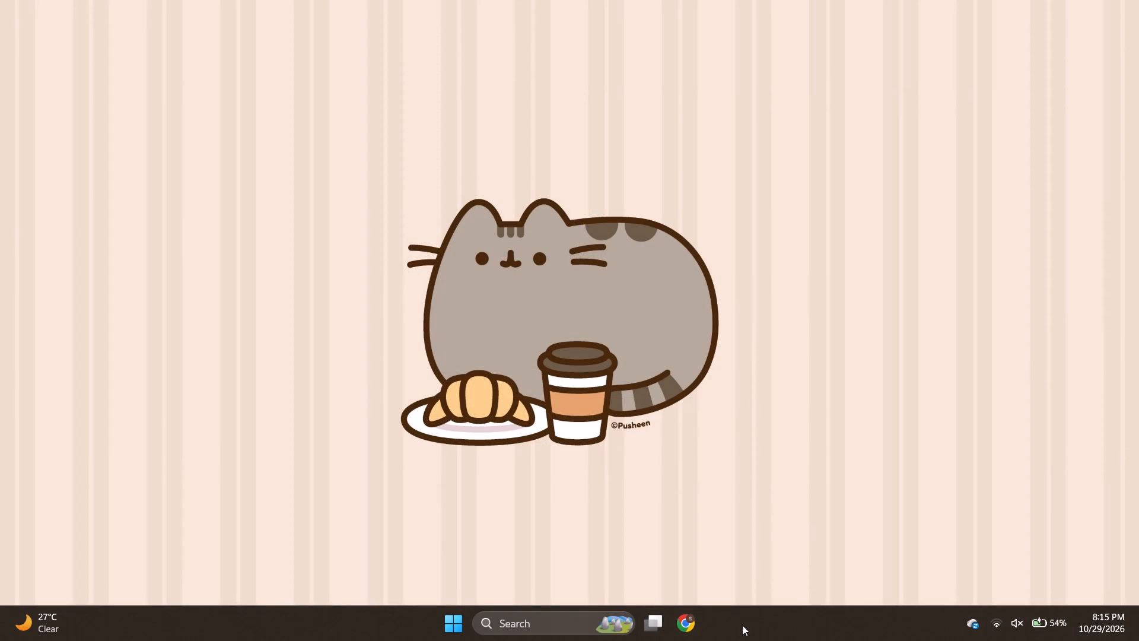
Switch to WhatsApp by launching it from the desktop search.
left_click(520, 624)
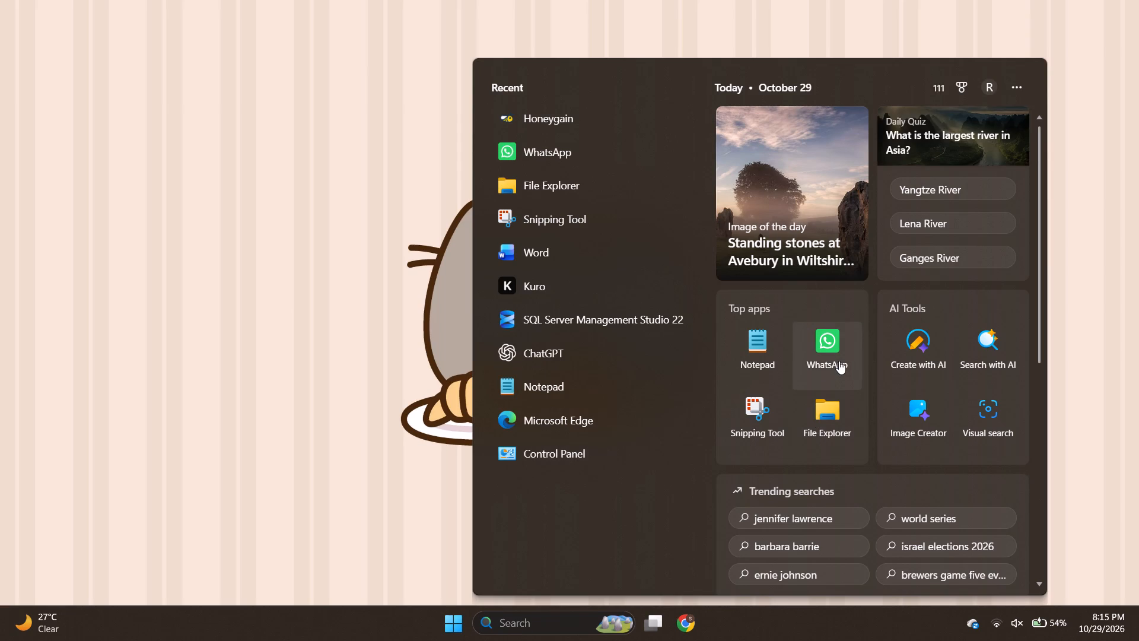
left_click(839, 361)
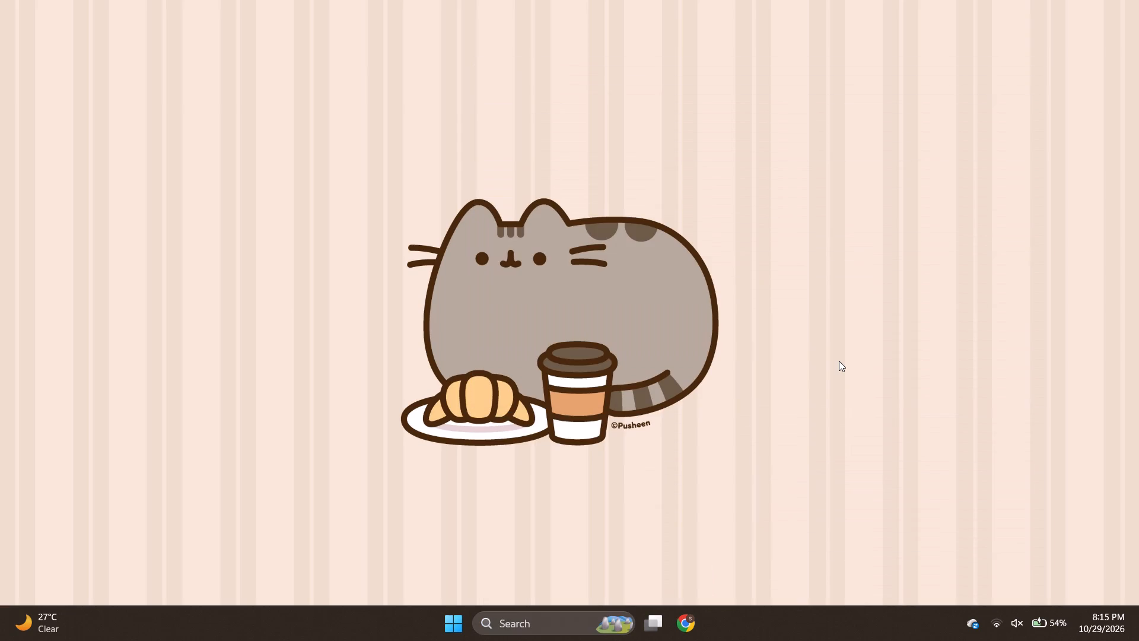
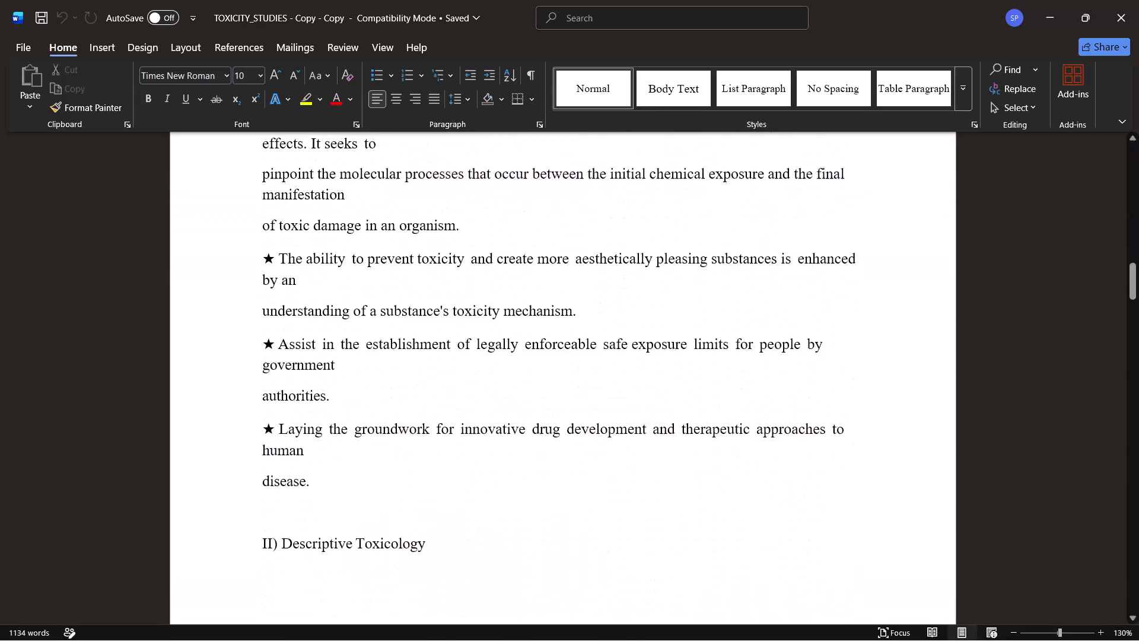
Look through the document from the Mechanistic Toxicology section to the TYPES OF TOXICOLOGY table and back to the major areas of specialization.
scroll(411, 494, "down", 4)
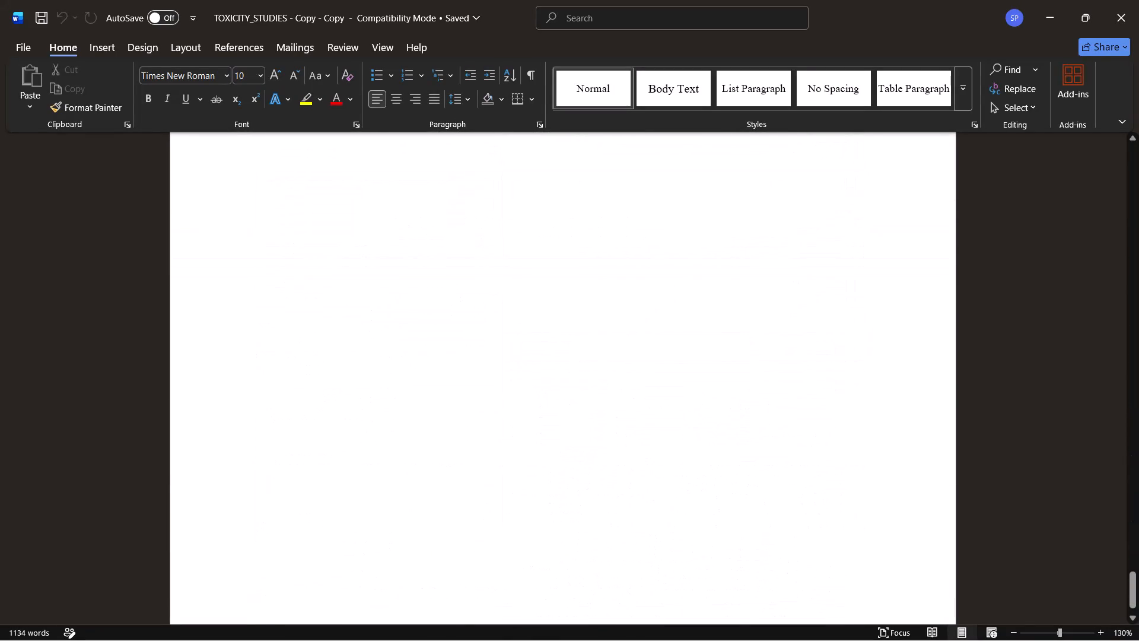
scroll(411, 494, "up", 5)
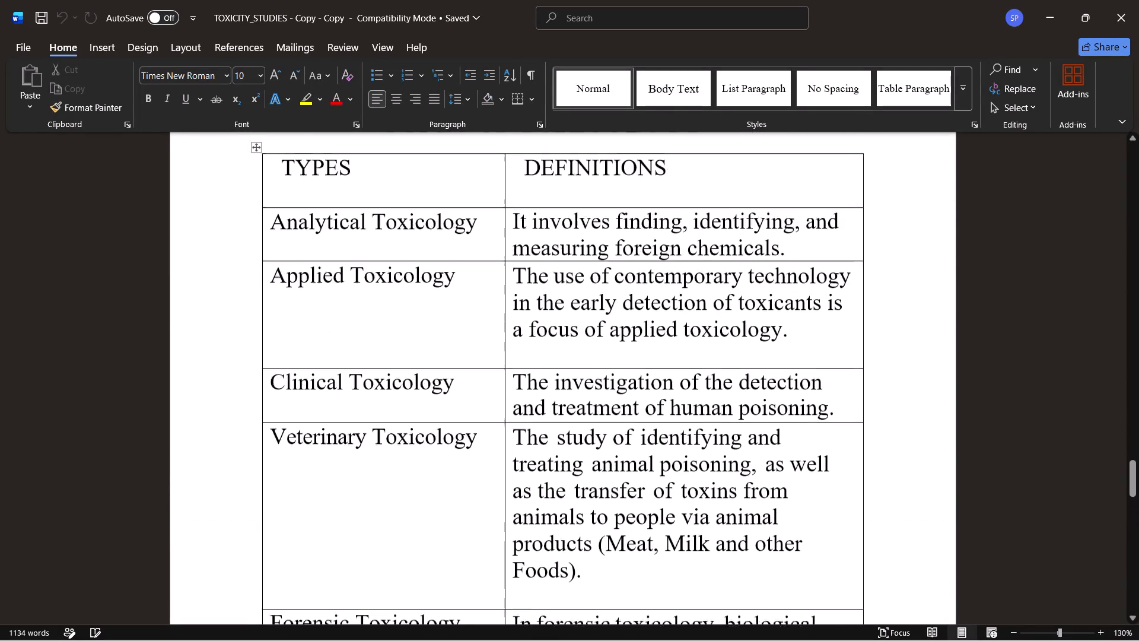
scroll(411, 494, "up", 1)
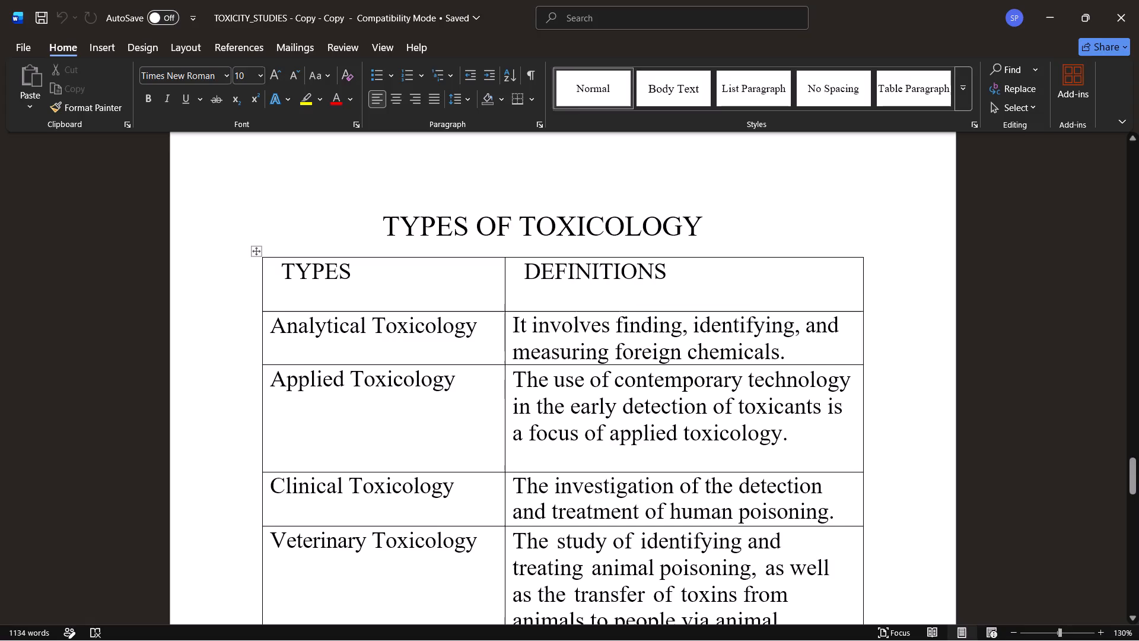
key("Up")
key("Up")
key("Up")
key("Up")
key("Up")
key("Up")
key("Up")
key("Up")
key("Up")
key("Up")
key("Up")
key("Up")
key("Up")
key("Up")
key("Up")
key("Up")
key("Up")
key("Up")
key("Up")
key("Up")
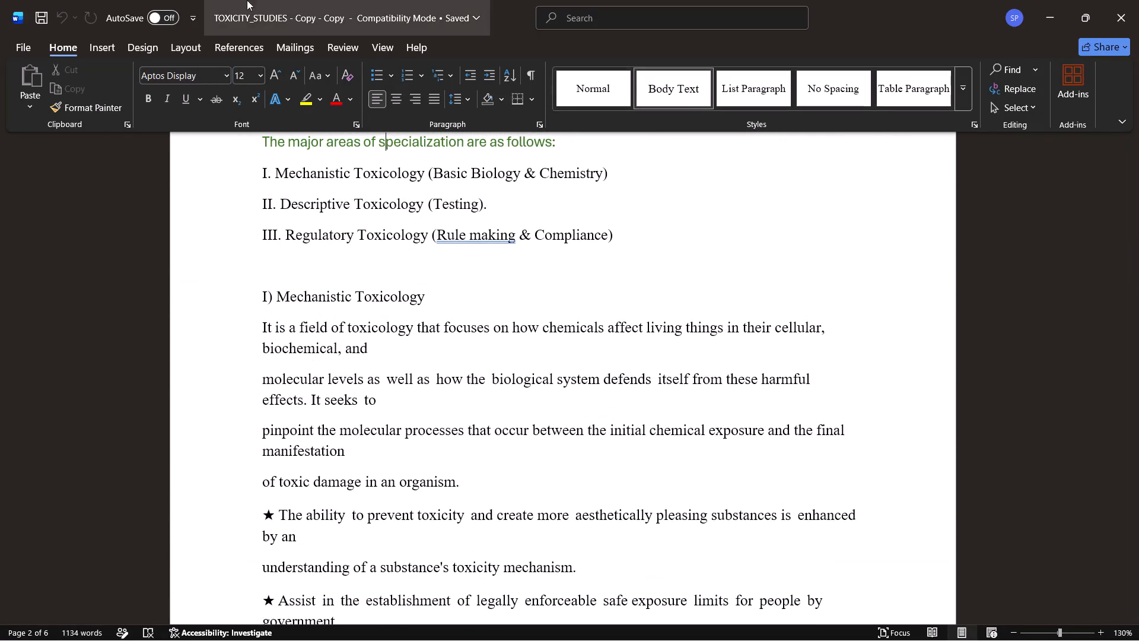
Turn on AutoSave by uploading the document to the personal OneDrive.
left_click(158, 22)
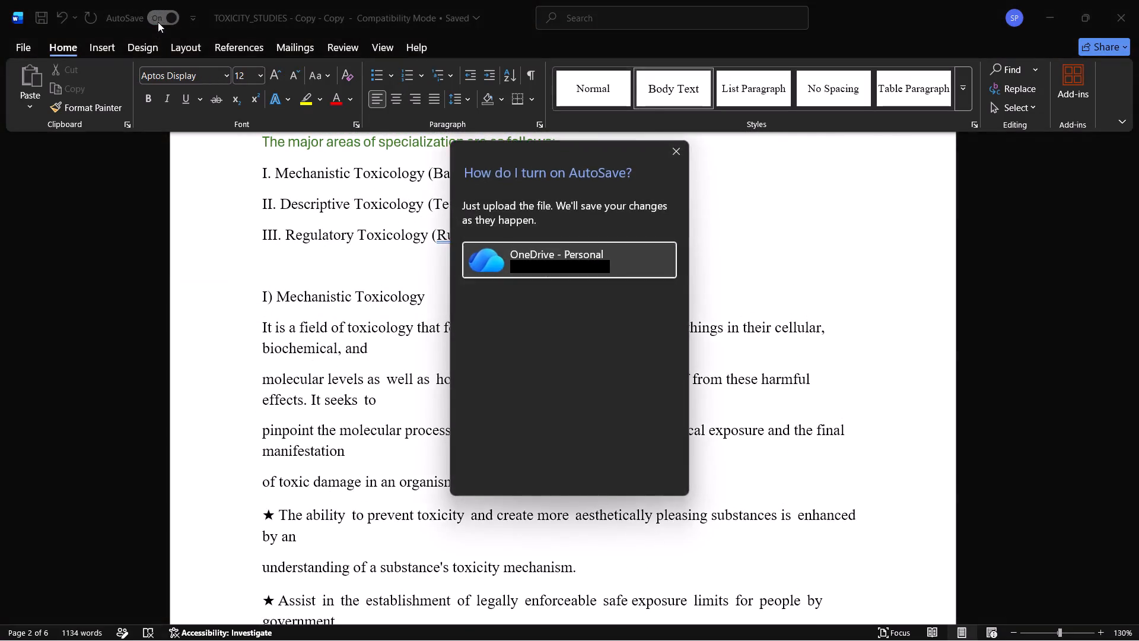
left_click(546, 267)
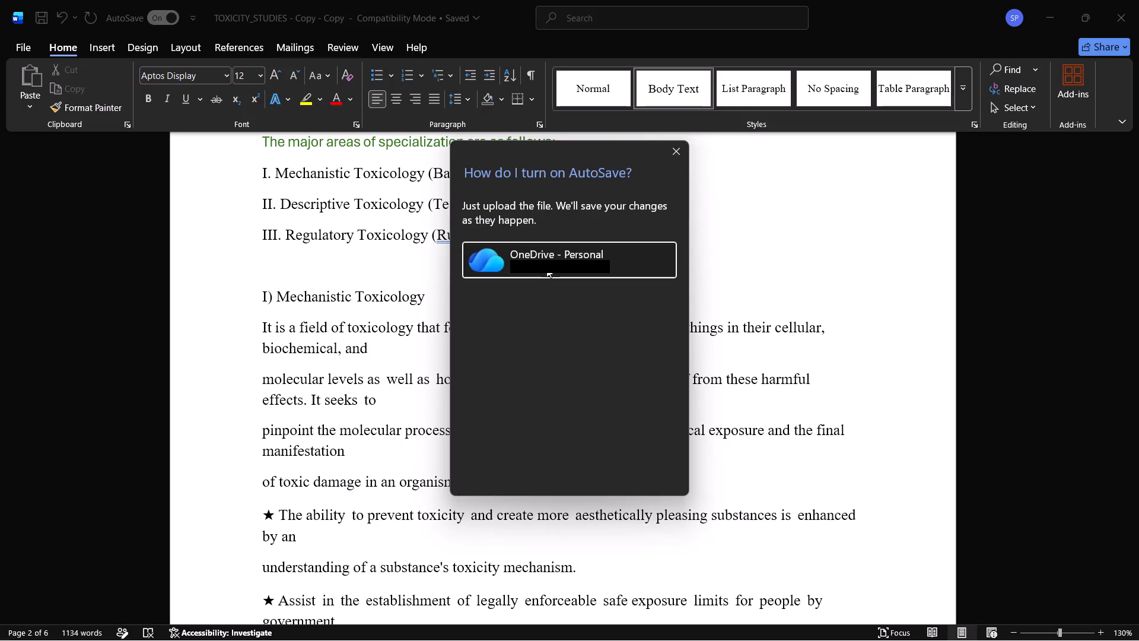
left_click(552, 258)
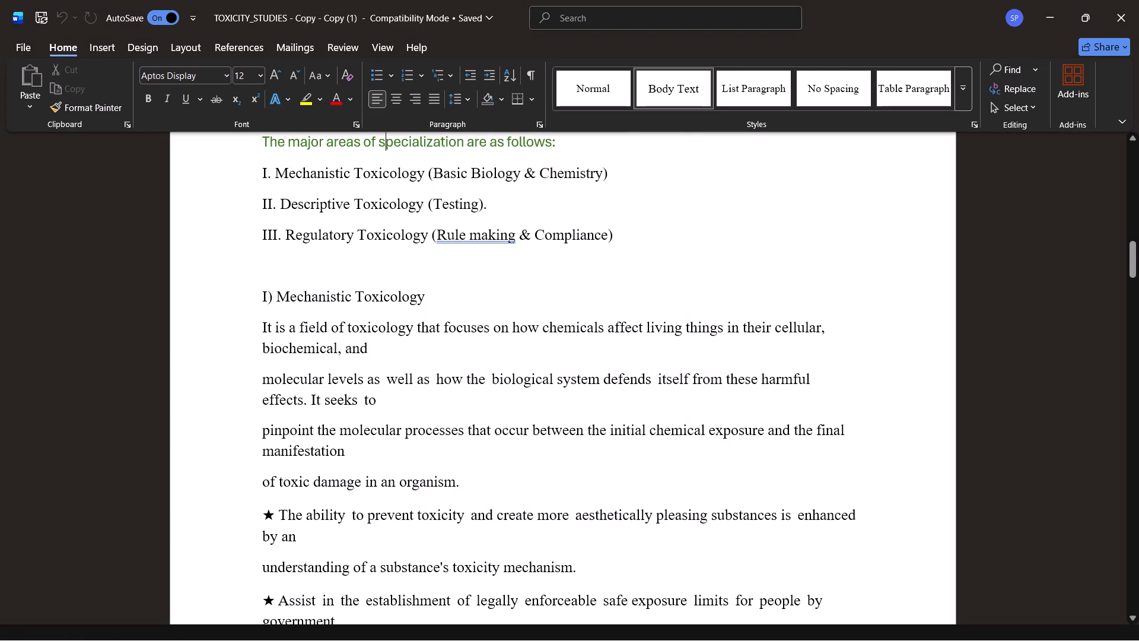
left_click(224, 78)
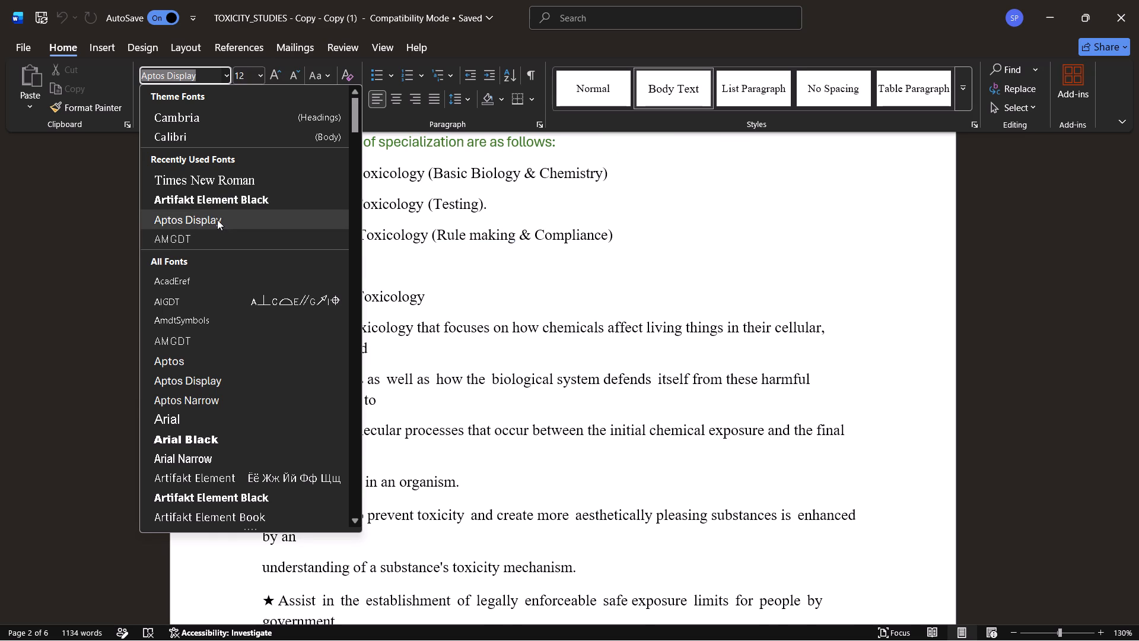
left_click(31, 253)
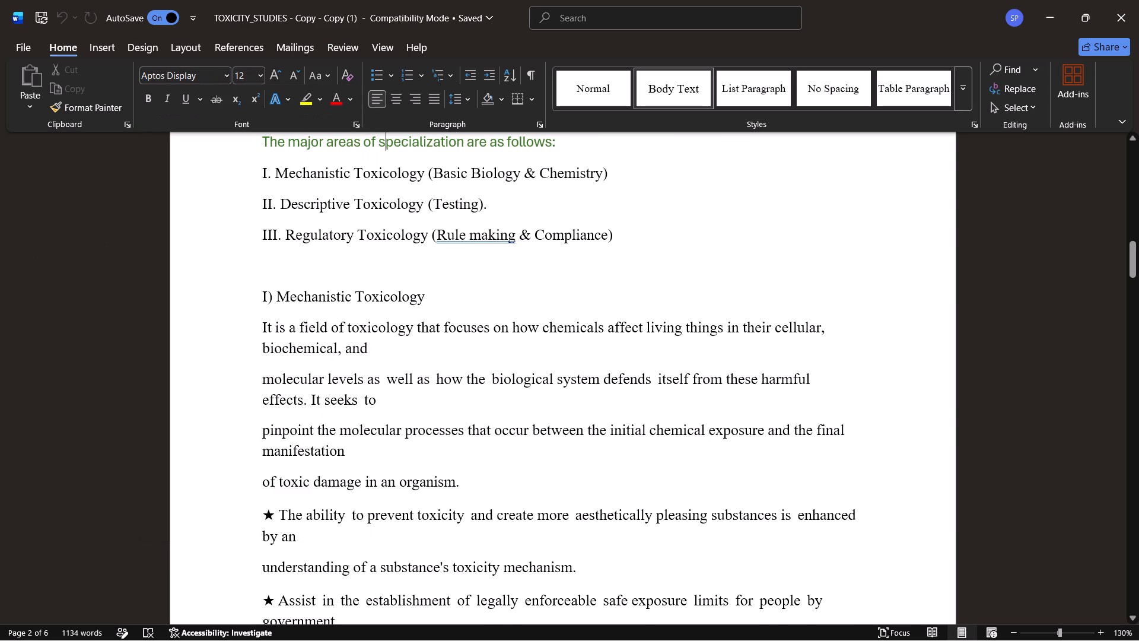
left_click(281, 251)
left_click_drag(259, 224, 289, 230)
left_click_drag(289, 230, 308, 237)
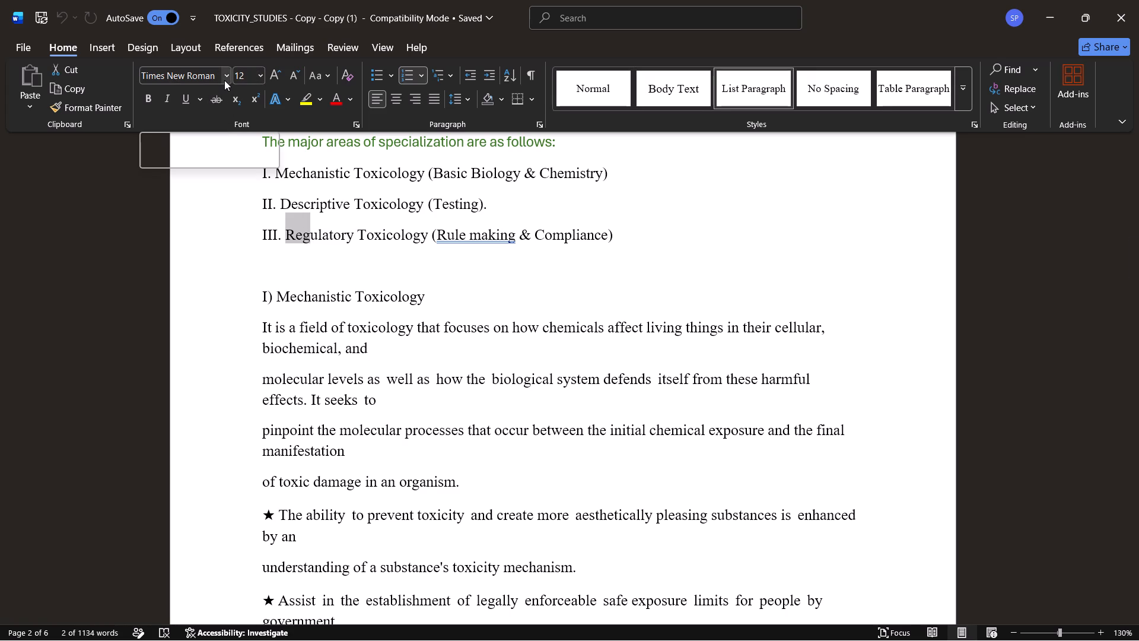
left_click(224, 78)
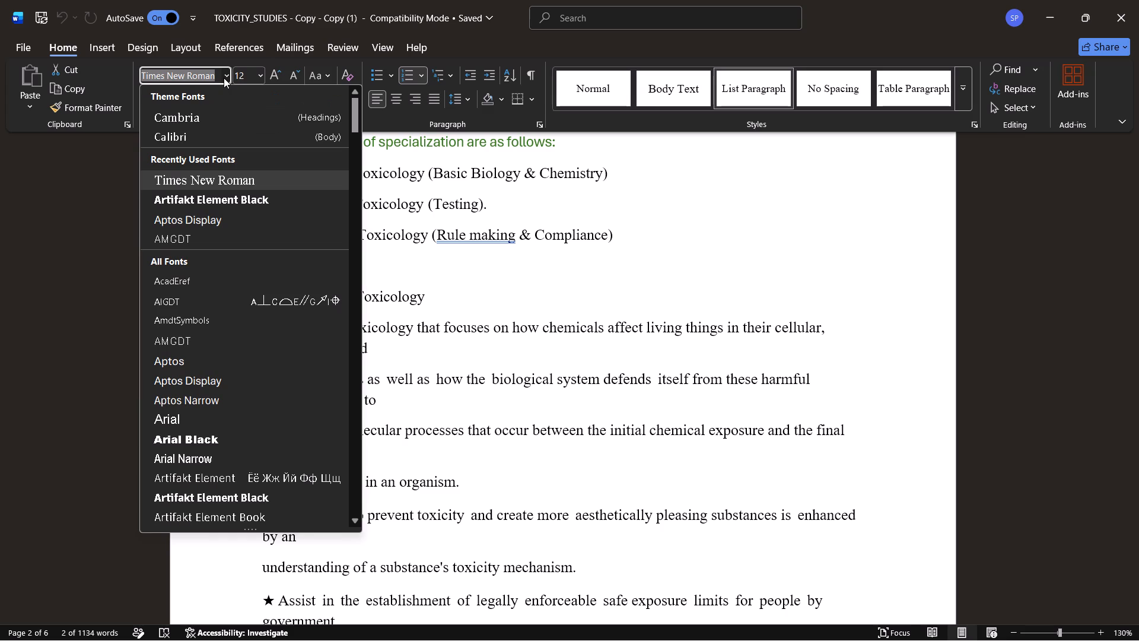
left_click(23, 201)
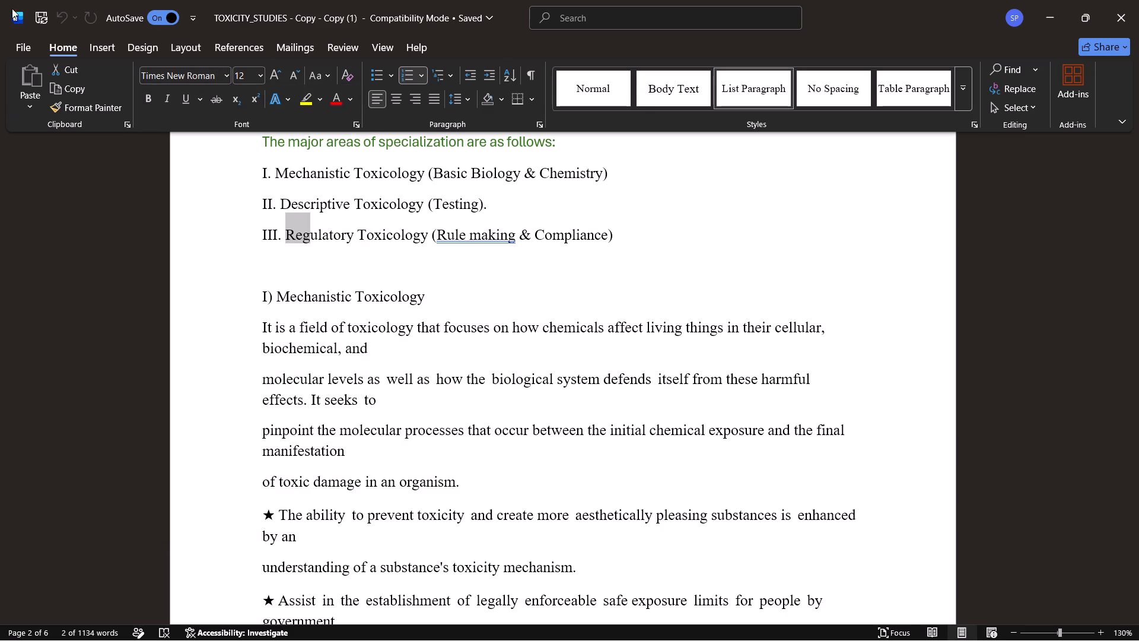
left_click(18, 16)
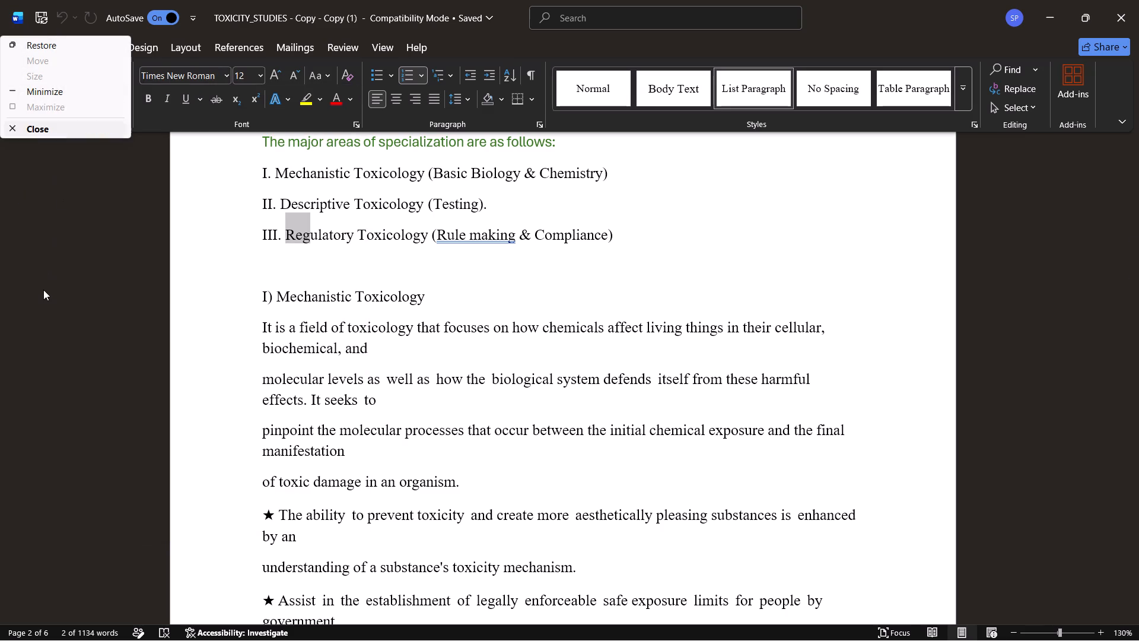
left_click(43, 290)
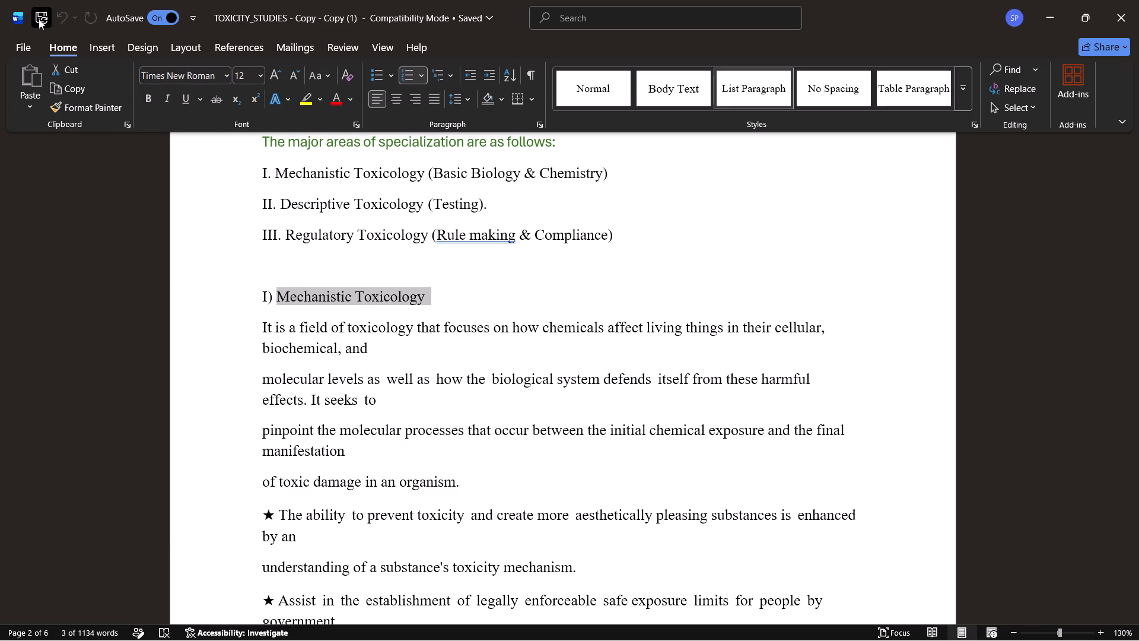
Save the document.
left_click(39, 19)
left_click(39, 19)
Save a copy of the document in the OneDrive Documents folder as TOXICITY_STUDIES1, with the maintain-compatibility option enabled.
left_click(14, 42)
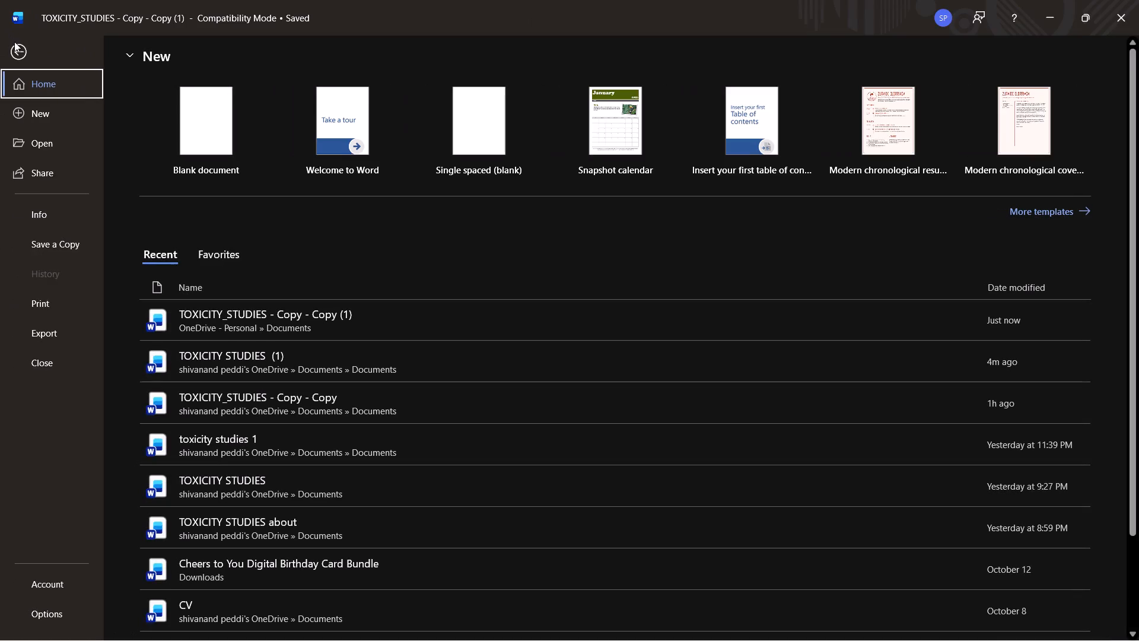
left_click(62, 249)
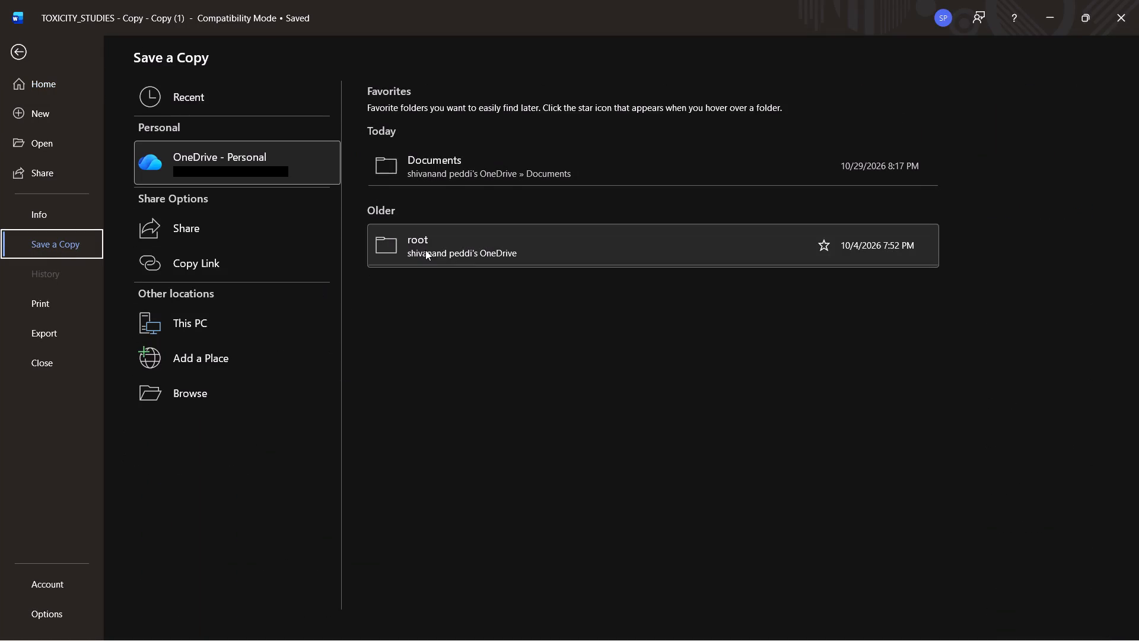
double_click(511, 159)
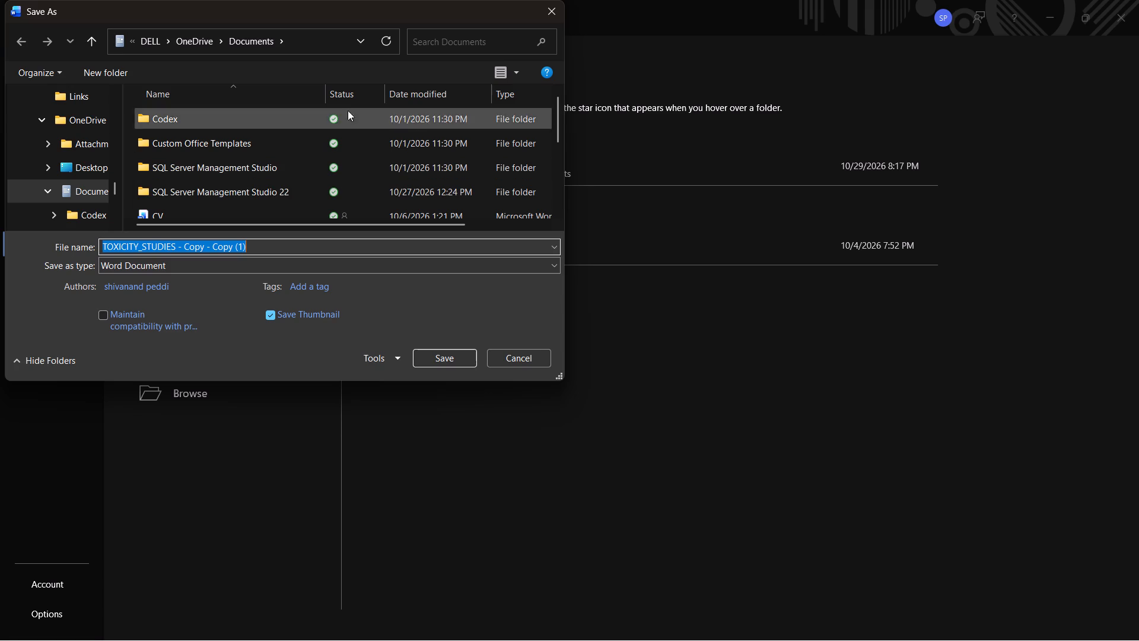
left_click(109, 308)
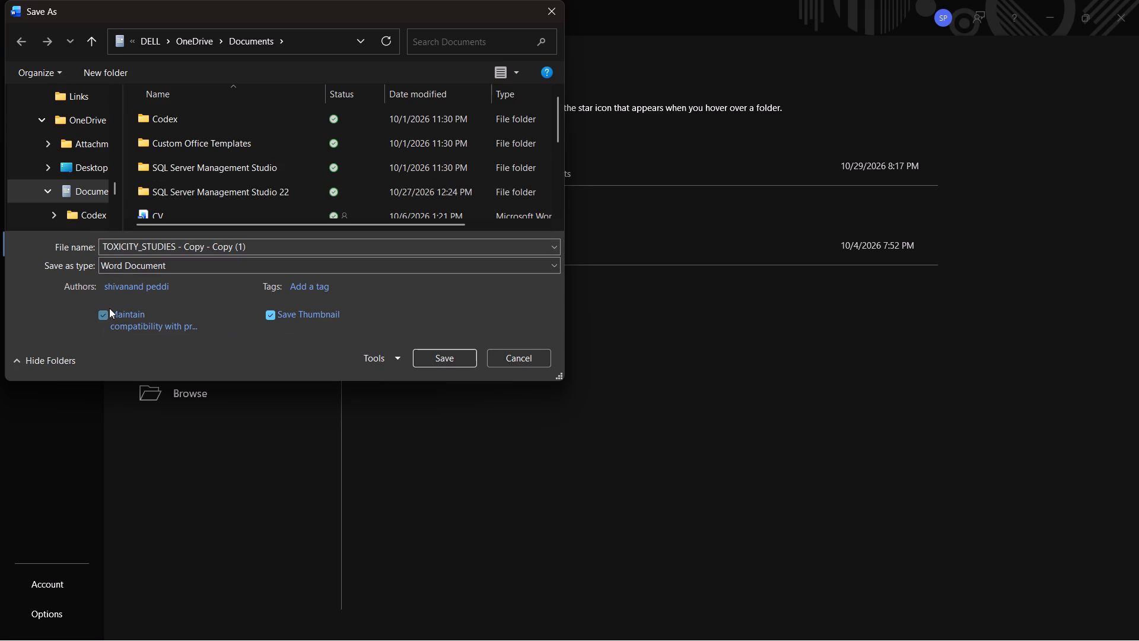
left_click(249, 246)
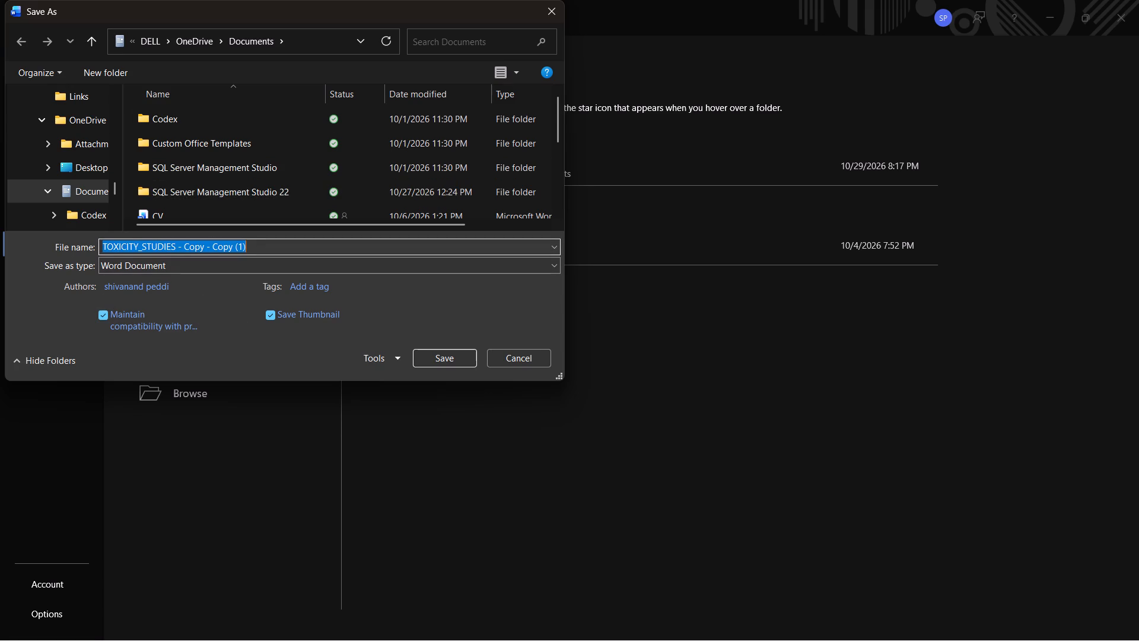
left_click(249, 246)
key("BackSpace")
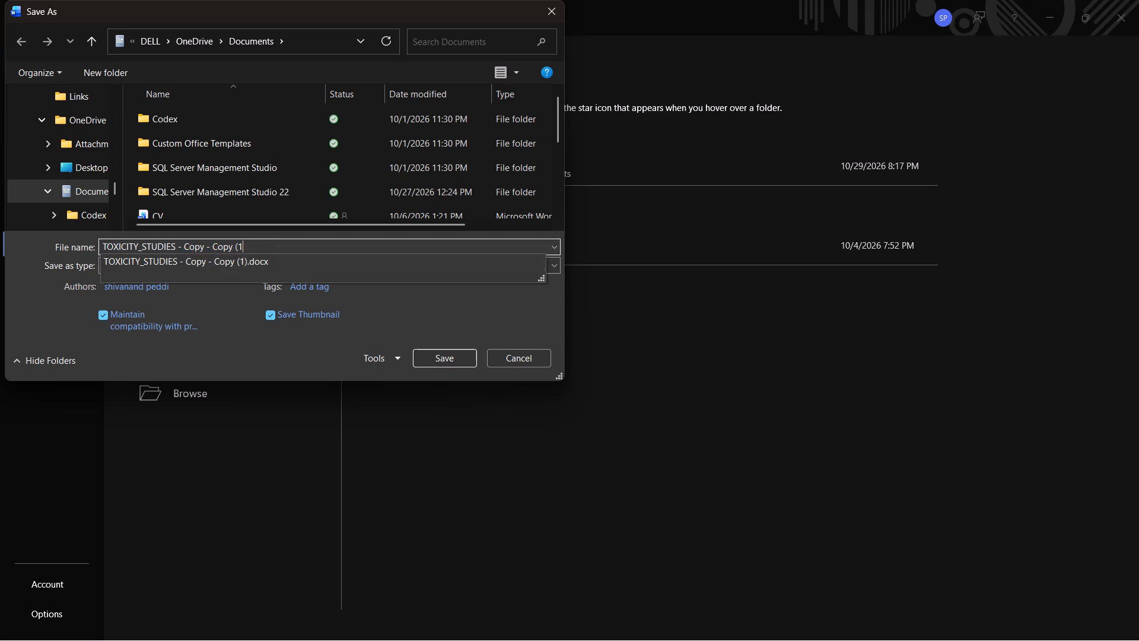
key("BackSpace")
key("BackSpace")
key("BackSpace")
key("BackSpace")
key("BackSpace")
key("BackSpace")
key("BackSpace")
key("BackSpace")
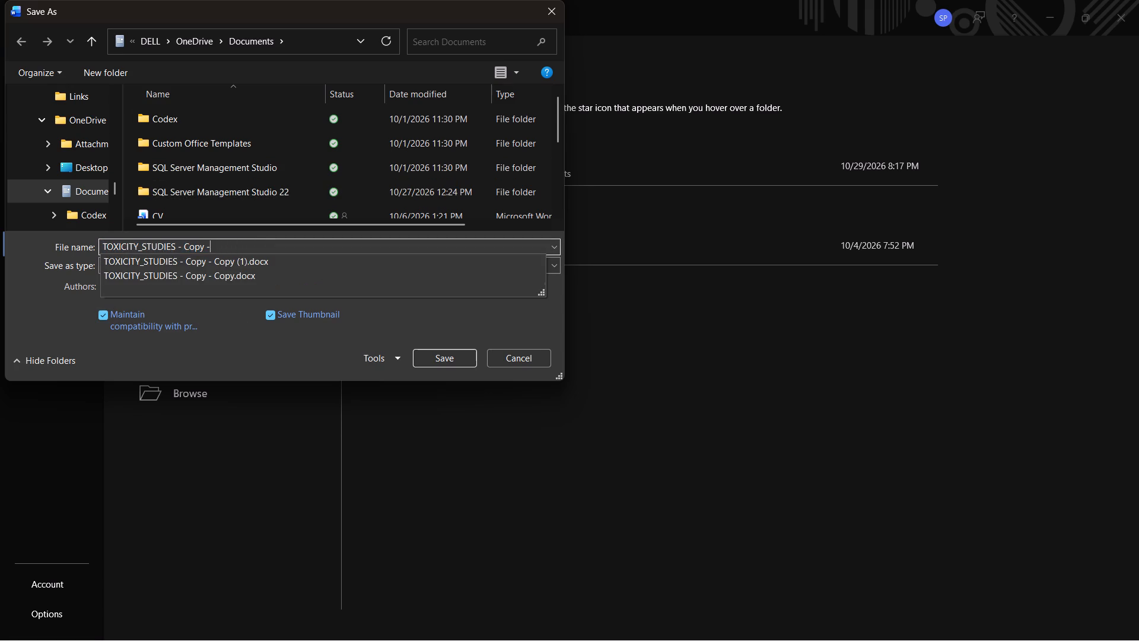
key("BackSpace")
key("BackSpace")
key("BackSpace")
key("BackSpace")
key("BackSpace")
key("BackSpace")
key("BackSpace")
key("BackSpace")
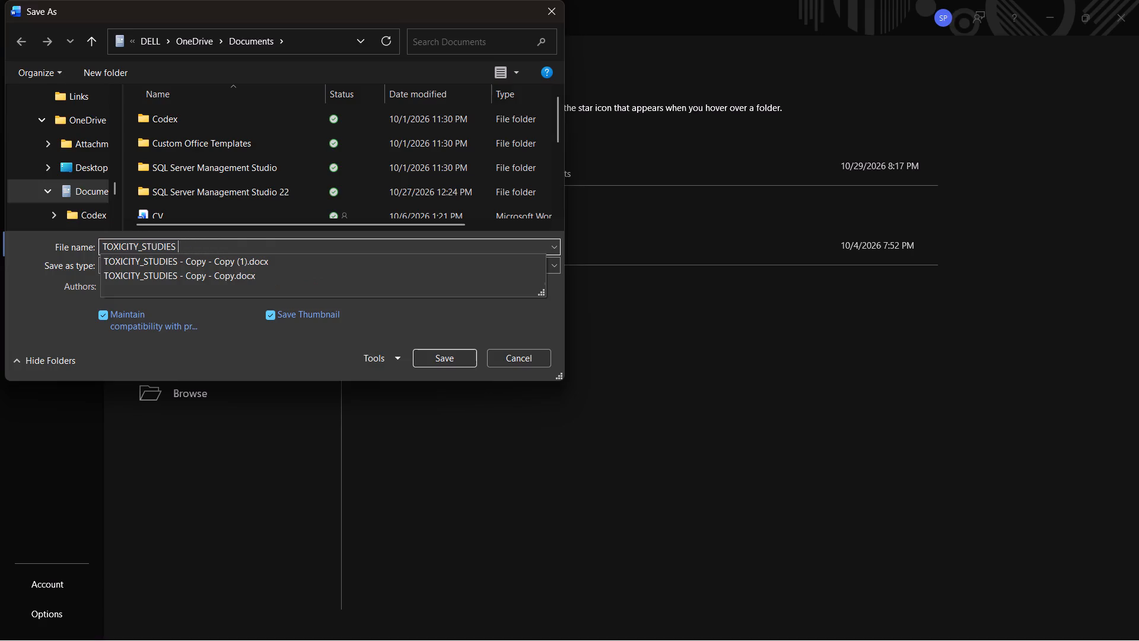
key("BackSpace")
key("1")
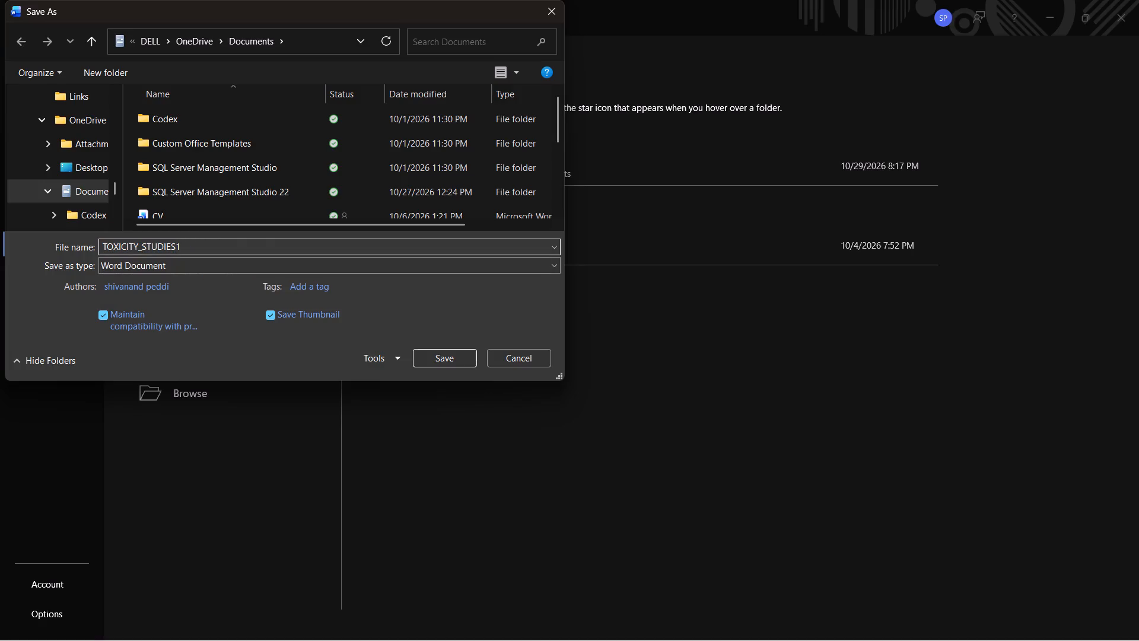
key("Return")
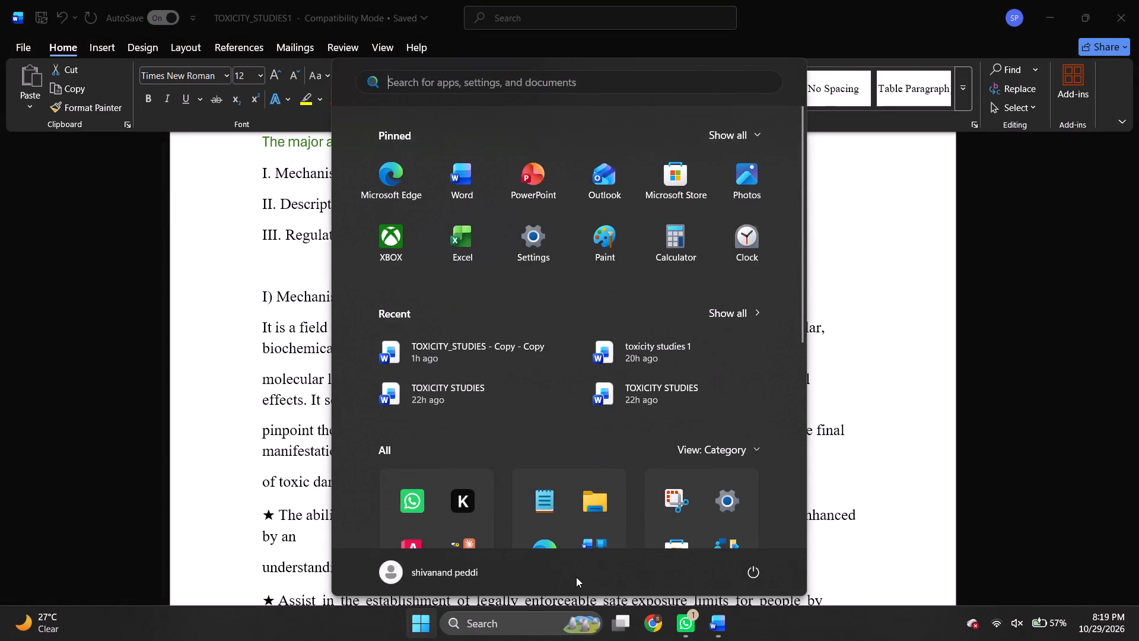
Switch to File Explorer by launching it from the desktop search.
key("f")
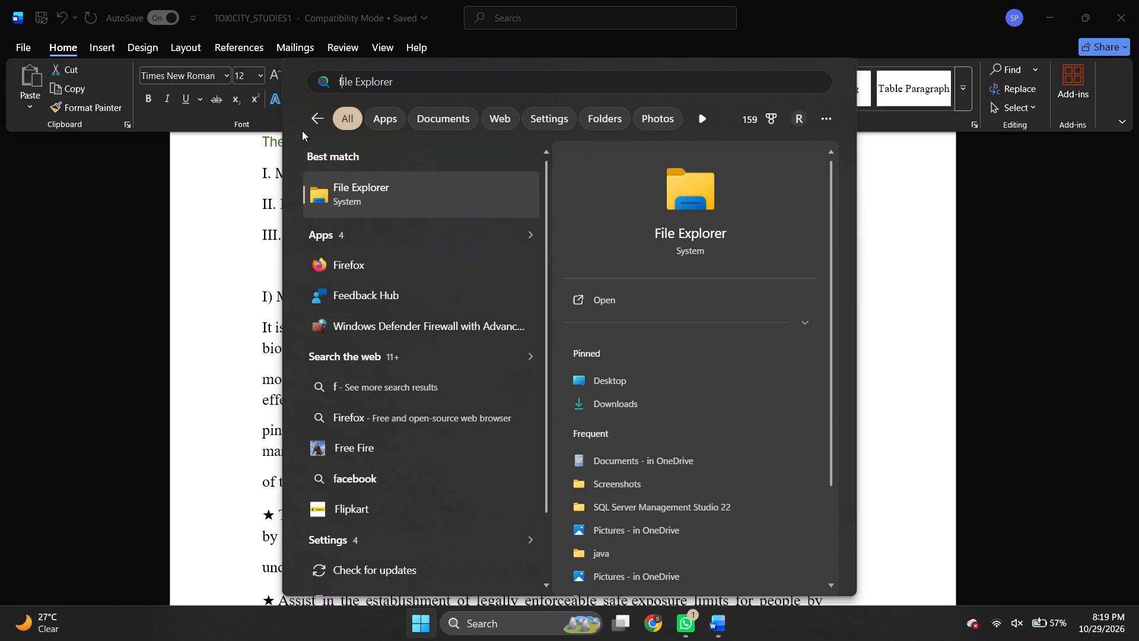
left_click(377, 188)
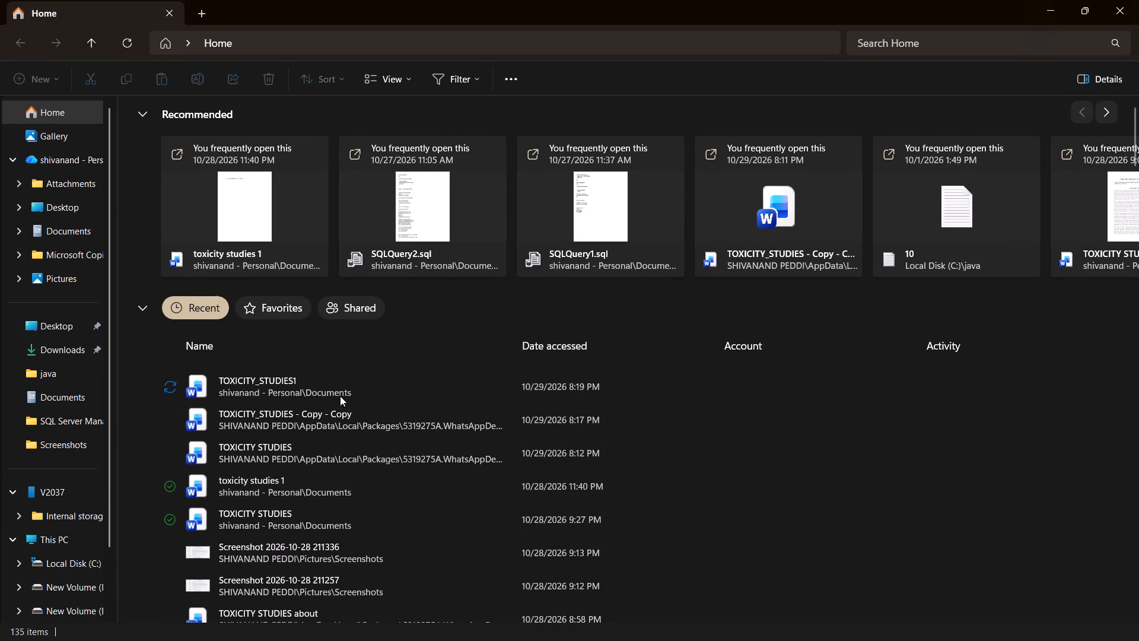
Open the recent TOXICITY STUDIES document from the OneDrive Documents folder to check it, and close it.
triple_click(392, 528)
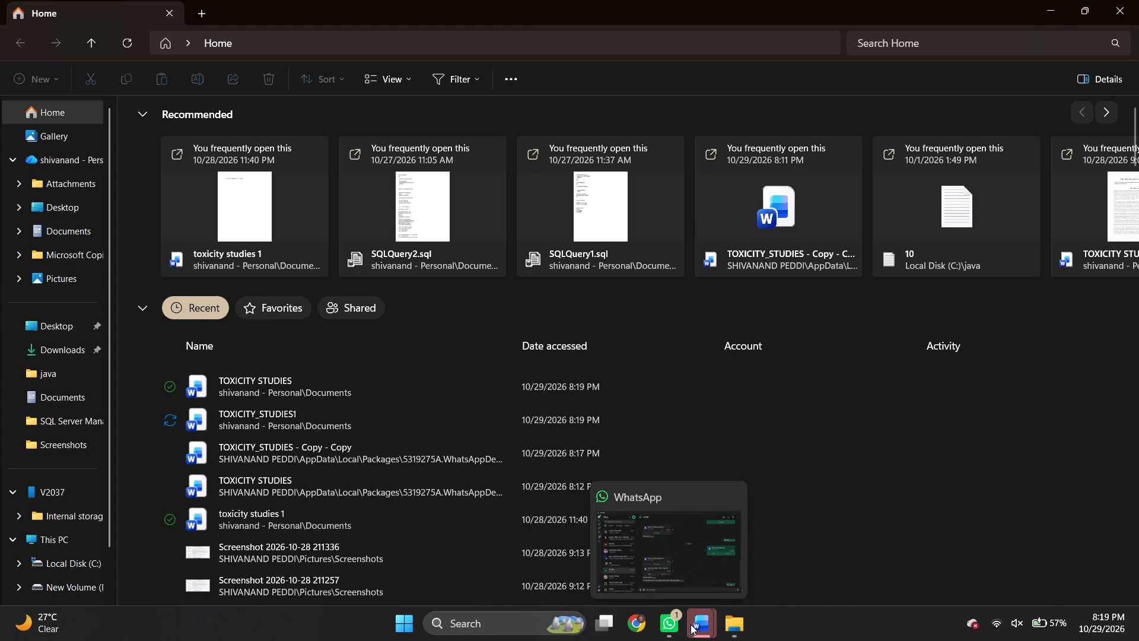
left_click(690, 494)
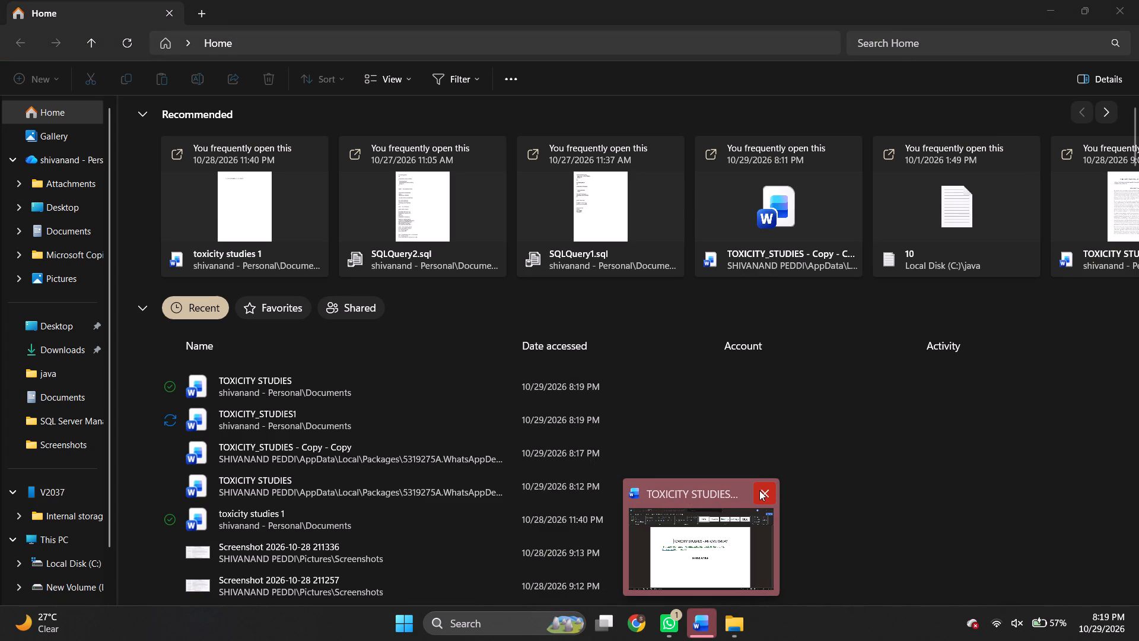
left_click(759, 490)
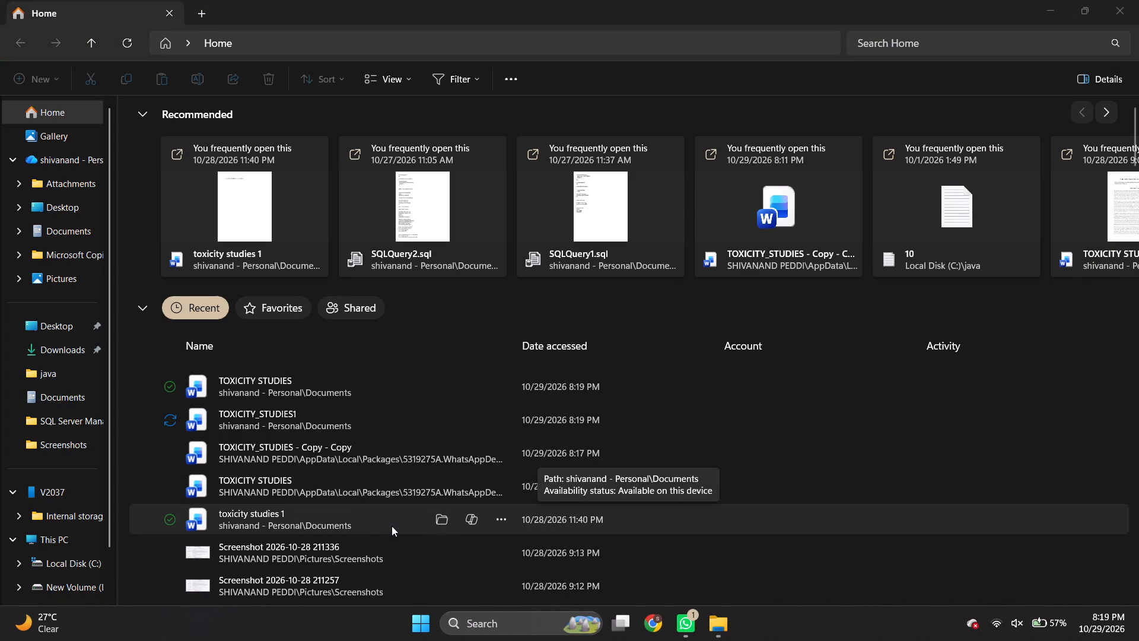
Open the recent toxicity studies 1 document, check its content, and close it.
triple_click(360, 529)
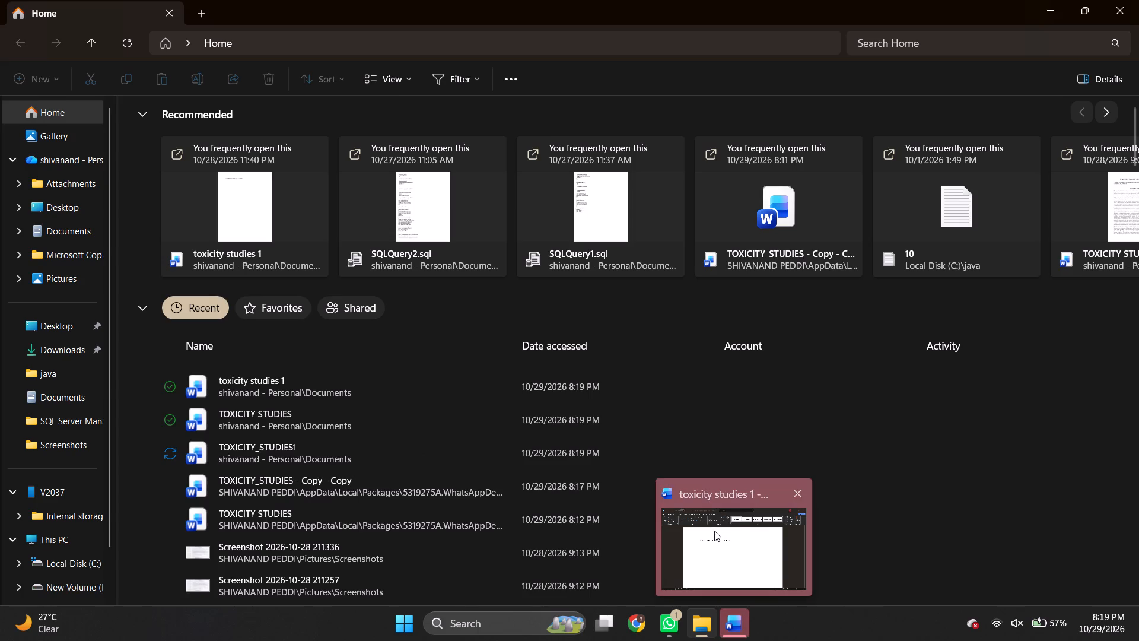
left_click(714, 531)
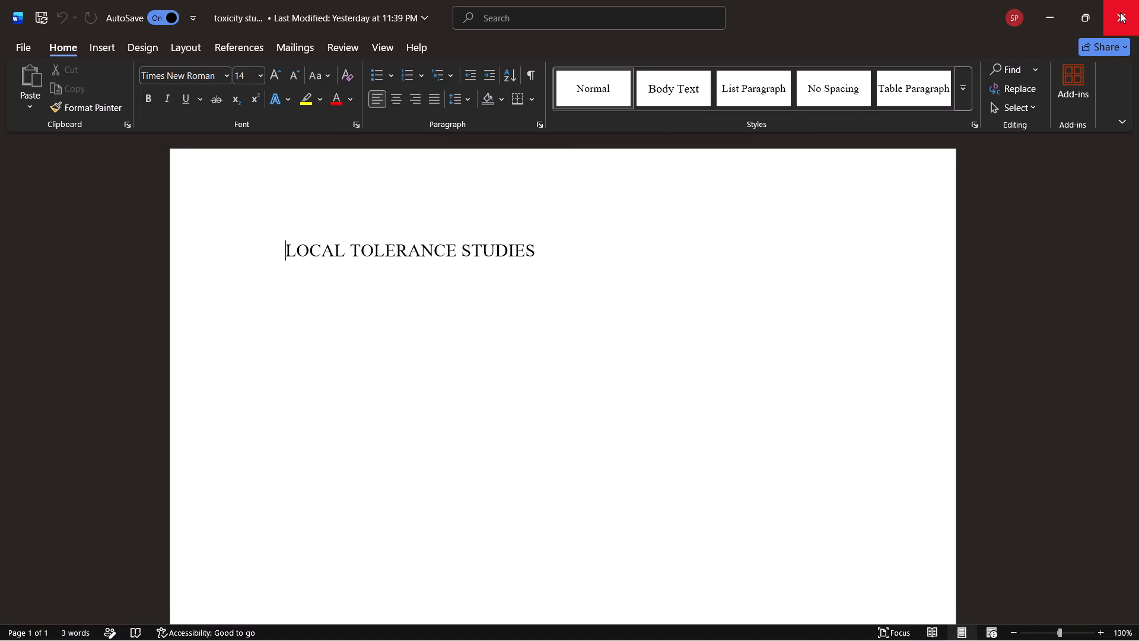
left_click(1121, 13)
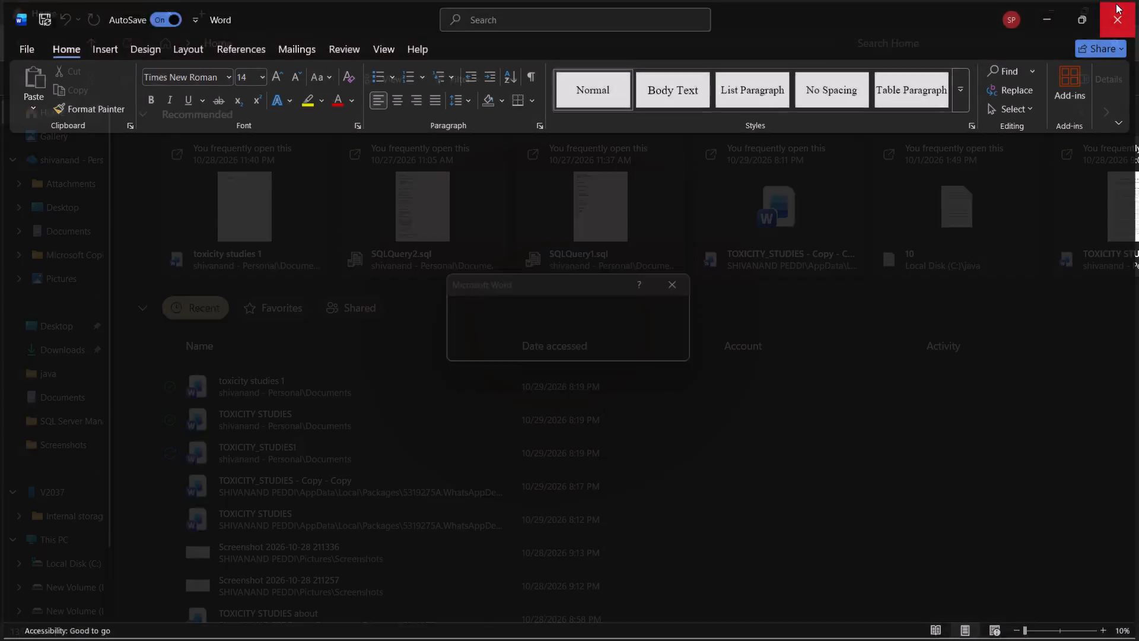
Open the file location of the recent toxicity studies 1 document, look through the OneDrive root and Documents folders, and return to Home.
left_click(441, 384)
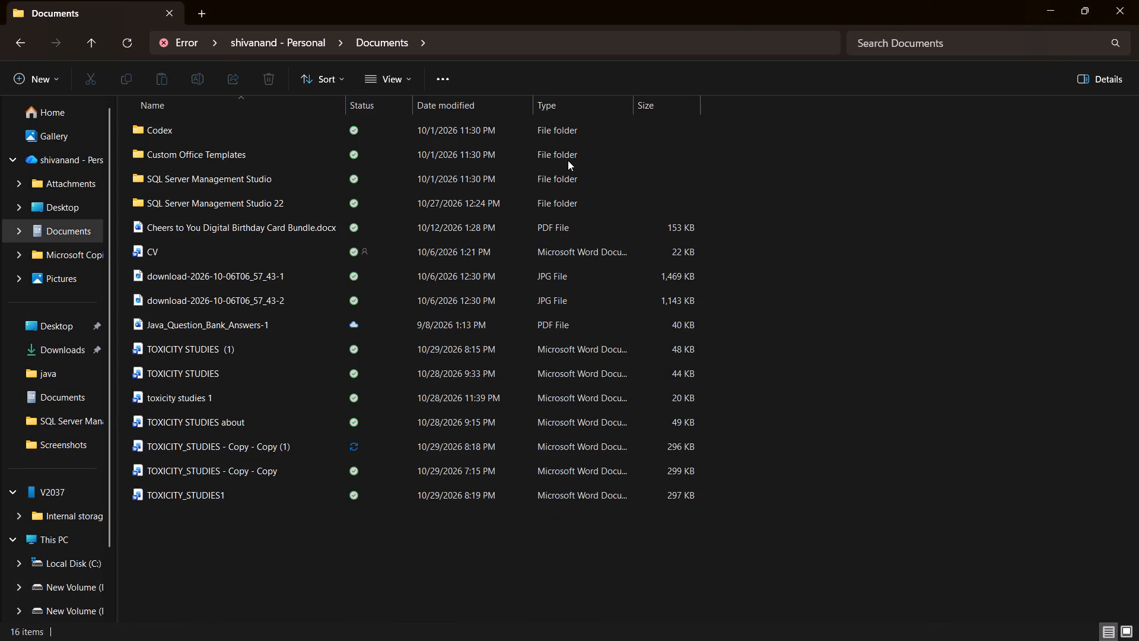
left_click(287, 43)
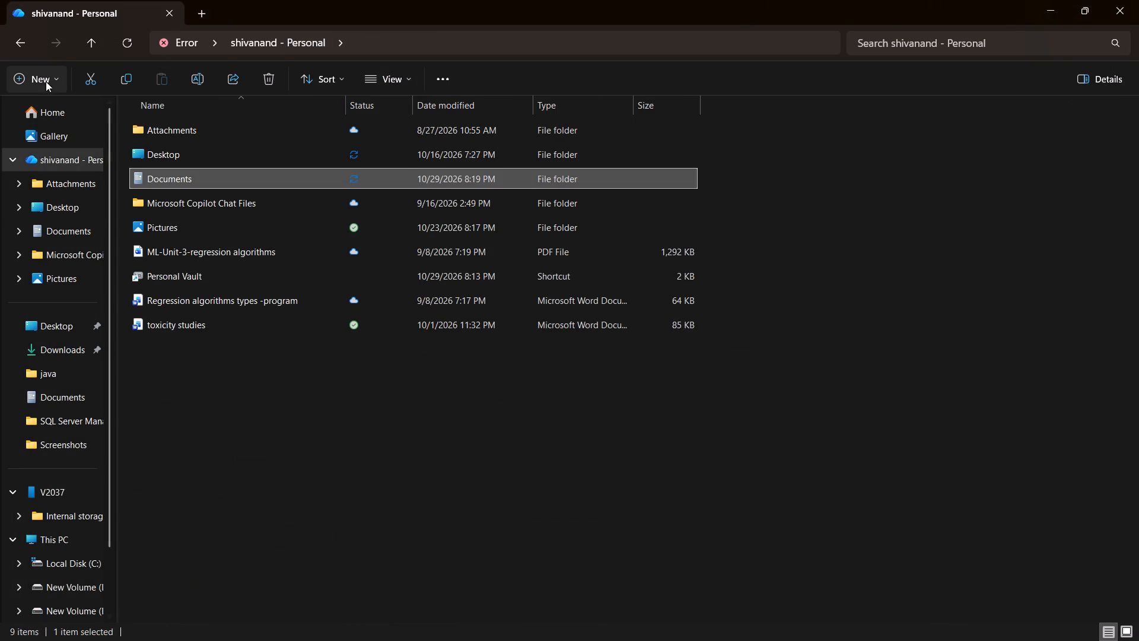
left_click(49, 240)
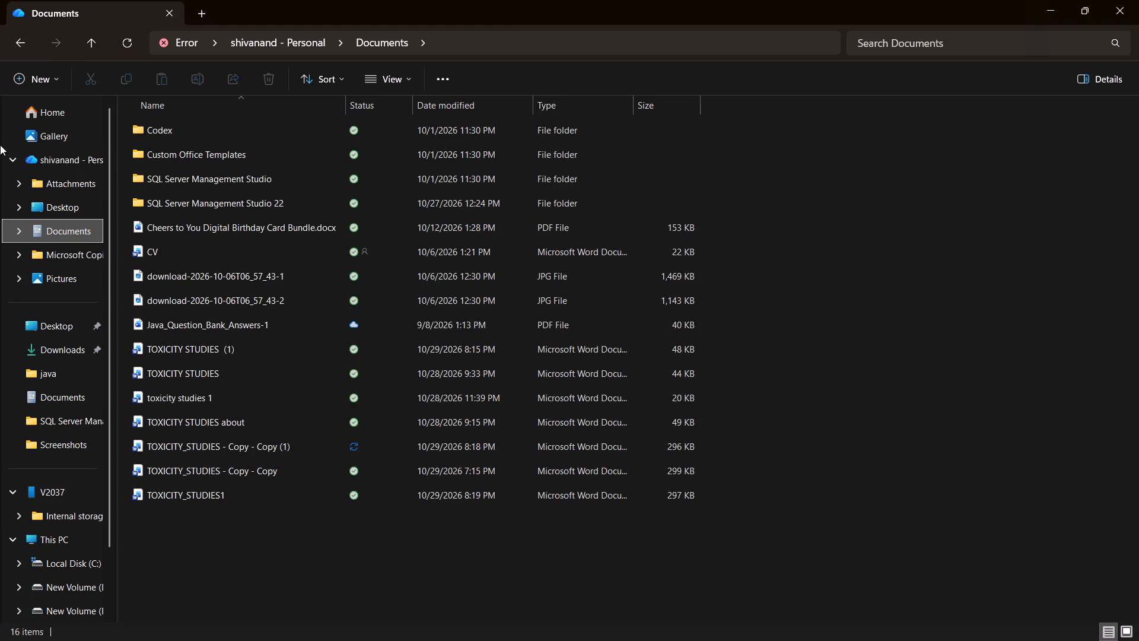
left_click(27, 112)
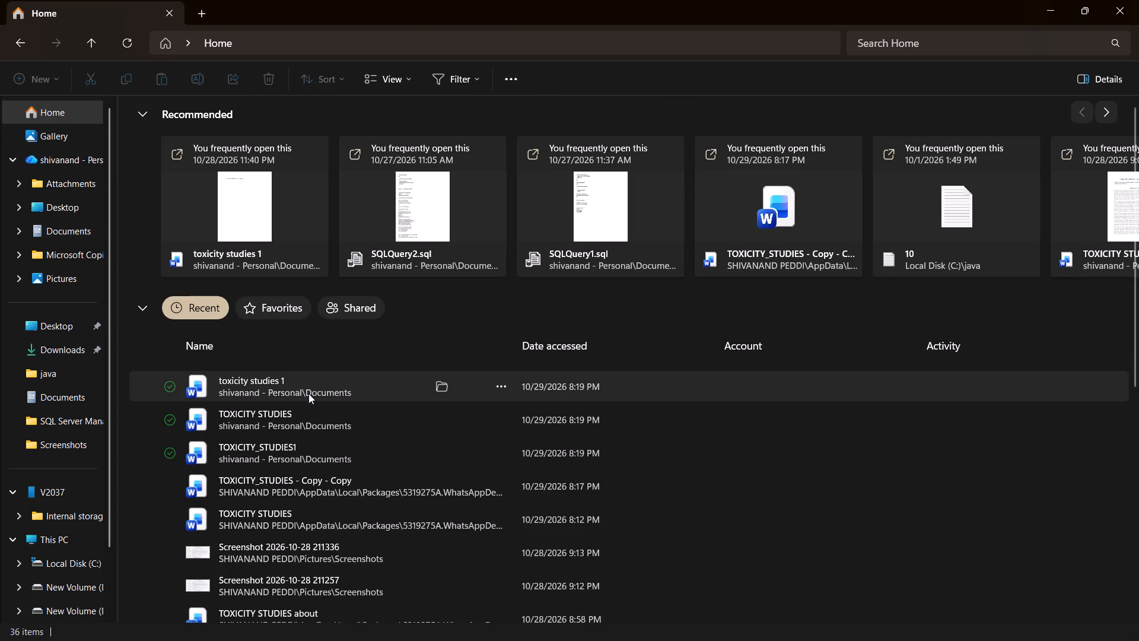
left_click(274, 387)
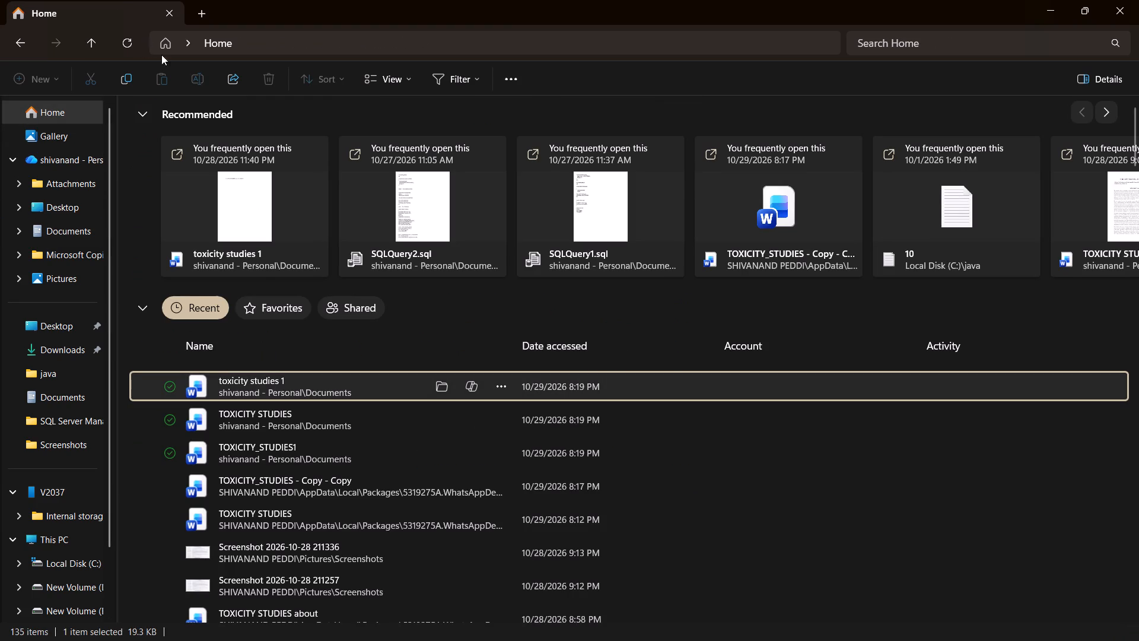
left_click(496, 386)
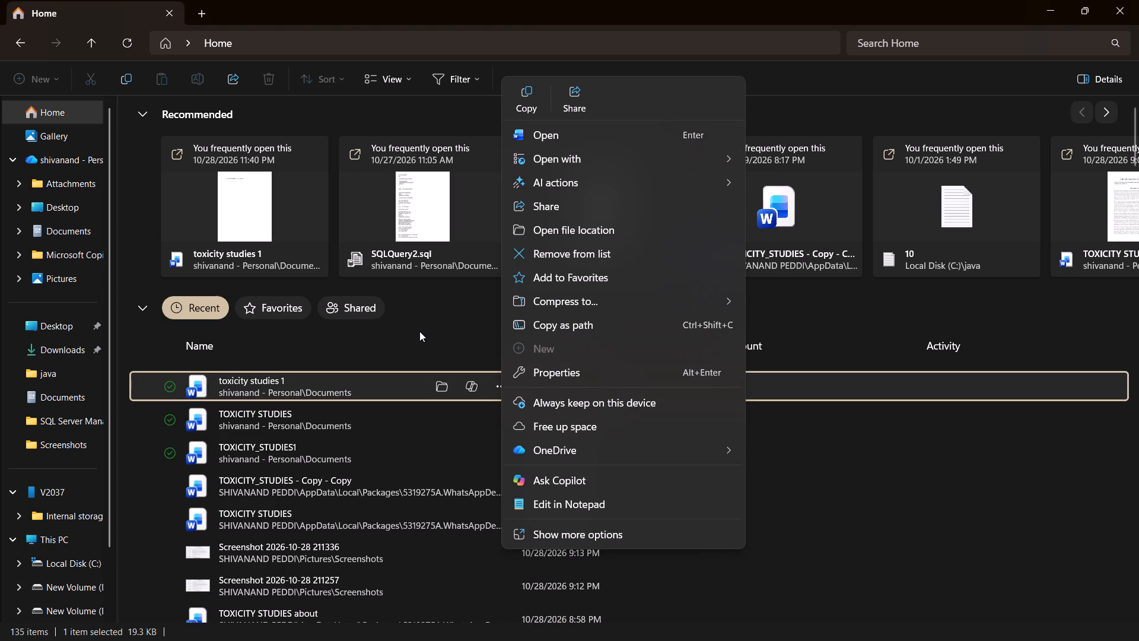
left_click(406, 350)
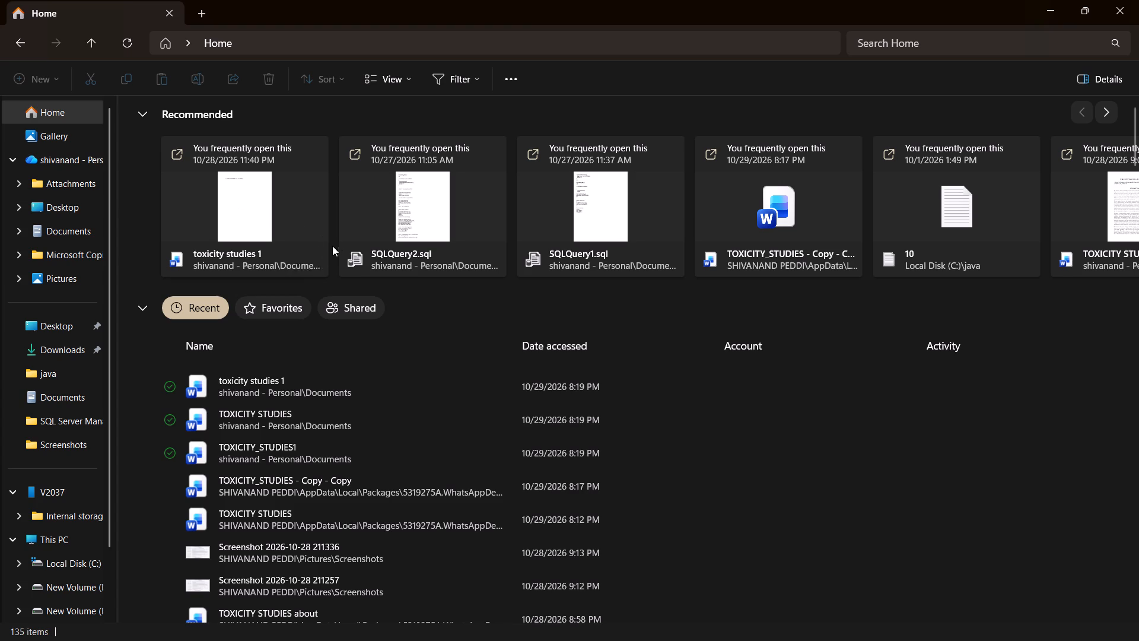
Remove toxicity studies 1 from the Recommended files on the Home page.
left_click(307, 259)
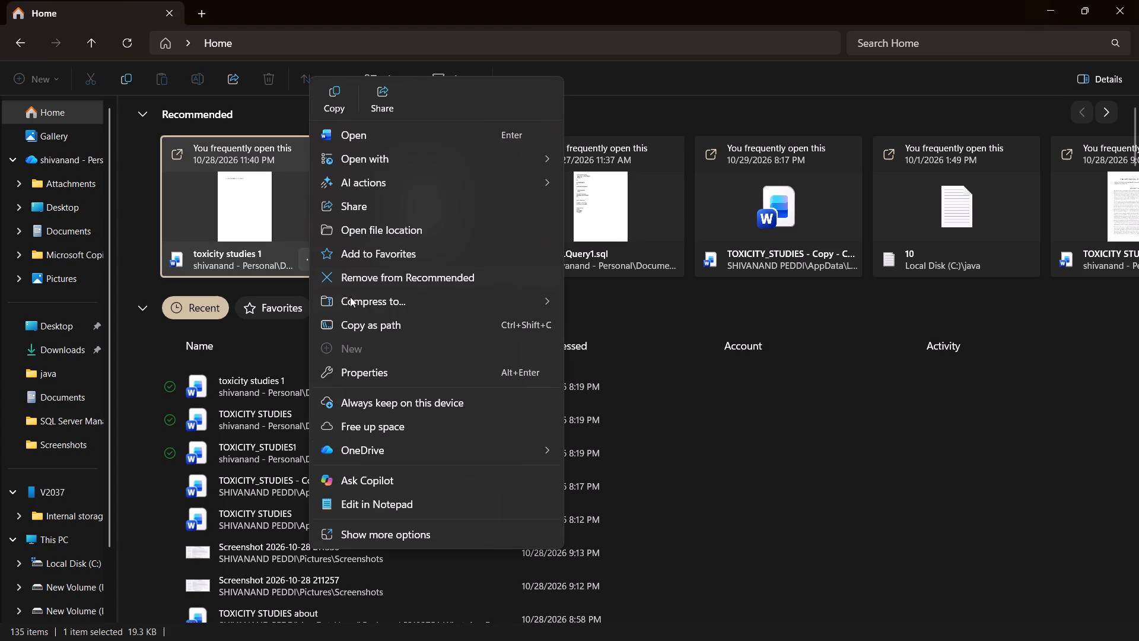
left_click(377, 277)
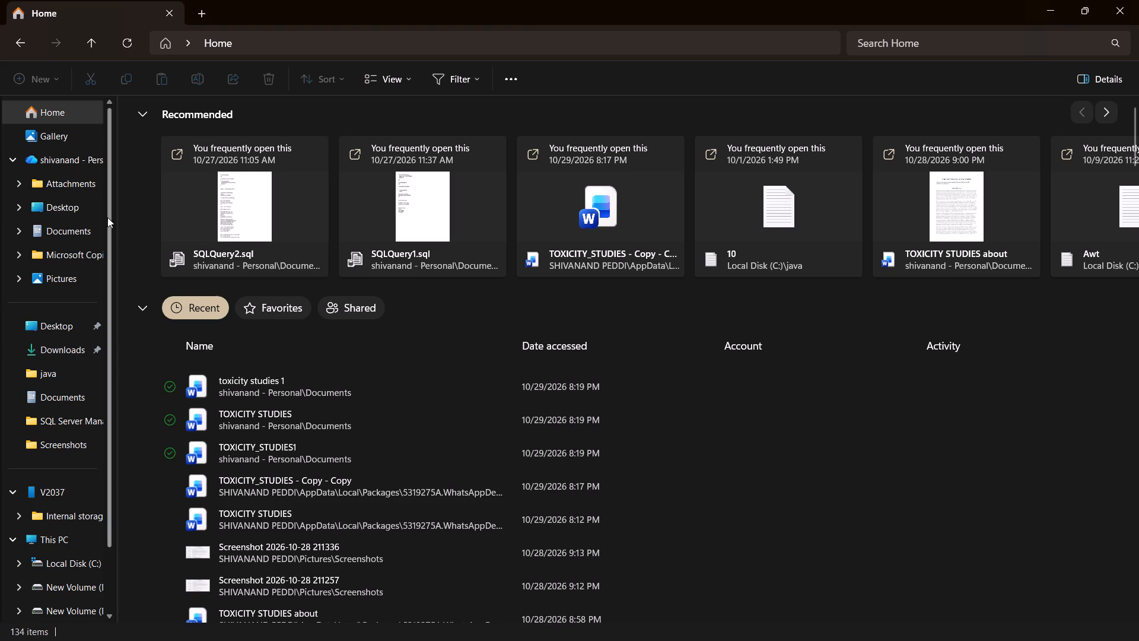
Delete TOXICITY STUDIES (1), TOXICITY STUDIES, toxicity studies 1 and TOXICITY STUDIES about from the OneDrive Documents folder.
left_click(74, 231)
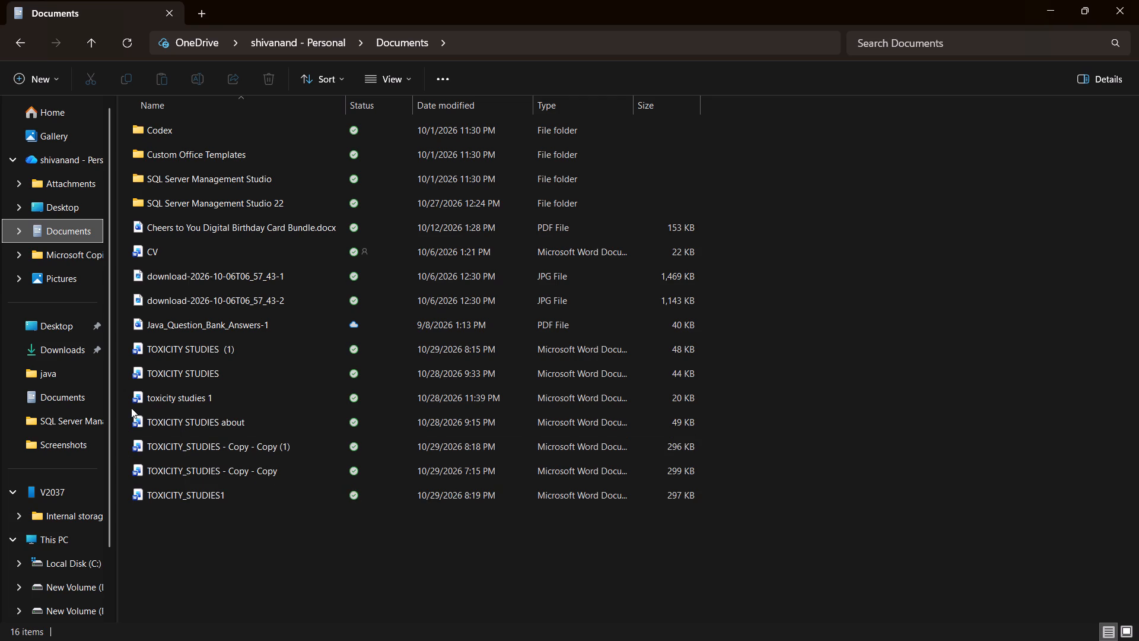
left_click_drag(124, 343, 160, 366)
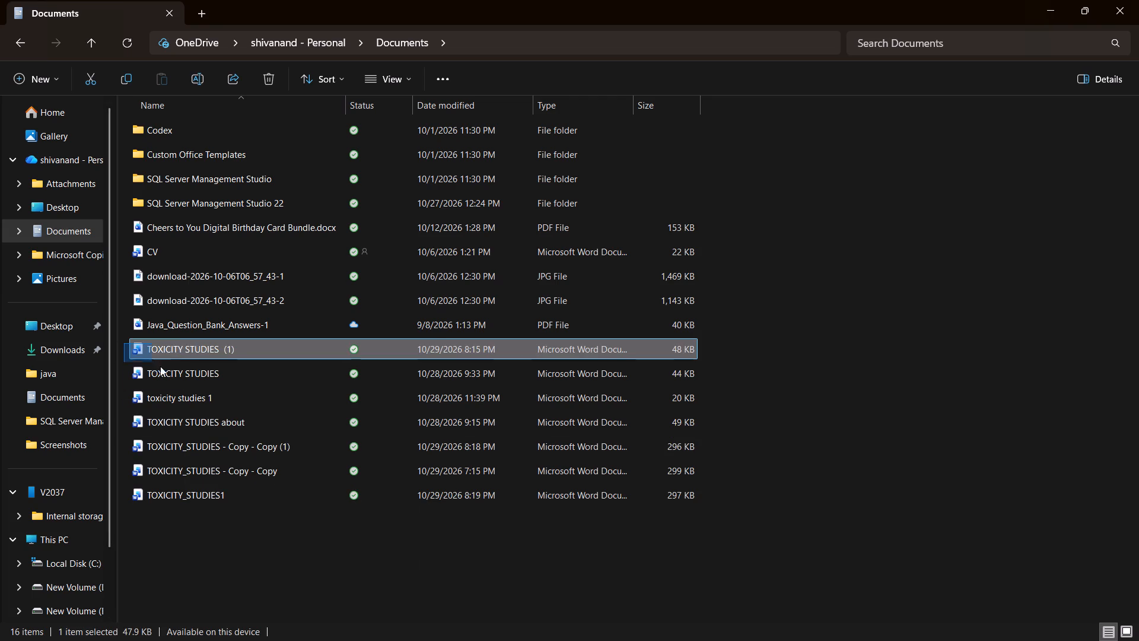
left_click_drag(160, 366, 268, 432)
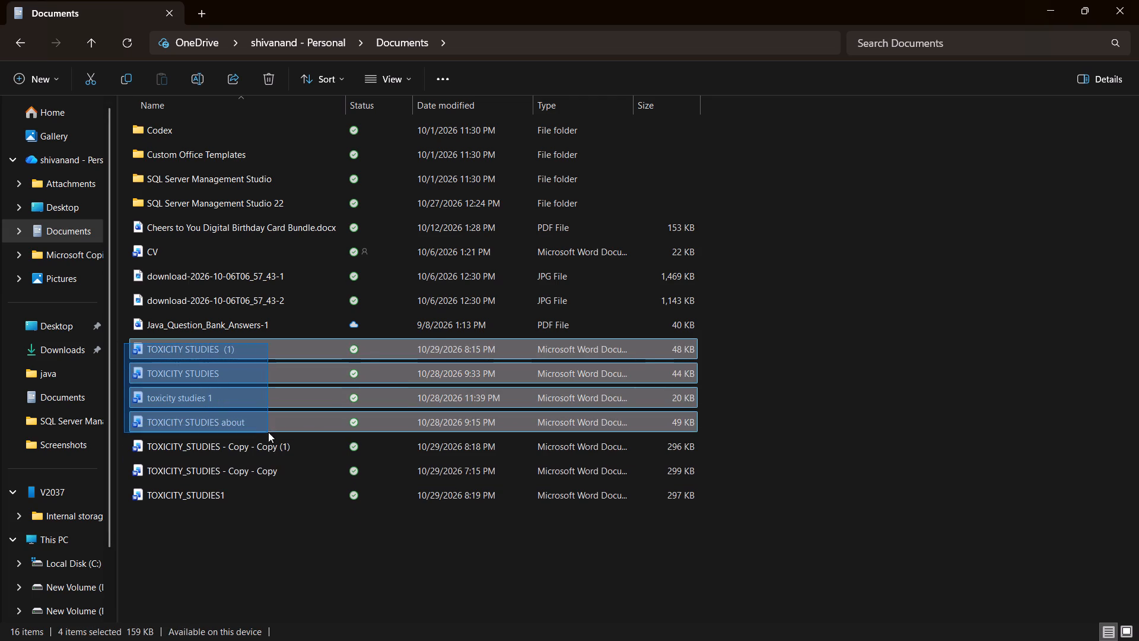
left_click_drag(268, 432, 272, 426)
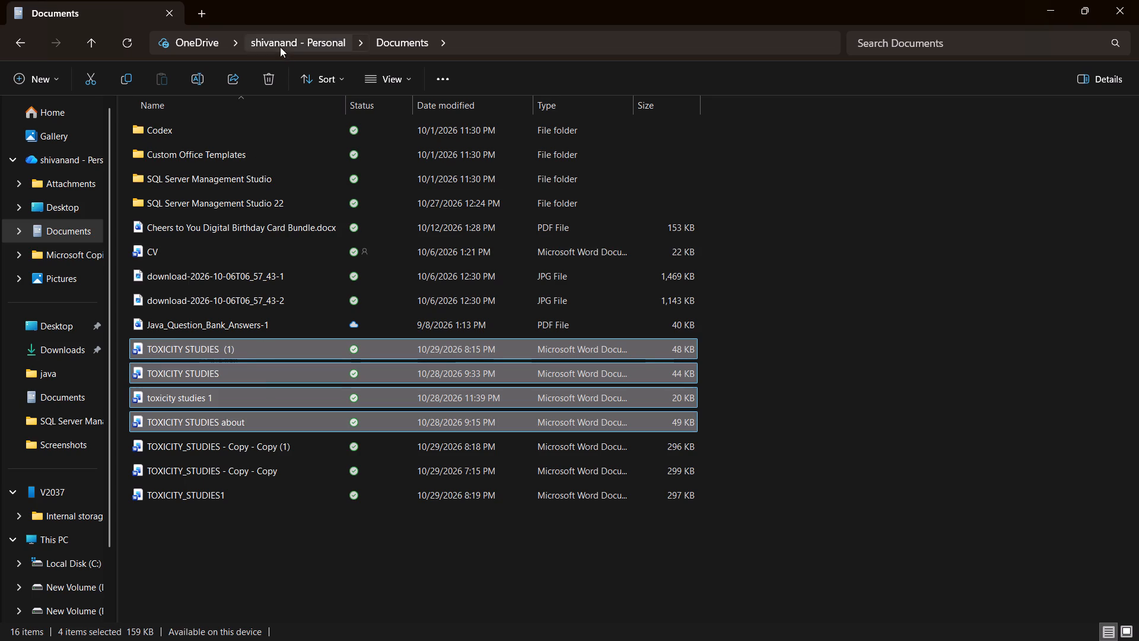
left_click(269, 78)
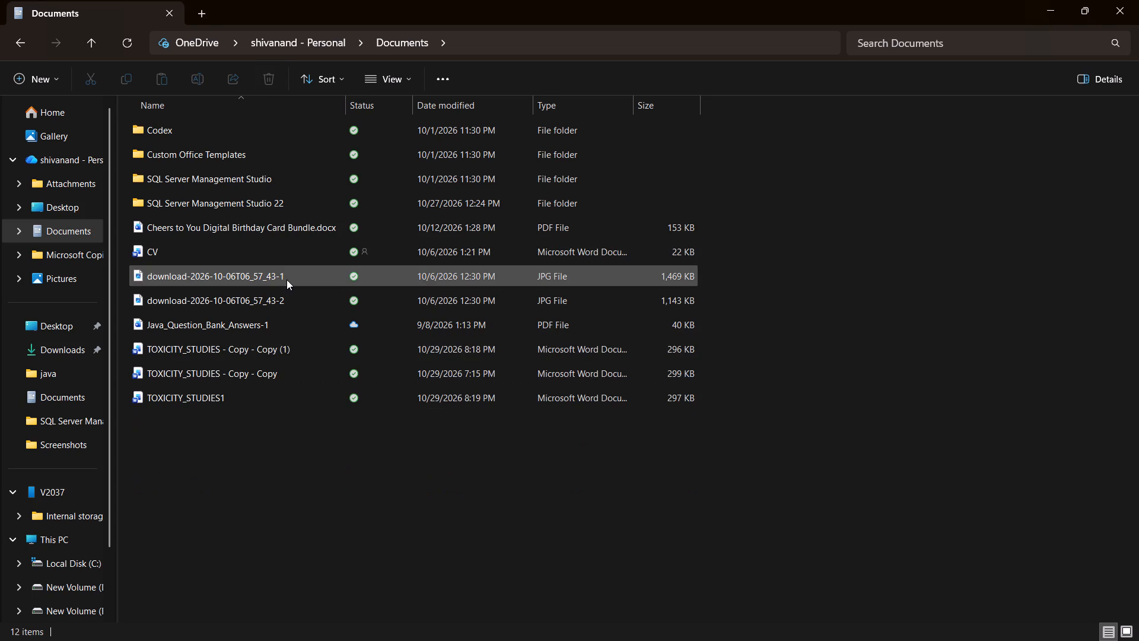
Open TOXICITY_STUDIES - Copy - Copy (1) in Word, review its content through to the Types of Toxicology table, and close it.
double_click(310, 339)
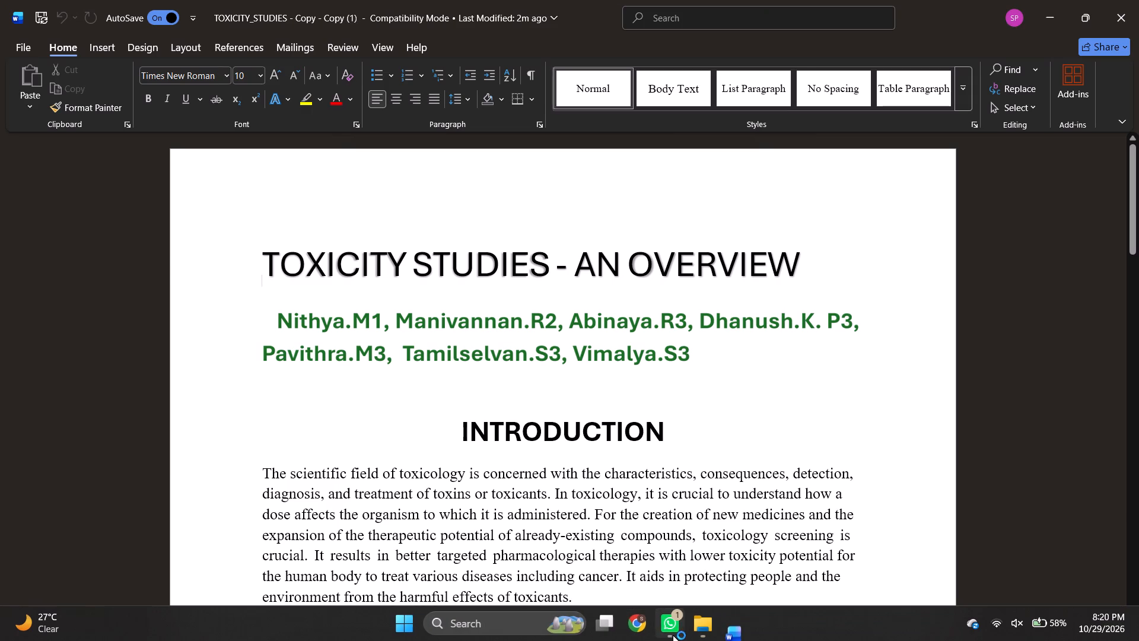
key("Down")
key("Down")
key("Down")
key("Down")
key("Down")
key("Down")
key("Down")
key("Down")
key("Down")
key("Down")
key("Down")
key("Down")
key("Down")
key("Down")
key("Down")
key("Down")
key("Down")
key("Down")
key("Down")
key("Down")
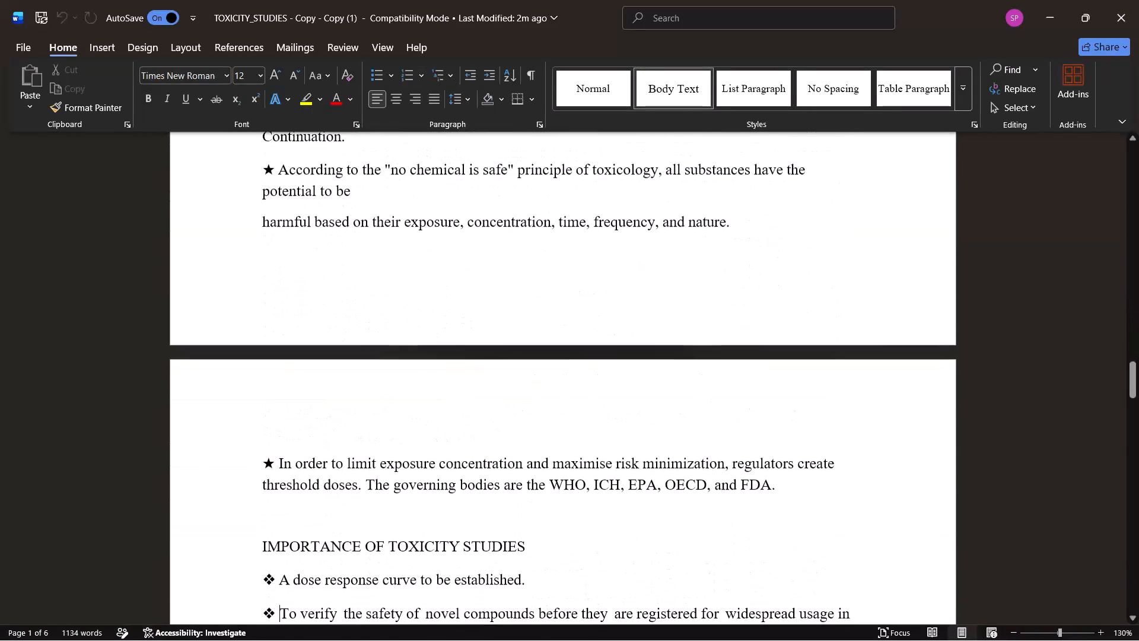
key("Up")
key("Up")
key("Up")
key("Up")
key("Up")
key("Up")
key("Up")
key("Up")
key("Up")
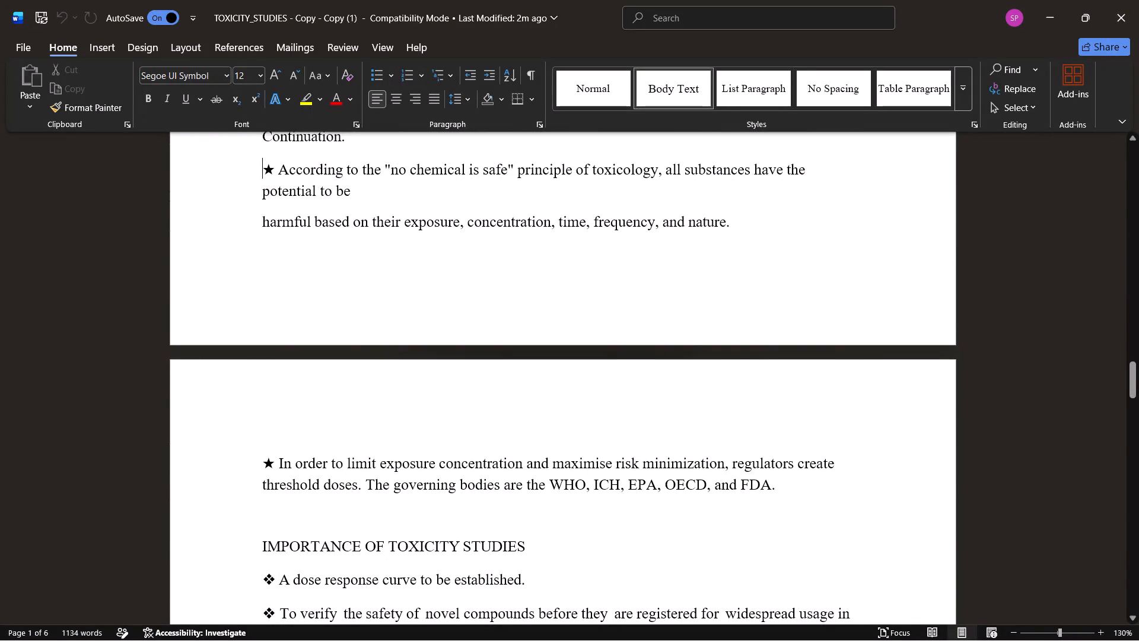
key("Up")
key("Up")
key("Up")
key("Up")
key("Up")
key("Up")
key("Up")
key("Up")
key("Up")
key("Up")
key("Up")
key("Up")
key("Up")
key("Up")
key("Up")
key("Up")
key("Up")
key("Up")
key("Up")
key("Up")
key("Up")
key("Up")
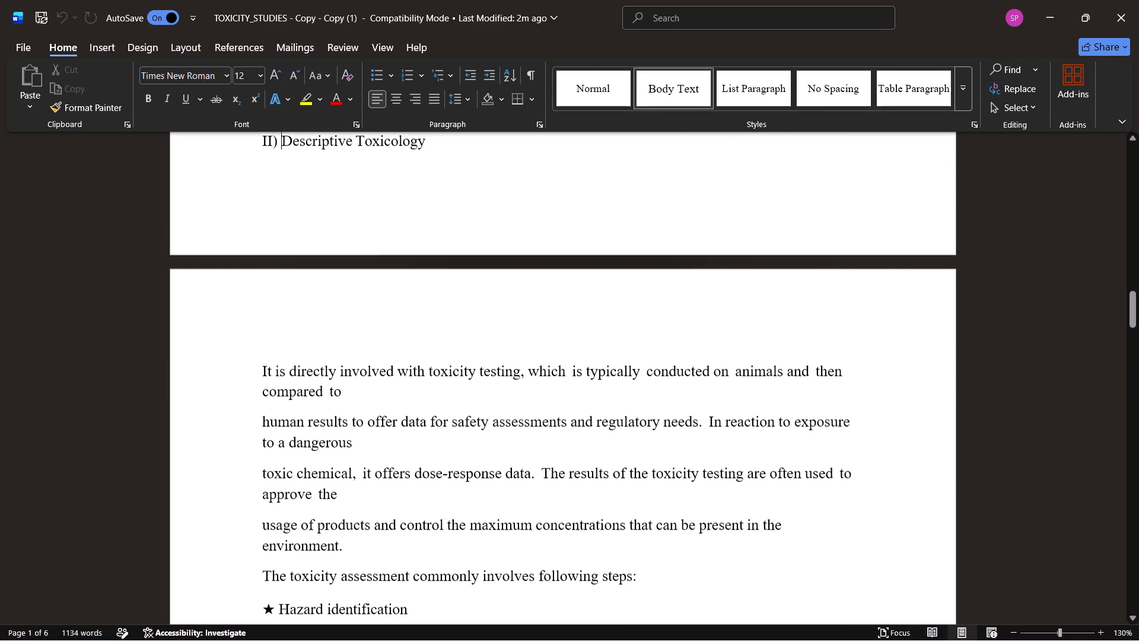
key("Up")
key("Up")
key("Up")
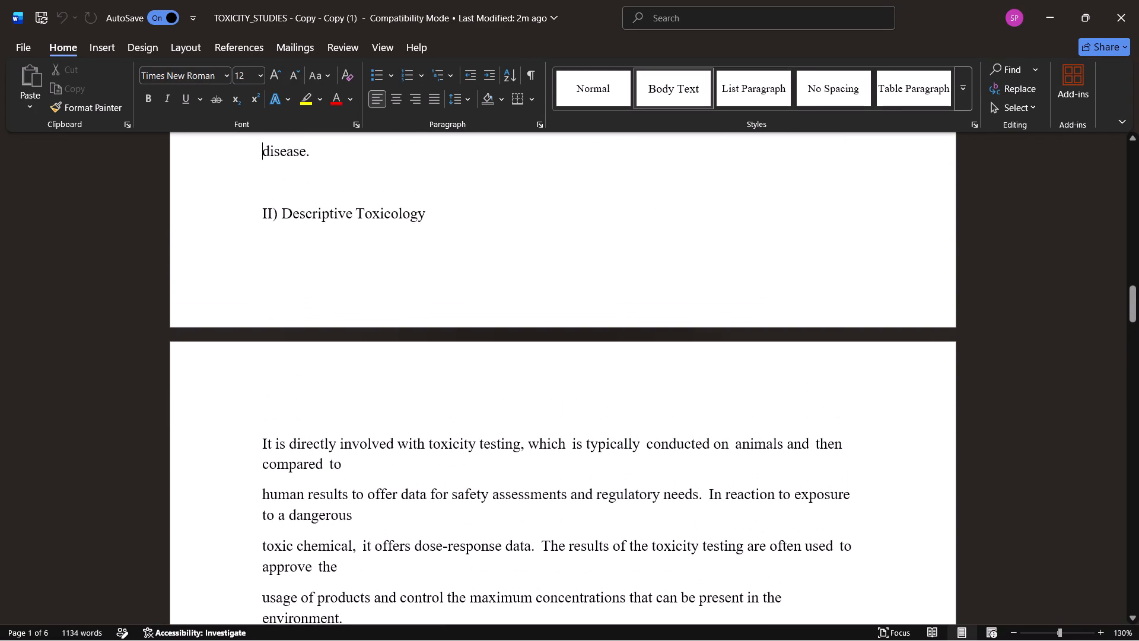
key("Down")
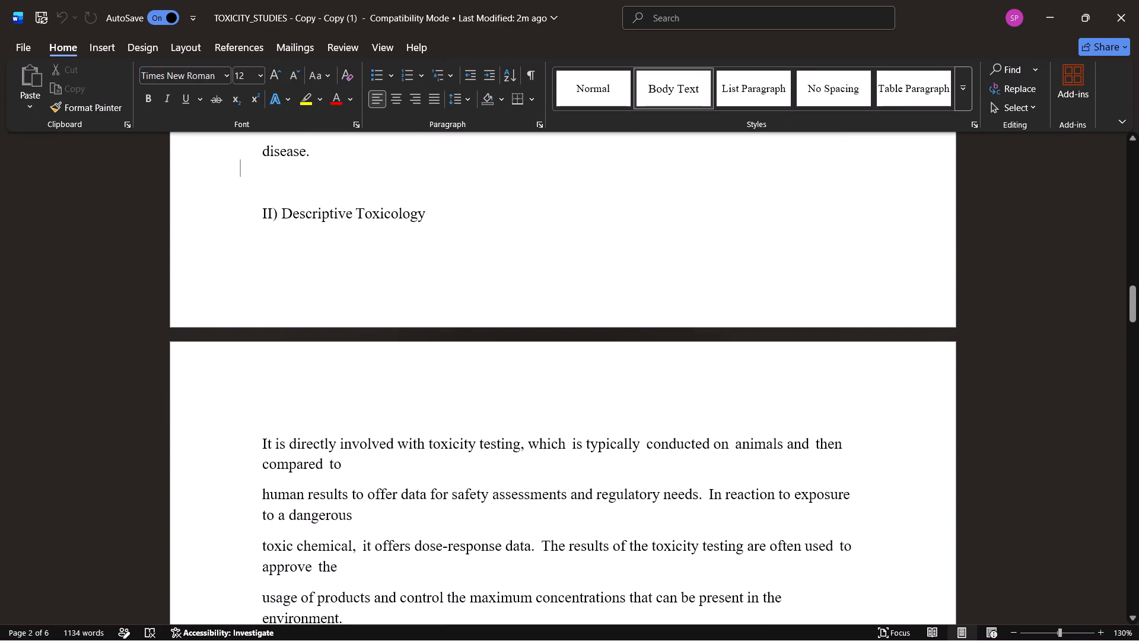
key("Down")
key("Down")
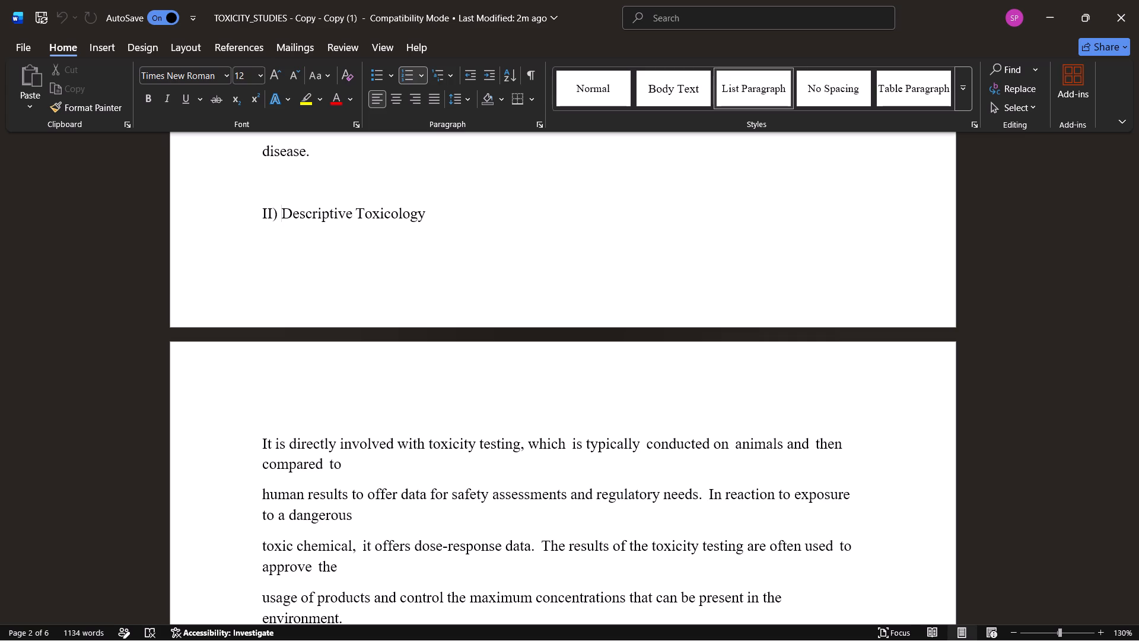
key("Down")
key("Down")
key("Down")
key("Down")
key("Down")
key("Down")
key("Down")
key("Down")
key("Down")
key("Down")
key("Down")
key("Down")
key("Down")
key("Down")
key("Down")
key("Down")
key("Down")
key("Down")
key("Down")
key("Down")
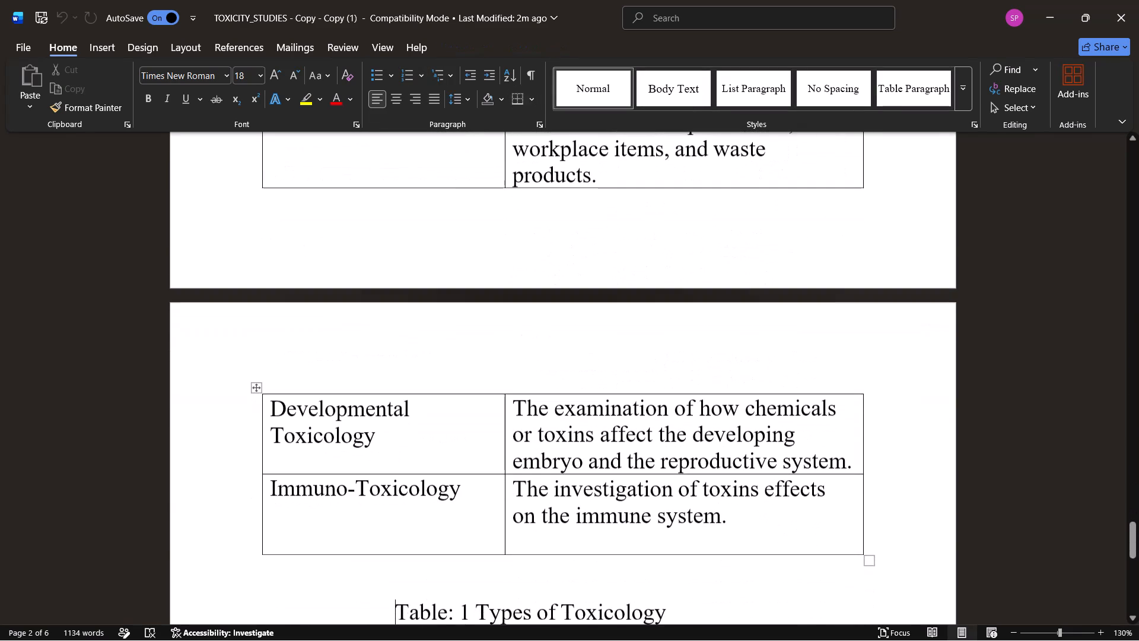
key("Down")
key("Down")
key("Down")
key("Down")
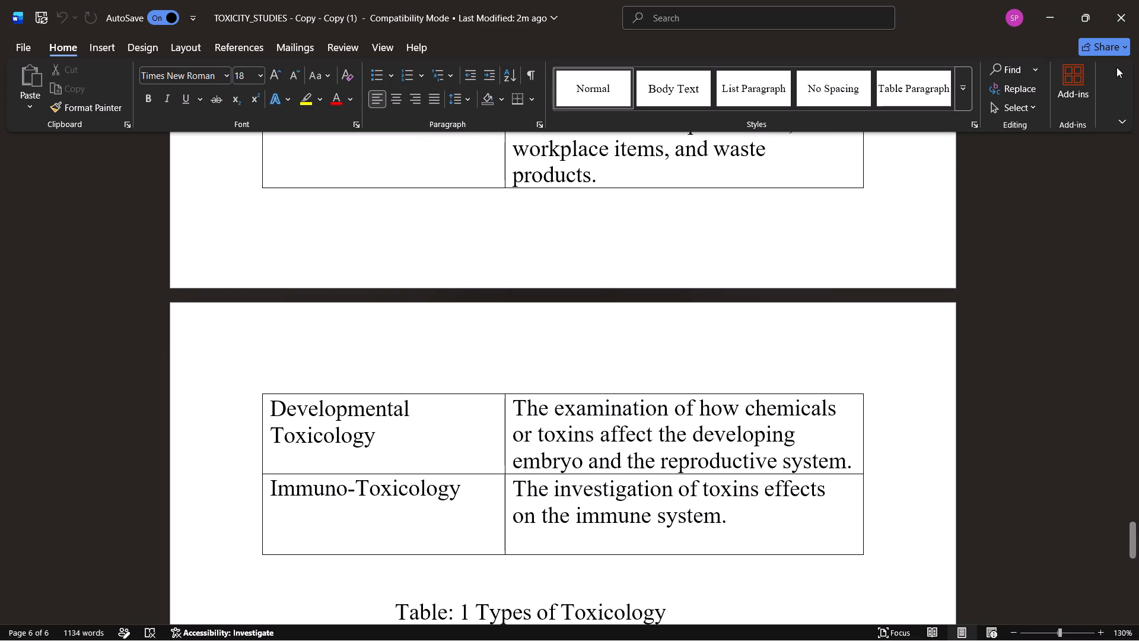
left_click(1126, 18)
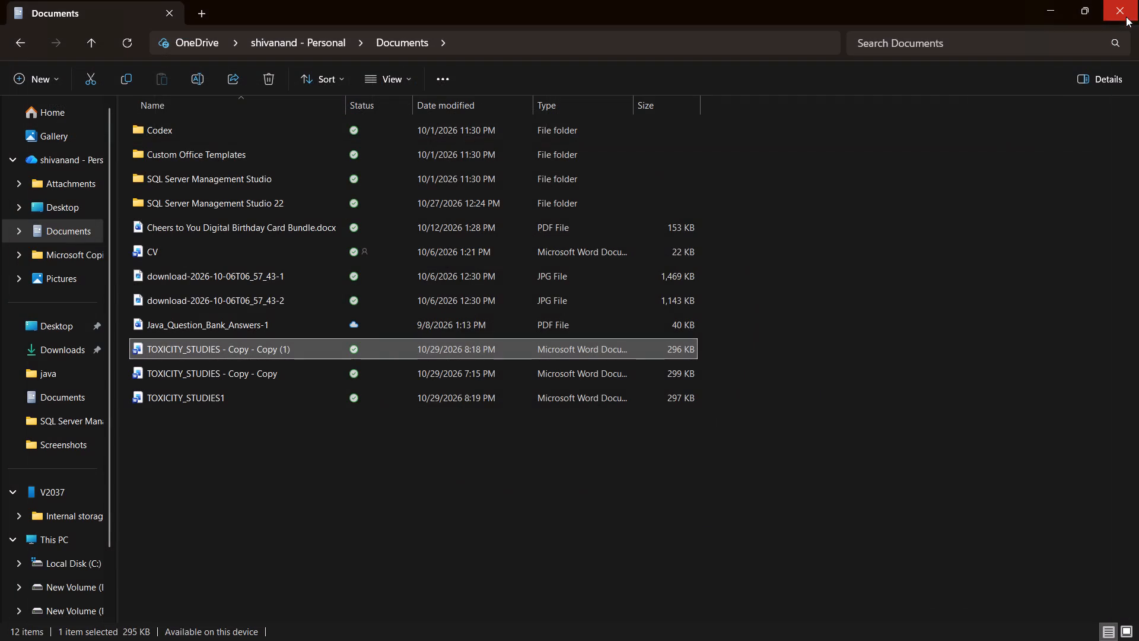
Delete TOXICITY_STUDIES - Copy - Copy (1) from the OneDrive Documents folder.
left_click(266, 78)
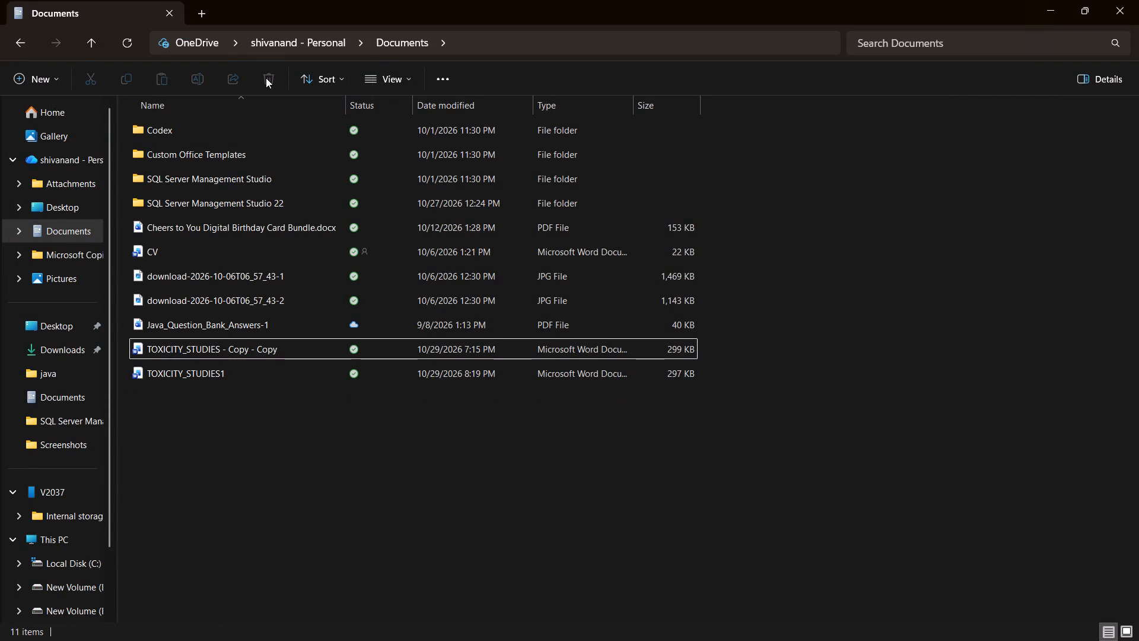
Open TOXICITY_STUDIES - Copy - Copy in Word, review its introduction and Mechanistic Toxicology sections, and close it.
double_click(279, 350)
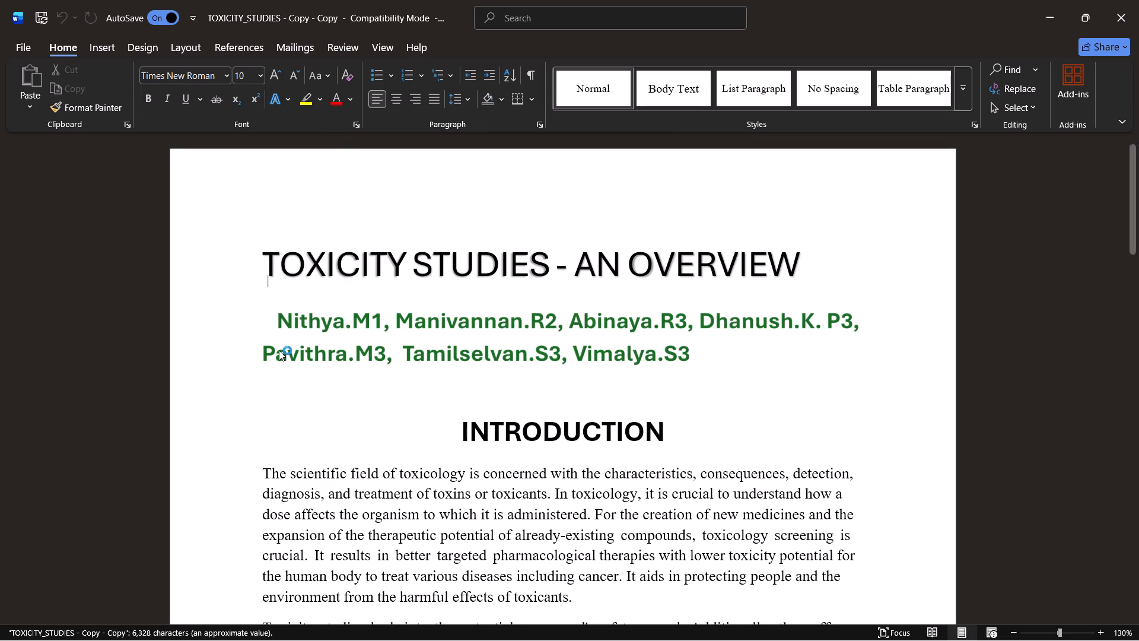
key("Down")
key("Down")
key("Down")
key("Down")
key("Down")
key("Down")
key("Down")
key("Down")
key("Down")
key("Down")
key("Down")
key("Down")
key("Down")
key("Down")
key("Down")
key("Down")
key("Down")
key("Down")
key("Down")
key("Down")
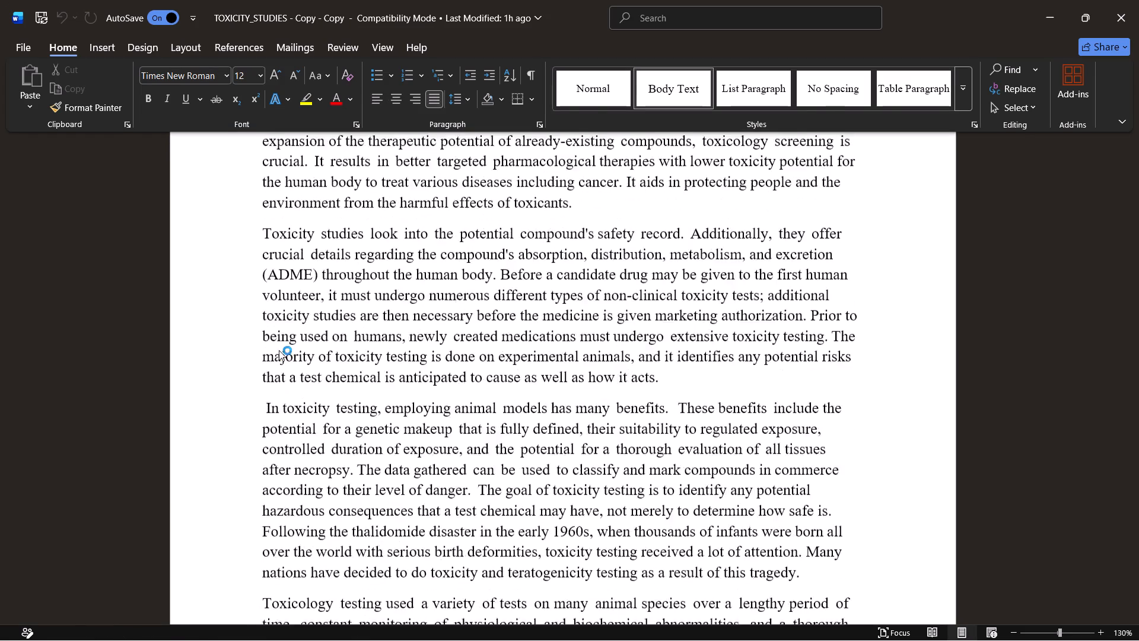
key("Down")
key("Down")
key("Down")
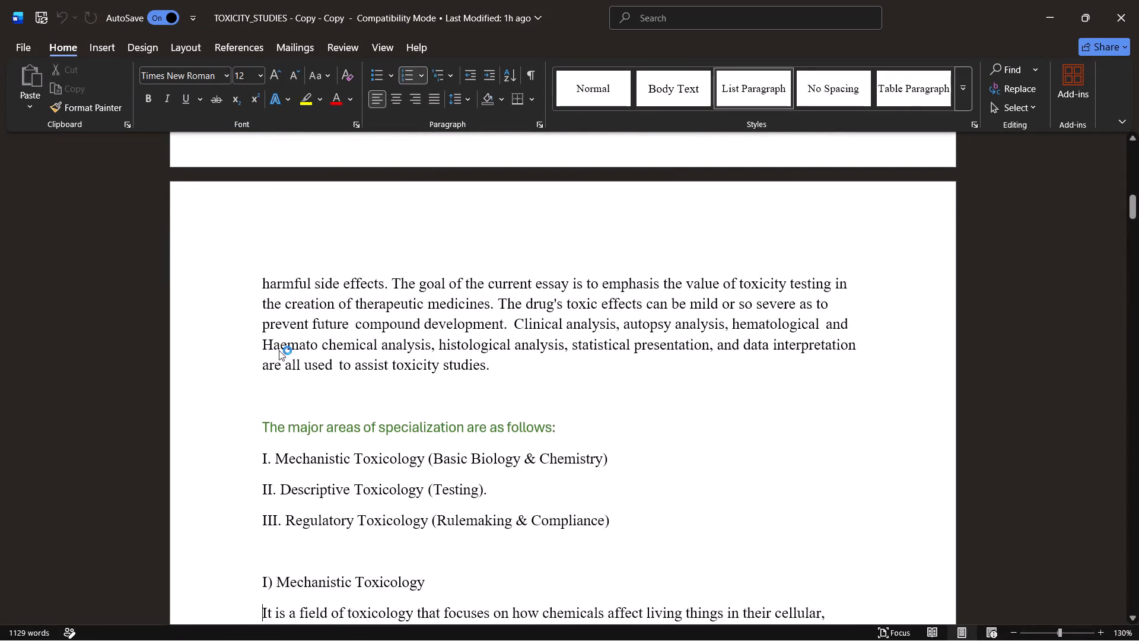
key("Down")
key("Down")
key("Down")
key("Down")
key("Down")
key("Down")
key("Down")
key("Down")
key("Down")
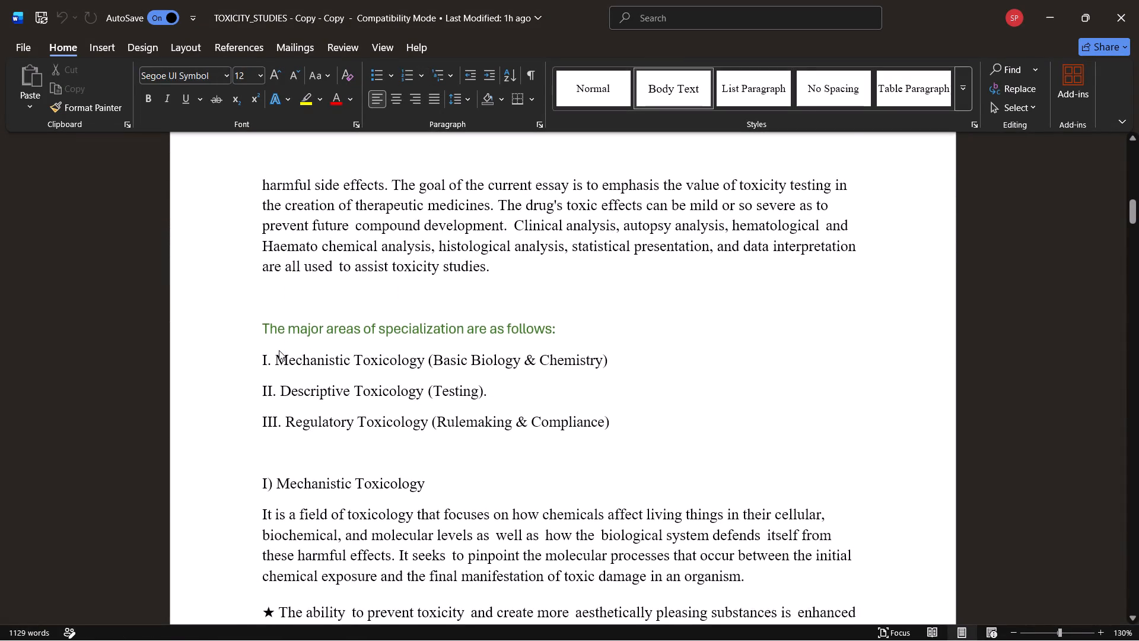
key("Down")
key("Up")
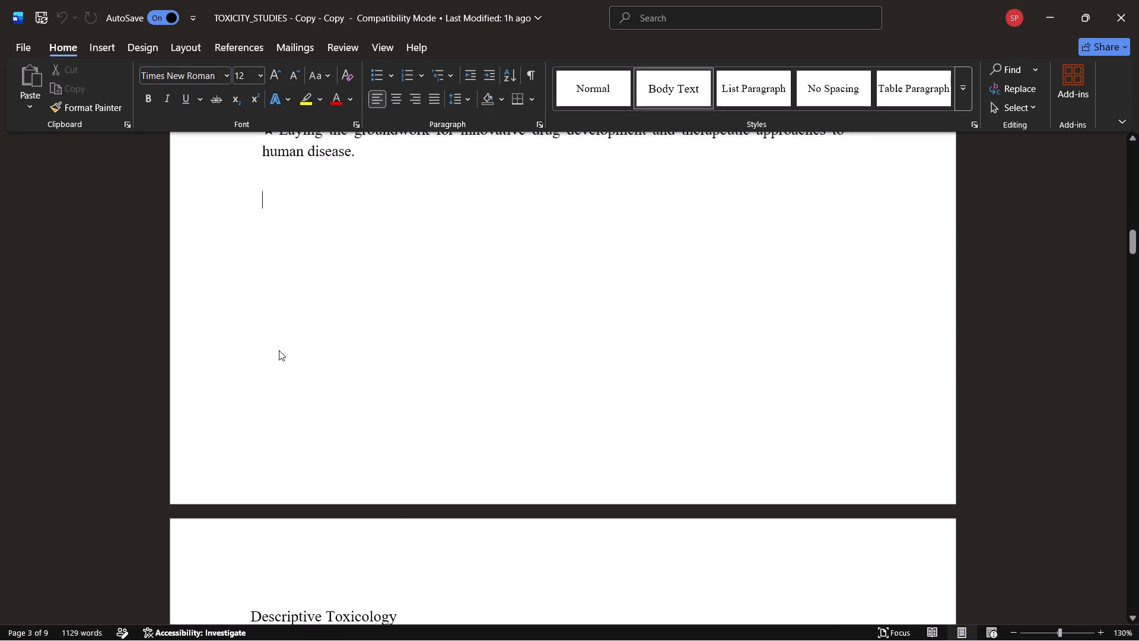
key("Up")
key("Up")
key("Up")
key("Up")
key("Up")
key("Up")
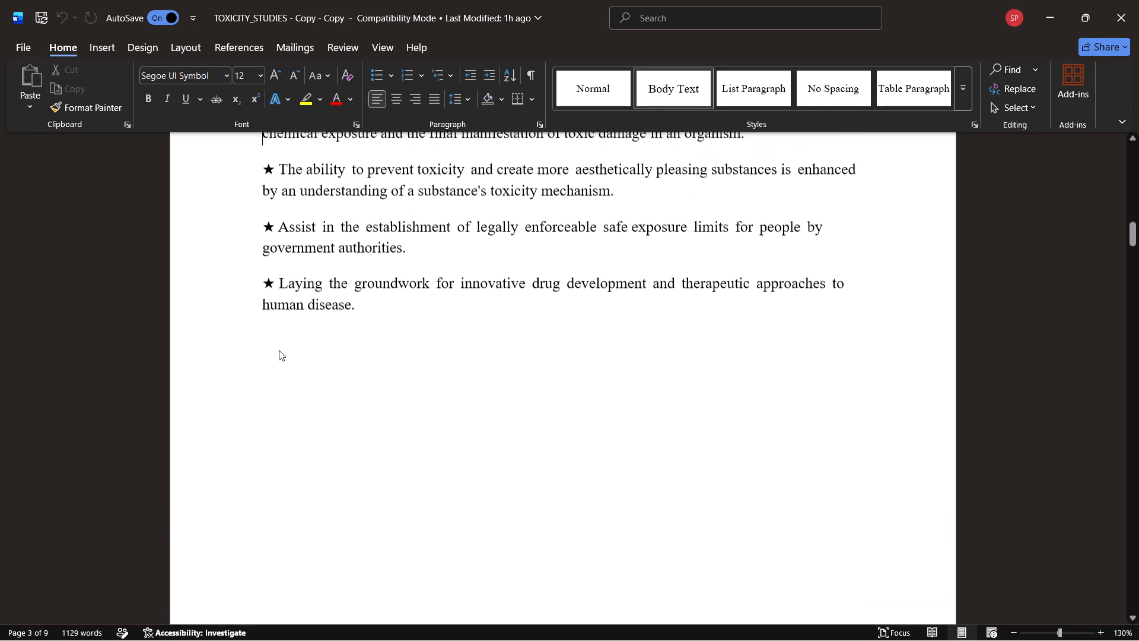
key("Up")
key("Up")
key("Down")
key("Up")
key("Up")
key("Up")
key("Up")
key("Up")
key("Up")
key("Up")
key("Up")
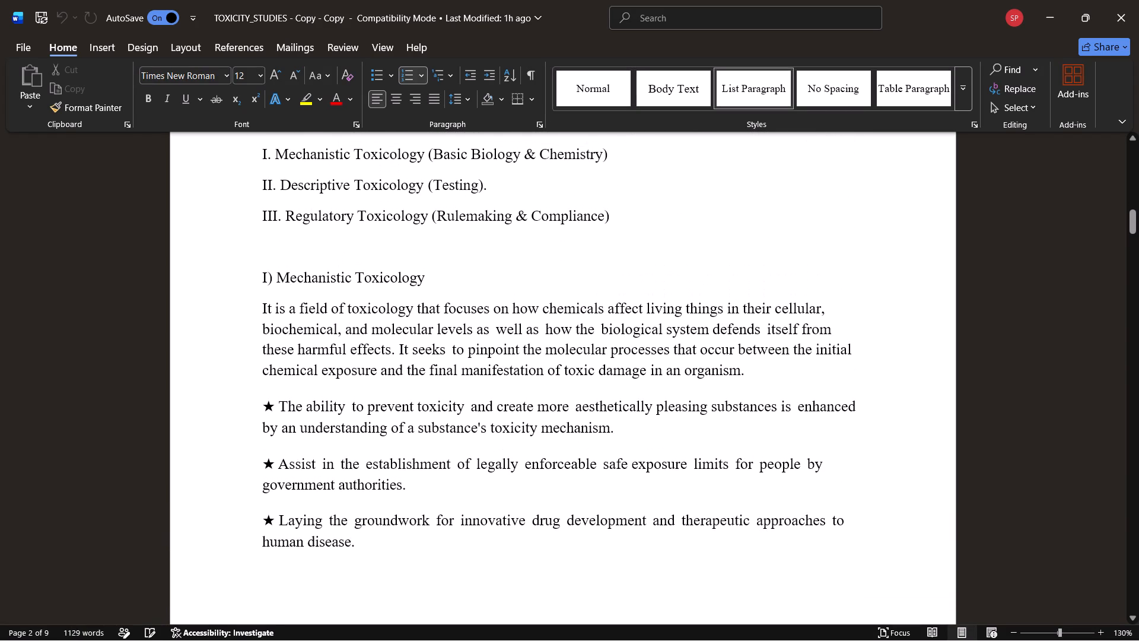
left_click(1138, 5)
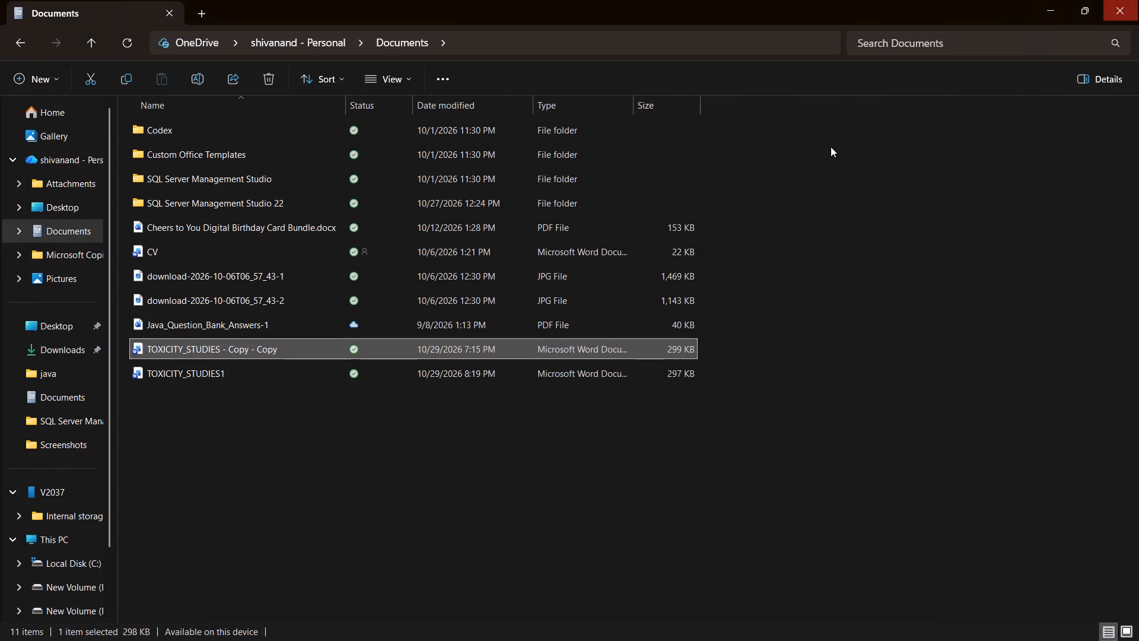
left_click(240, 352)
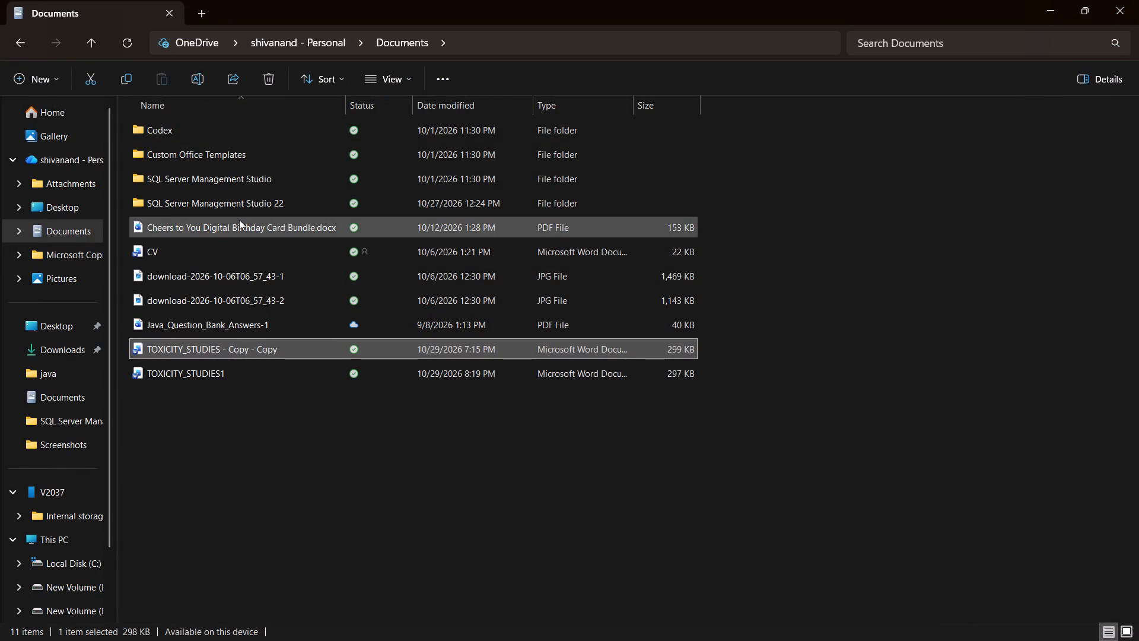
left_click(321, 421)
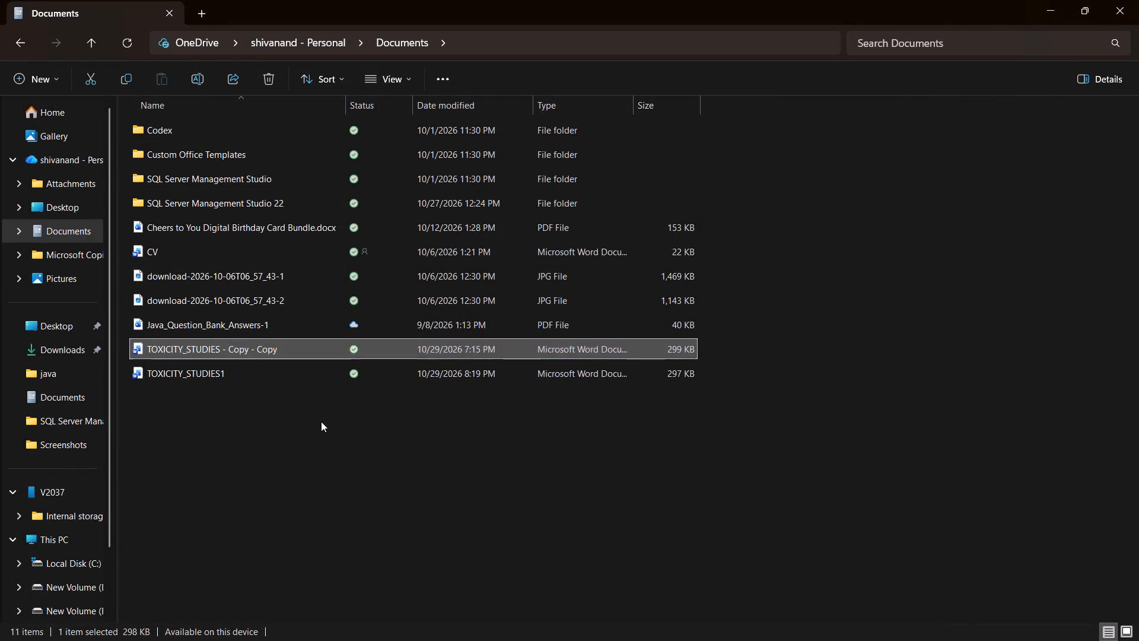
Delete TOXICITY_STUDIES - Copy - Copy from the OneDrive Documents folder.
left_click(306, 348)
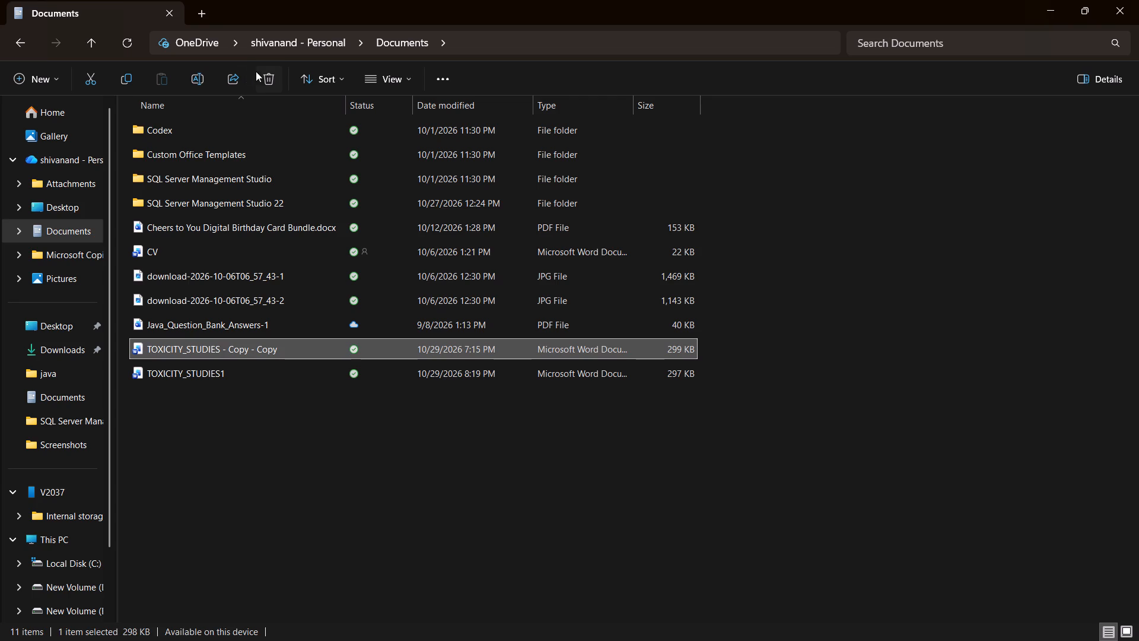
left_click(265, 79)
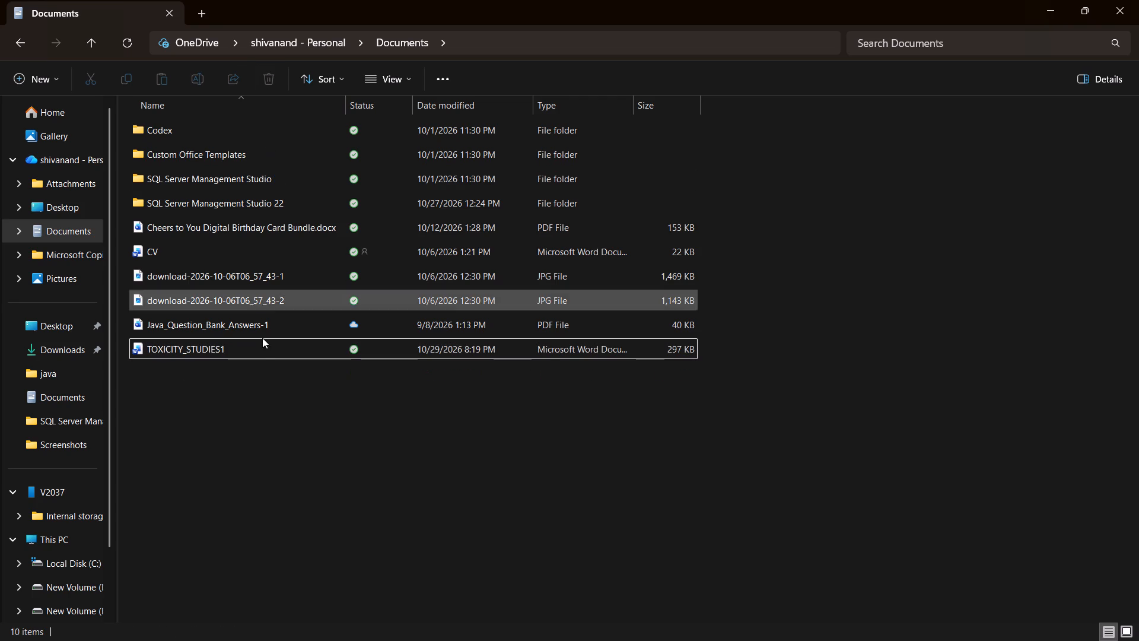
Open TOXICITY_STUDIES1 from the OneDrive Documents folder in Word.
triple_click(260, 344)
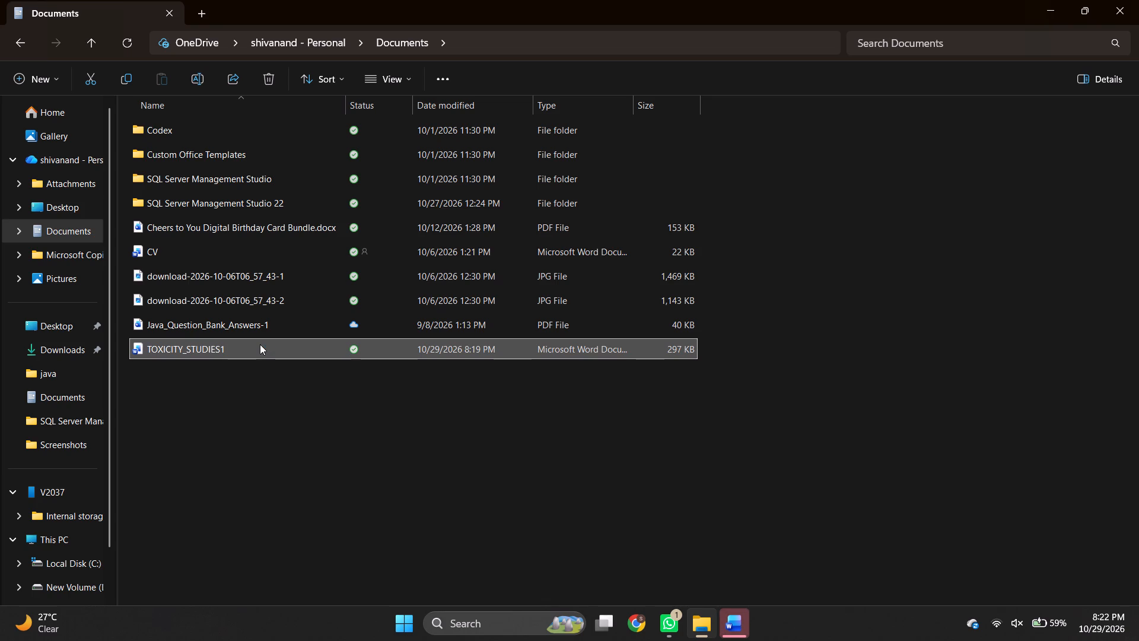
triple_click(260, 344)
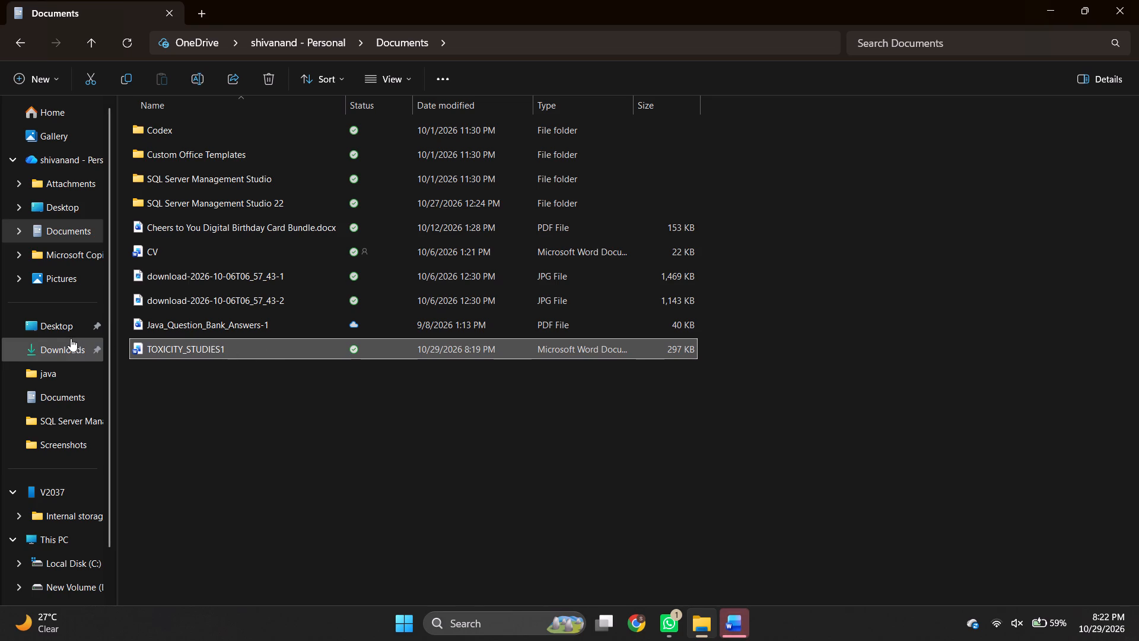
double_click(156, 342)
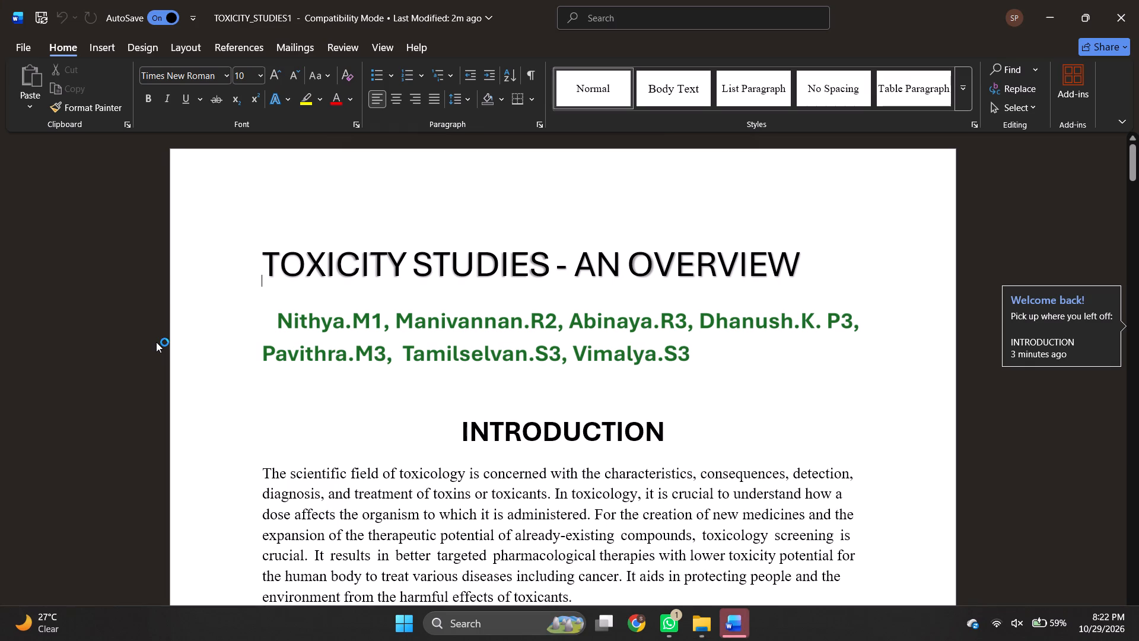
Join the broken lines of the paragraph under Mechanistic Toxicology into one continuous paragraph, with single spaces at the joins.
scroll(156, 342, "up", 5)
scroll(156, 342, "down", 2)
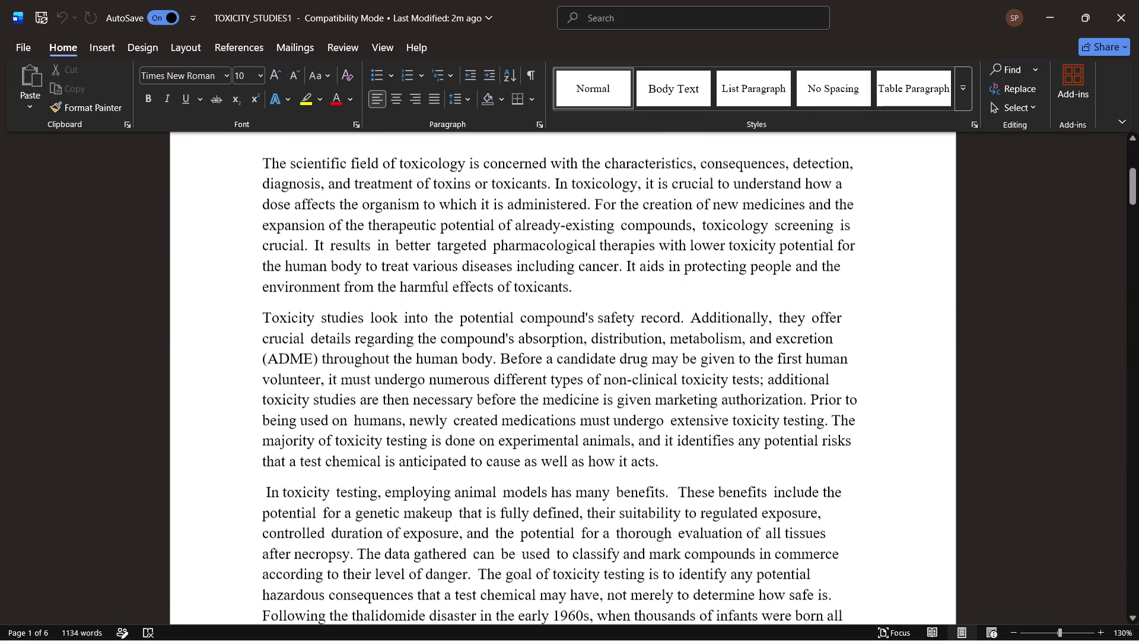
scroll(156, 342, "down", 2)
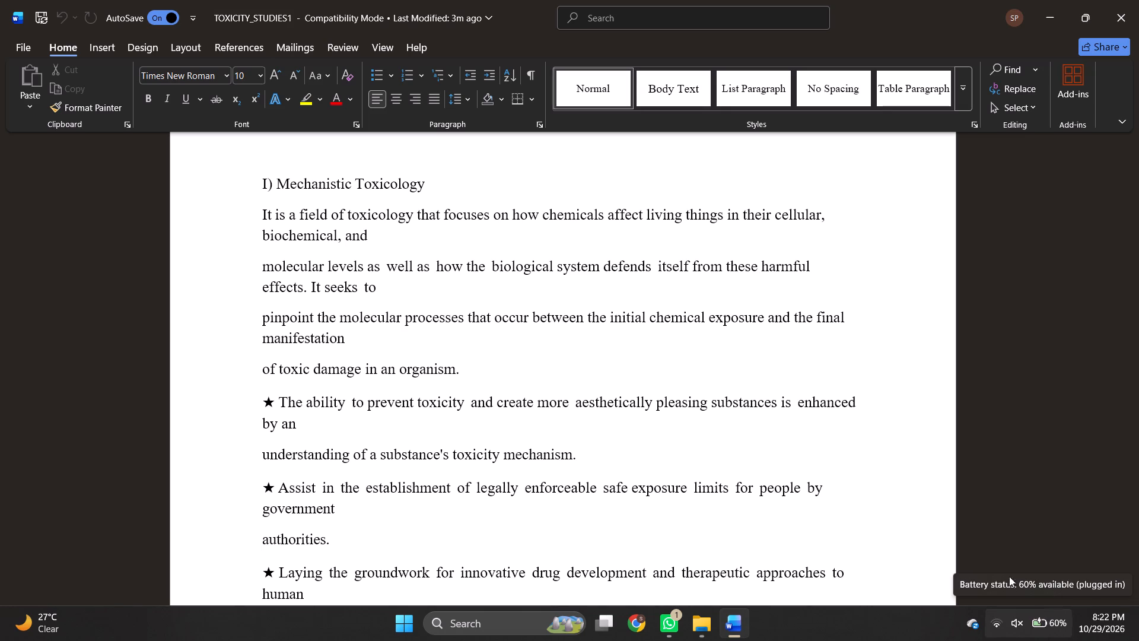
scroll(1076, 508, "left", 10)
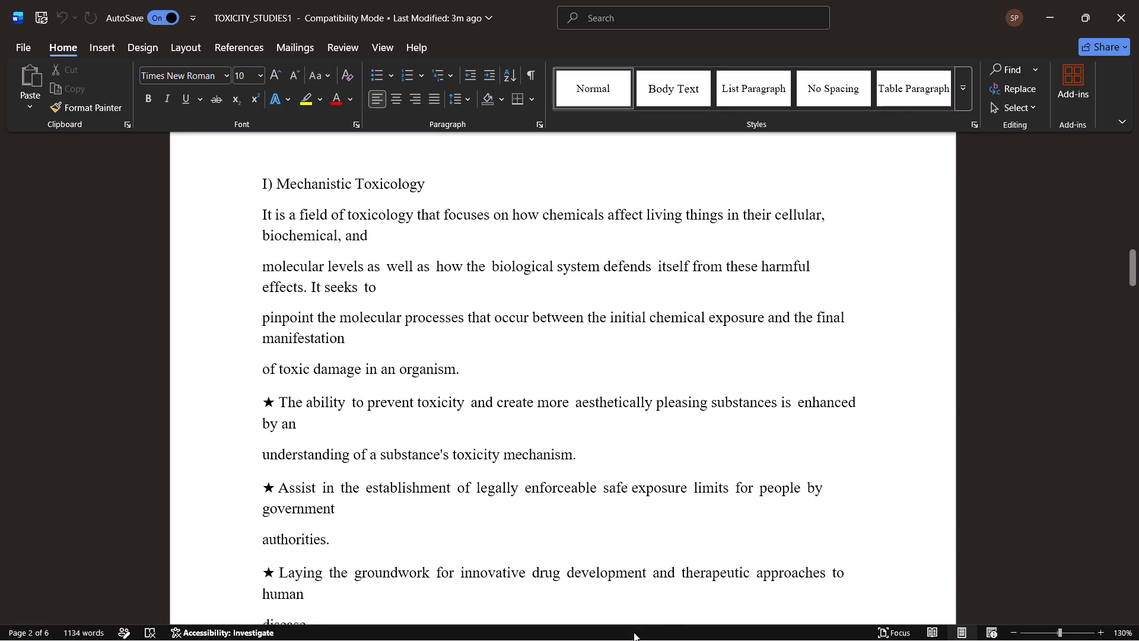
left_click(263, 266)
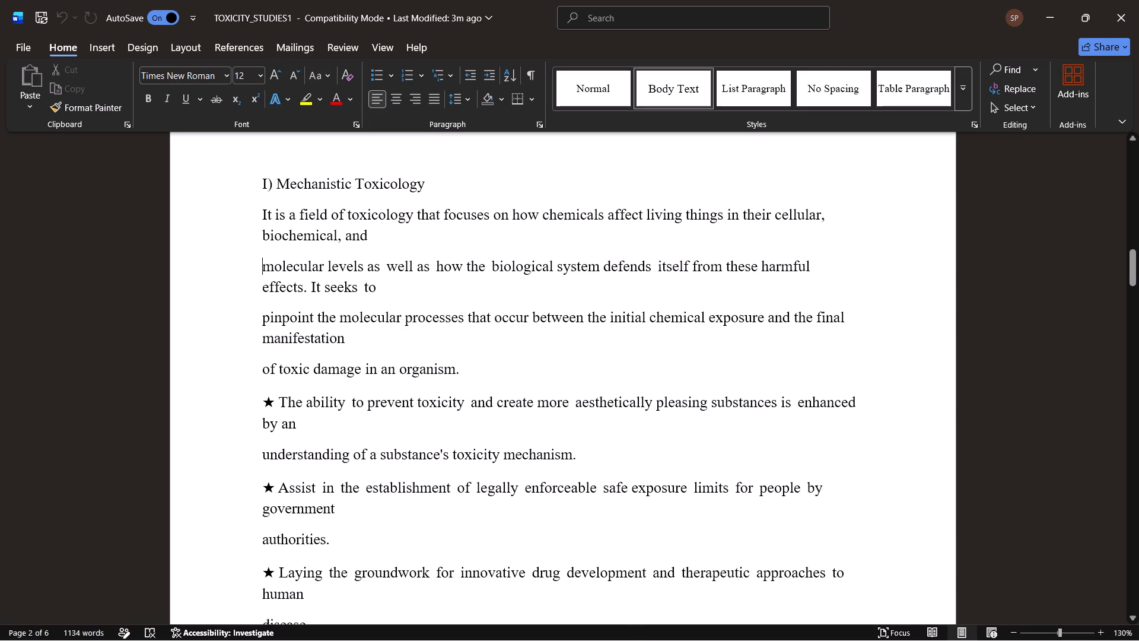
key("BackSpace")
key("BackSpace")
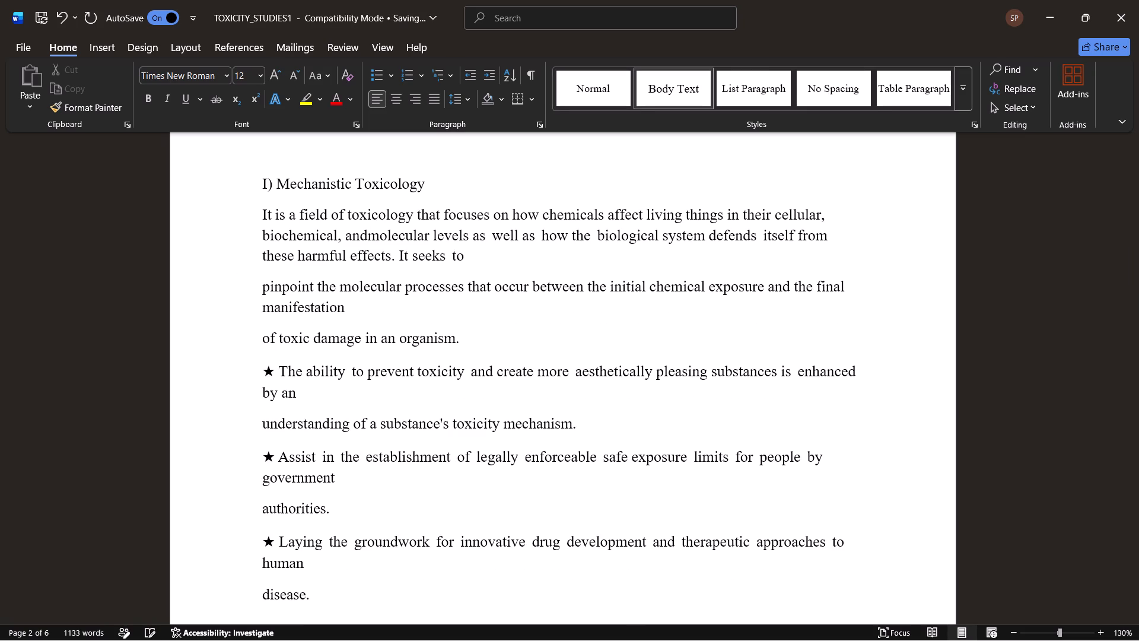
key("space")
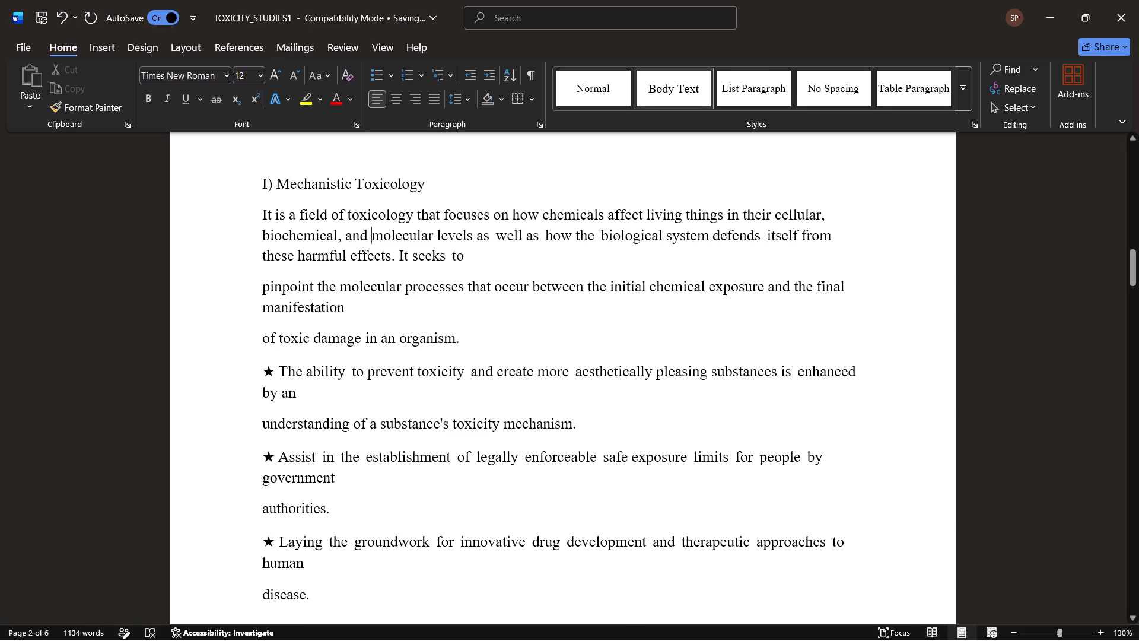
left_click(257, 287)
key("BackSpace")
key("BackSpace")
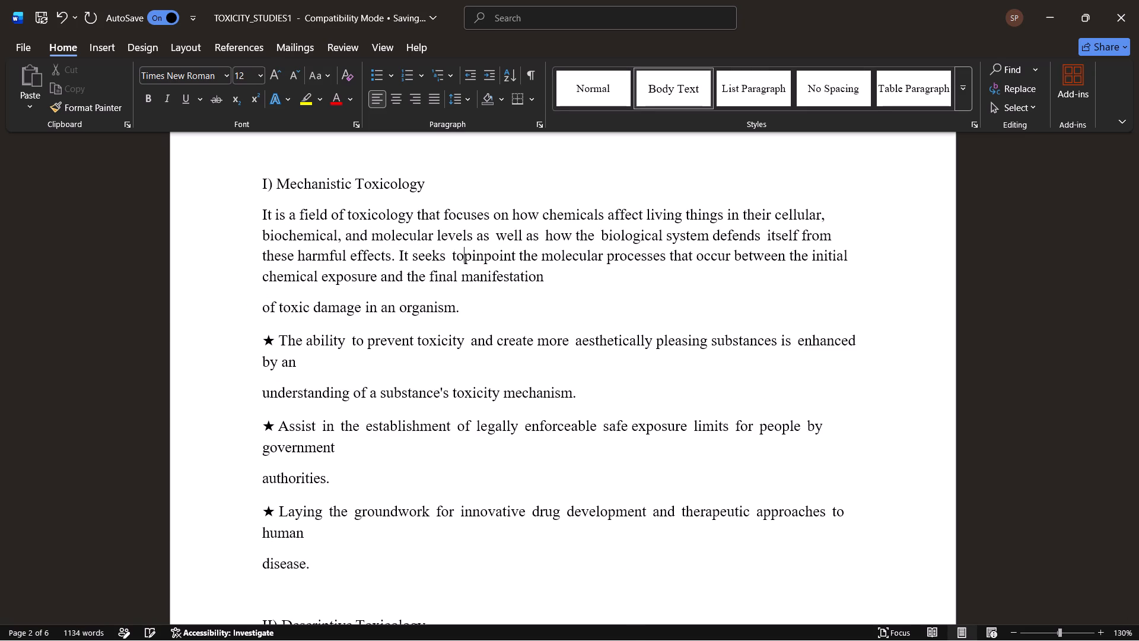
key("space")
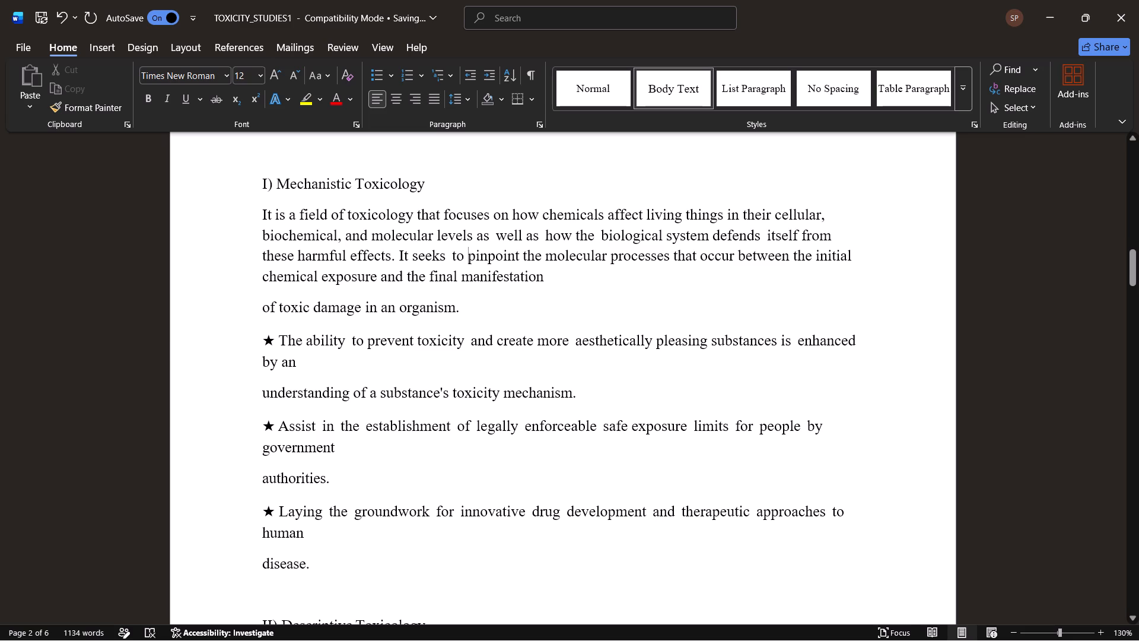
left_click(254, 305)
key("BackSpace")
key("BackSpace")
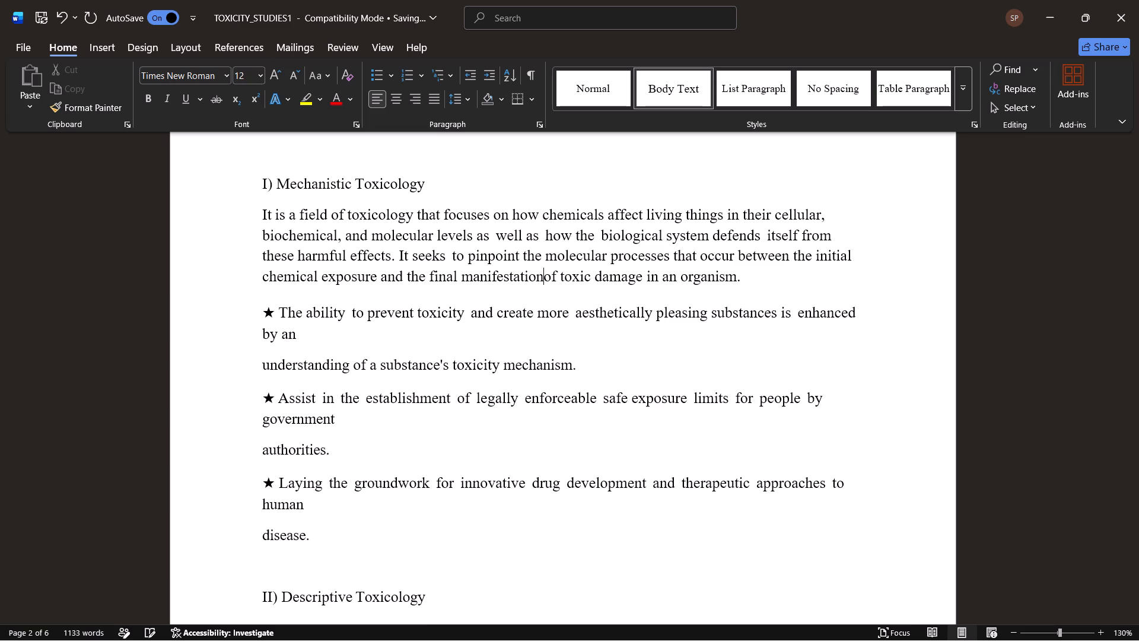
key("space")
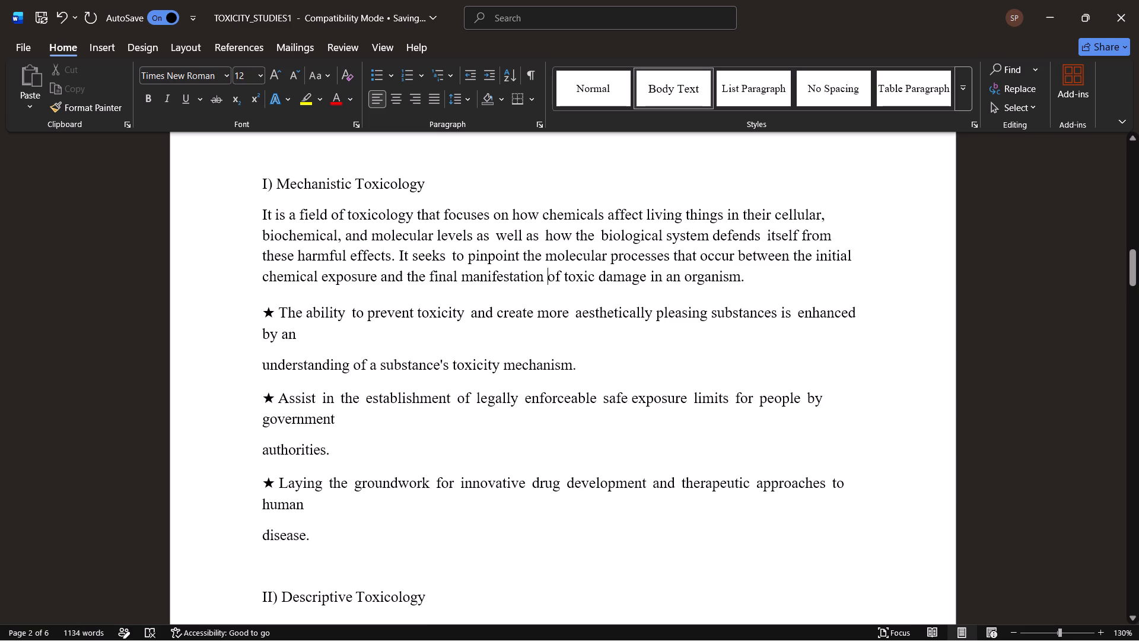
Join the split-off lines starting "understanding", "authorities" and "disease" back onto their starred points under Mechanistic Toxicology.
left_click(260, 369)
key("BackSpace")
key("BackSpace")
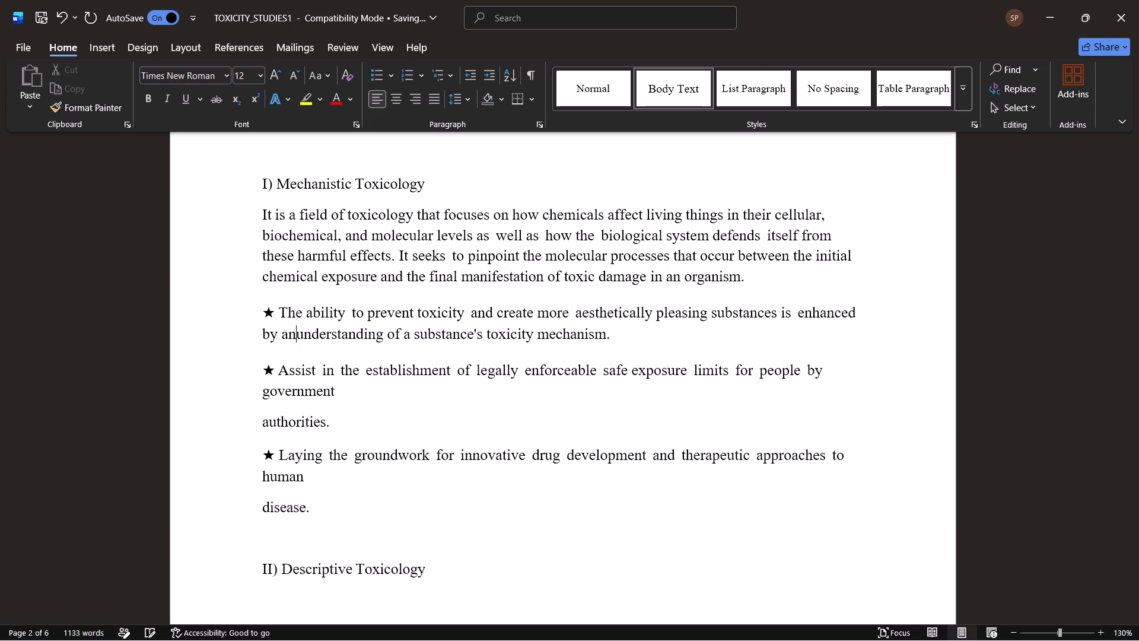
key("space")
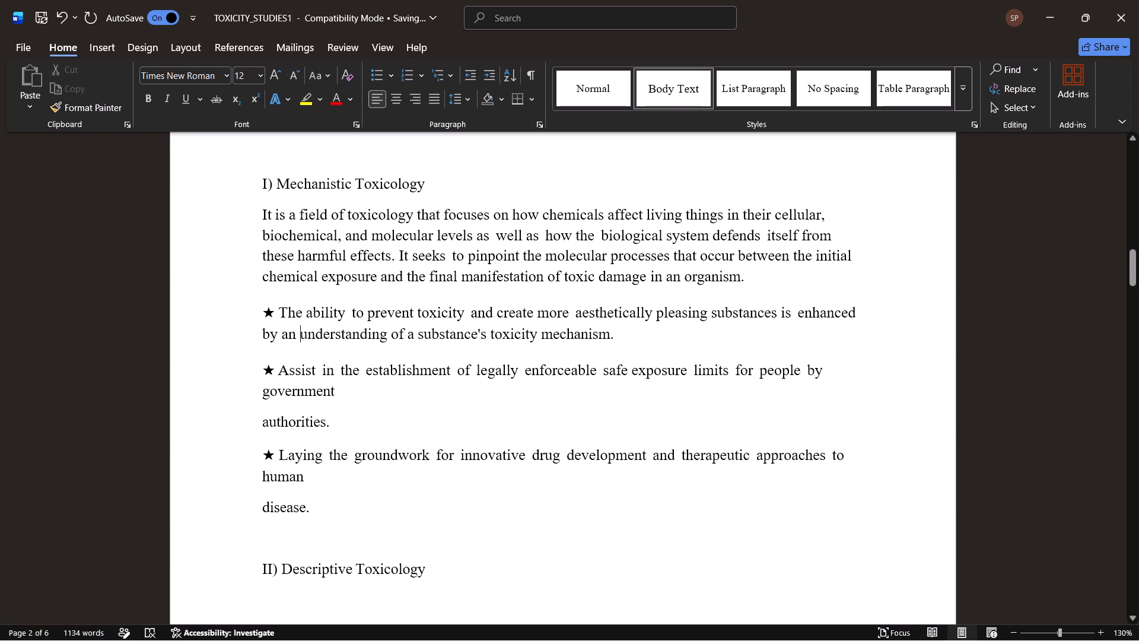
left_click(261, 423)
key("BackSpace")
key("BackSpace")
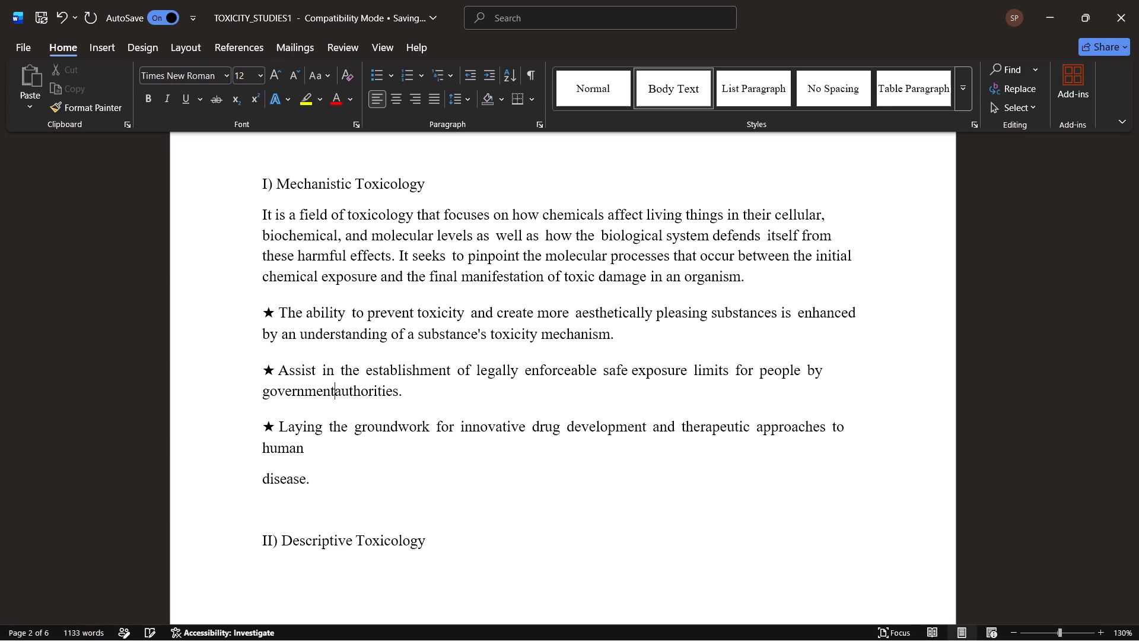
key("space")
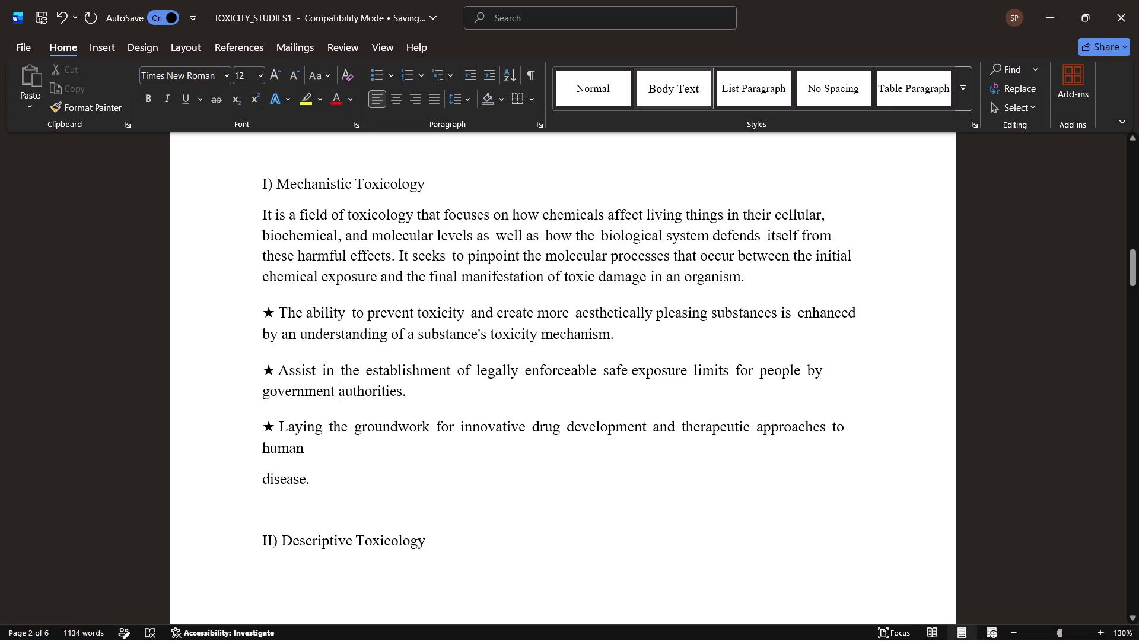
left_click(248, 483)
key("BackSpace")
key("BackSpace")
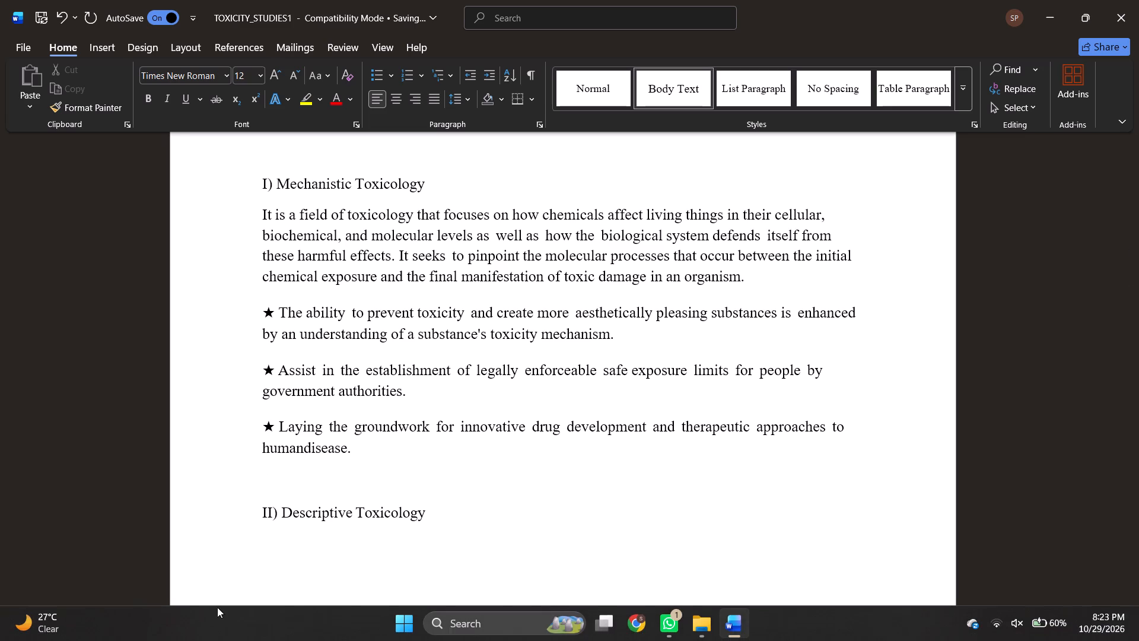
Join the broken lines of the Descriptive Toxicology paragraph, from "It is directly involved" to "environment", with single spaces at the joins.
scroll(273, 532, "down", 4)
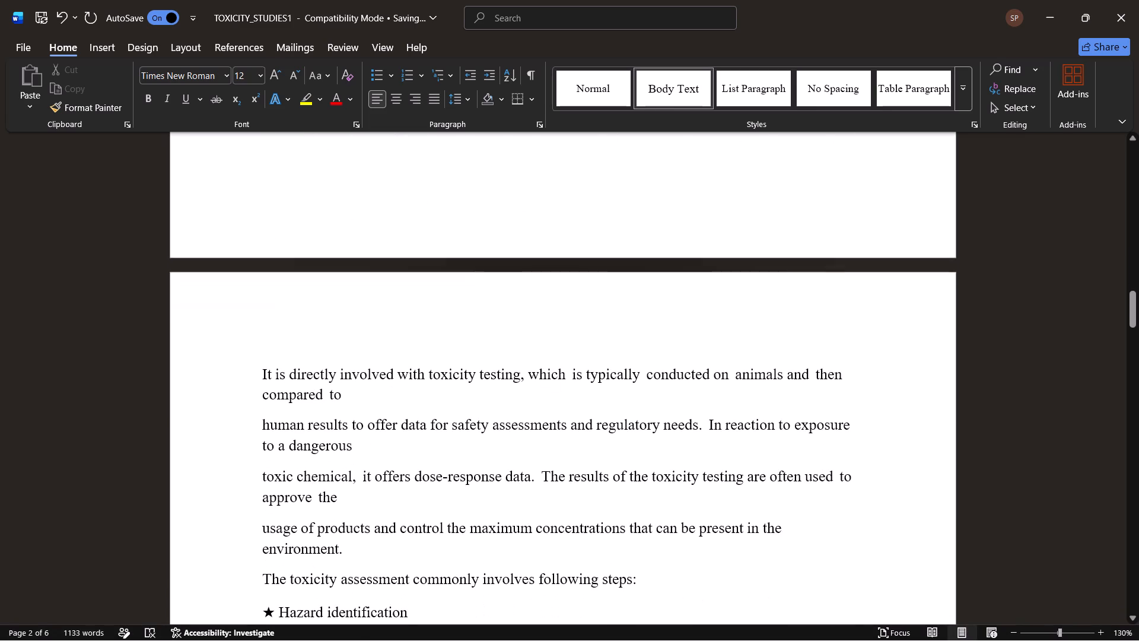
left_click(256, 425)
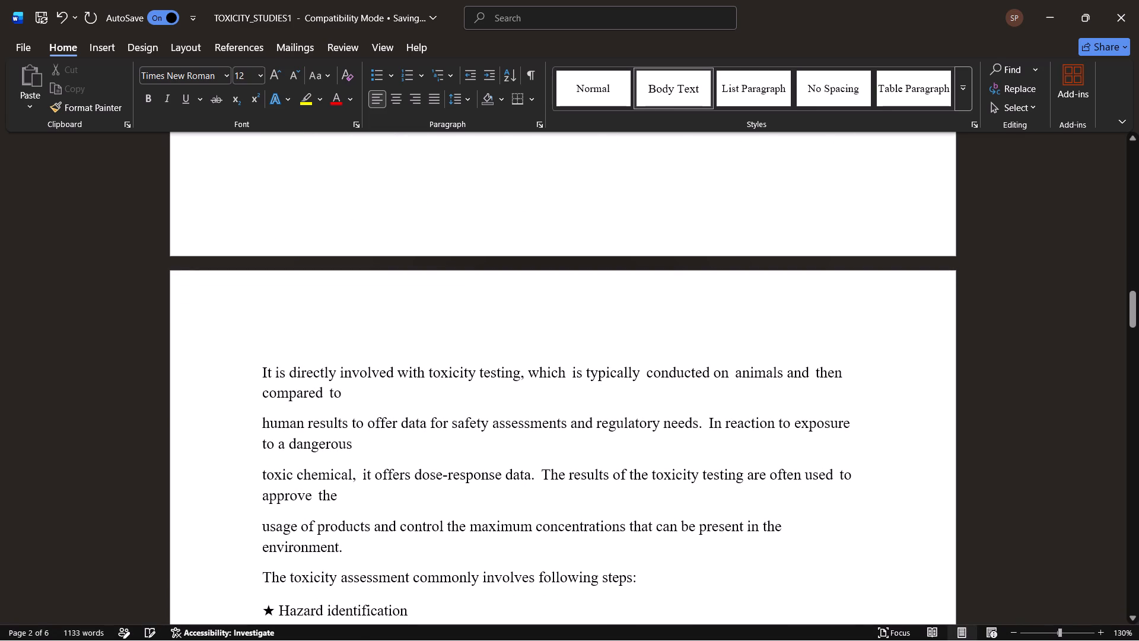
key("BackSpace")
key("BackSpace")
key("space")
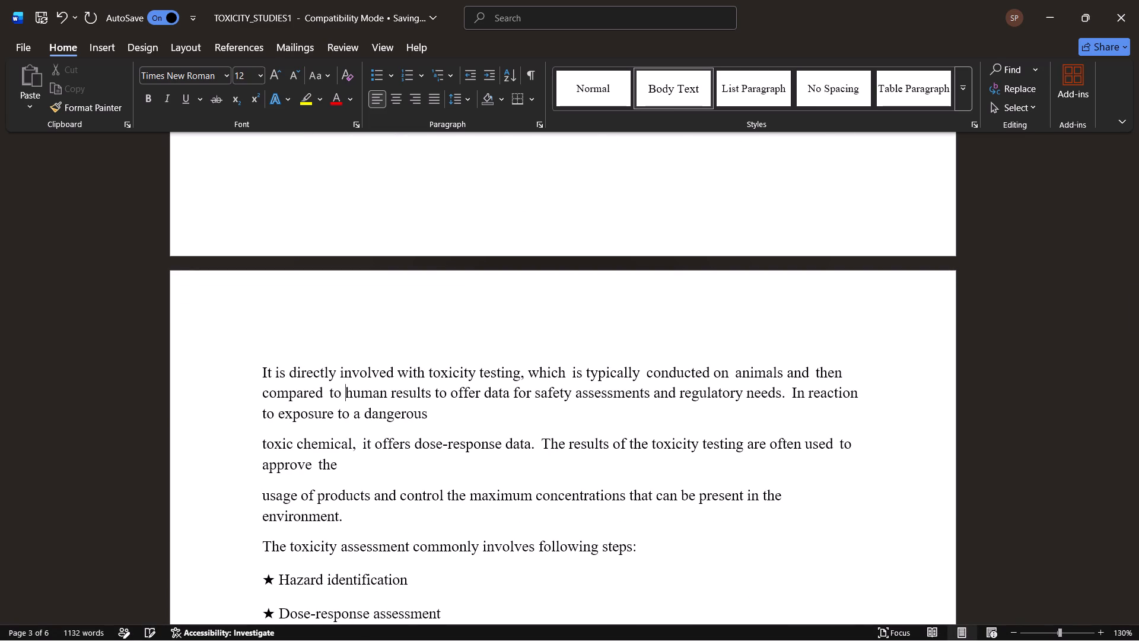
left_click(256, 442)
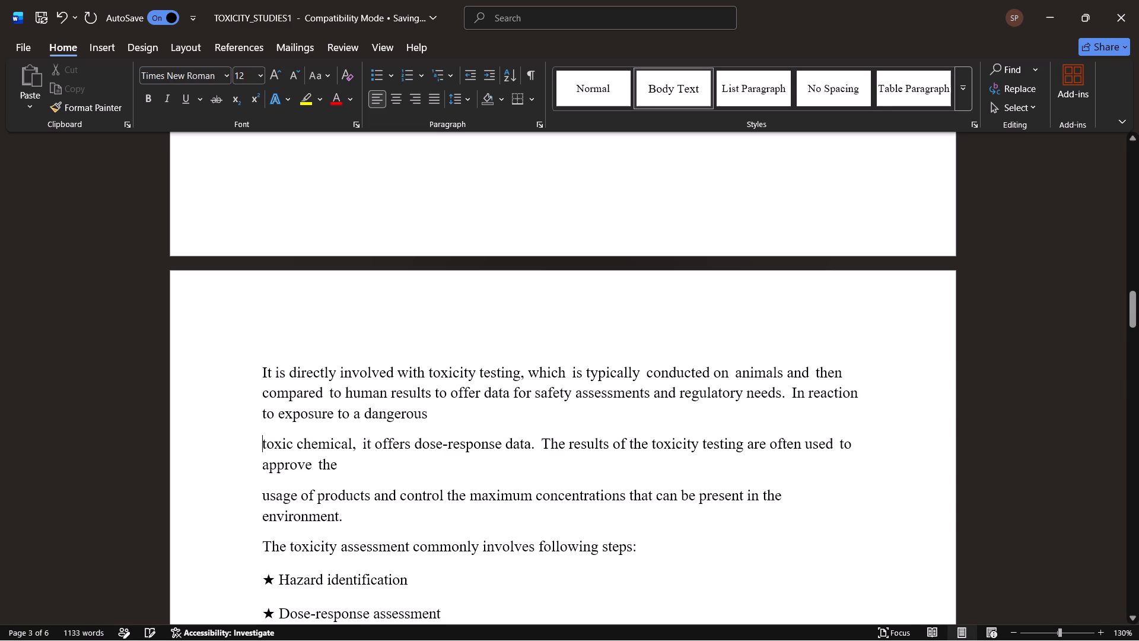
key("BackSpace")
key("BackSpace")
key("space")
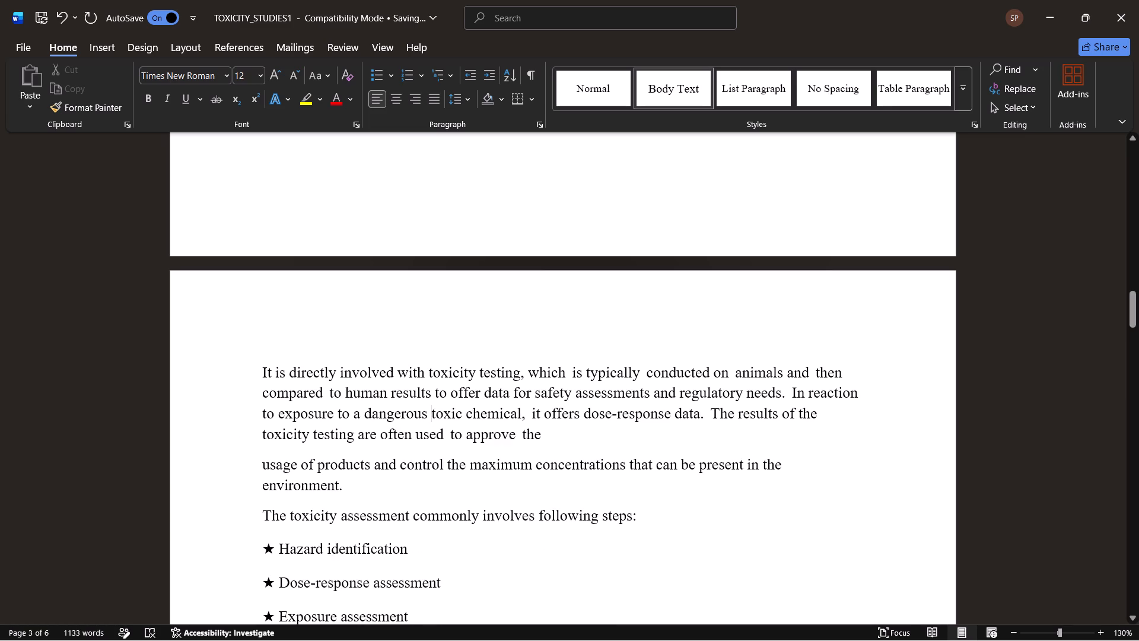
left_click(260, 467)
key("BackSpace")
key("BackSpace")
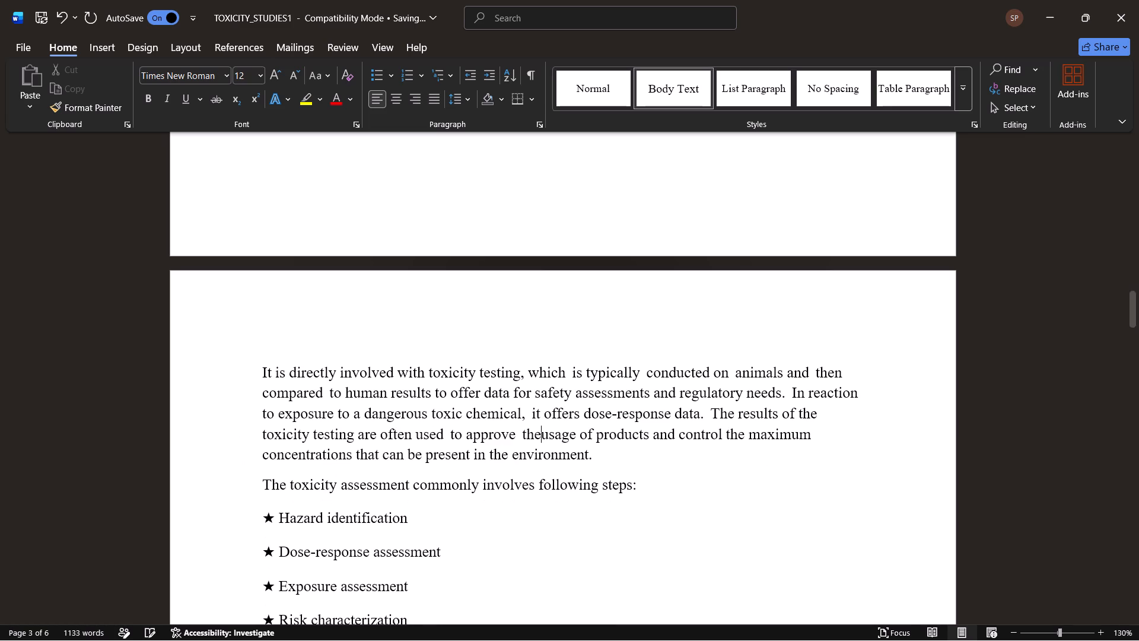
key("space")
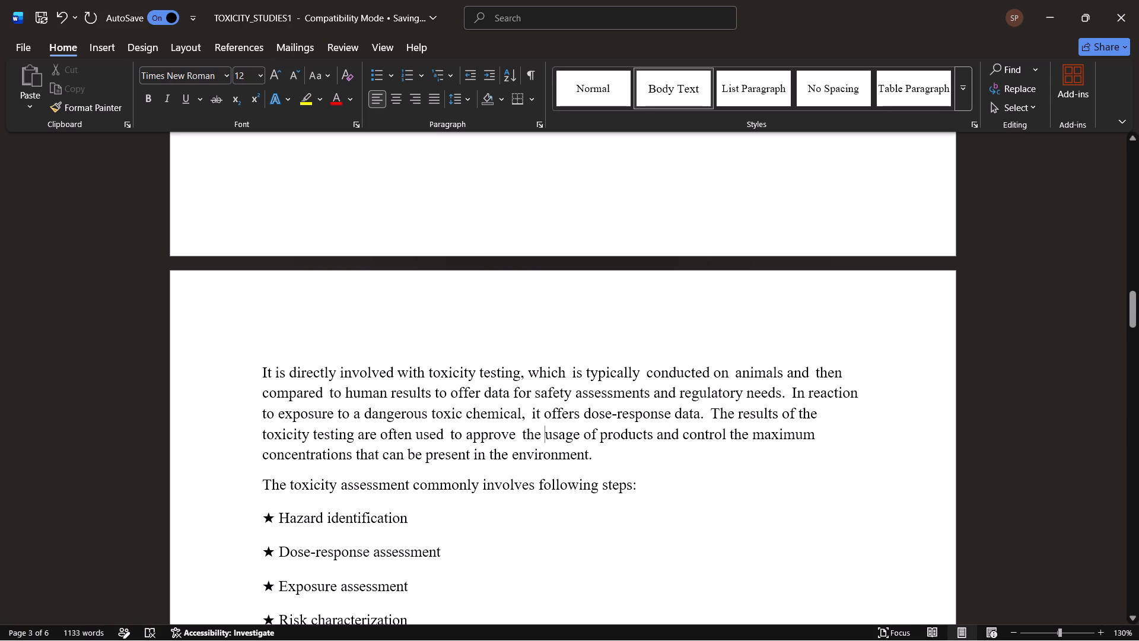
Merge the "Toxicological principles and data" paragraph into the opening paragraph under Regulatory Toxicology, separated by a space.
scroll(267, 507, "down", 2)
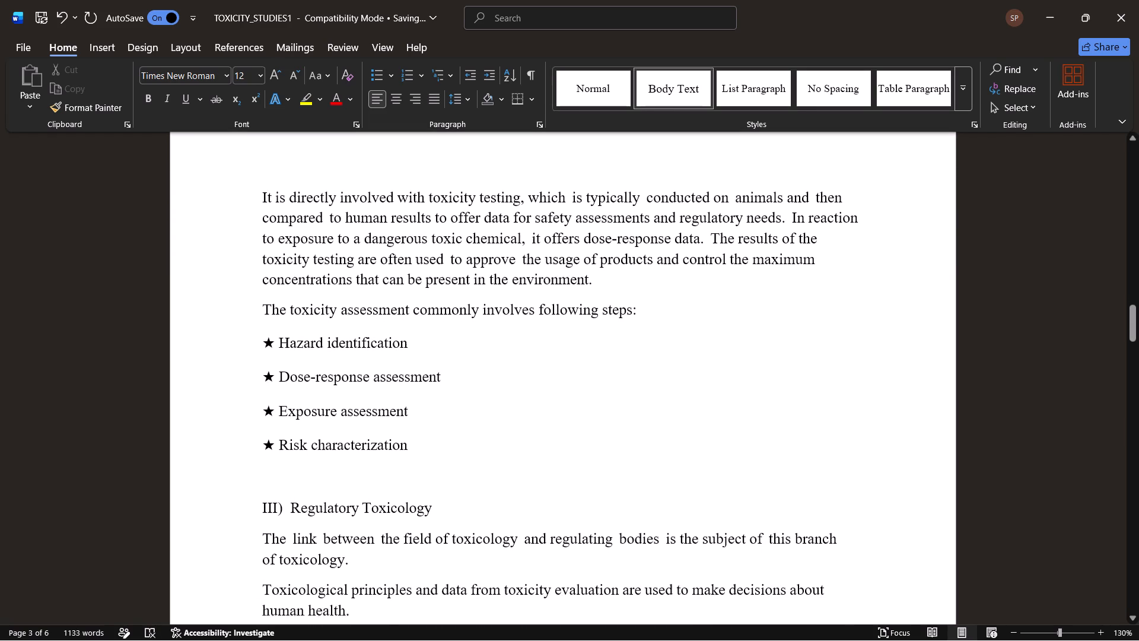
scroll(267, 507, "down", 2)
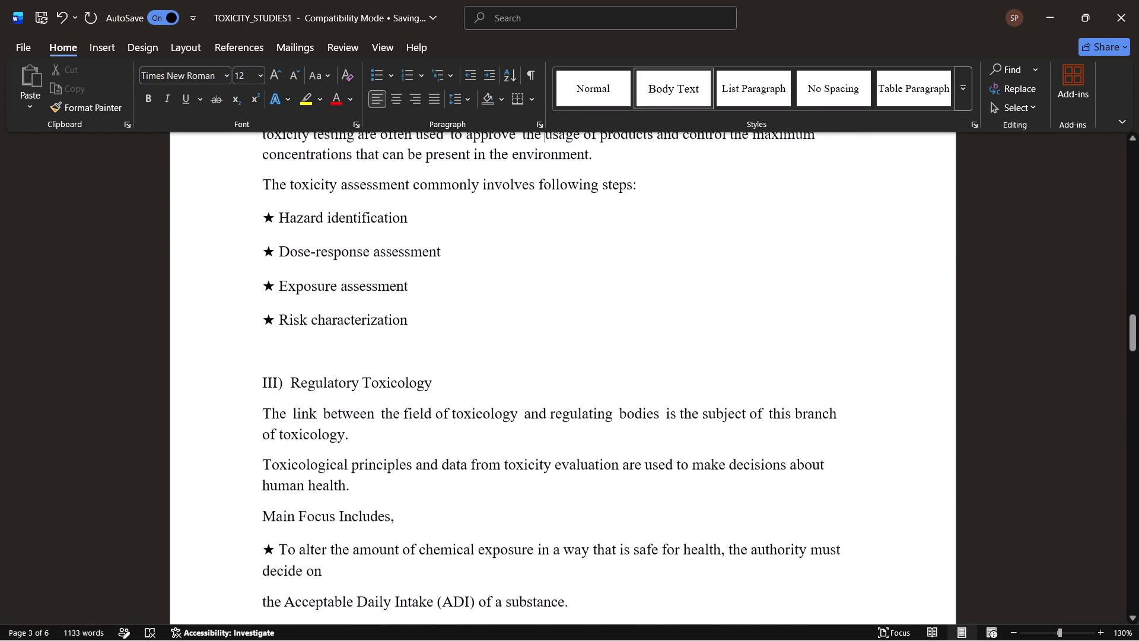
scroll(267, 507, "down", 1)
left_click(256, 449)
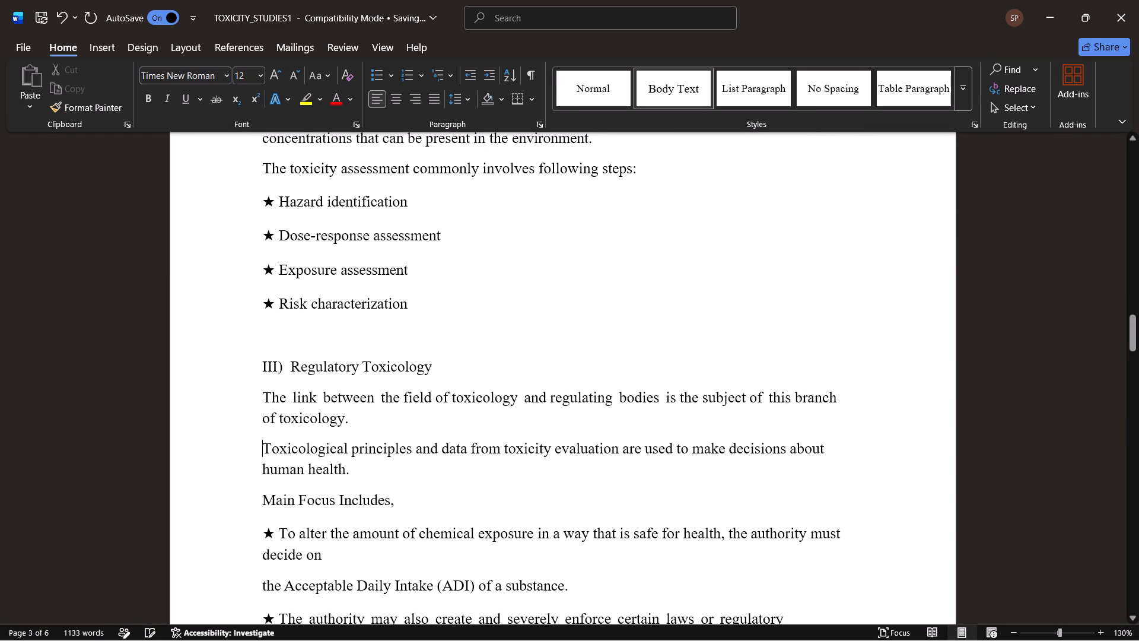
key("BackSpace")
key("BackSpace")
key("space")
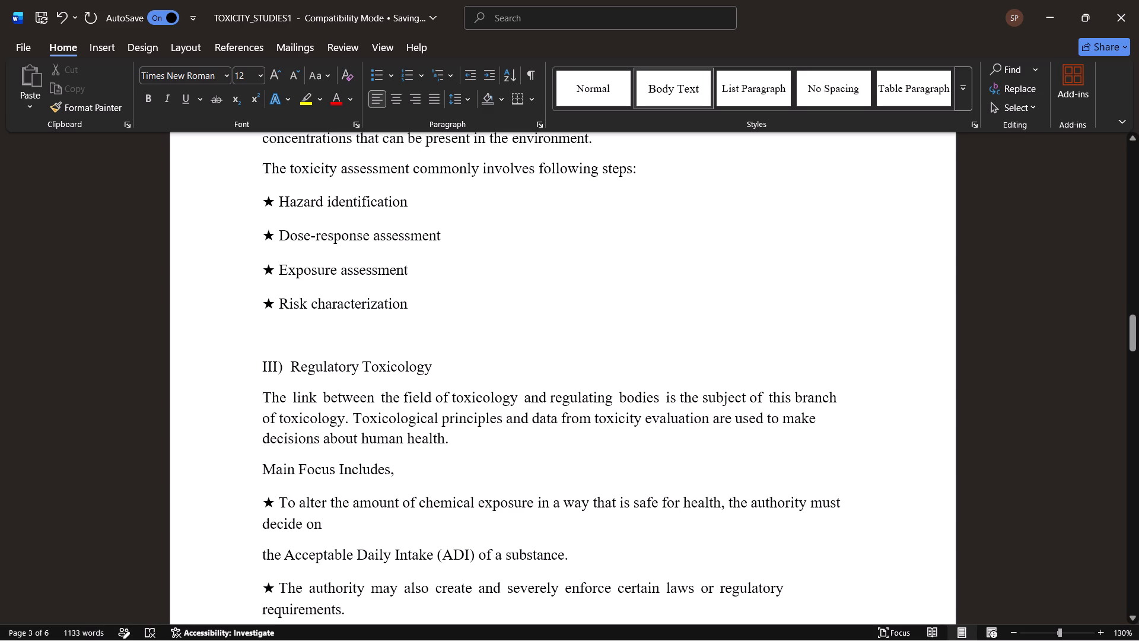
Join the split-off lines starting "the Acceptable Daily Intake", "Continuation" and "harmful" back onto their starred points under Regulatory Toxicology.
scroll(260, 471, "down", 2)
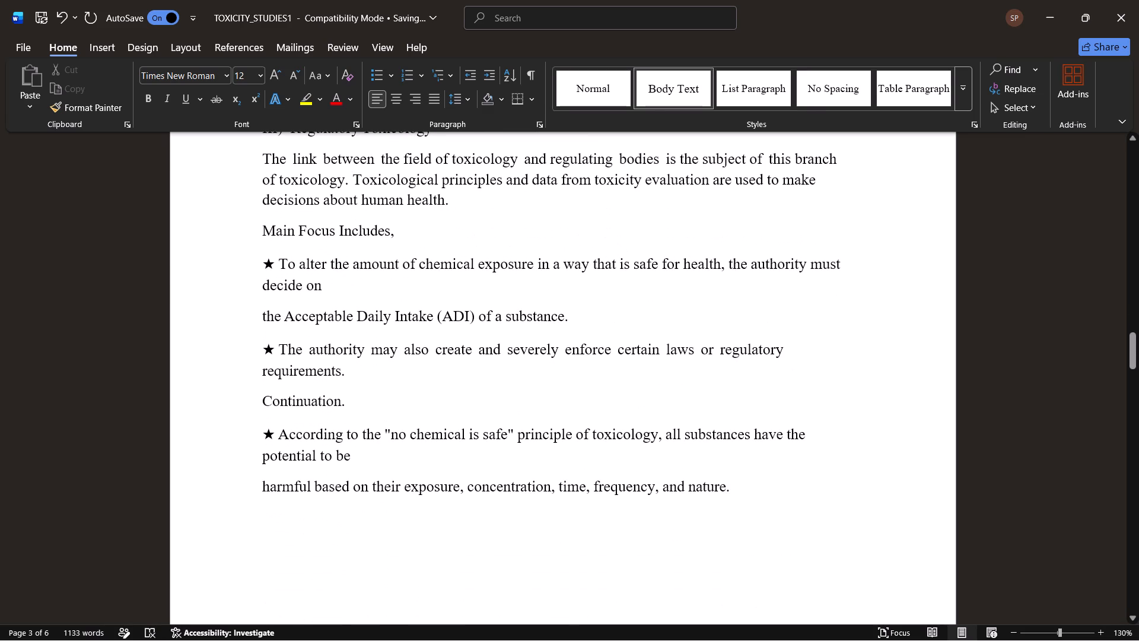
left_click(260, 318)
key("BackSpace")
key("BackSpace")
key("space")
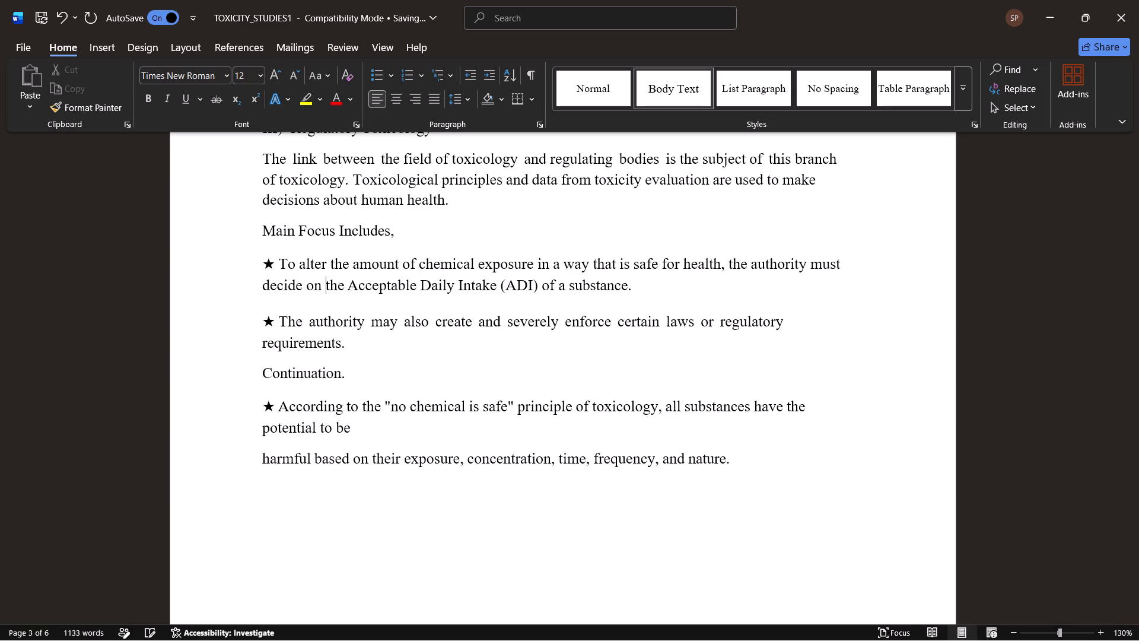
left_click(257, 372)
key("BackSpace")
key("BackSpace")
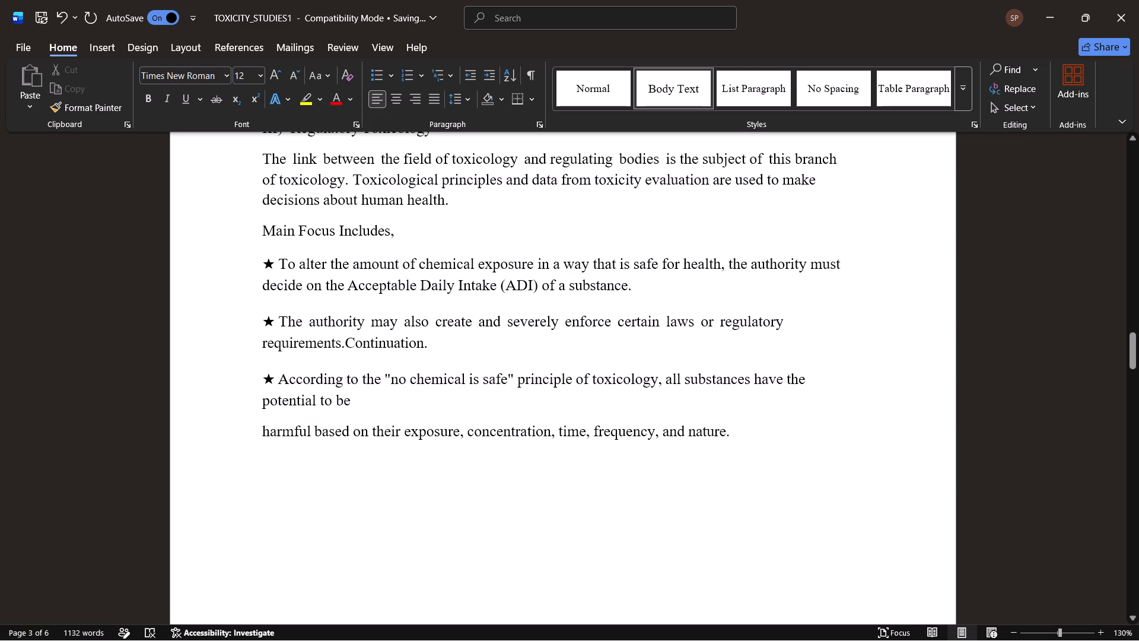
left_click(254, 427)
key("BackSpace")
key("BackSpace")
key("space")
Remove the left indent before the starred point "In order to limit exposure concentration" and try to pull it up to the preceding point.
scroll(254, 427, "down", 1)
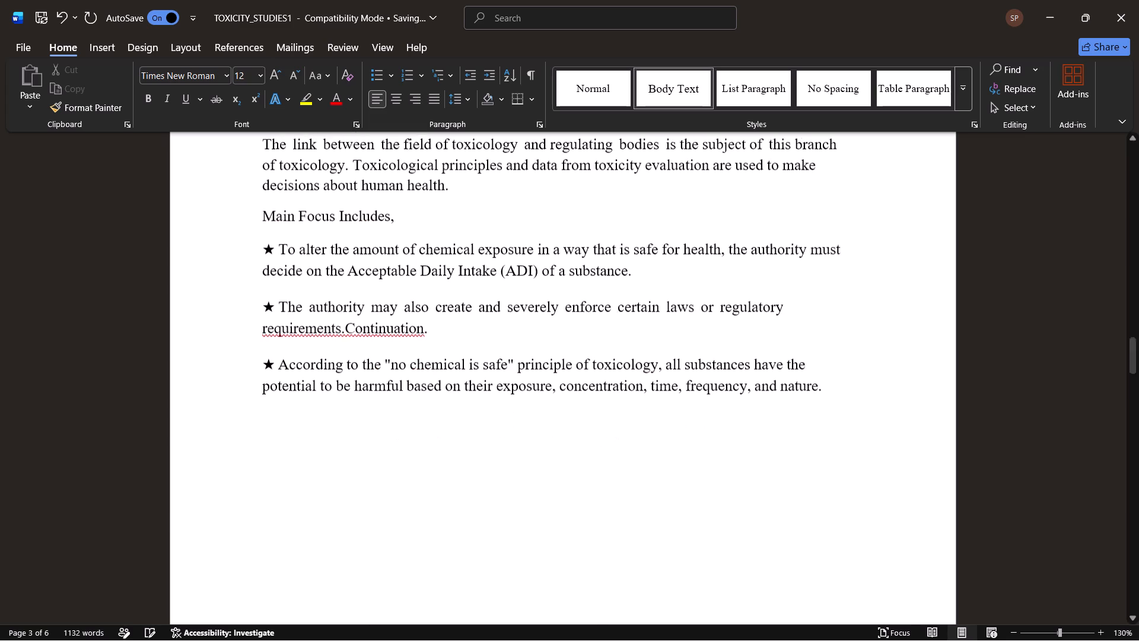
scroll(254, 427, "down", 4)
scroll(254, 427, "up", 1)
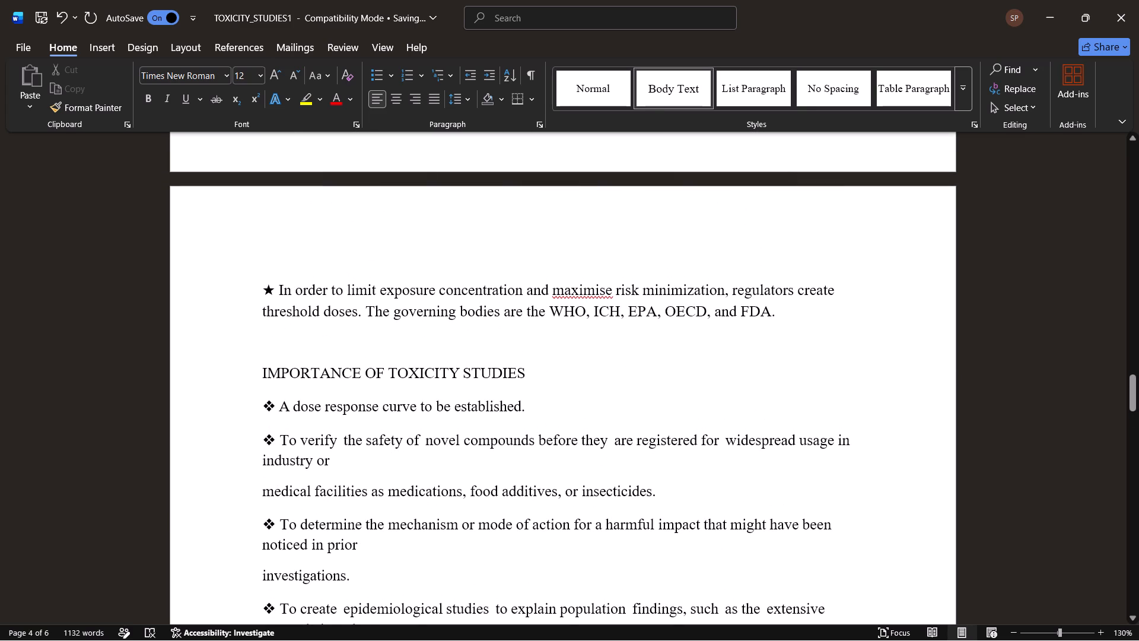
scroll(254, 427, "up", 1)
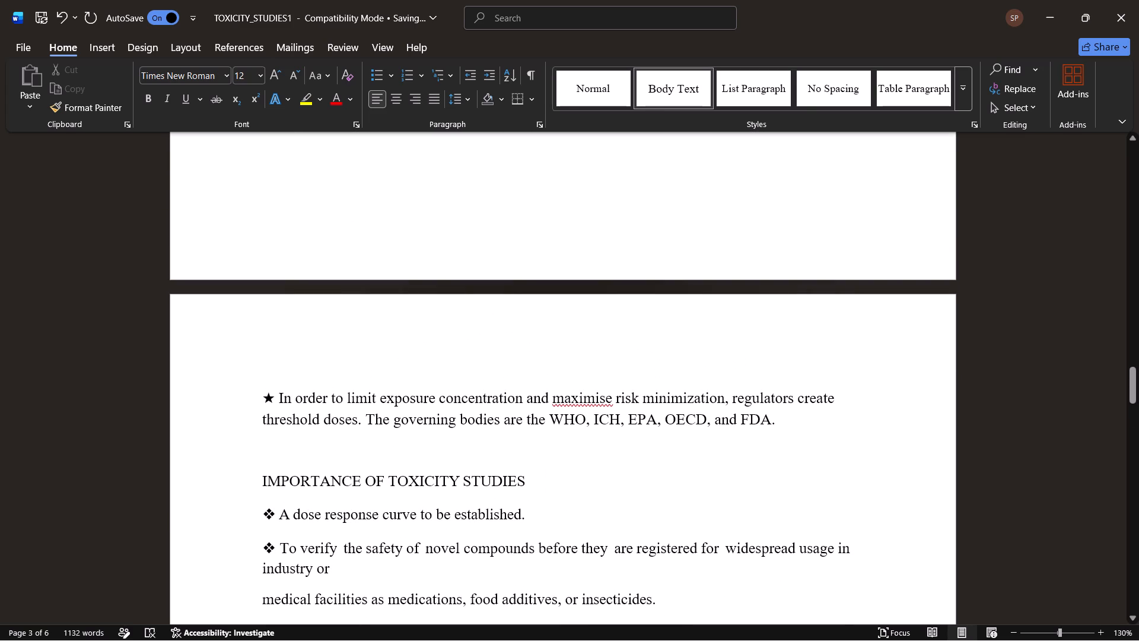
left_click(247, 395)
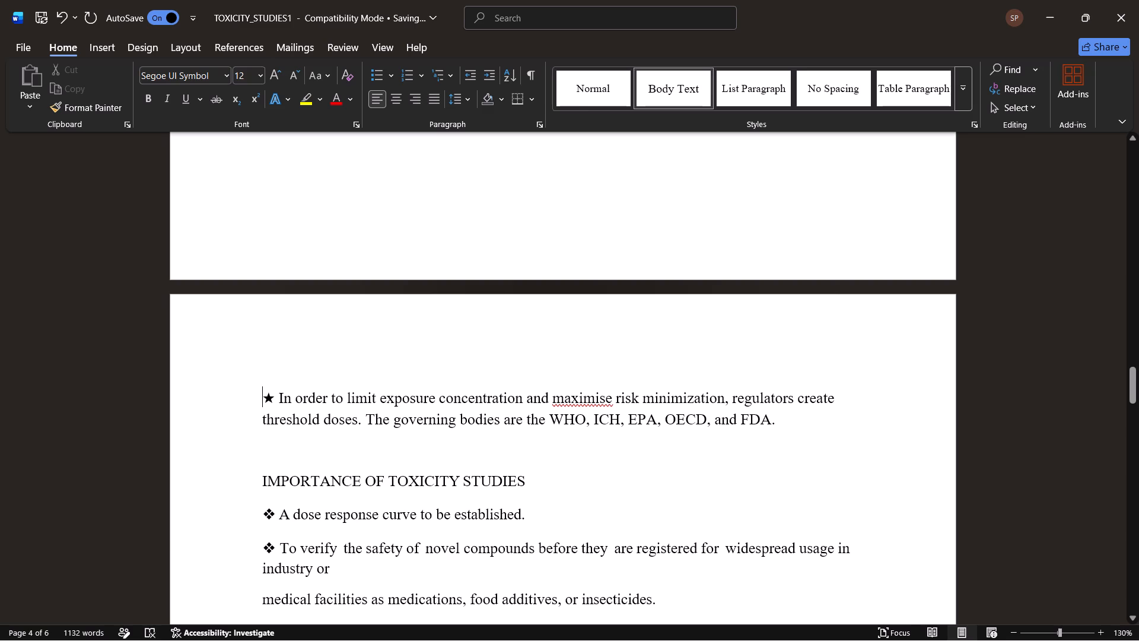
key("BackSpace")
key("BackSpace")
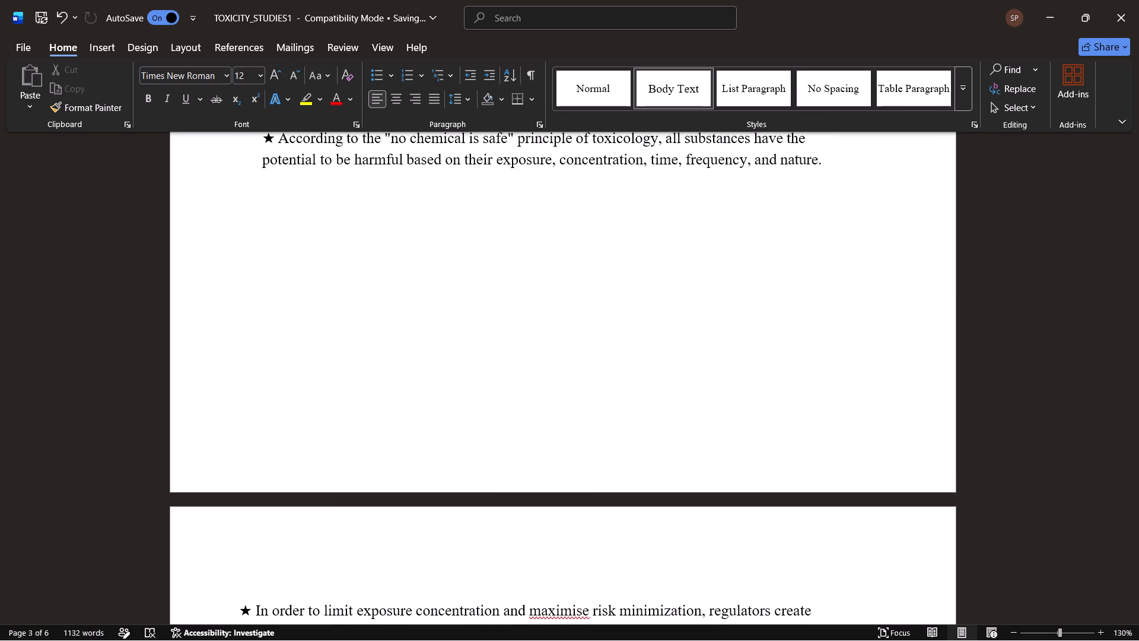
Insert a space between "requirements." and "Continuation" in the second starred point under Regulatory Toxicology.
scroll(247, 396, "up", 2)
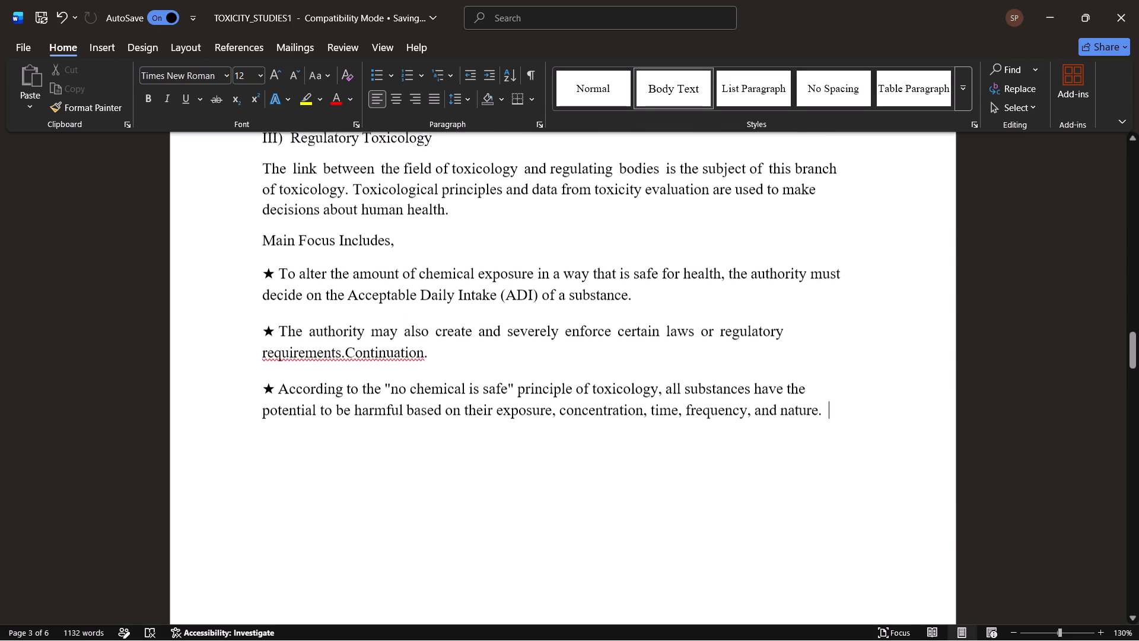
scroll(247, 396, "up", 1)
left_click(247, 396)
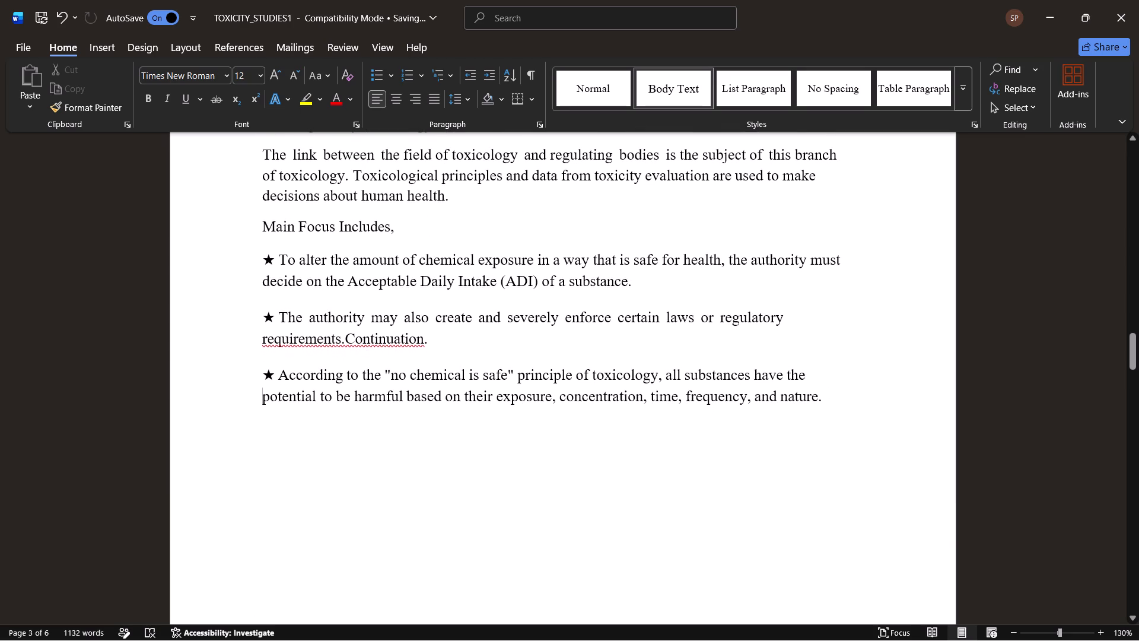
left_click(343, 340)
key("space")
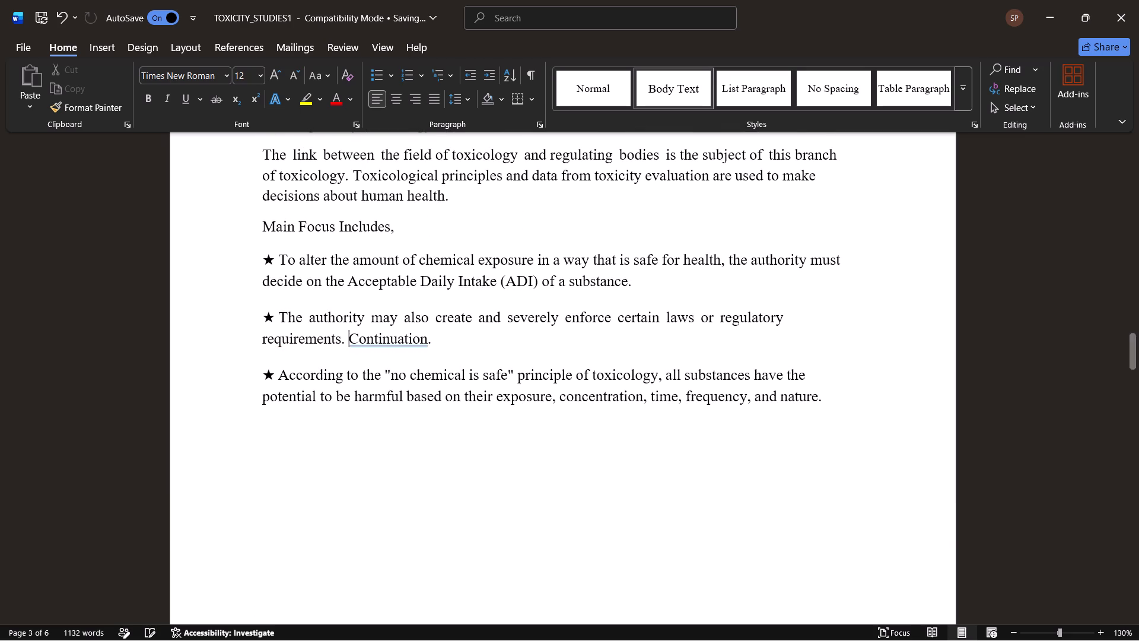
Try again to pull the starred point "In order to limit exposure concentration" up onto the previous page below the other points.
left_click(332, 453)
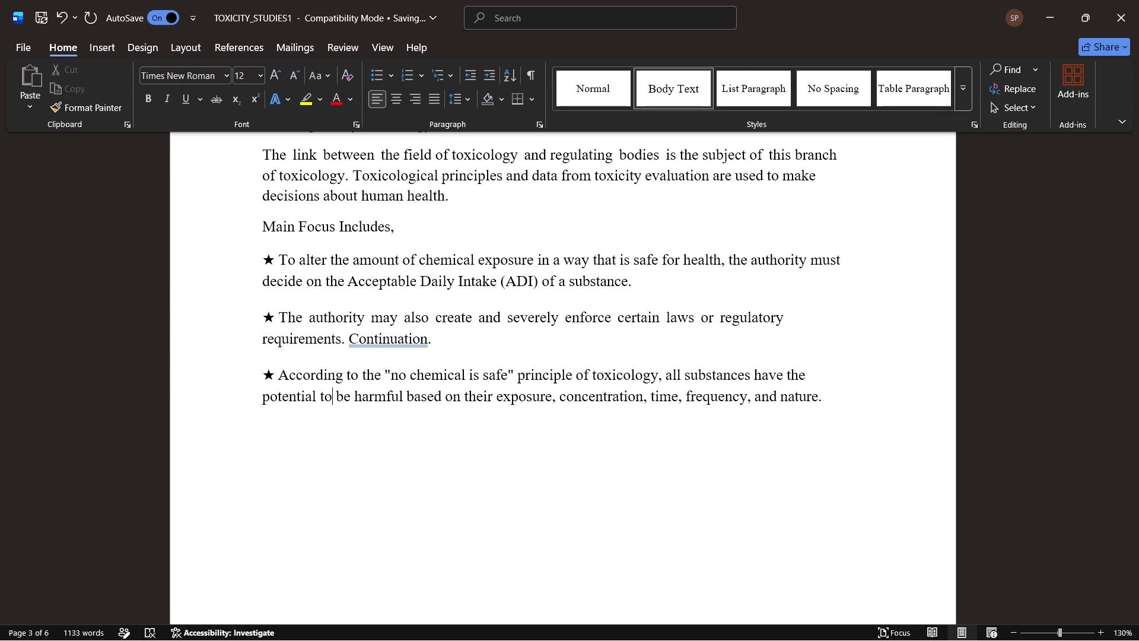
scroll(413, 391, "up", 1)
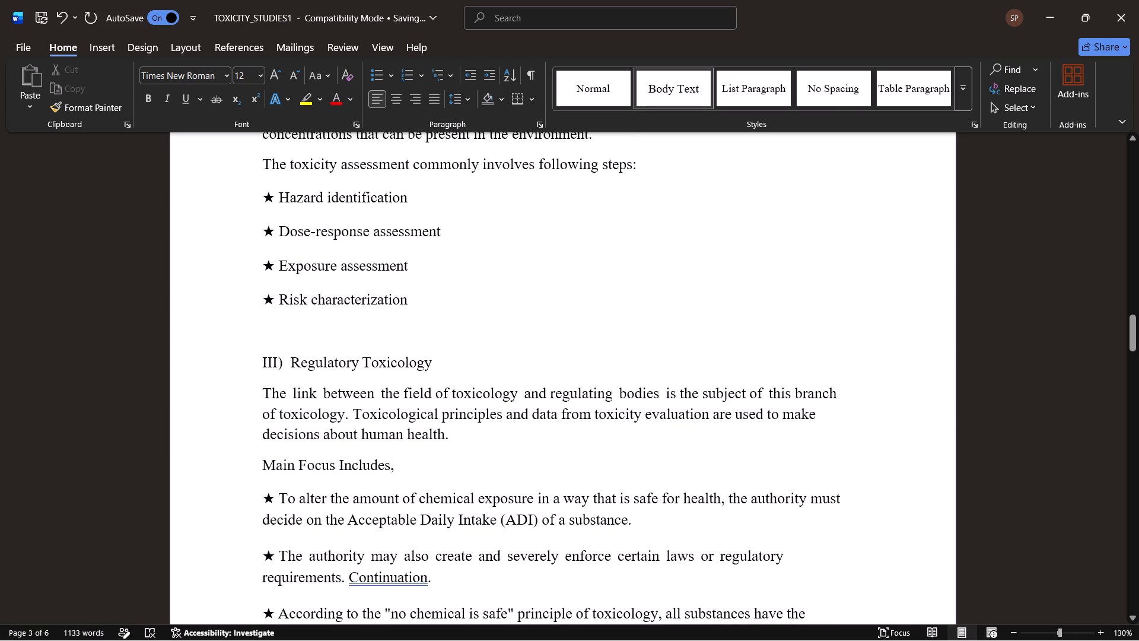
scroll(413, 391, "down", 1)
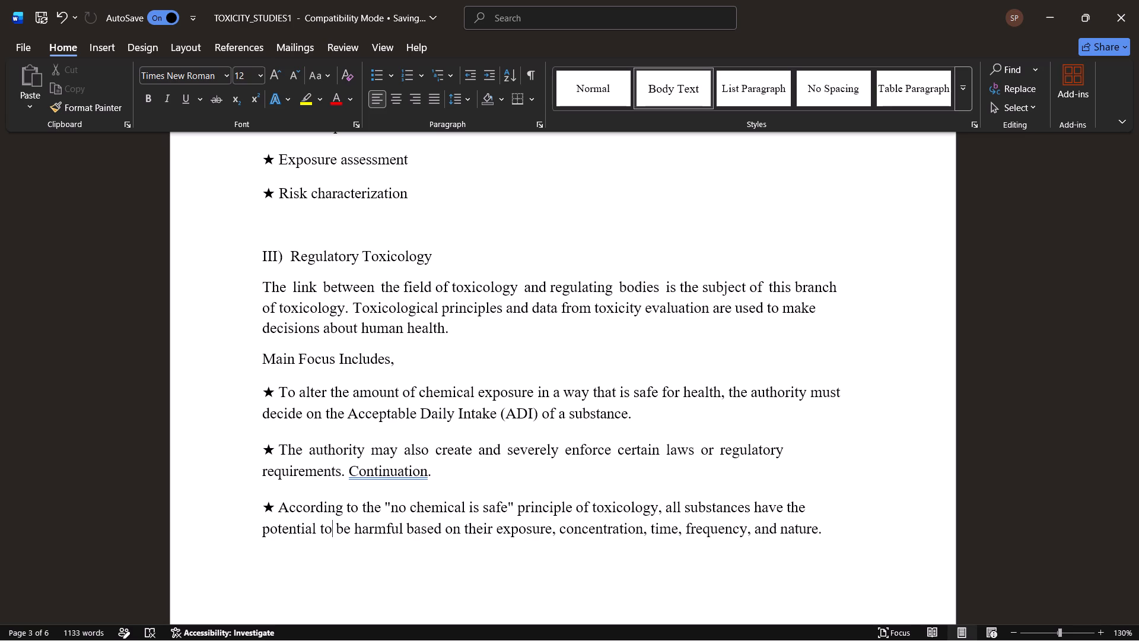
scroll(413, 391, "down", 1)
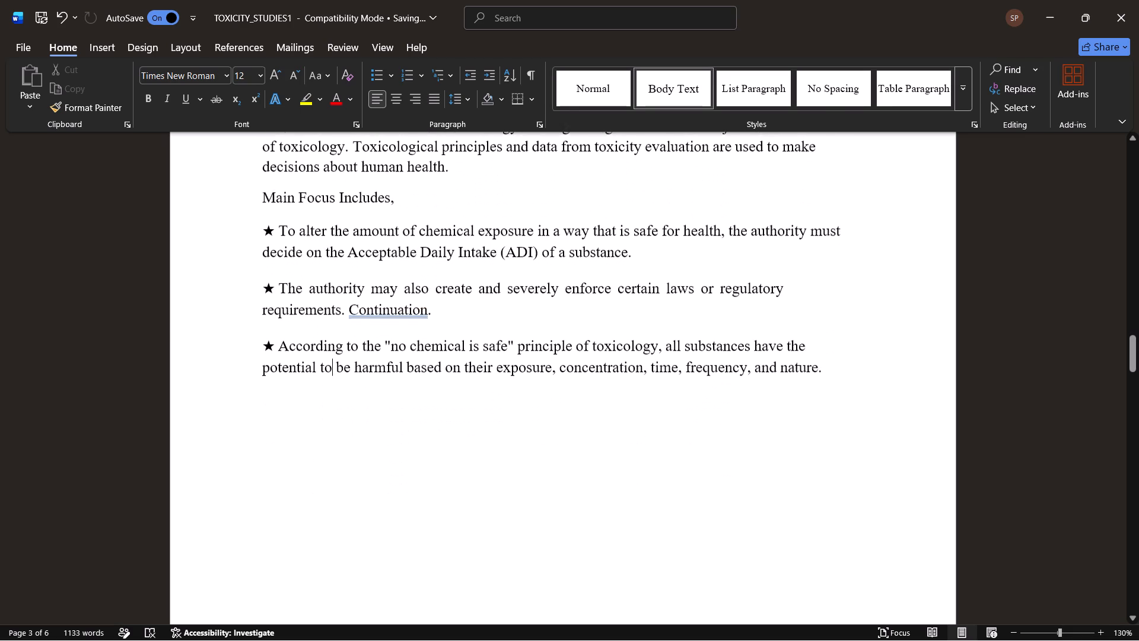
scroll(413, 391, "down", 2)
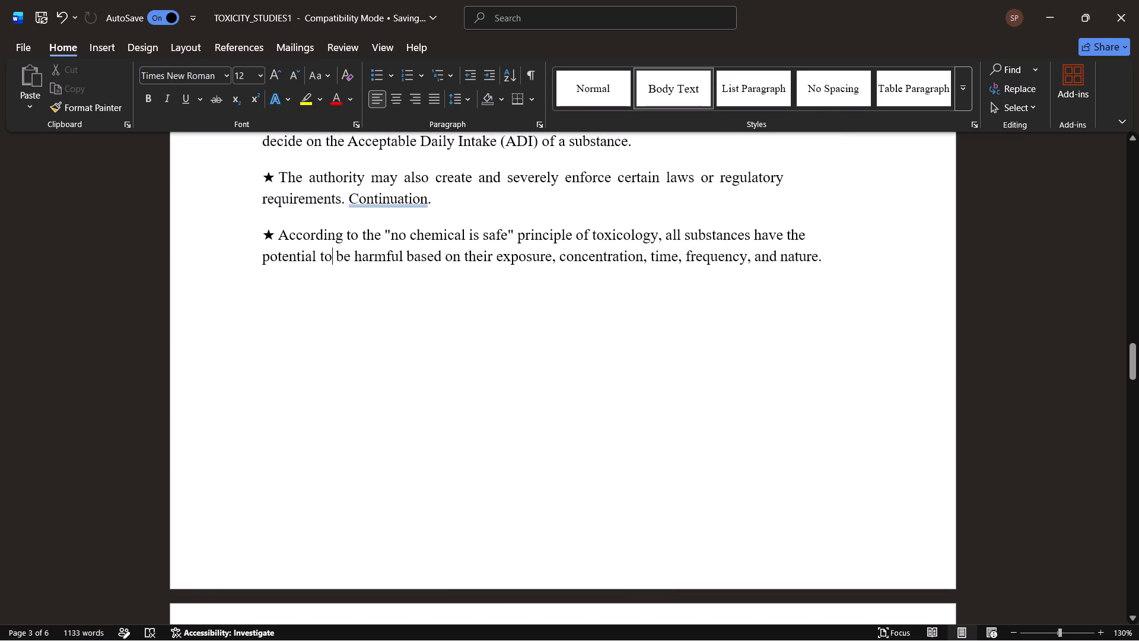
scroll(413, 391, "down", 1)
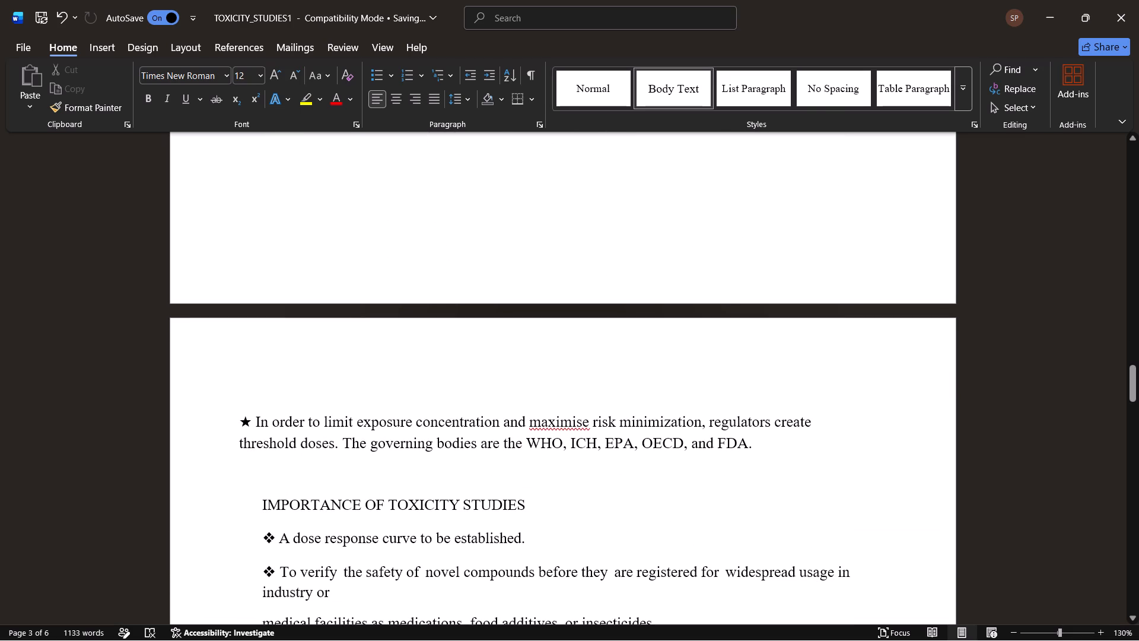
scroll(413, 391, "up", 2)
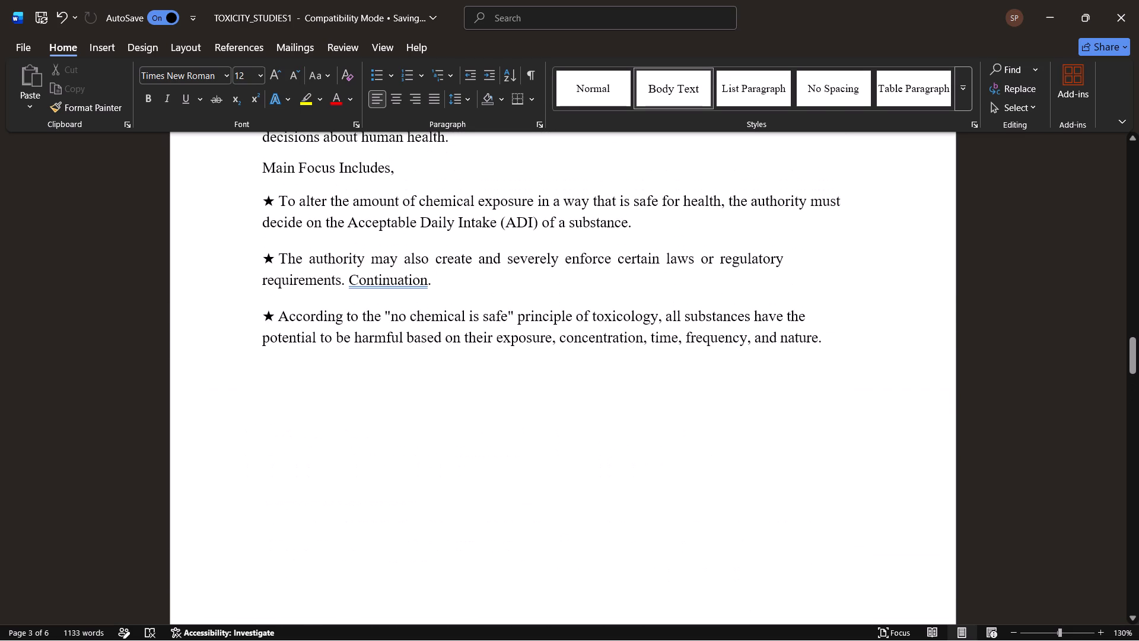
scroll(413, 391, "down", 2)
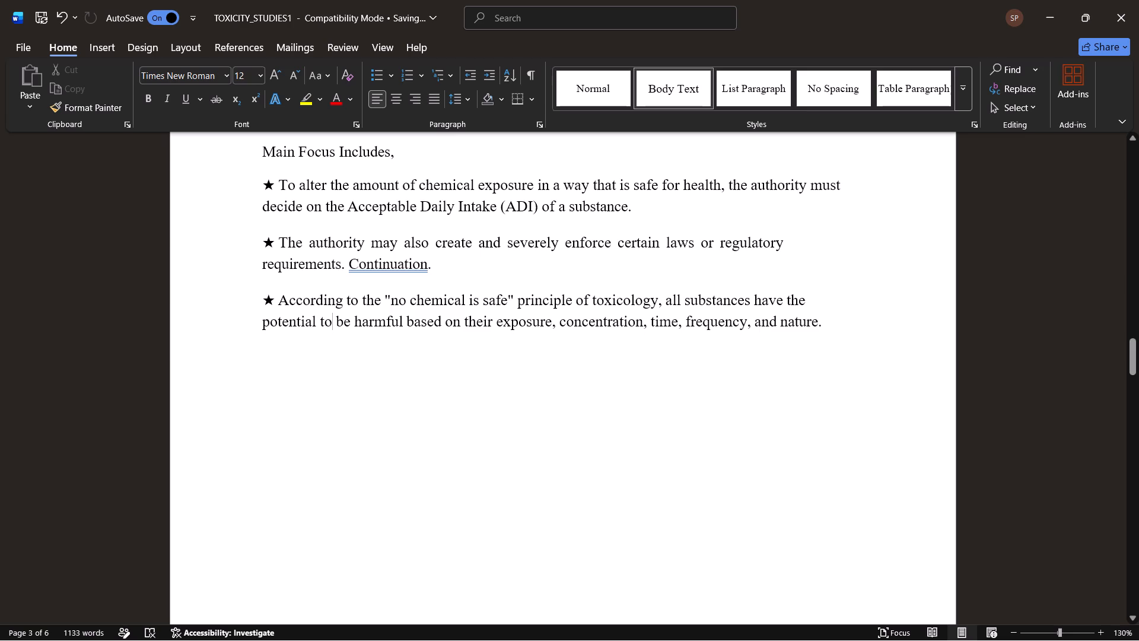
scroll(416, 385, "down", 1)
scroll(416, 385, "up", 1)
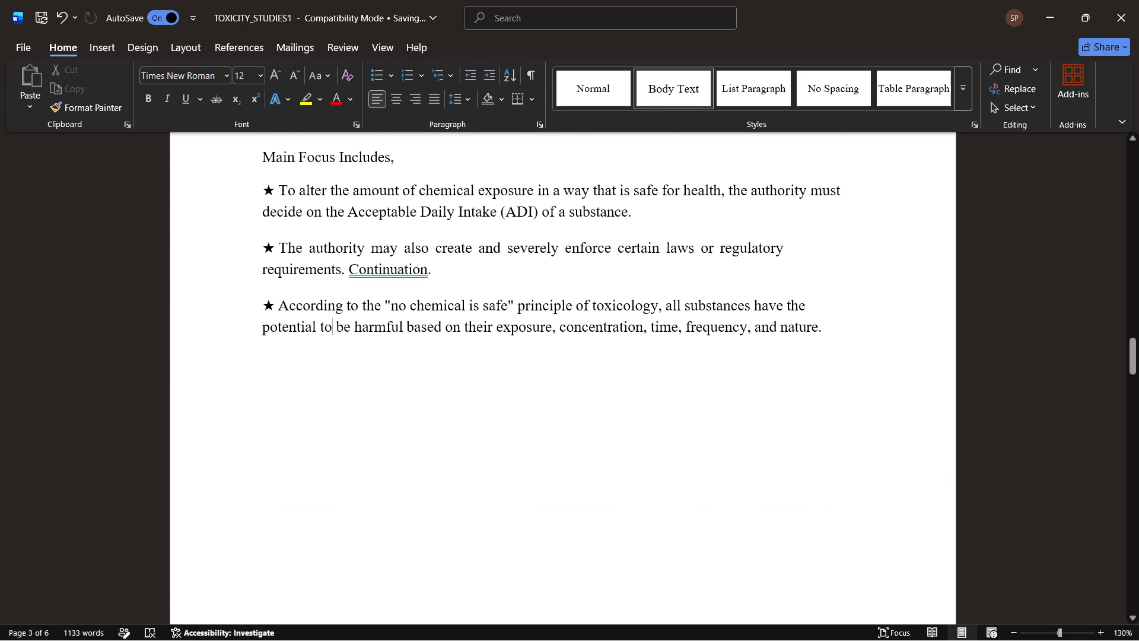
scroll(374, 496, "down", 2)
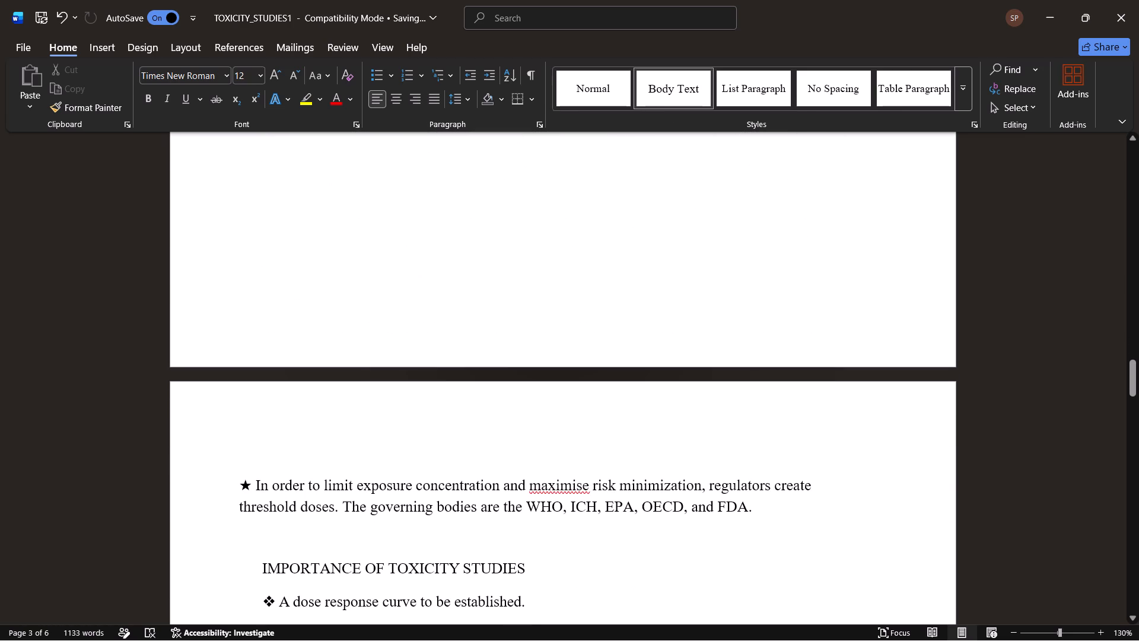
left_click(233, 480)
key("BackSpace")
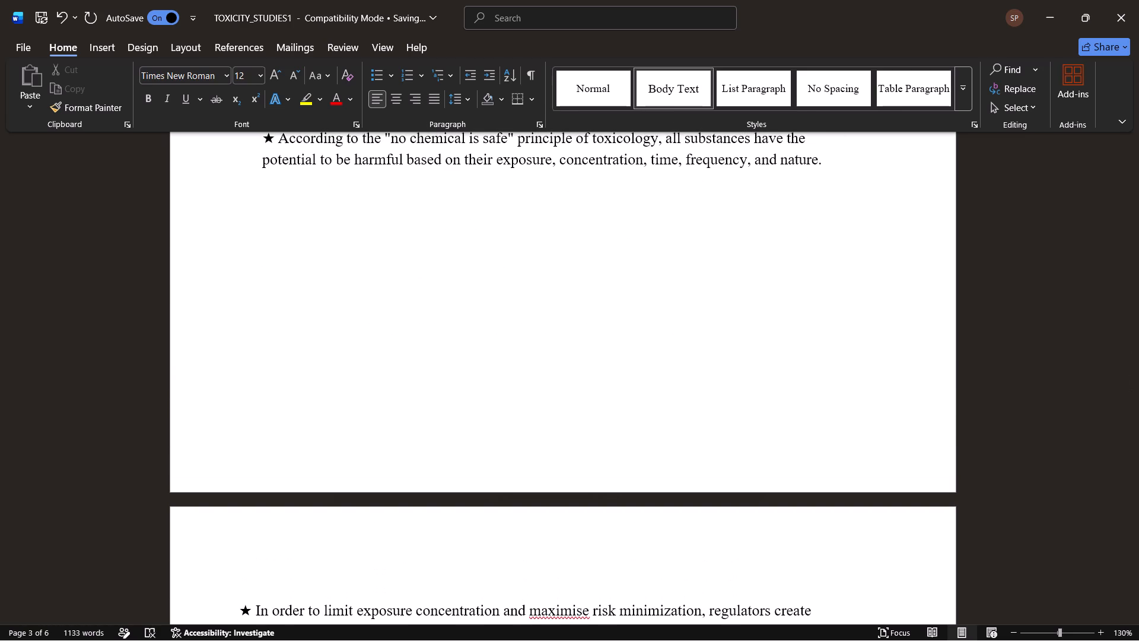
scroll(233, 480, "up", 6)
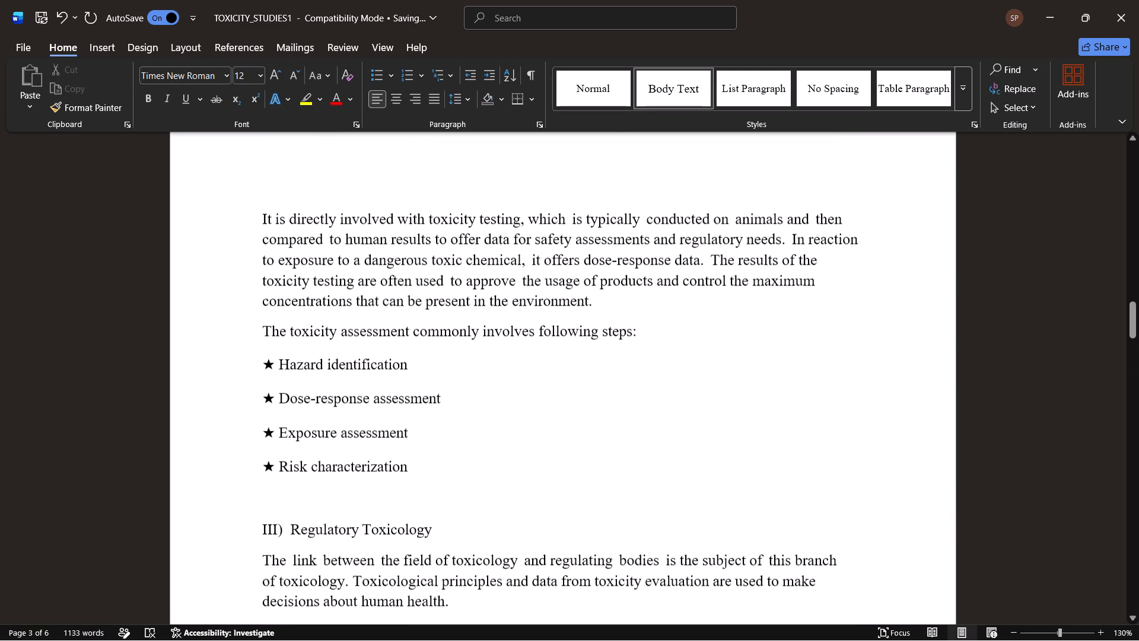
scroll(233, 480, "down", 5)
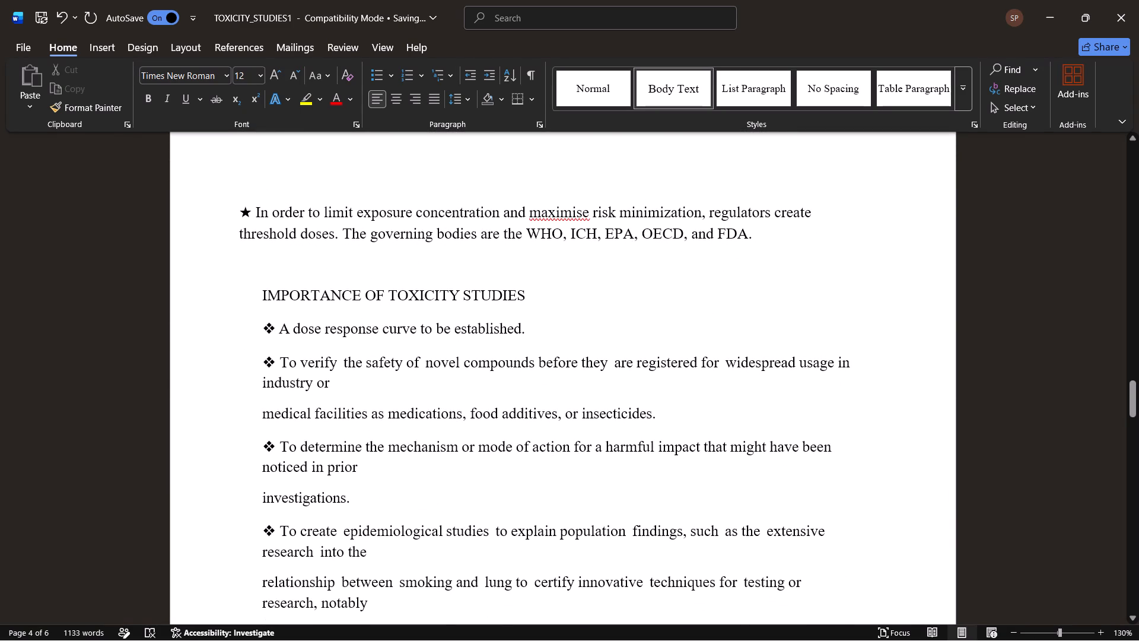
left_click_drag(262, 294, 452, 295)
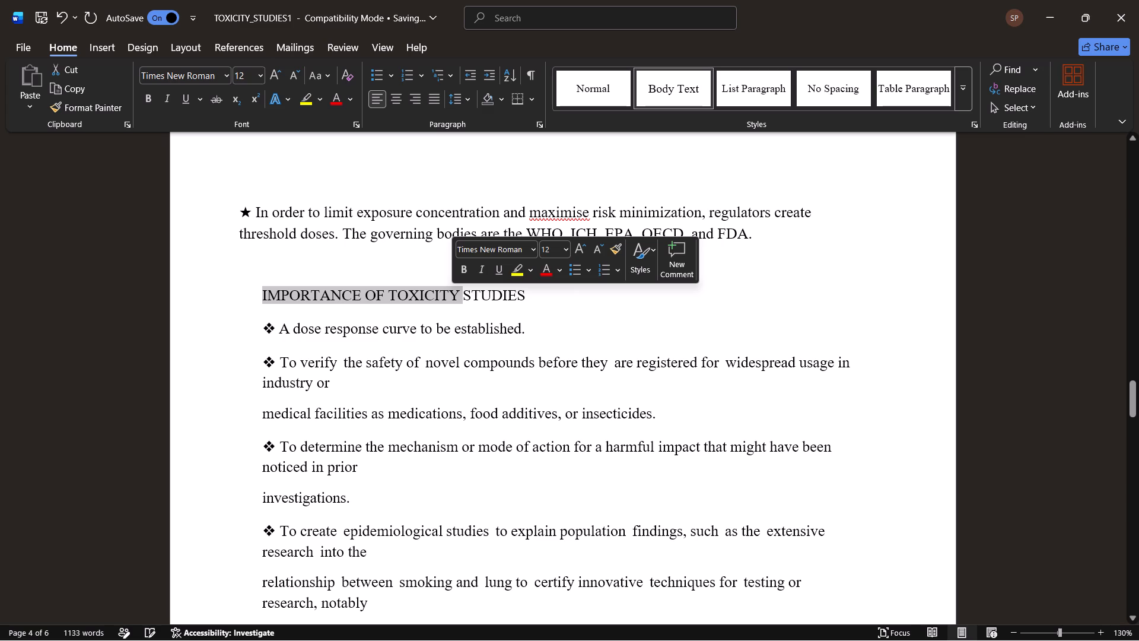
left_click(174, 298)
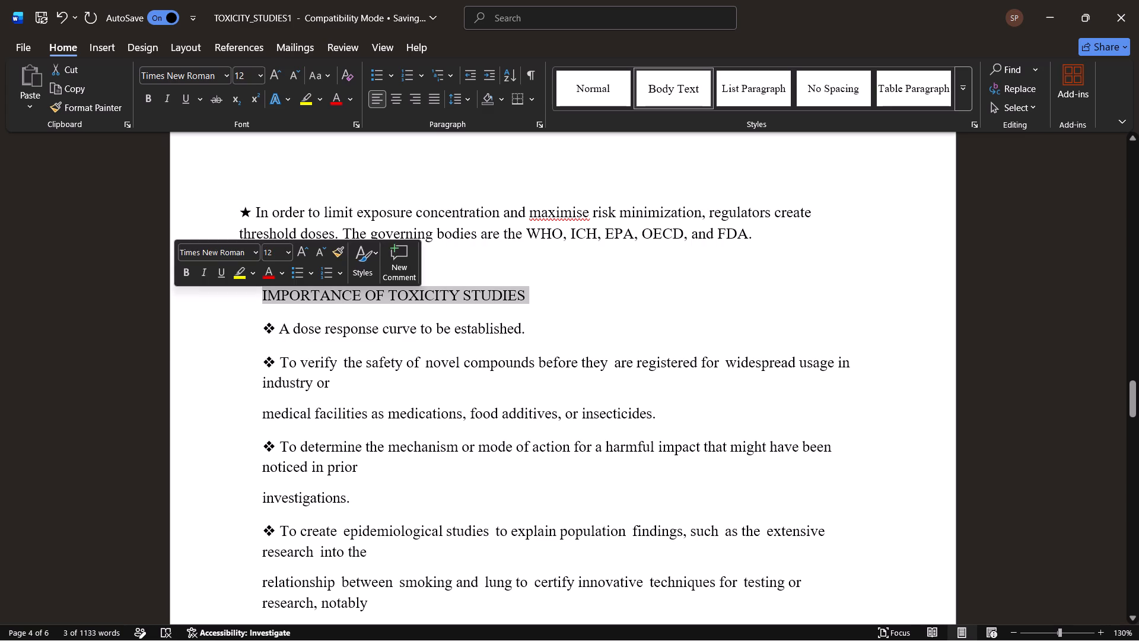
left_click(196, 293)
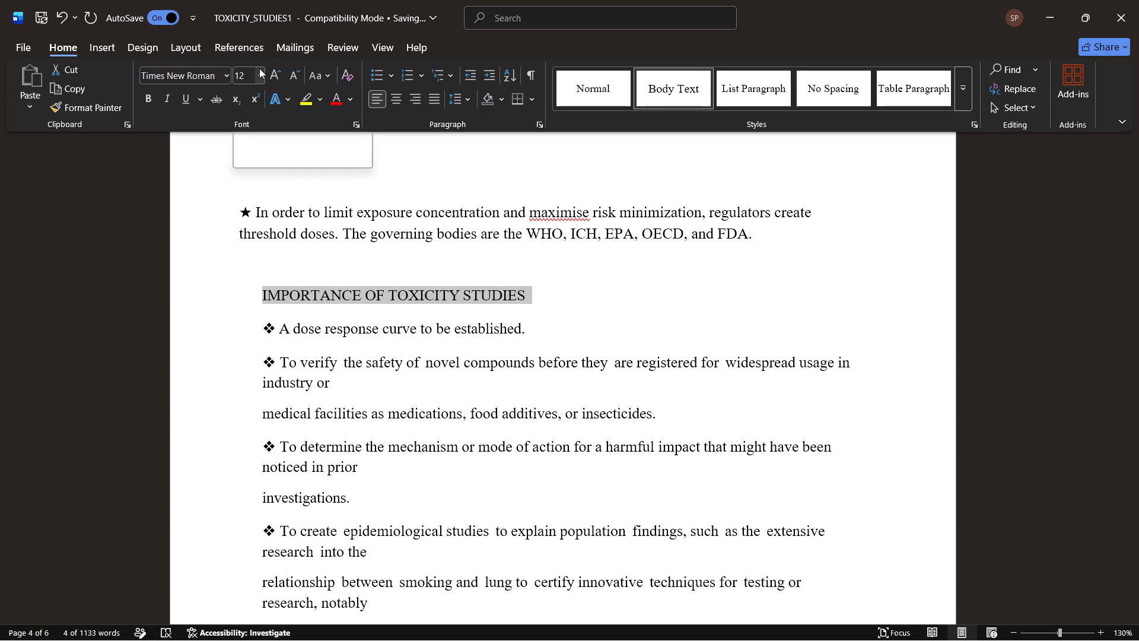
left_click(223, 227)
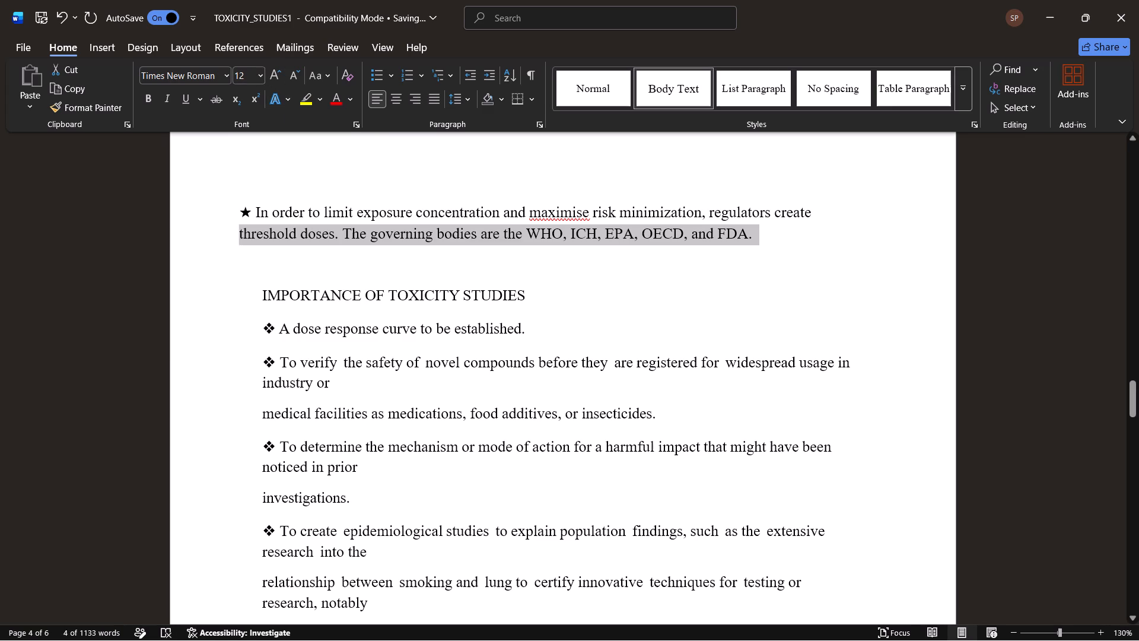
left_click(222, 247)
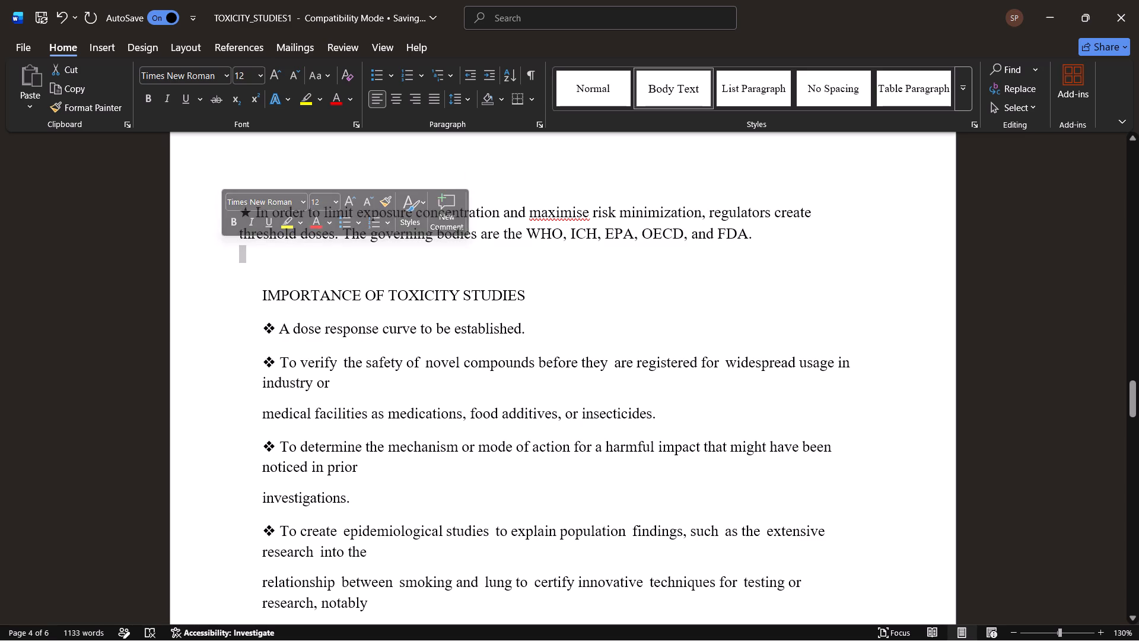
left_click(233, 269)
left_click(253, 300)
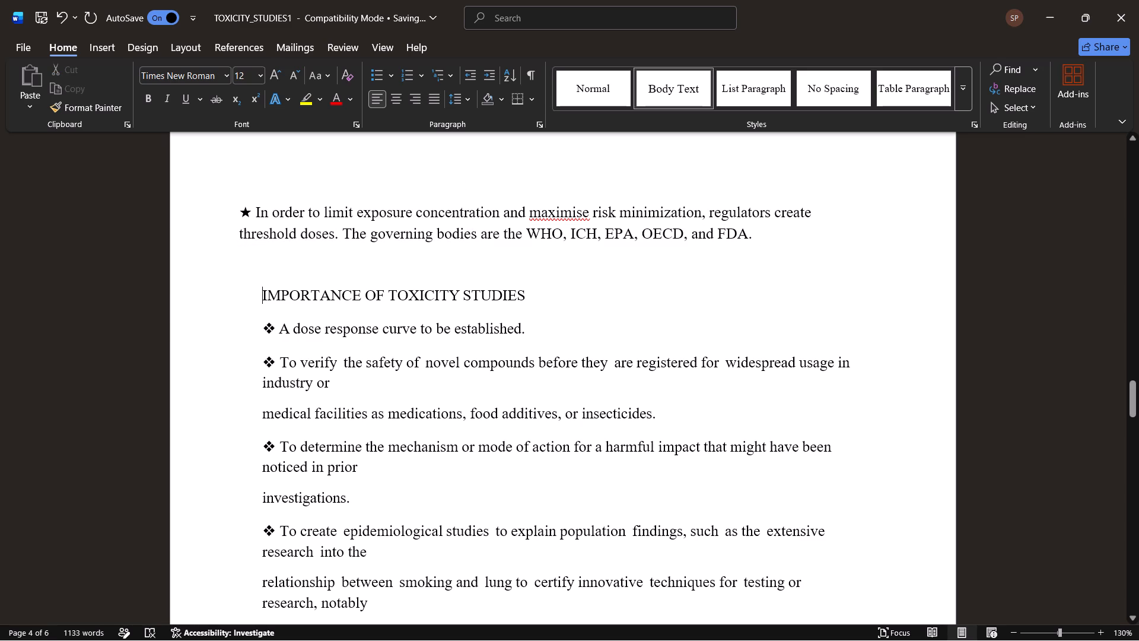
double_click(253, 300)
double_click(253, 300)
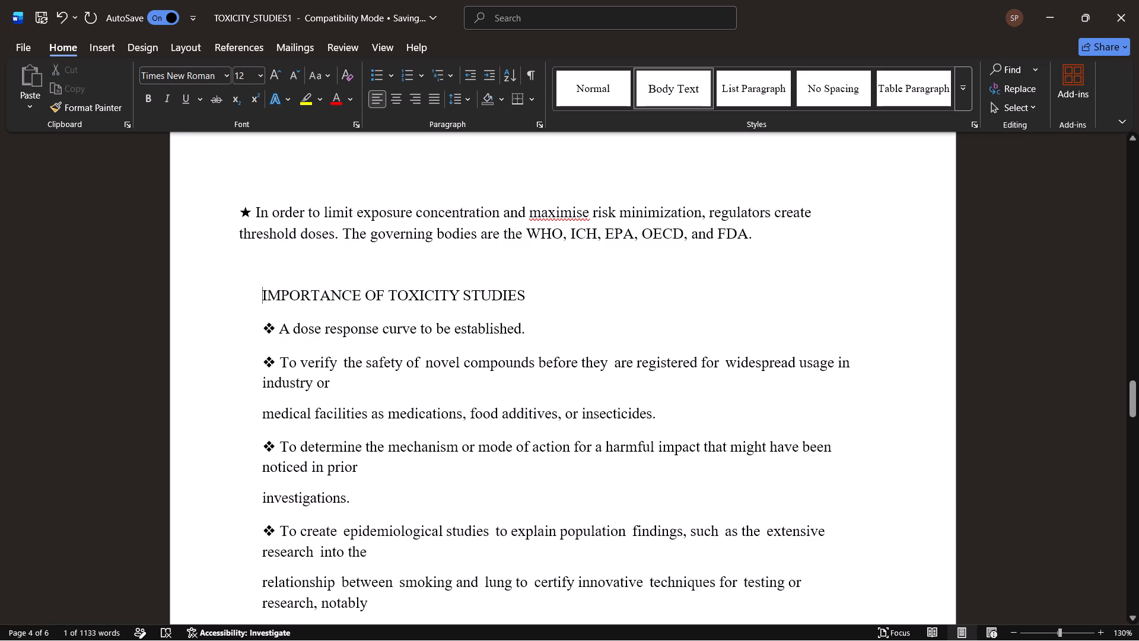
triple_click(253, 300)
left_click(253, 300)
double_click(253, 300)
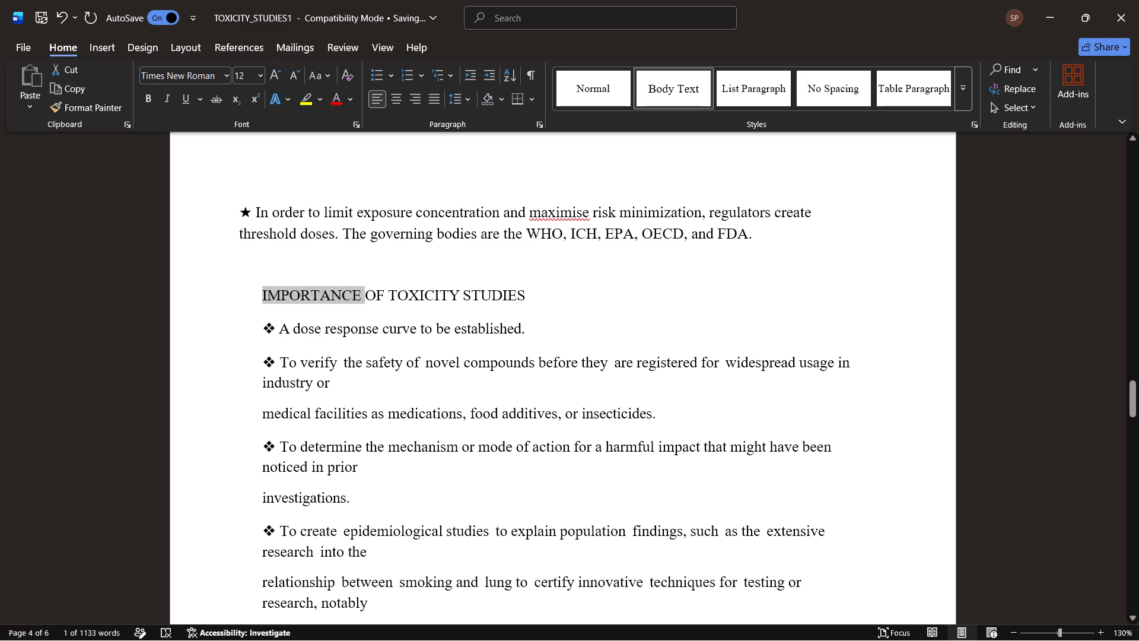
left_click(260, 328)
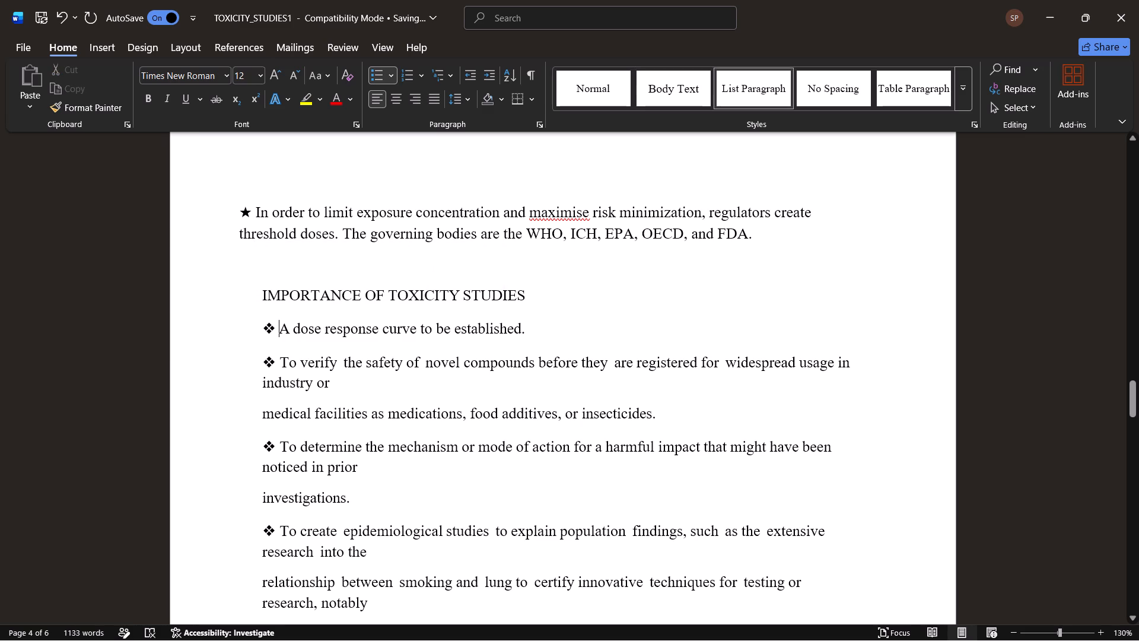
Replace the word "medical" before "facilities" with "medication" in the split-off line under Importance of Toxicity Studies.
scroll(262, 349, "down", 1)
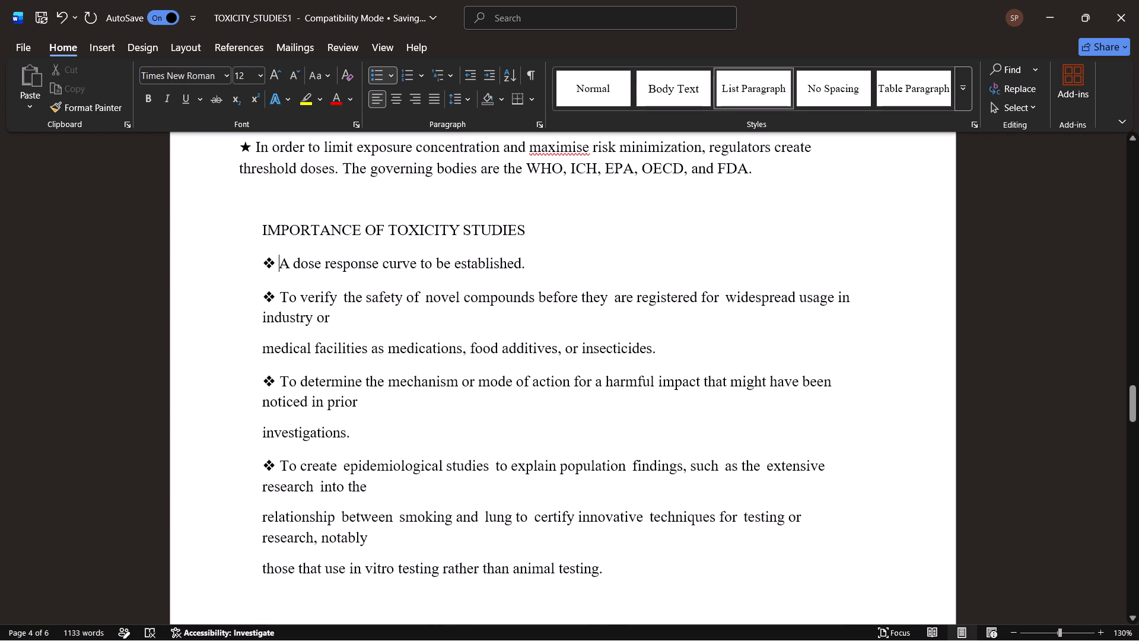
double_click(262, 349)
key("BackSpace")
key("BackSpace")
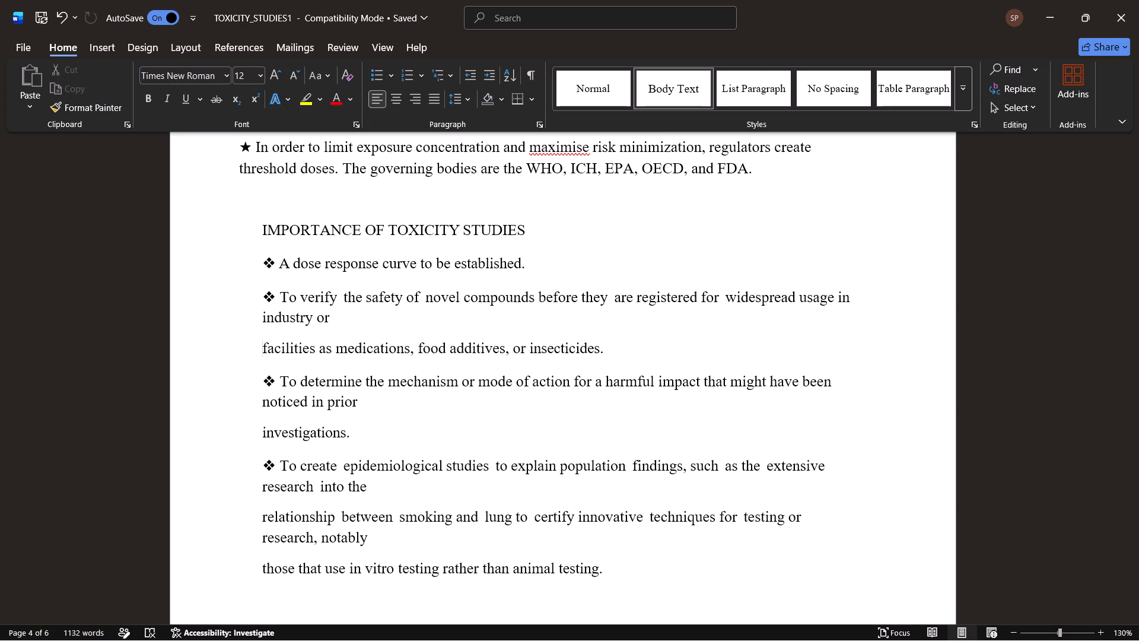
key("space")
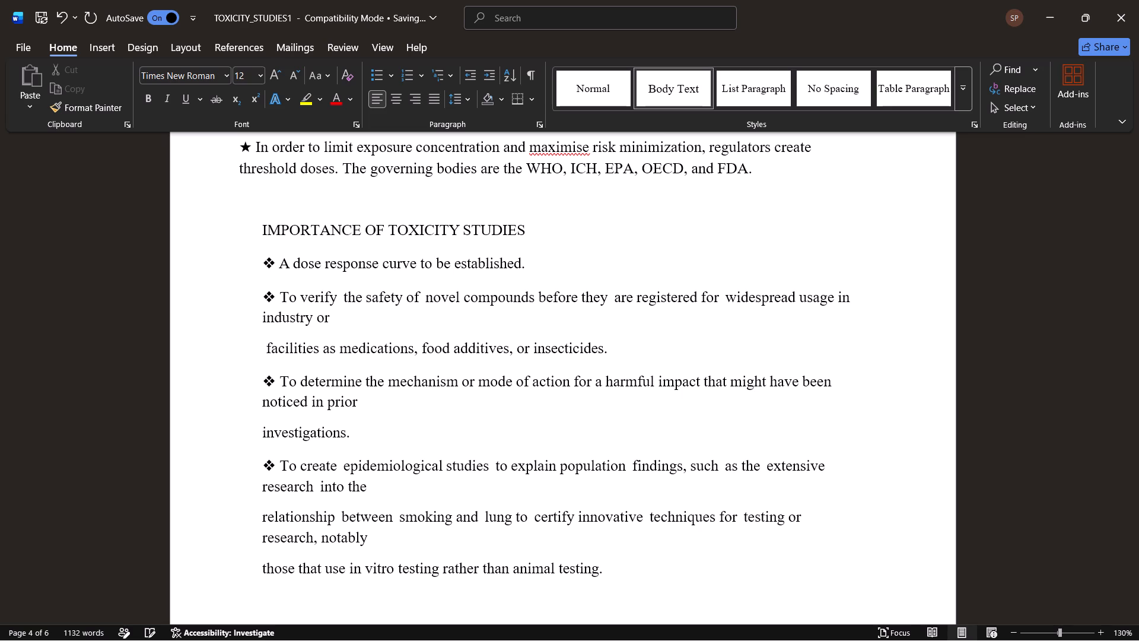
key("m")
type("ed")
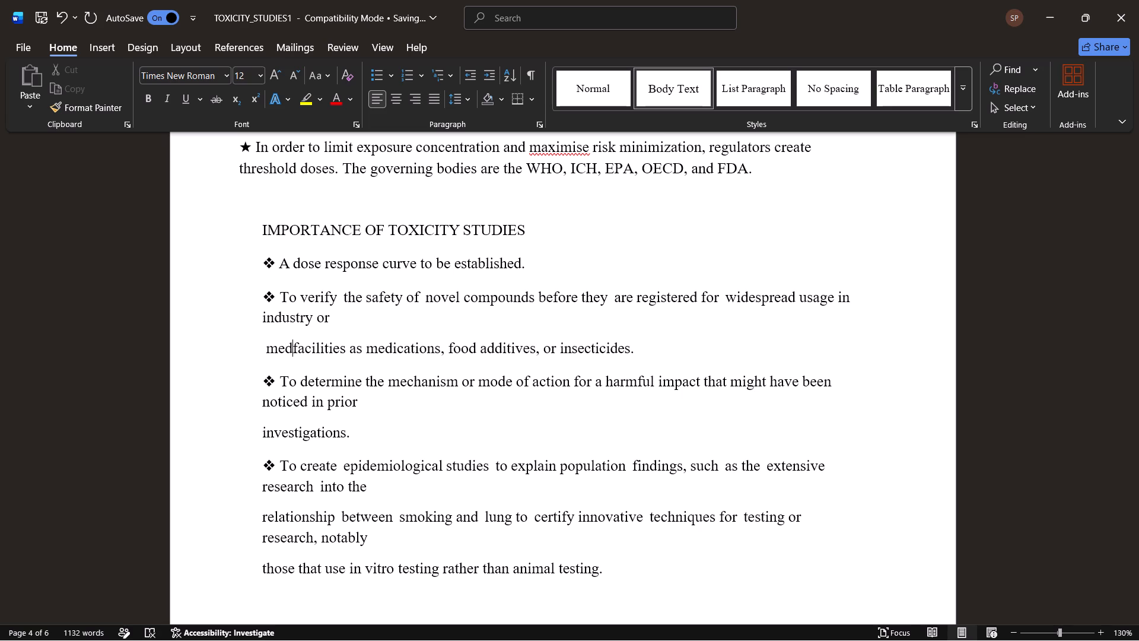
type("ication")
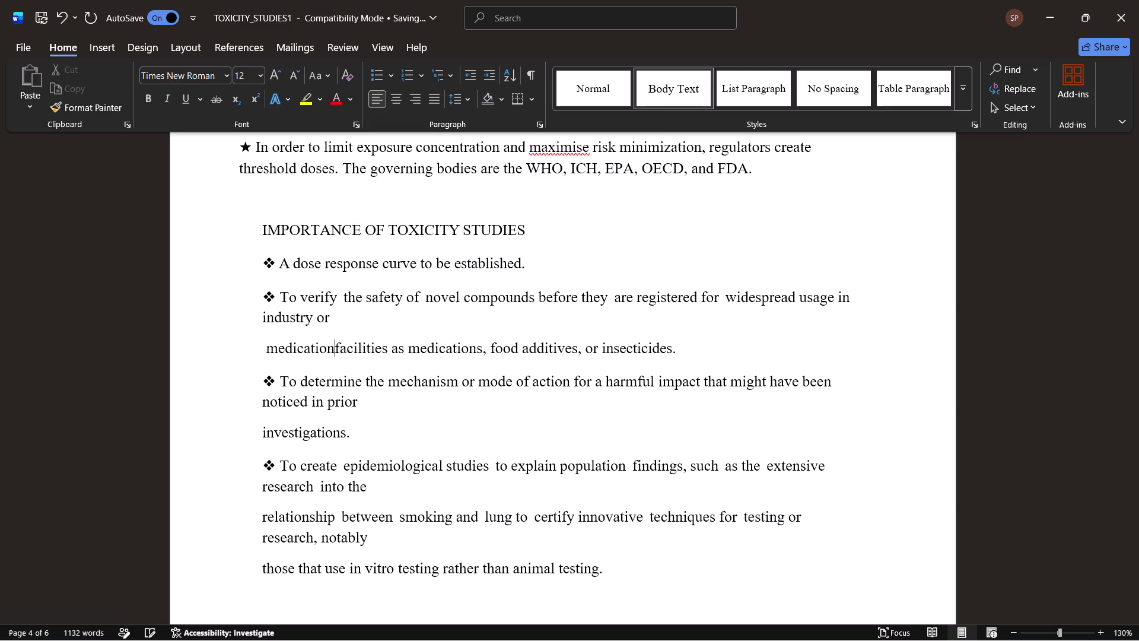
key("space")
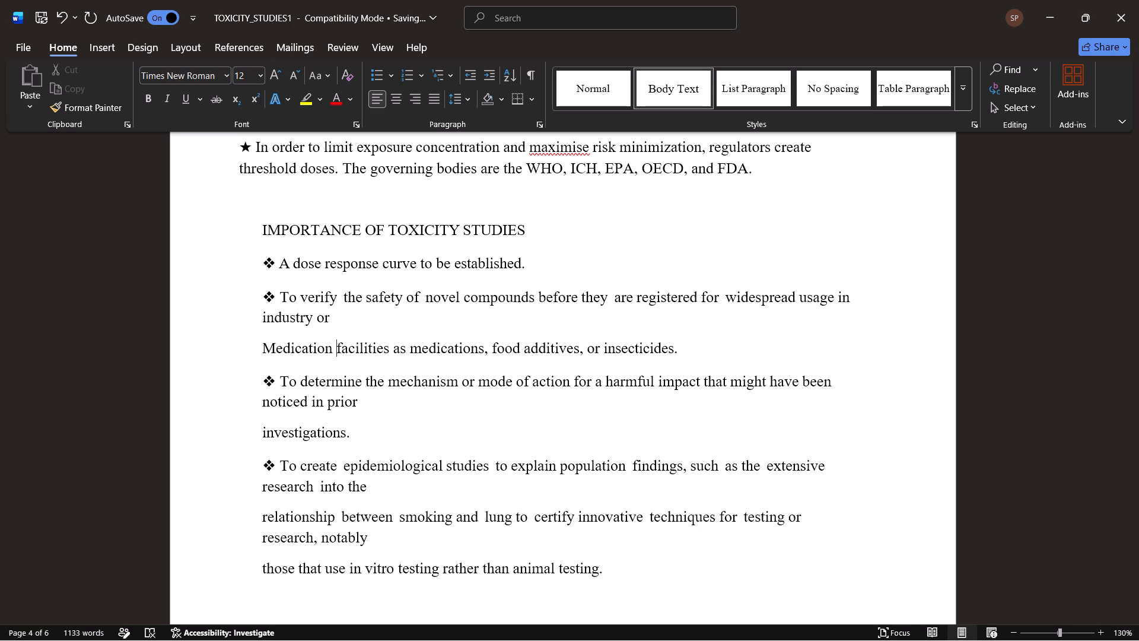
Replace the word "Medication" before "facilities" with "Medical", followed by a space.
key("BackSpace")
key("BackSpace")
key("BackSpace")
key("BackSpace")
key("BackSpace")
key("BackSpace")
key("BackSpace")
key("BackSpace")
key("BackSpace")
key("BackSpace")
key("BackSpace")
key("BackSpace")
key("BackSpace")
key("BackSpace")
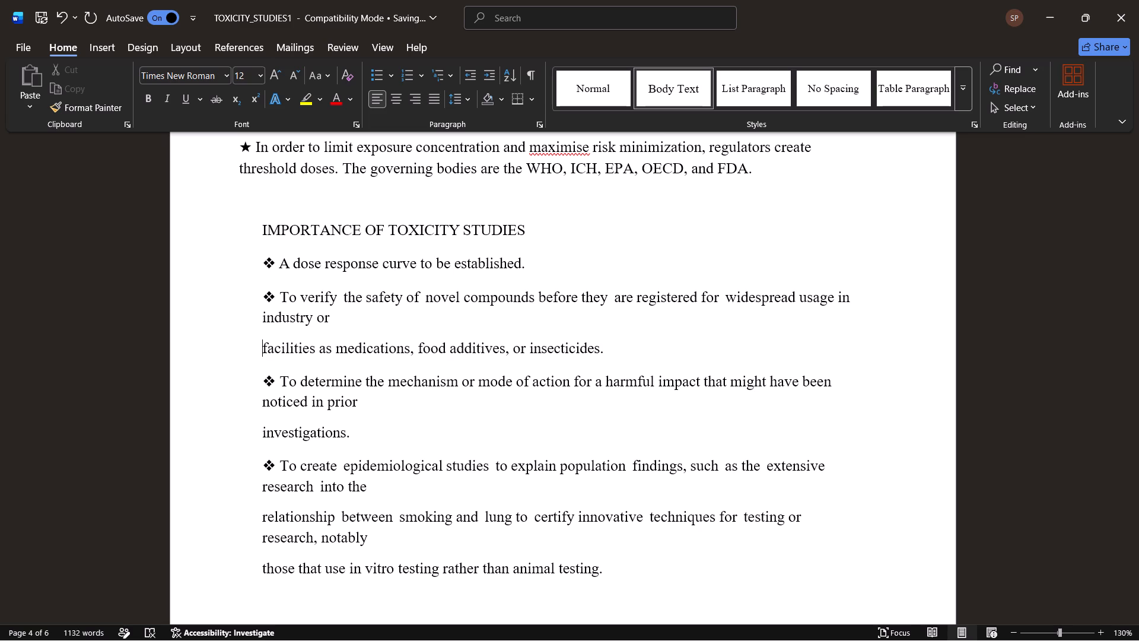
type("me")
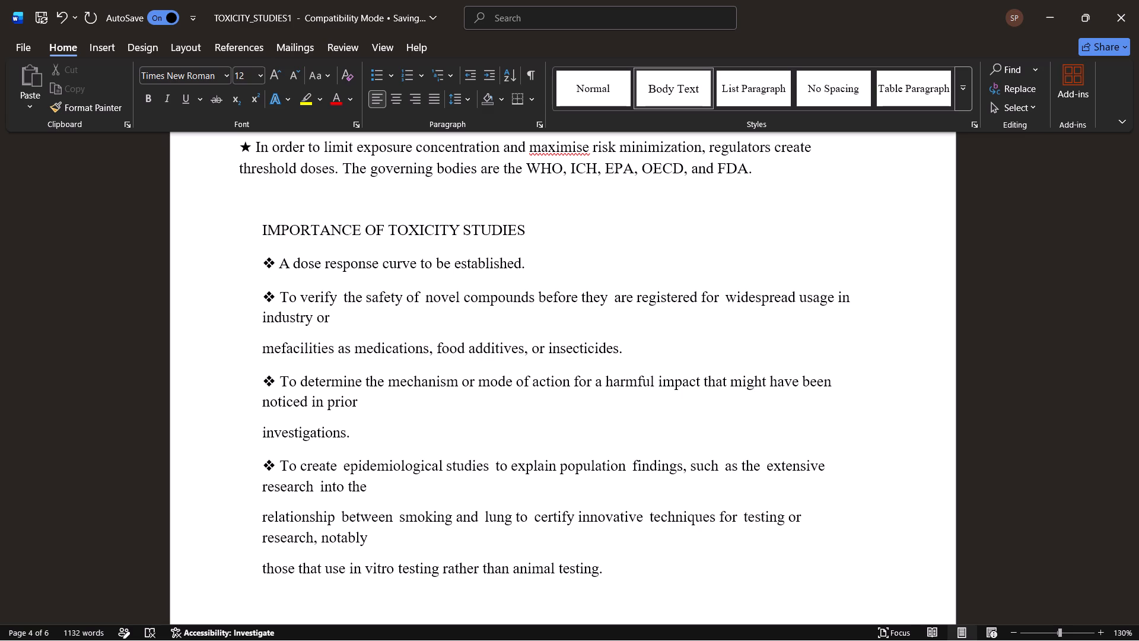
type("dical")
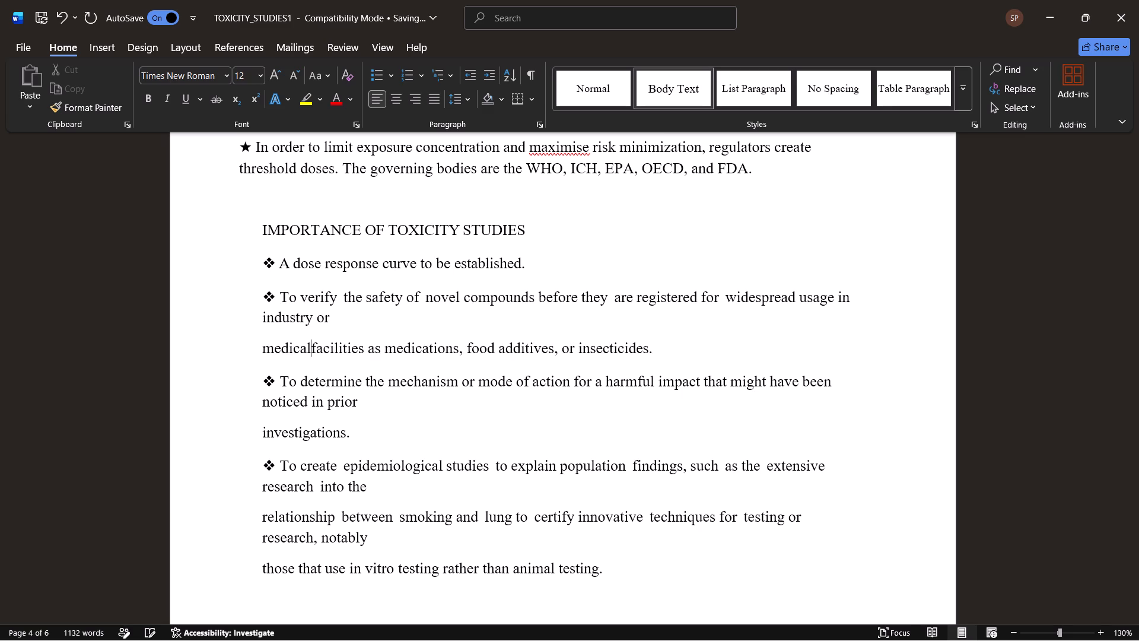
key("space")
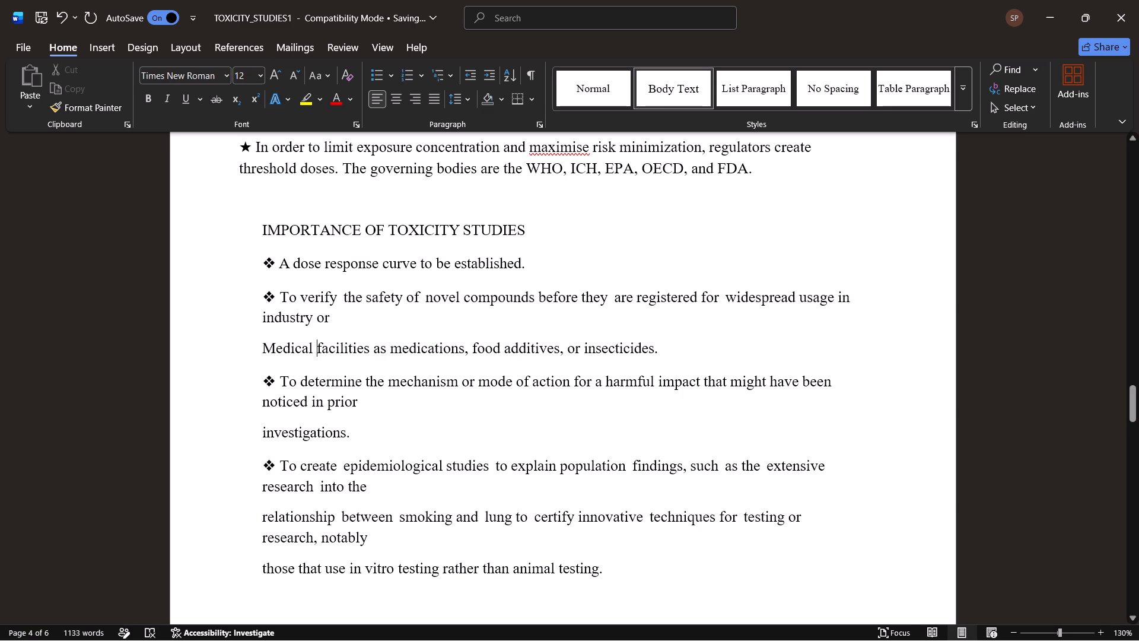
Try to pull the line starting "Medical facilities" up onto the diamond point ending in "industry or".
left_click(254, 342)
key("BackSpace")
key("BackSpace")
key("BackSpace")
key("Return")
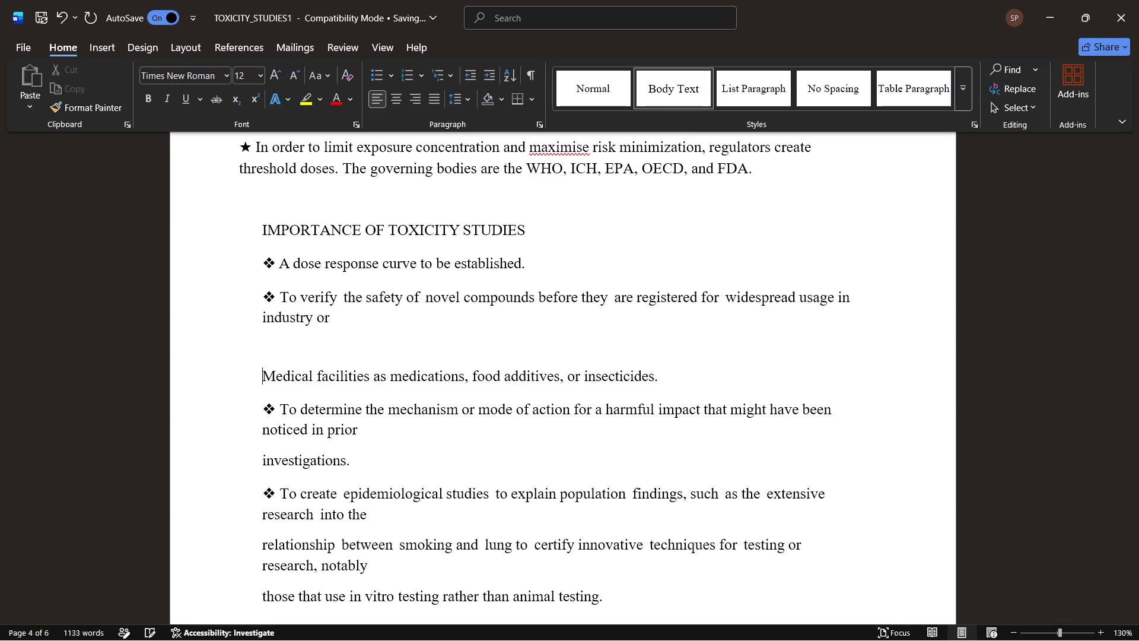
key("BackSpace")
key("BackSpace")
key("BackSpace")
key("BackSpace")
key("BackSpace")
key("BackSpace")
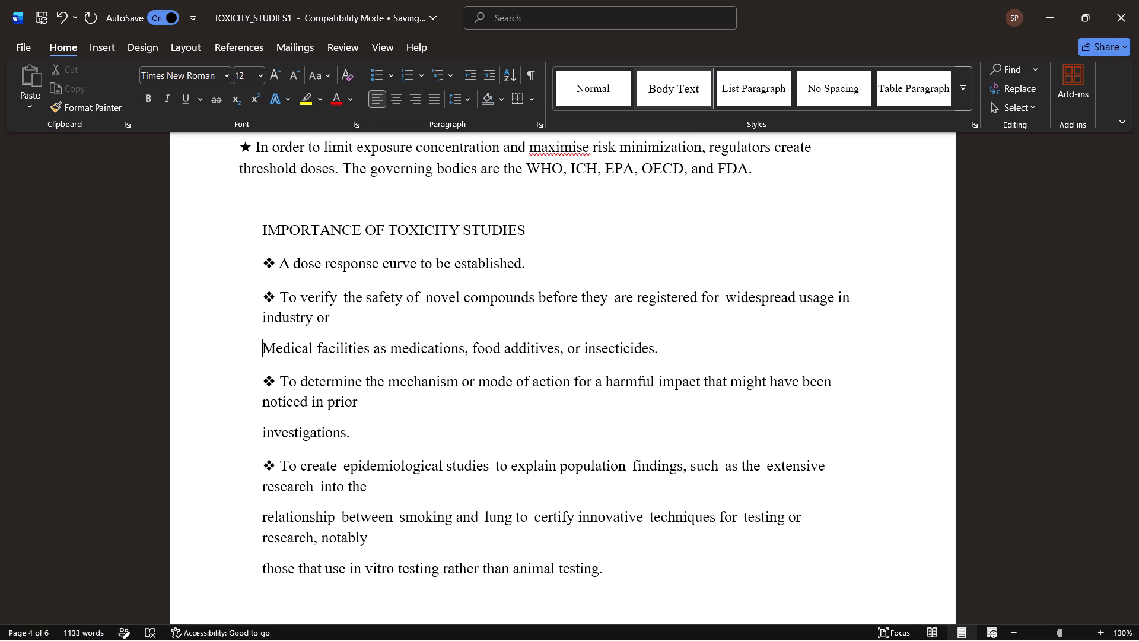
Move "Medical facilities as medications, food additives, or insecticides" to follow "industry or" in the second diamond point, and delete the leftover period below.
left_click_drag(259, 348, 387, 362)
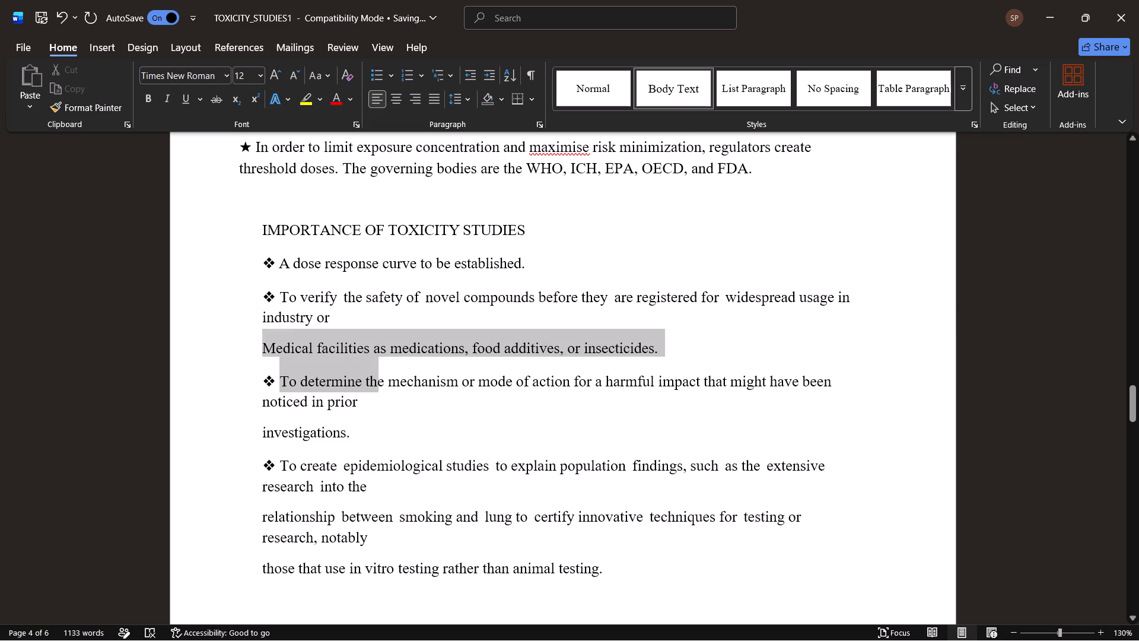
left_click_drag(387, 362, 610, 336)
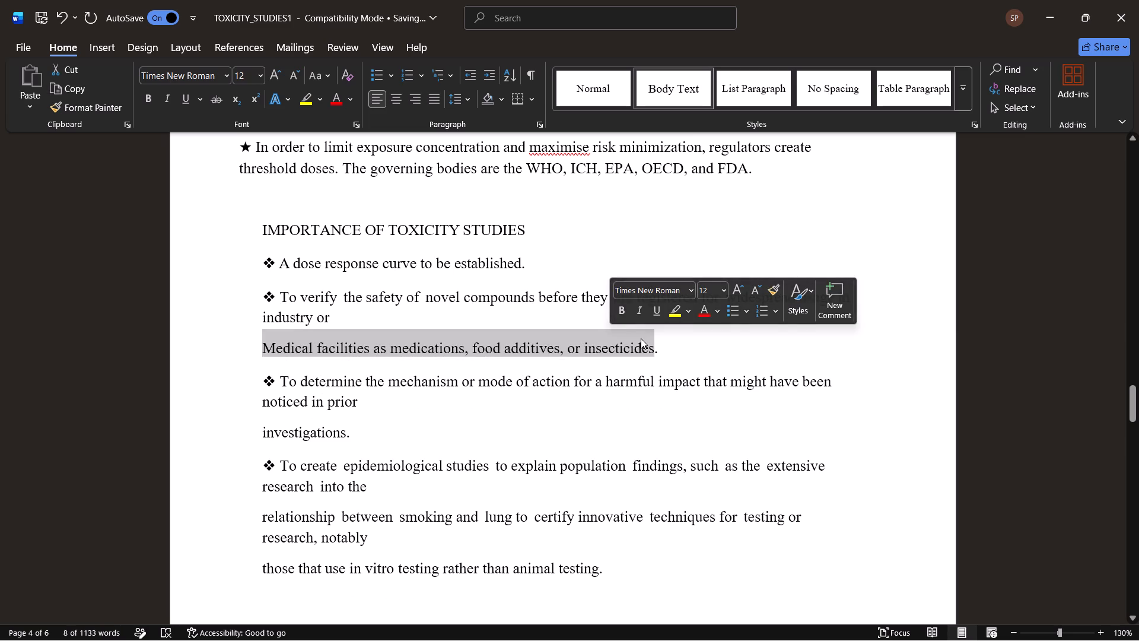
key("ctrl+c")
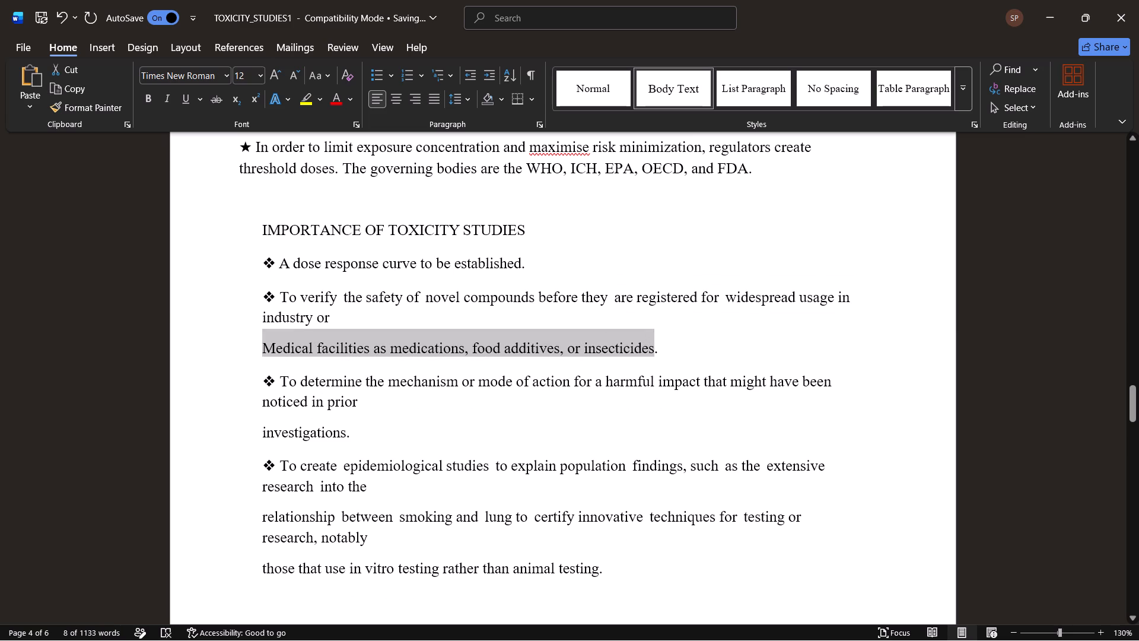
left_click(336, 320)
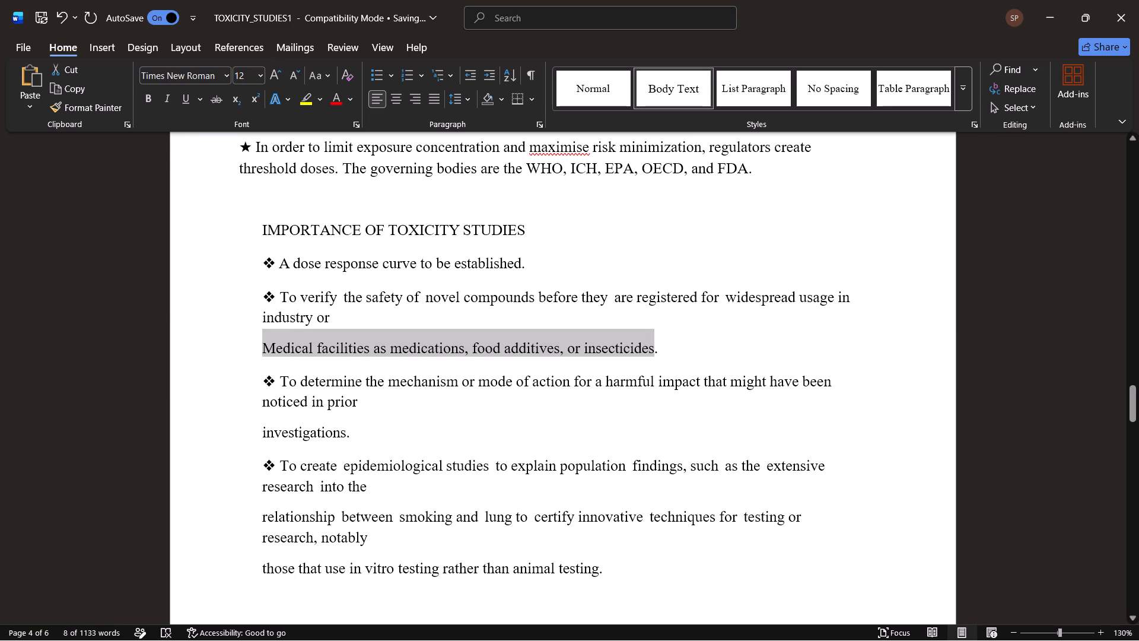
left_click(336, 320)
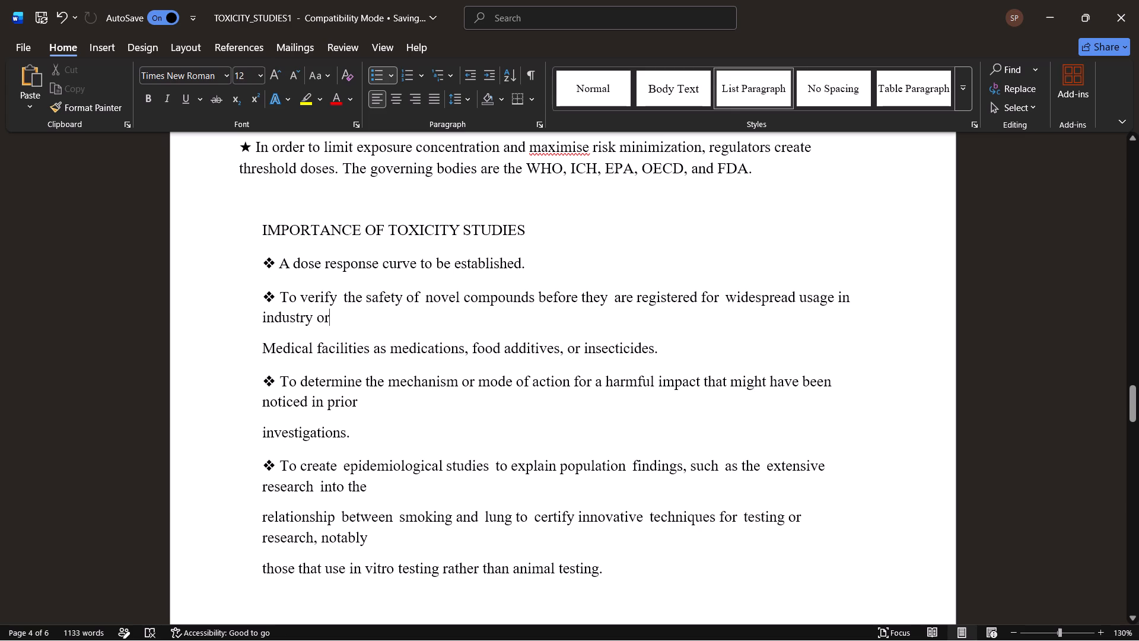
key("ctrl+v")
left_click_drag(256, 348, 653, 351)
key("BackSpace")
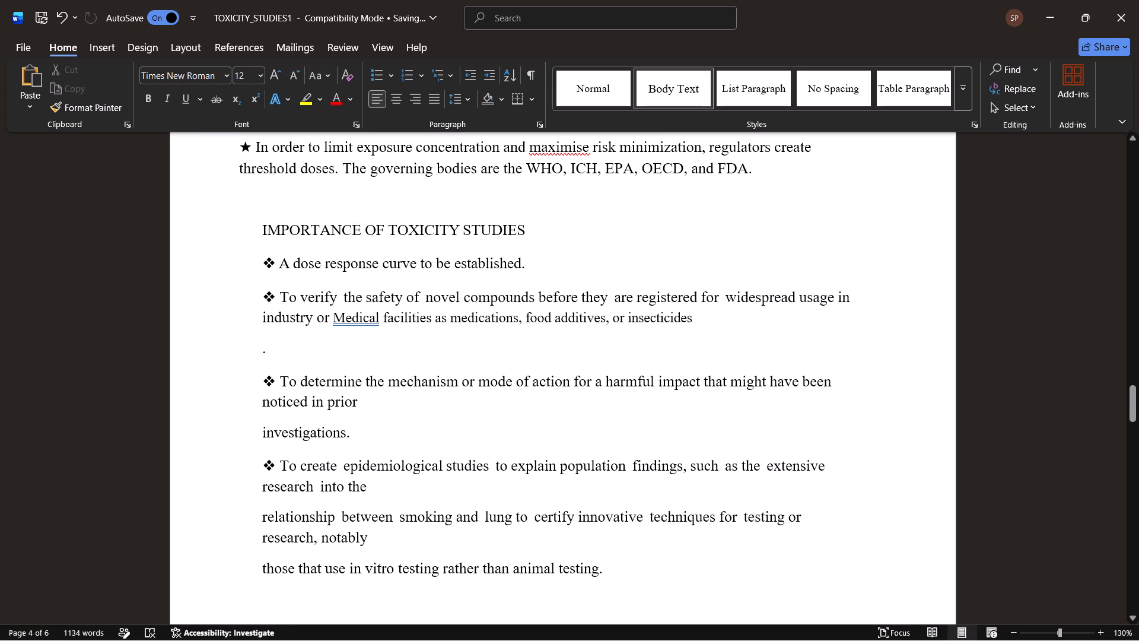
left_click(270, 349)
key("BackSpace")
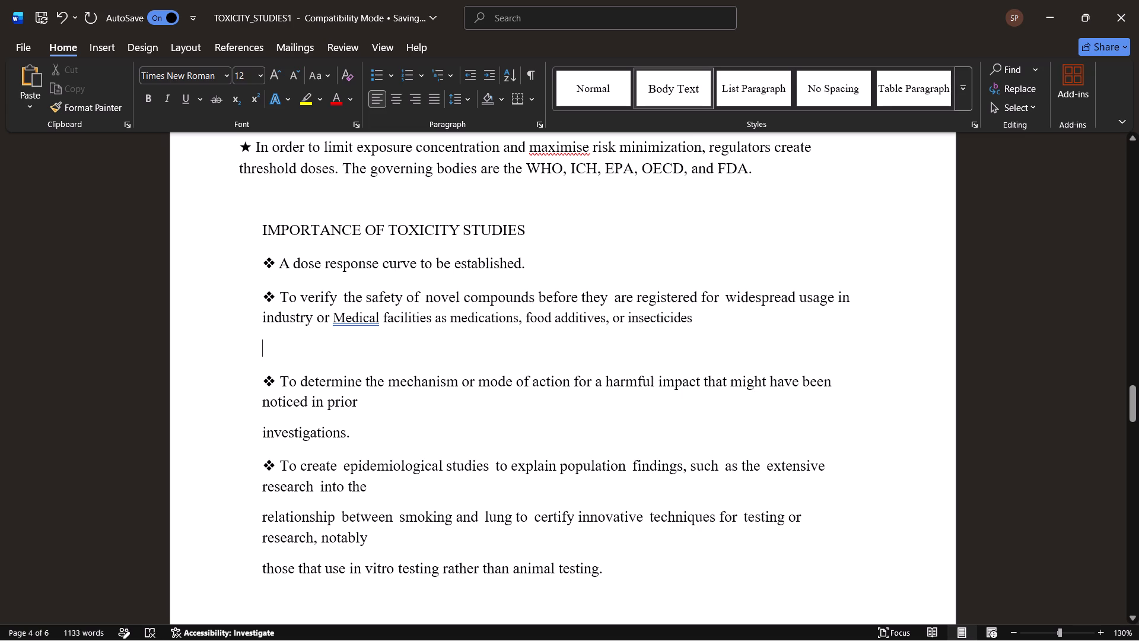
Remove the diamond bullet from the point starting "To determine the mechanism" under Importance of Toxicity Studies.
left_click(261, 380)
key("BackSpace")
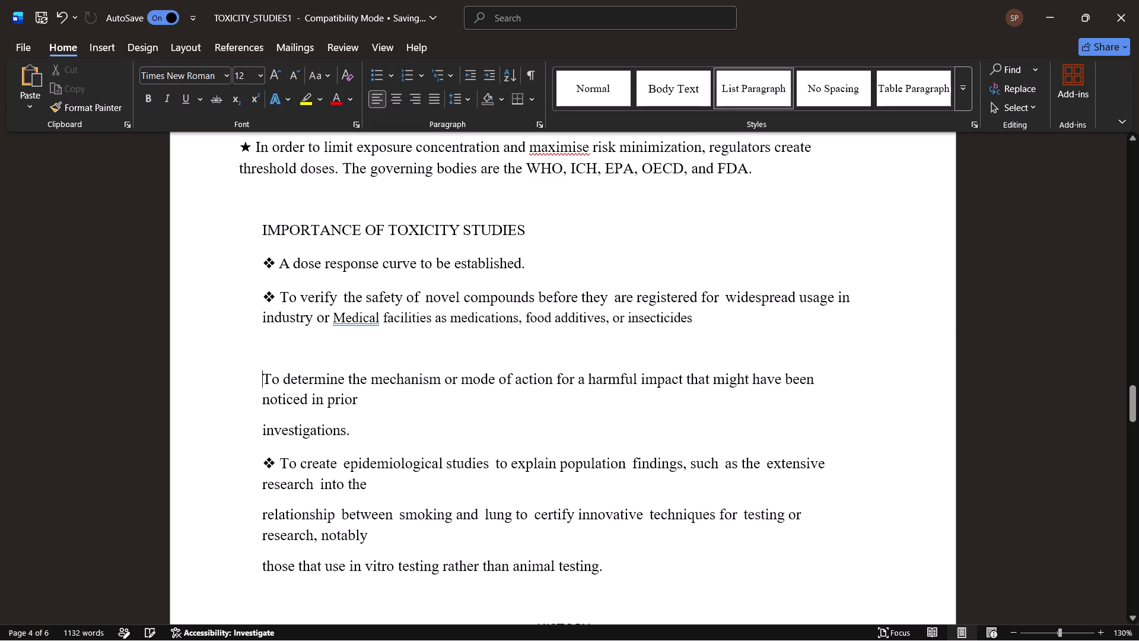
Shift the diamond-bulleted points starting "To verify" and "To create" further inward under Importance of Toxicity Studies.
left_click_drag(262, 292, 275, 294)
left_click_drag(263, 258, 280, 270)
left_click_drag(280, 270, 265, 272)
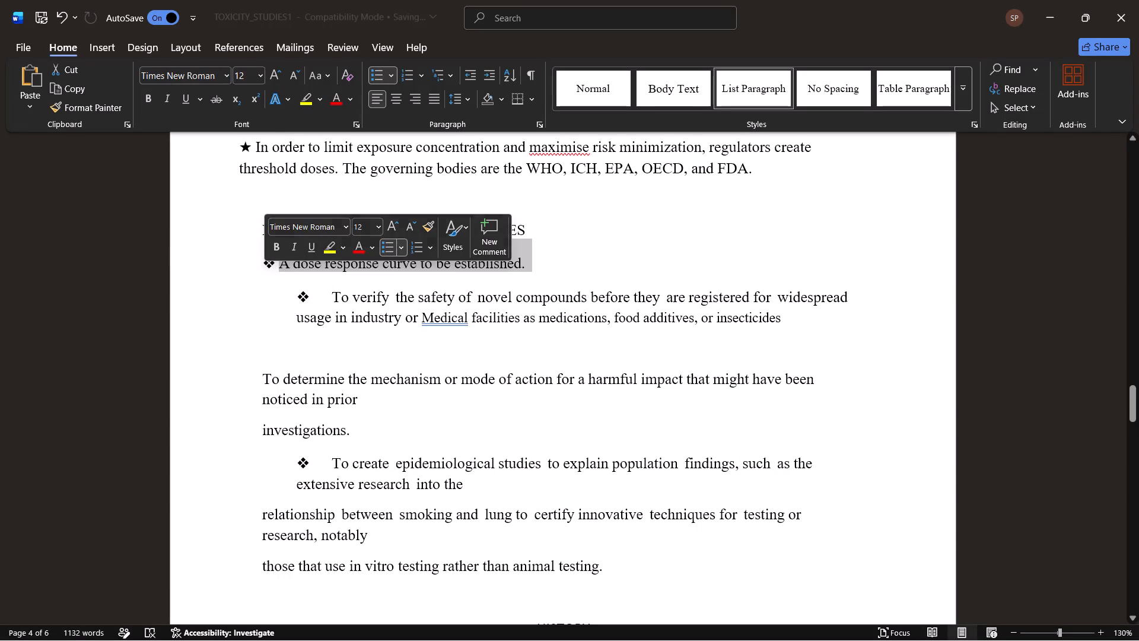
Delete the final "S" from the heading "IMPORTANCE OF TOXICITY STUDIES".
left_click(578, 230)
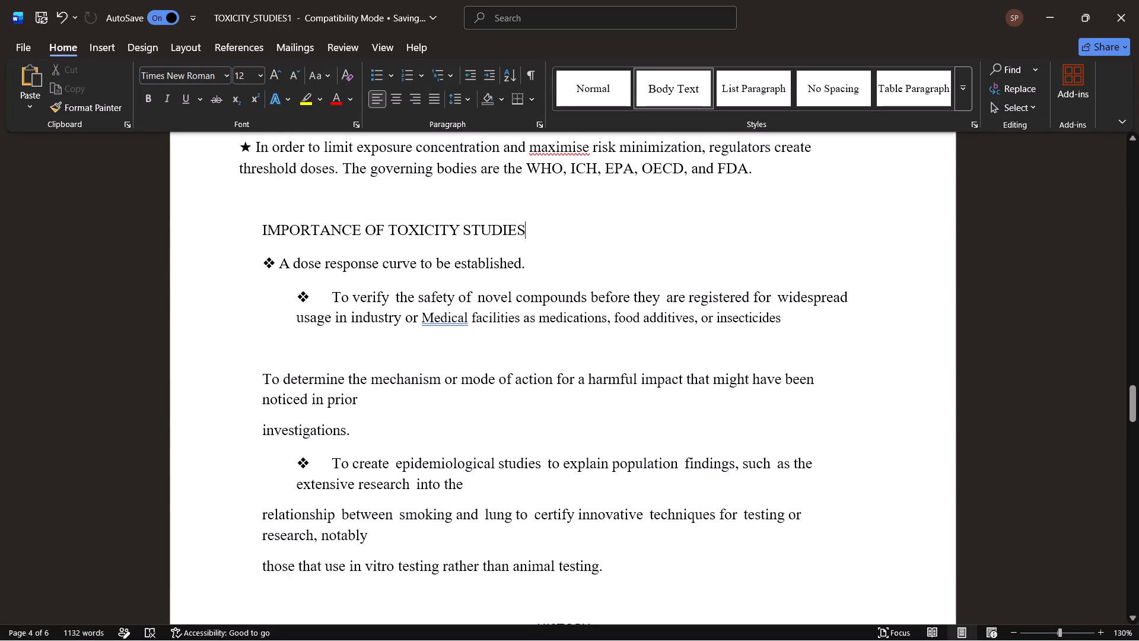
key("BackSpace")
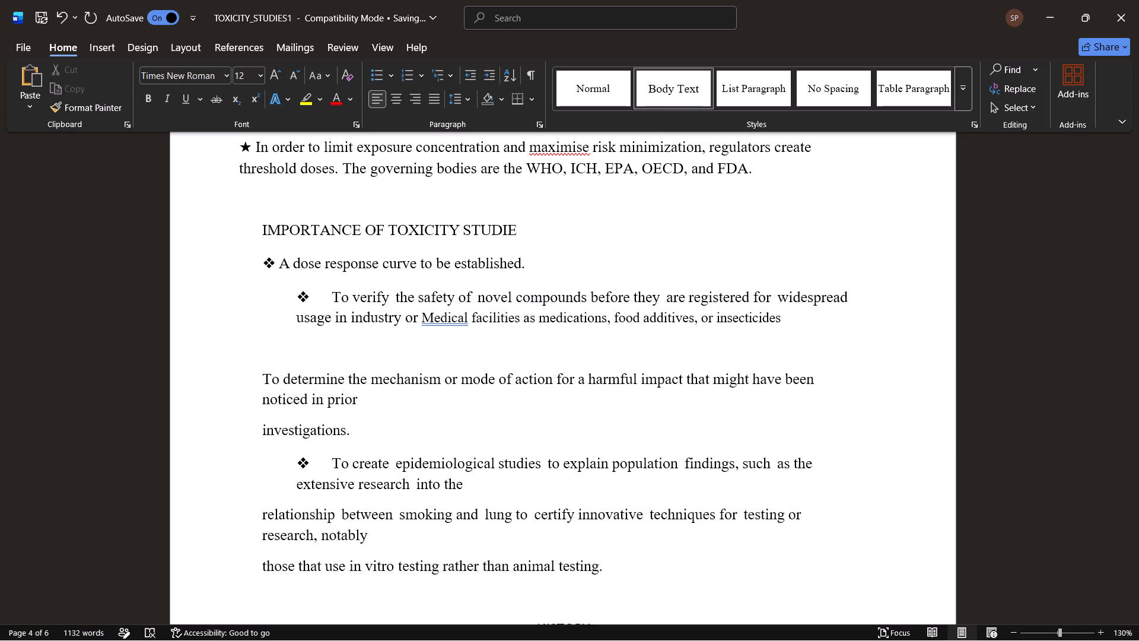
Remove the diamond bullet and the left indent from the point starting "To verify the safety of novel compounds".
left_click(295, 299)
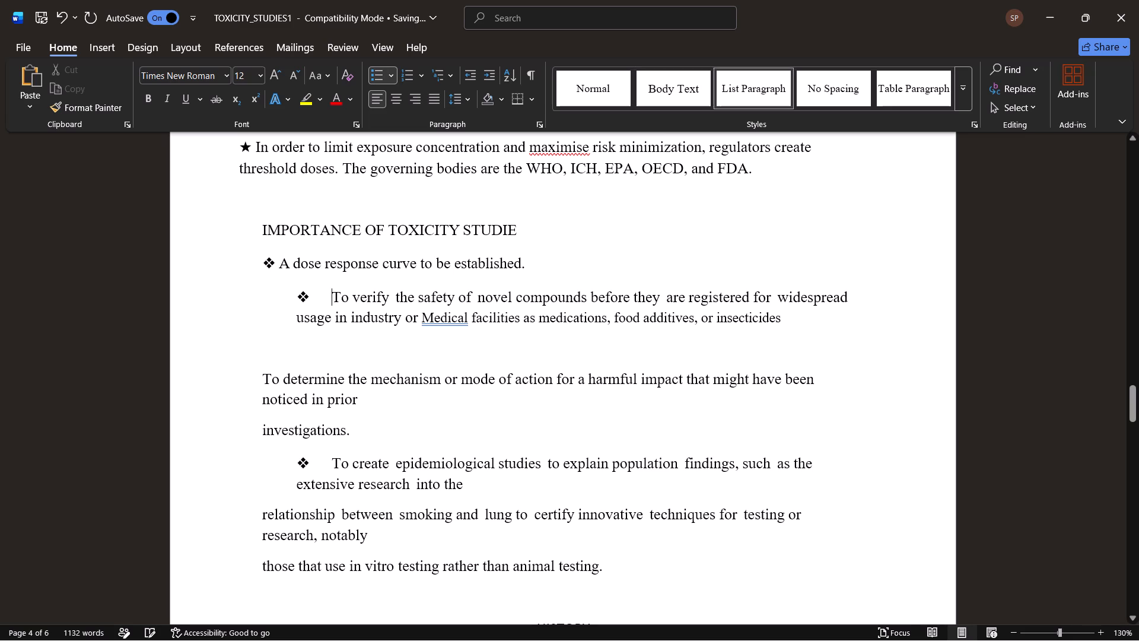
key("space")
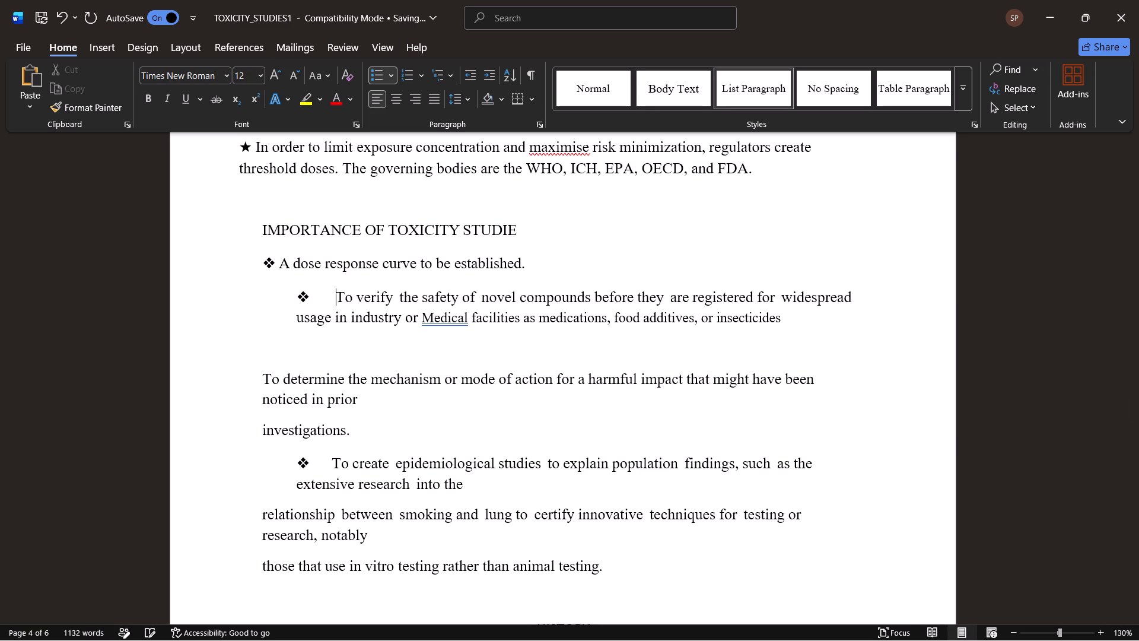
key("BackSpace")
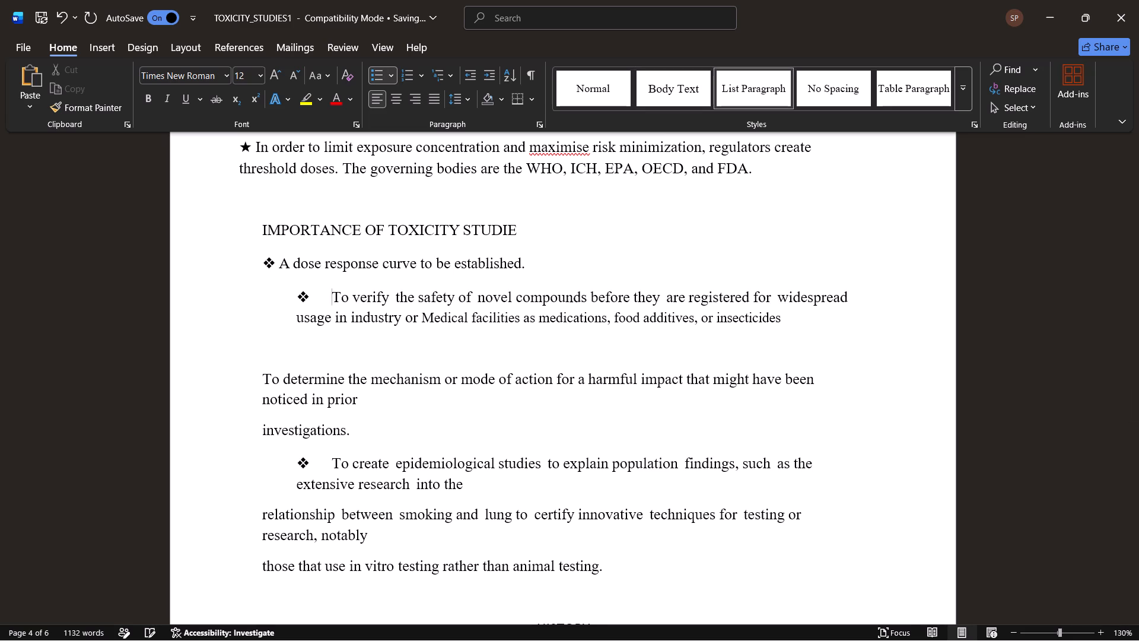
key("BackSpace")
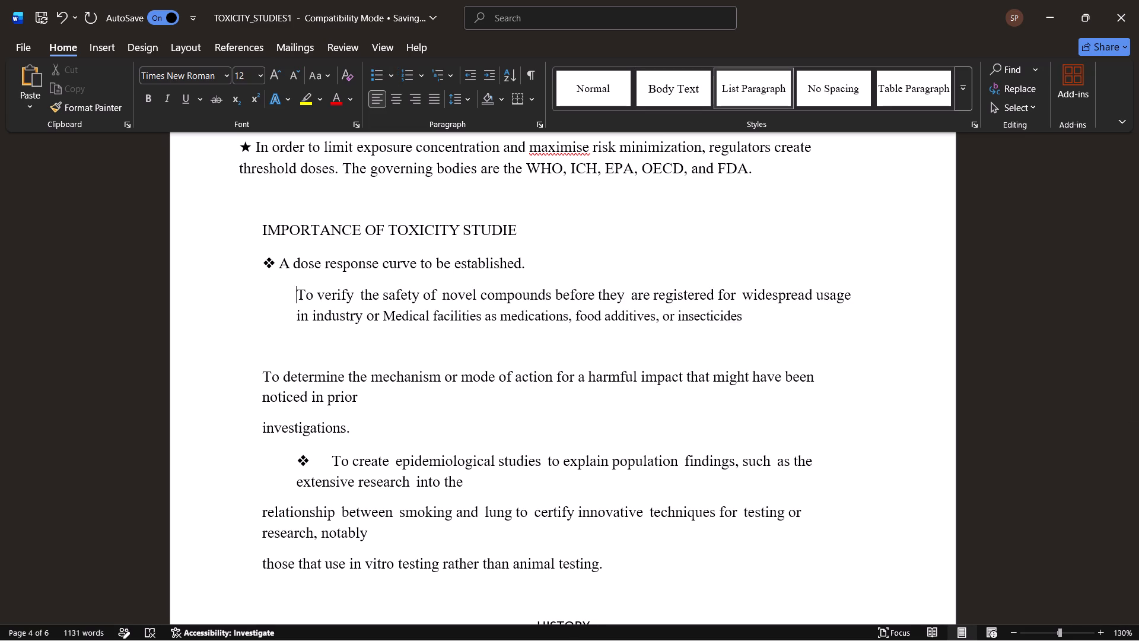
key("BackSpace")
Insert ten spaces before "To verify" so its first line starts level with the text of the point above.
key("space")
key("space")
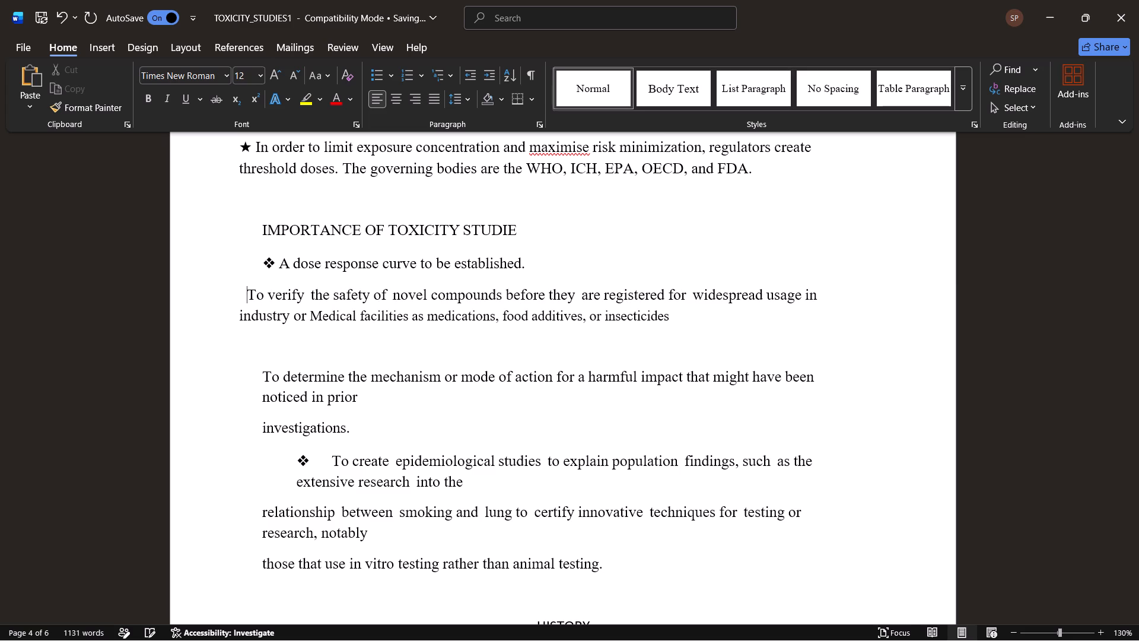
key("space")
key("space")
key("space")
key("space")
key("space")
key("space")
key("space")
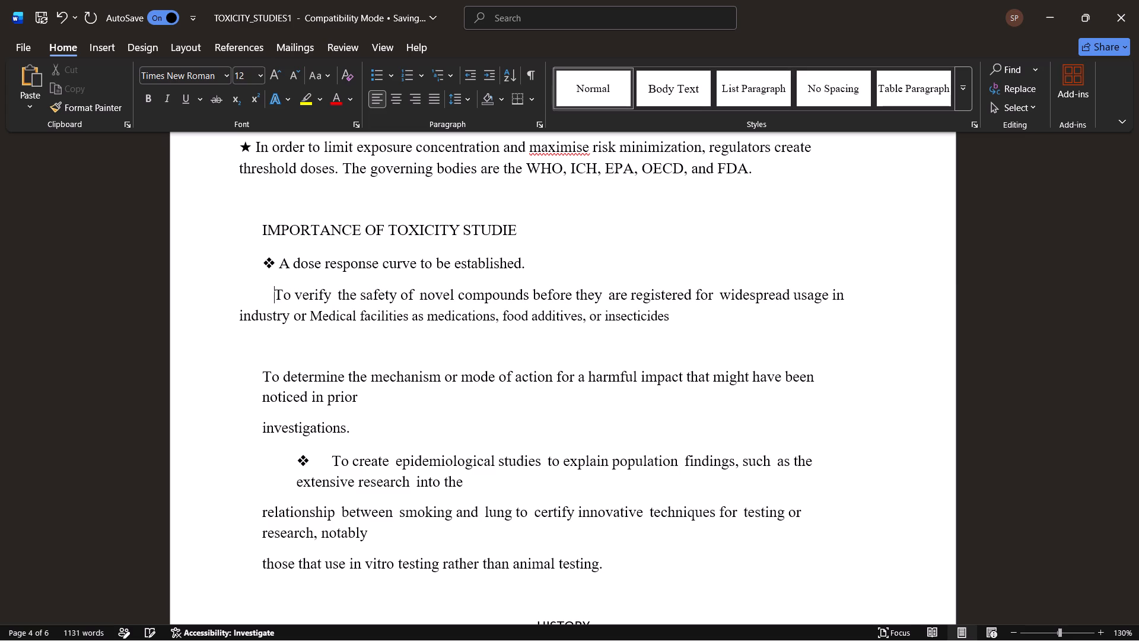
key("space")
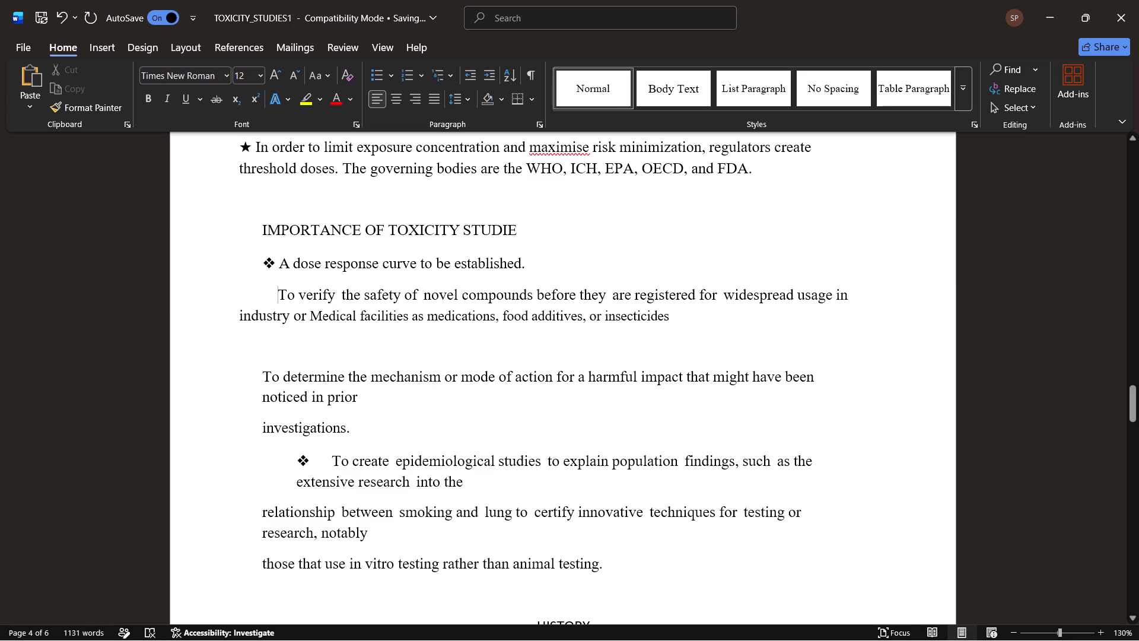
Try to indent the wrapped line starting "industry or Medical facilities" with spaces placed before "industry".
left_click(235, 314)
key("space")
key("space")
key("space")
key("space")
key("space")
key("space")
key("space")
key("space")
key("space")
key("space")
key("space")
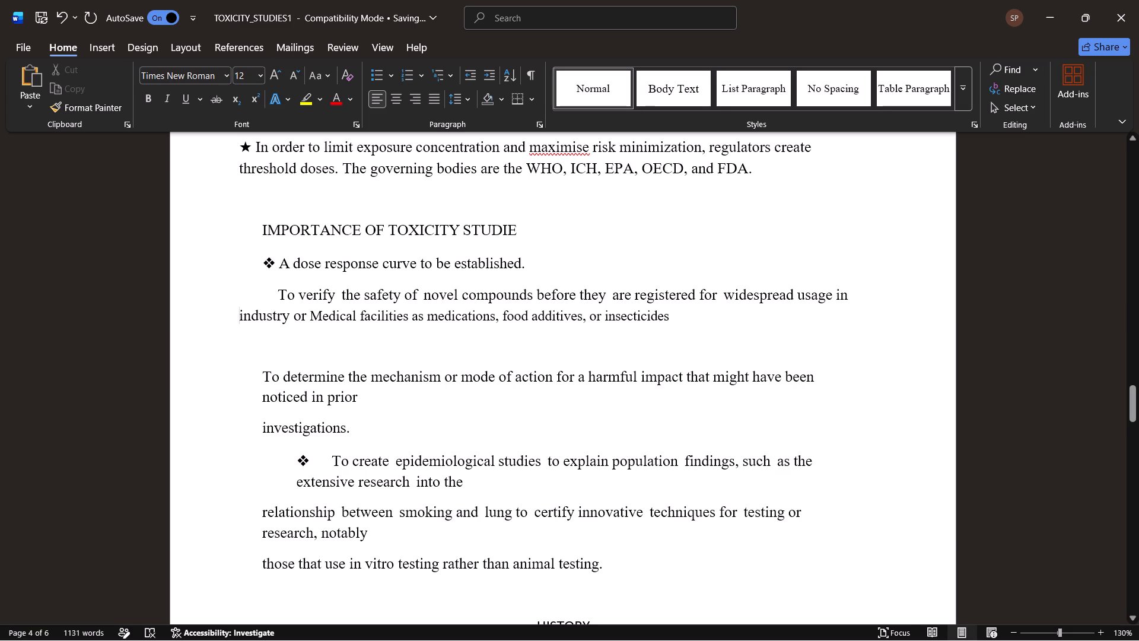
Look through the document between the Introduction and the History section to review its layout.
scroll(354, 297, "down", 3)
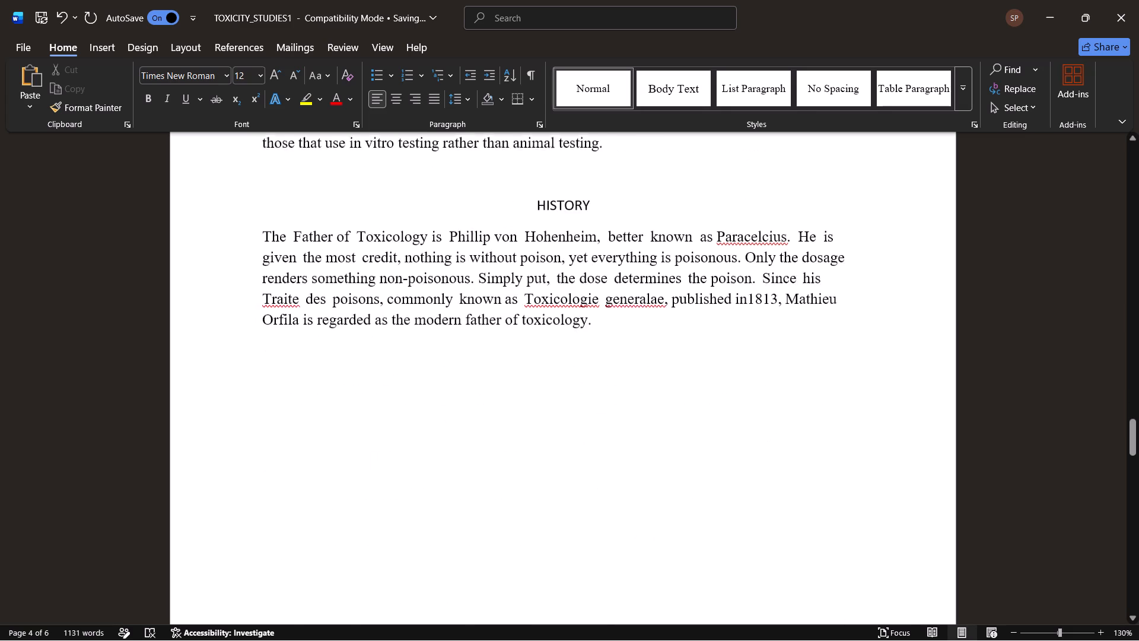
scroll(354, 297, "down", 5)
scroll(354, 297, "up", 8)
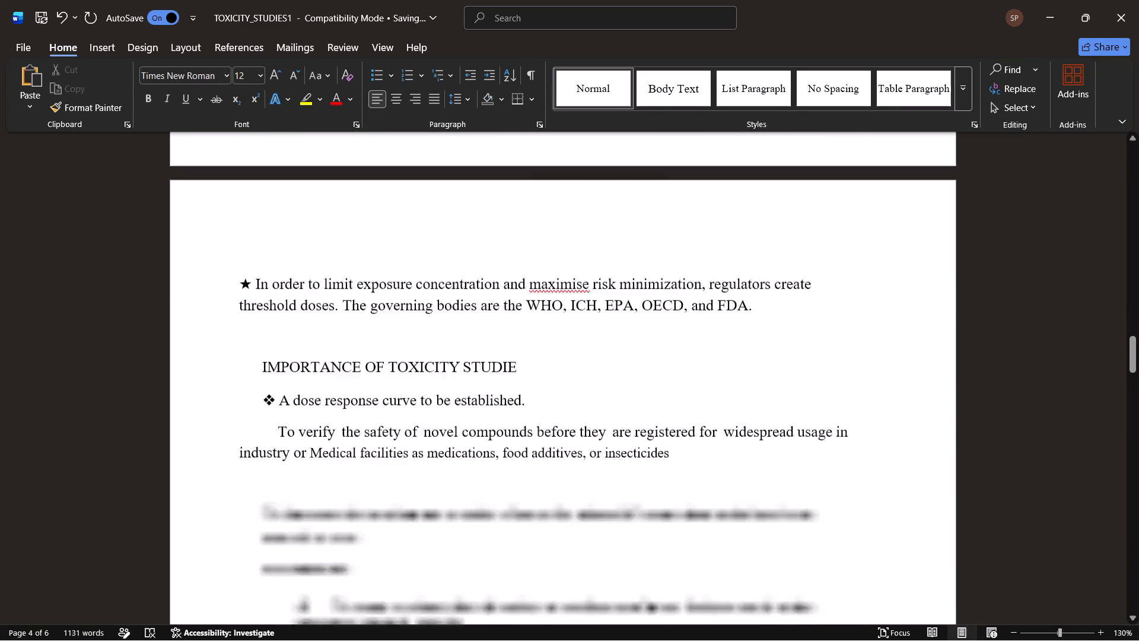
scroll(354, 297, "up", 2)
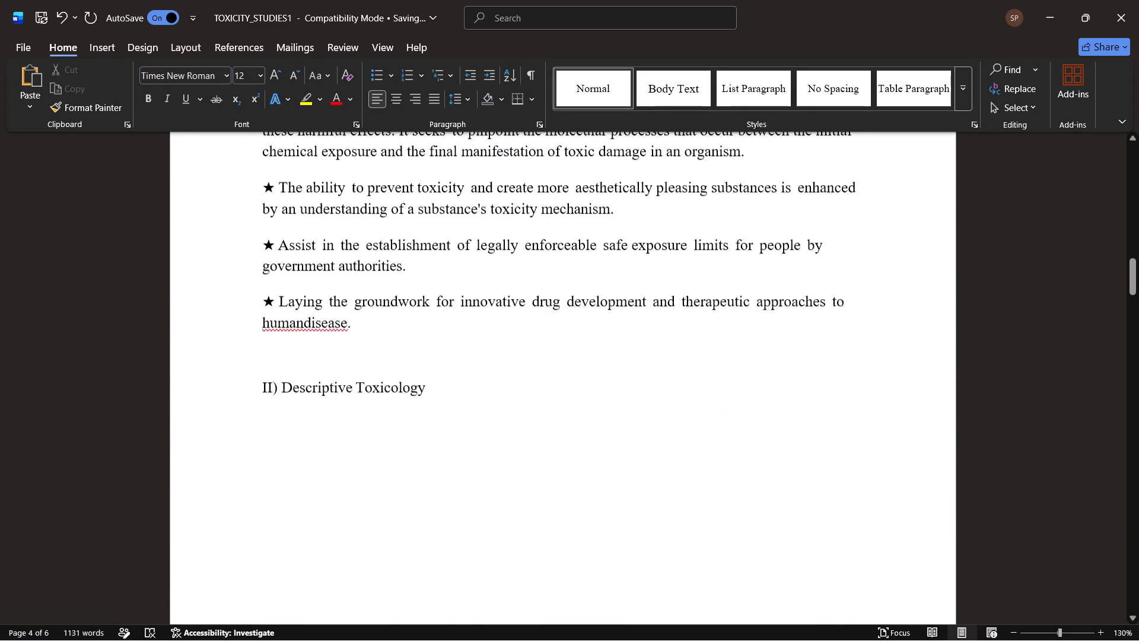
scroll(354, 297, "up", 5)
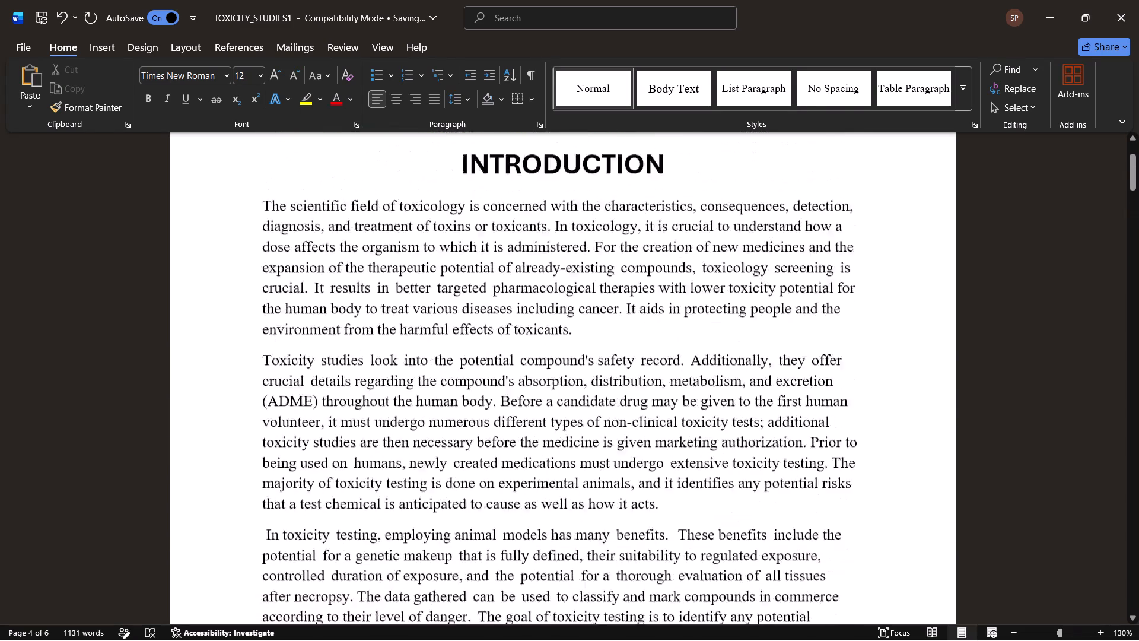
scroll(354, 297, "down", 5)
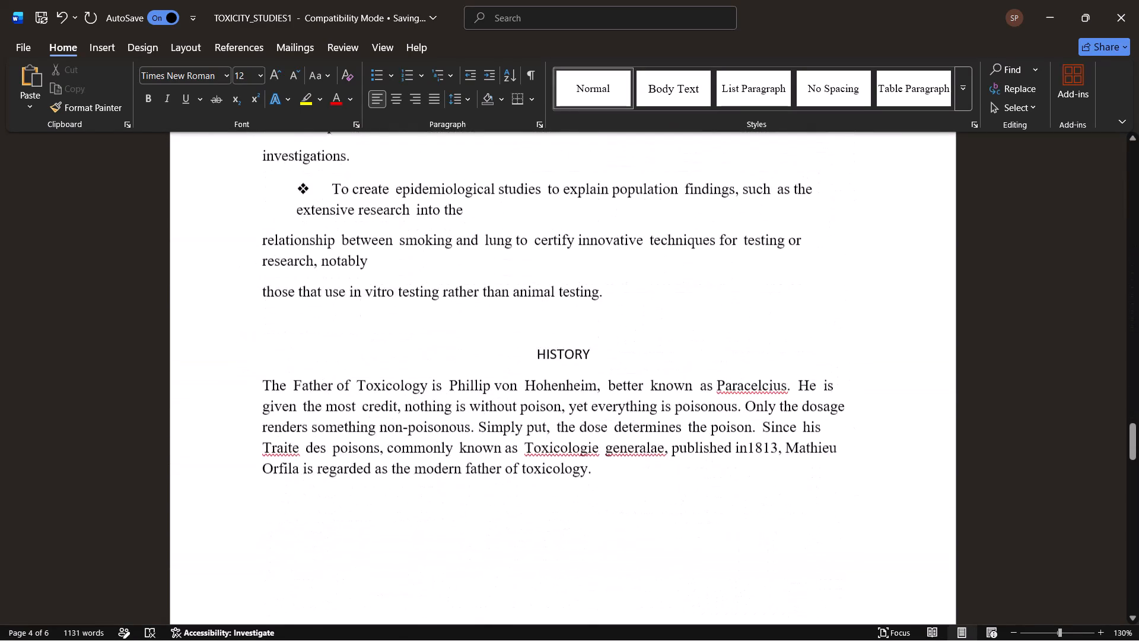
scroll(354, 297, "up", 4)
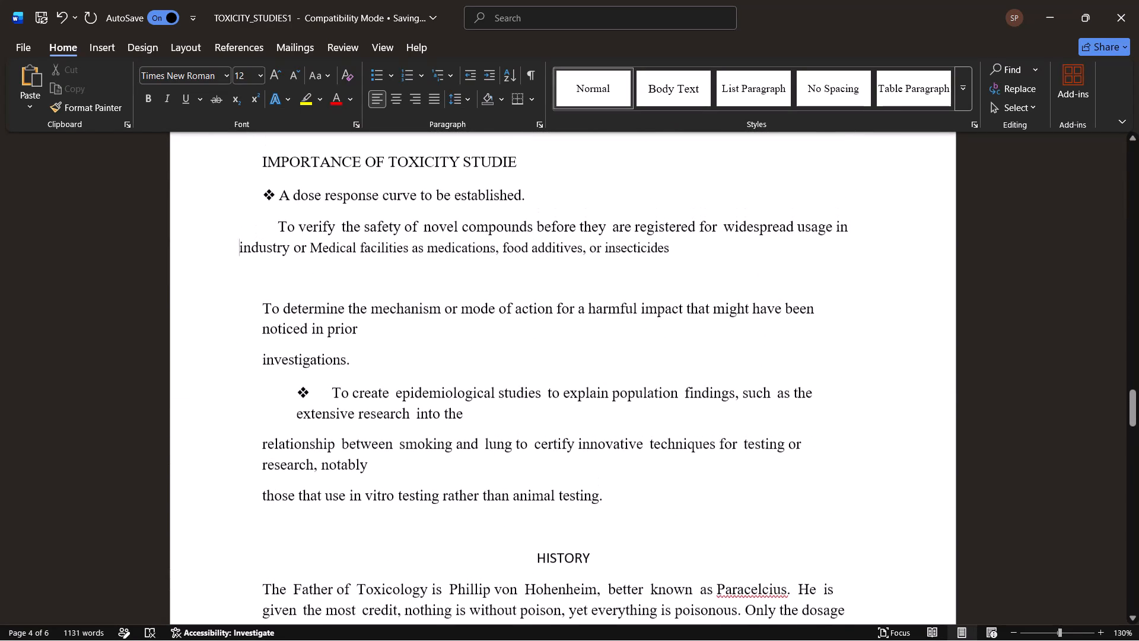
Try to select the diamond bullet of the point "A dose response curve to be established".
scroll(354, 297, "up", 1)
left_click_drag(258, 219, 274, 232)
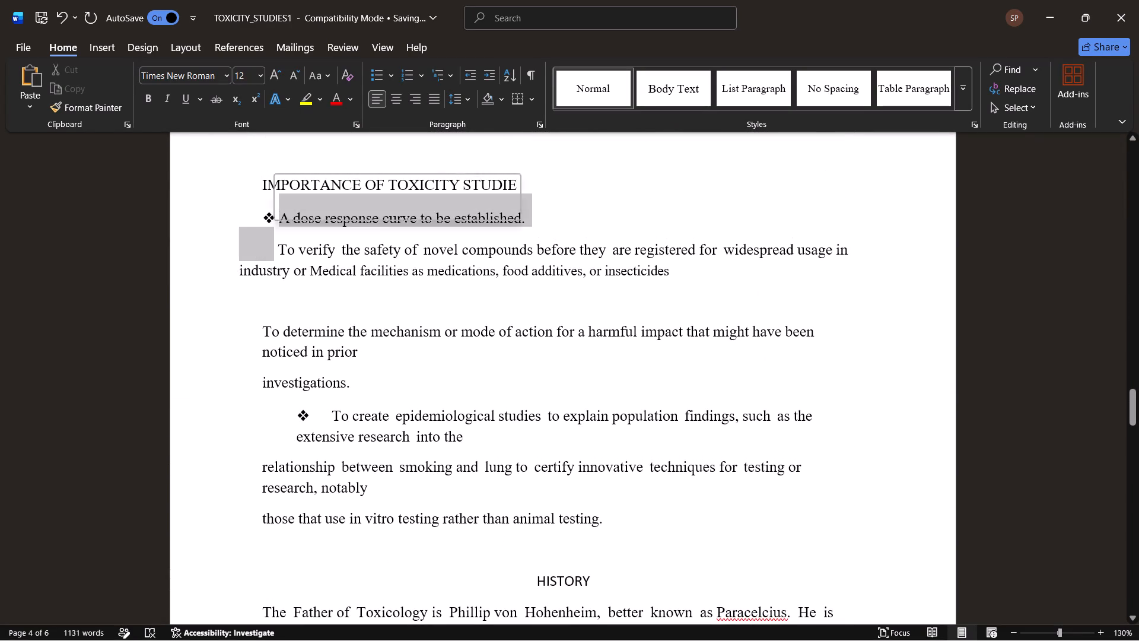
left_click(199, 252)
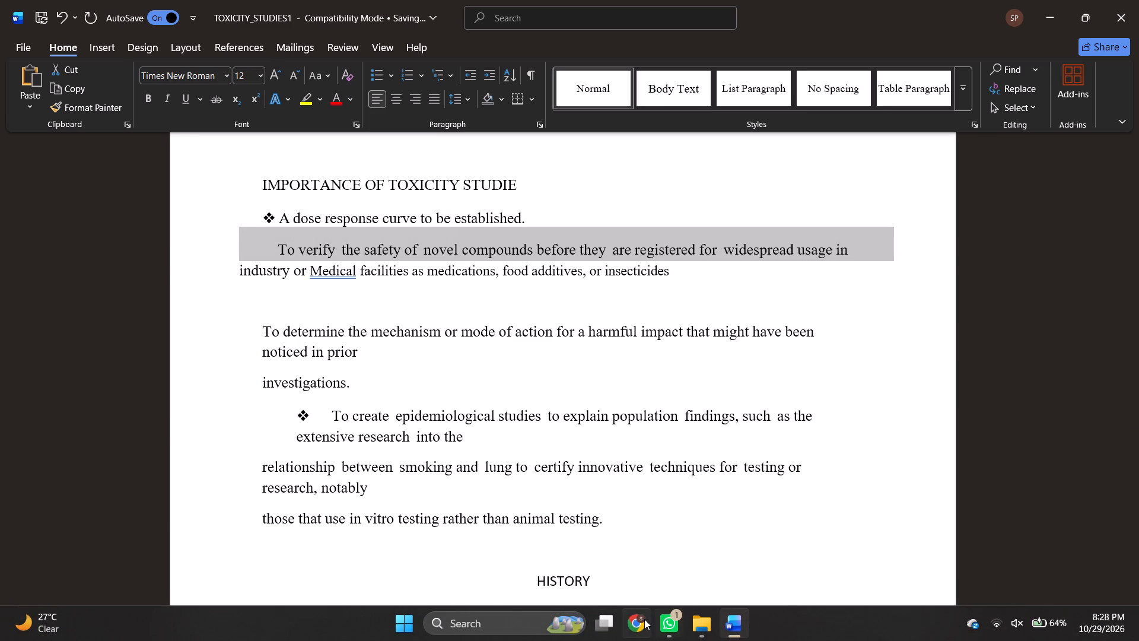
Switch to Chrome and search Google for "about toxicology studies overview article".
left_click(644, 619)
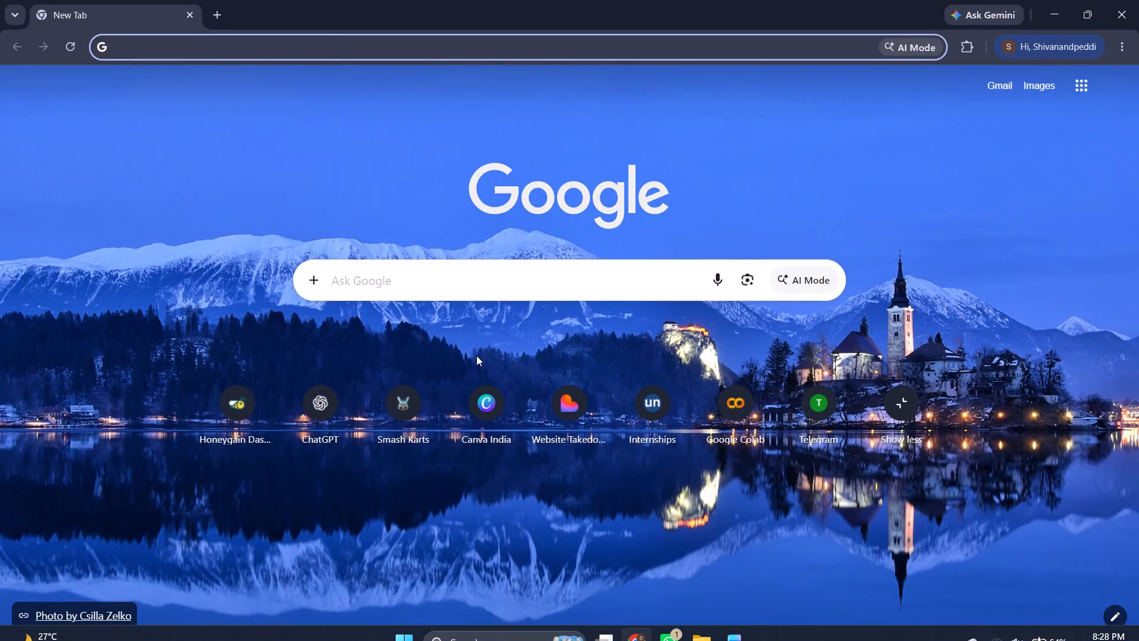
left_click(476, 252)
left_click(473, 266)
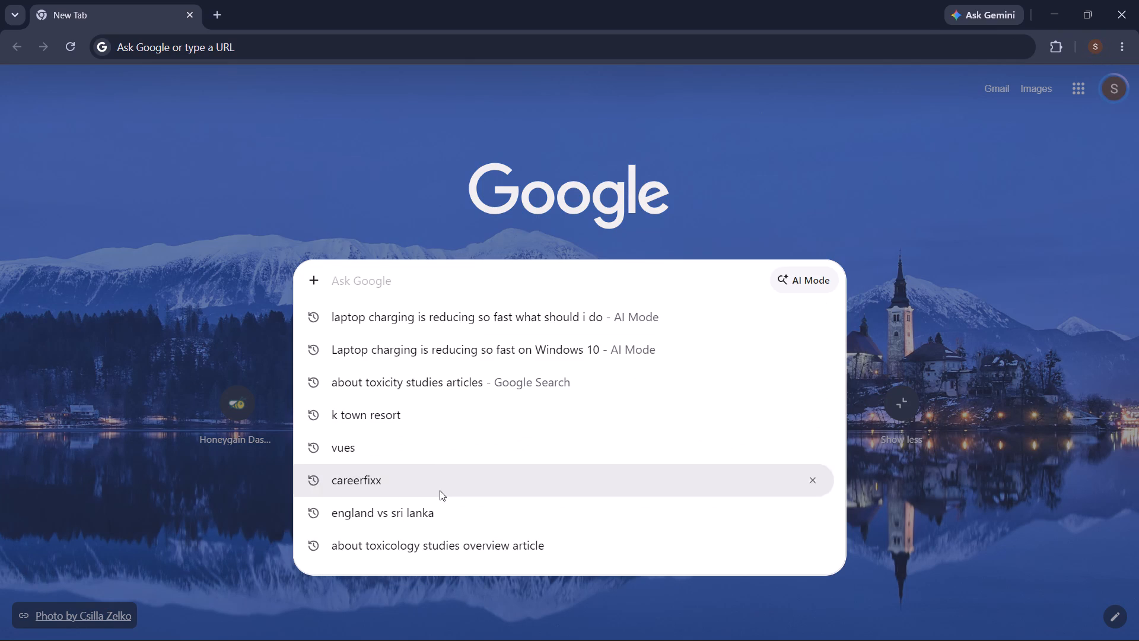
left_click(440, 560)
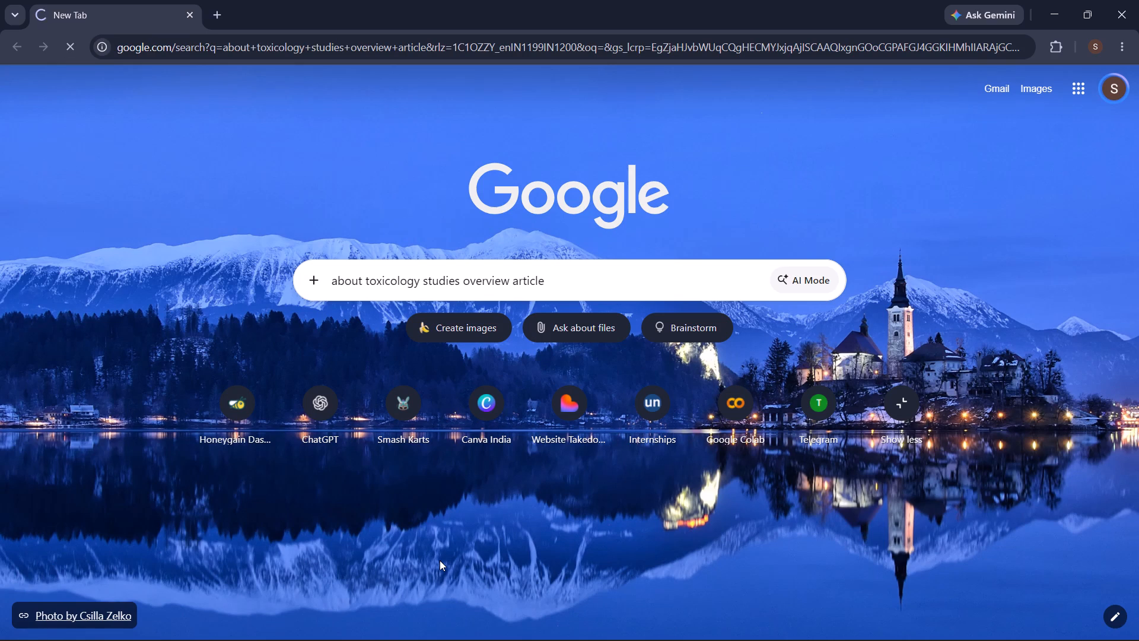
Open the ResearchGate search result "(PDF) TOXICITY STUDIES -AN OVERVIEW".
scroll(440, 560, "down", 2)
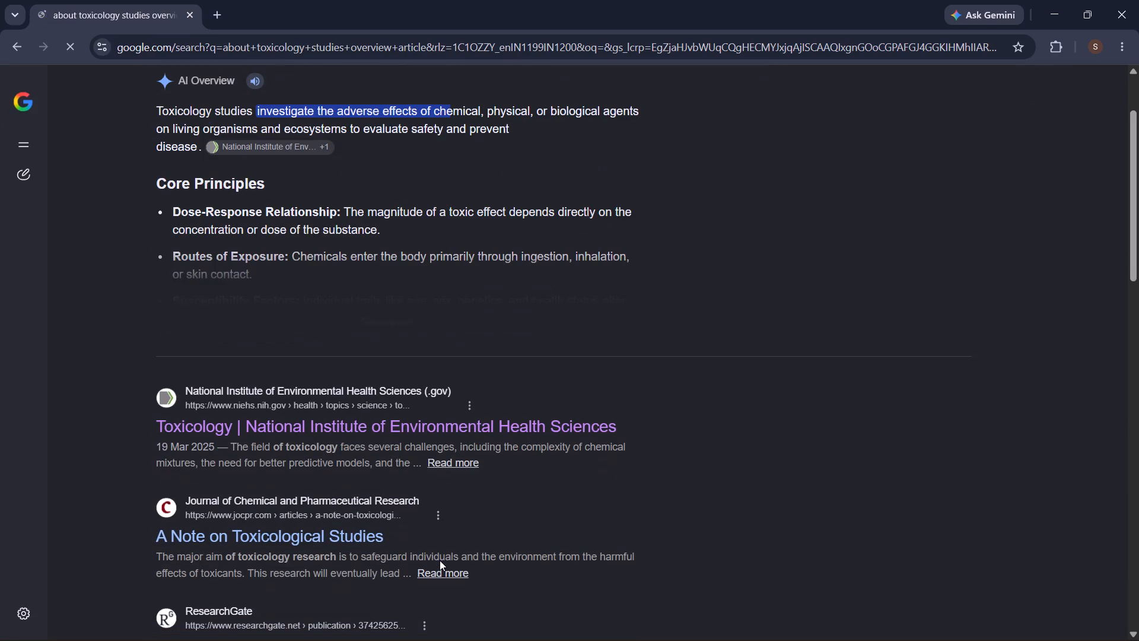
scroll(434, 468, "down", 2)
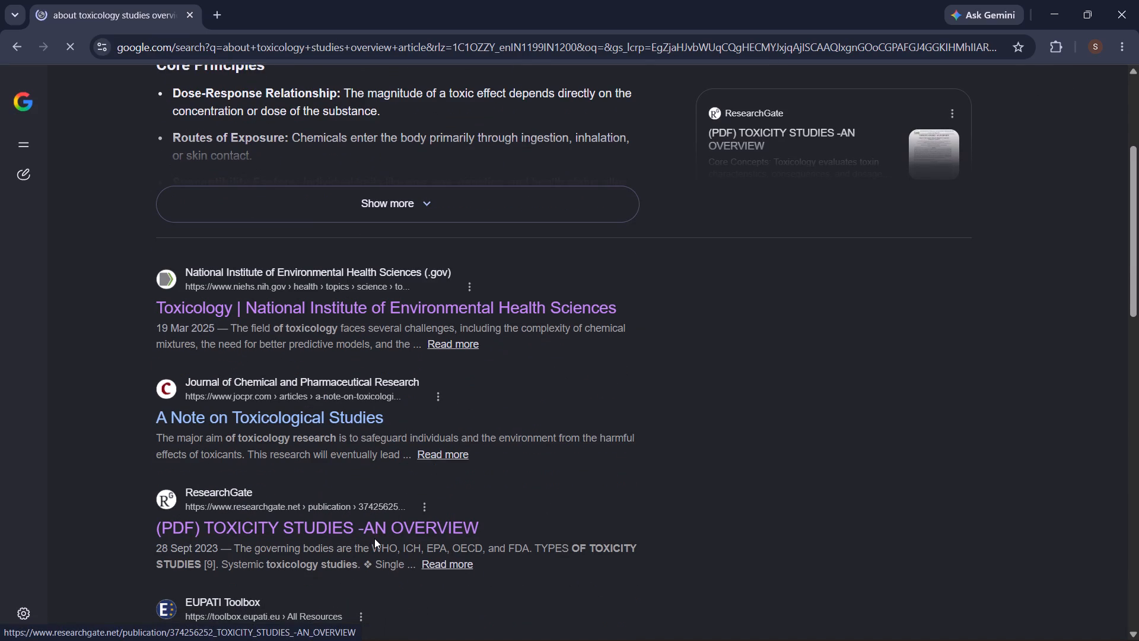
left_click(374, 538)
left_click(376, 528)
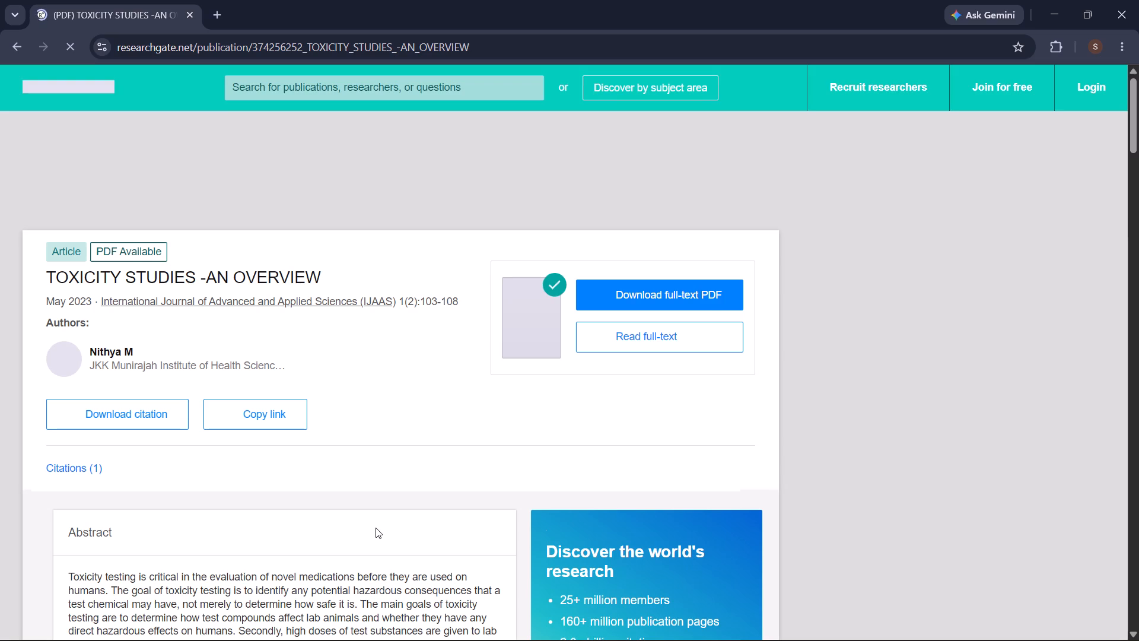
Copy only the diamond bullet symbol in front of "Single-dose studies" under Types of Toxicity Studies in the article.
scroll(376, 528, "down", 8)
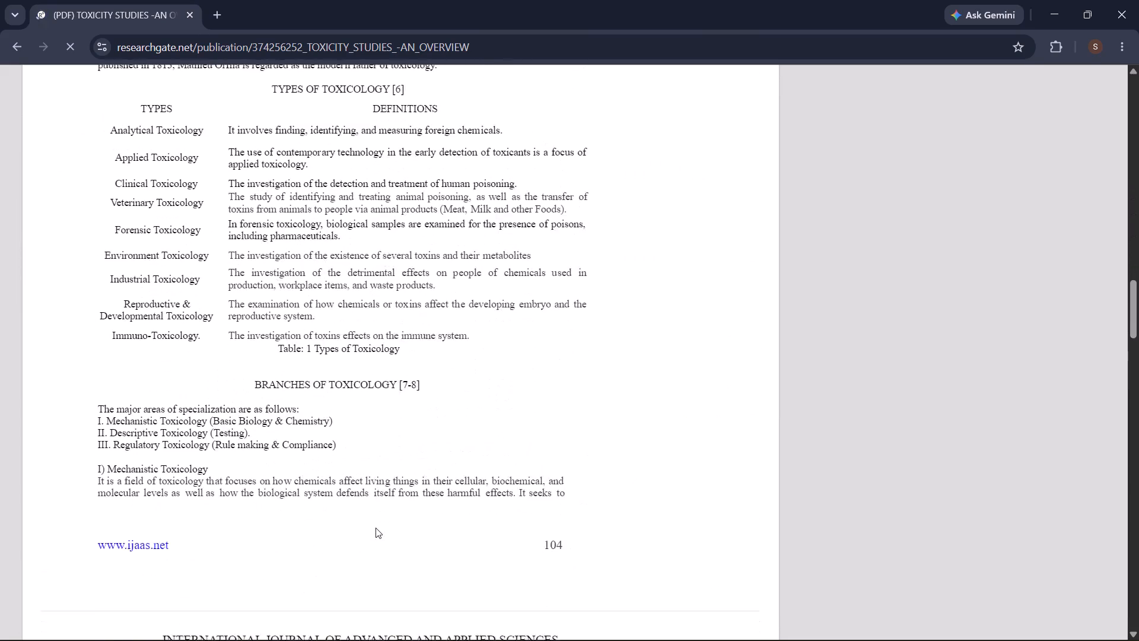
scroll(376, 528, "down", 2)
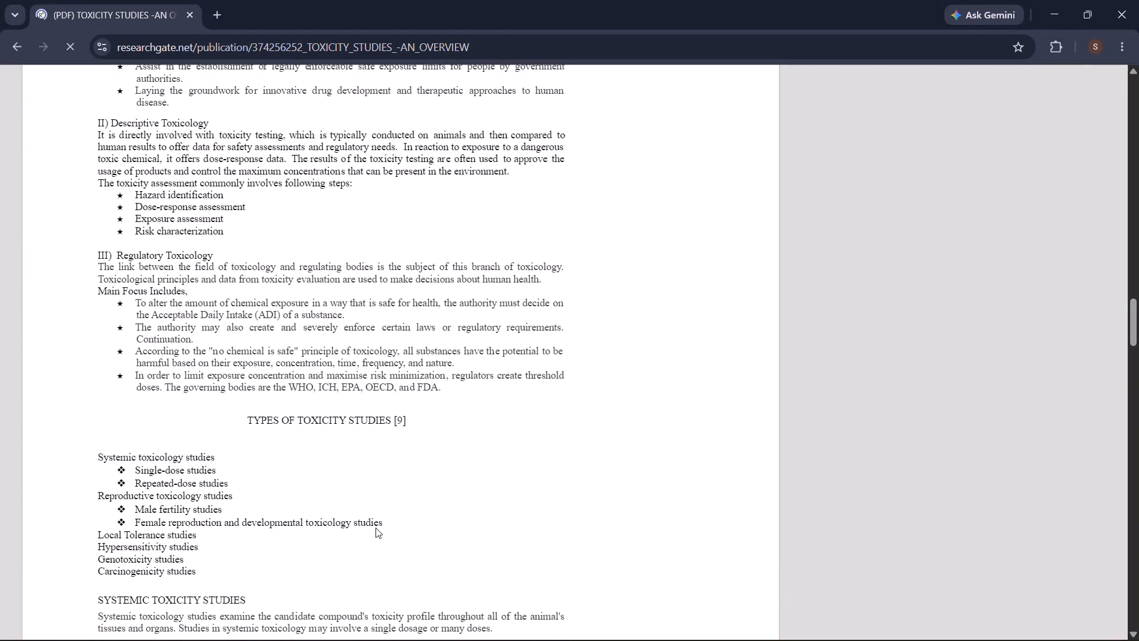
left_click_drag(112, 468, 126, 470)
left_click_drag(126, 470, 117, 468)
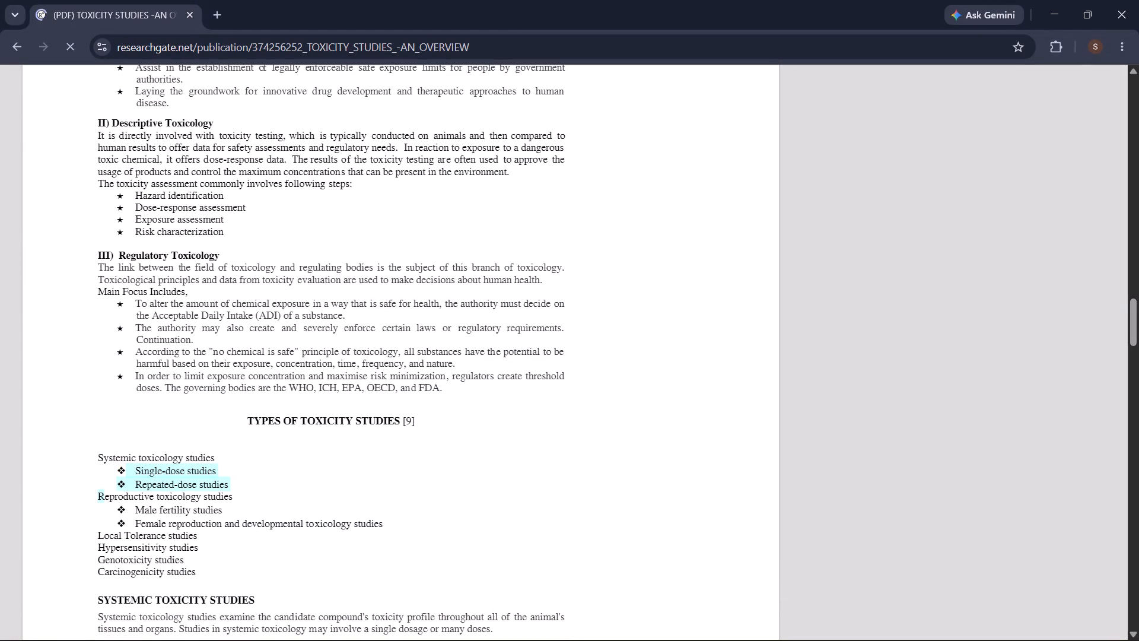
left_click(98, 435)
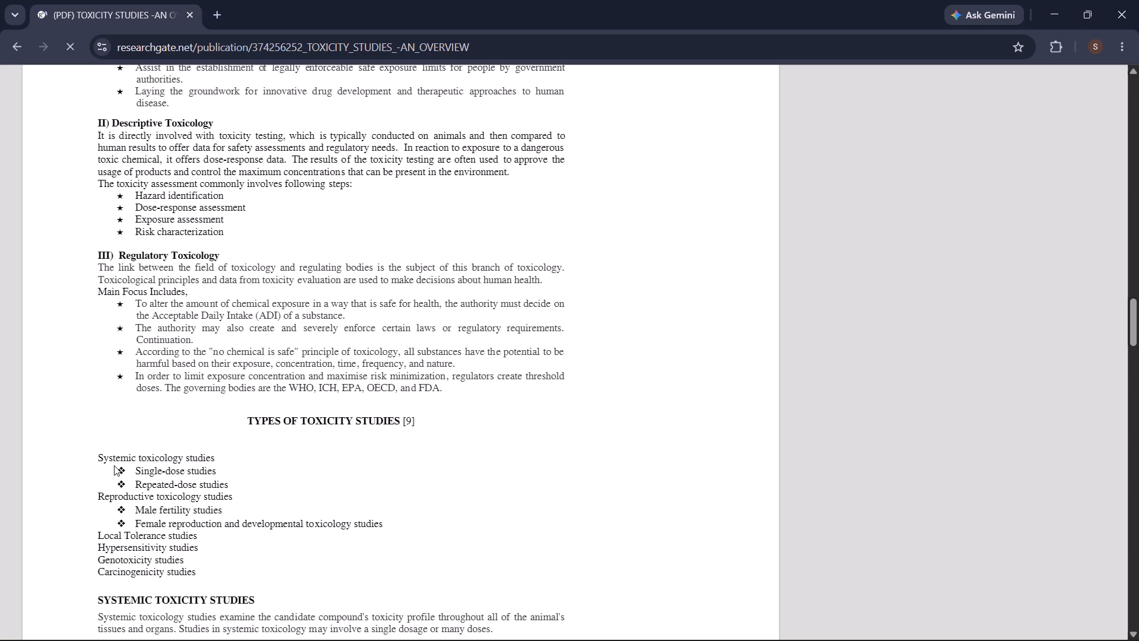
left_click_drag(114, 467, 123, 467)
left_click_drag(123, 467, 122, 467)
key("ctrl+c")
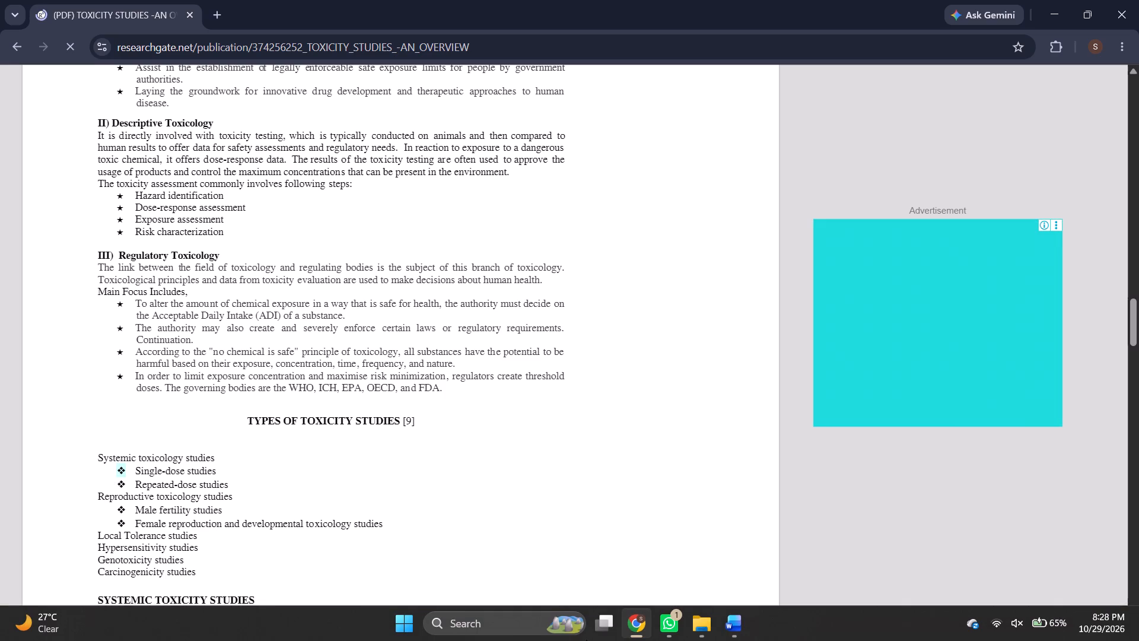
Switch to Word and paste the copied diamond bullet in front of "To determine the mechanism or mode of action".
left_click(729, 626)
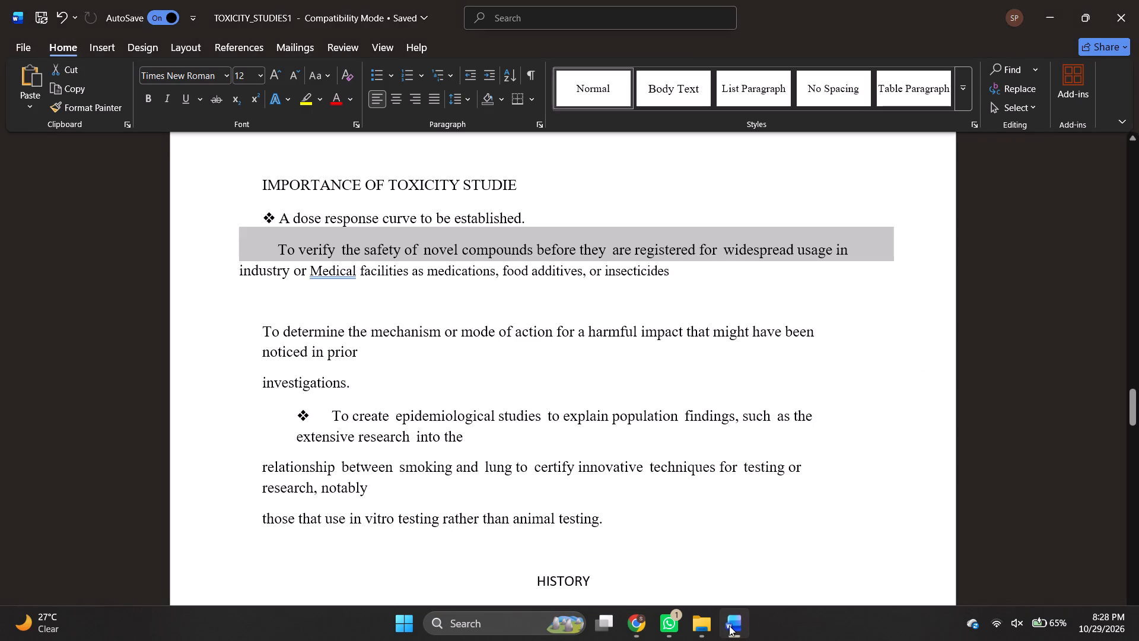
left_click(249, 332)
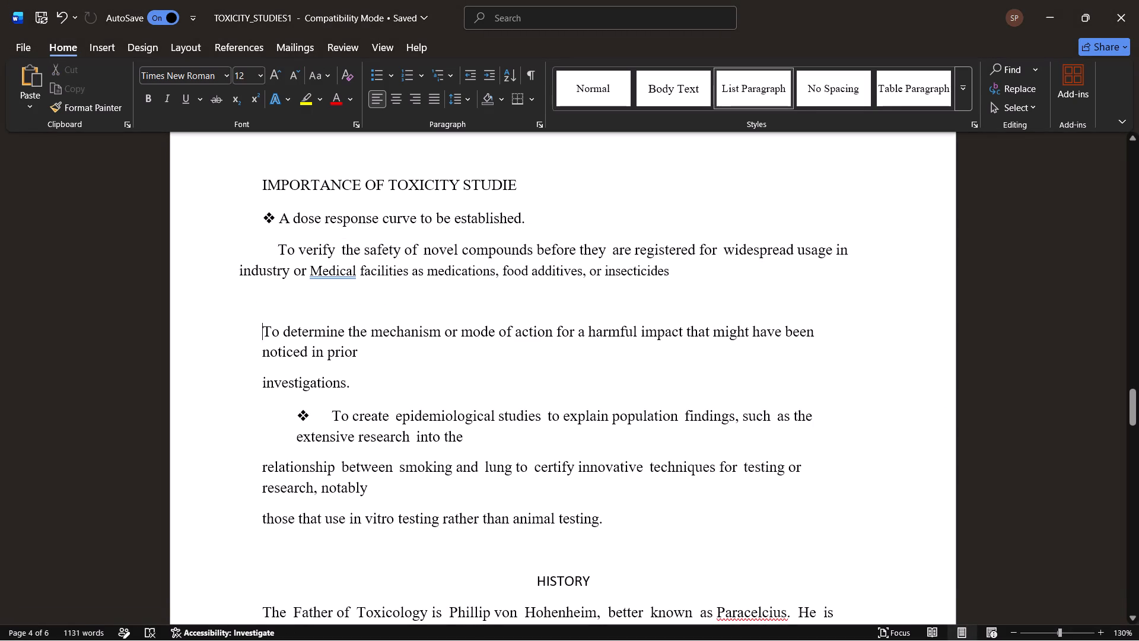
left_click(249, 332)
key("ctrl+v")
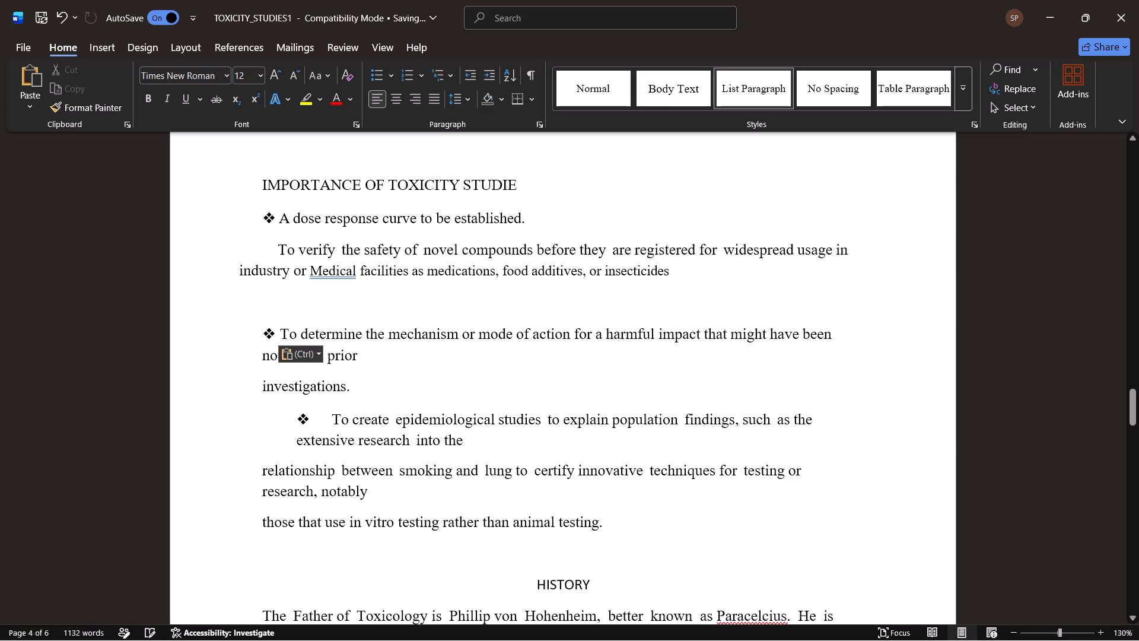
left_click_drag(259, 332, 272, 334)
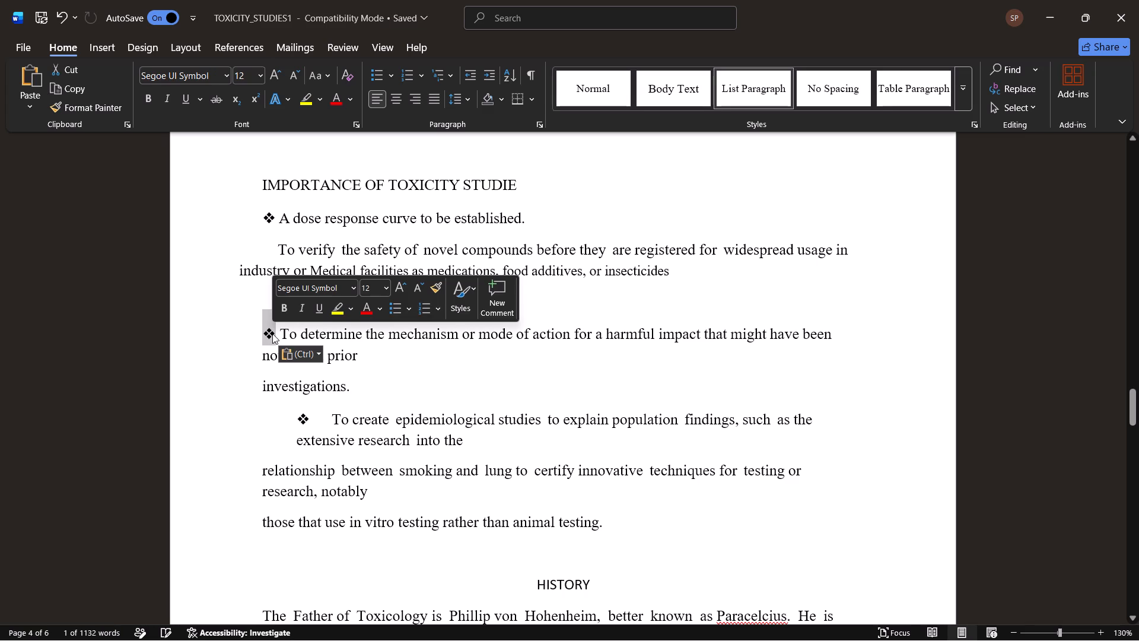
key("ctrl+v")
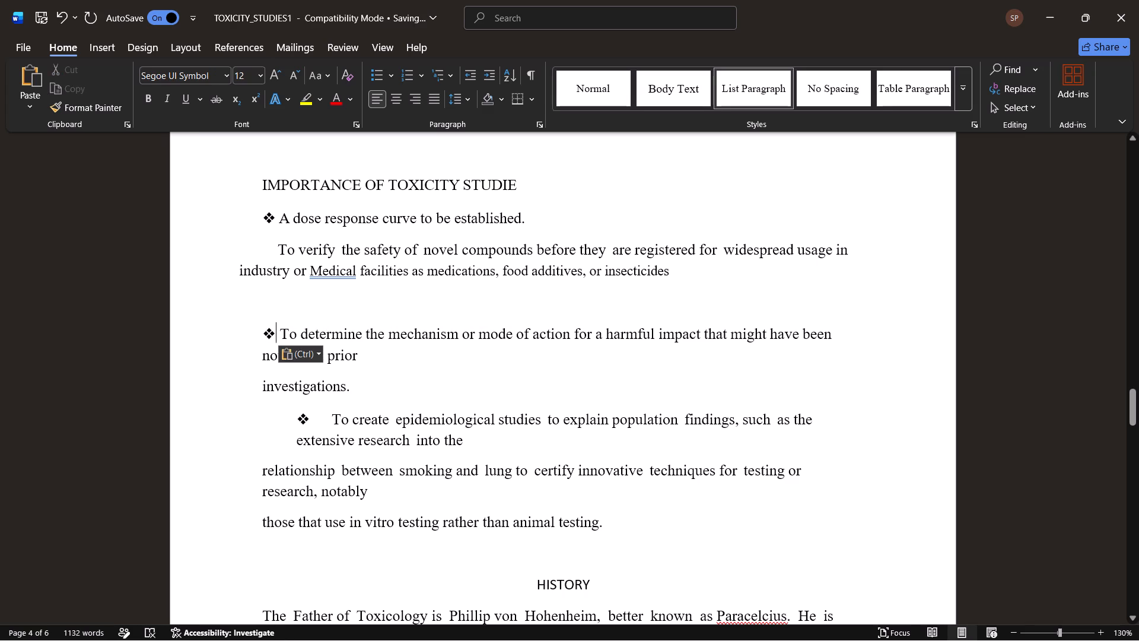
Paste the diamond bullet in front of "To verify the safety of novel compounds" as well.
left_click(273, 249)
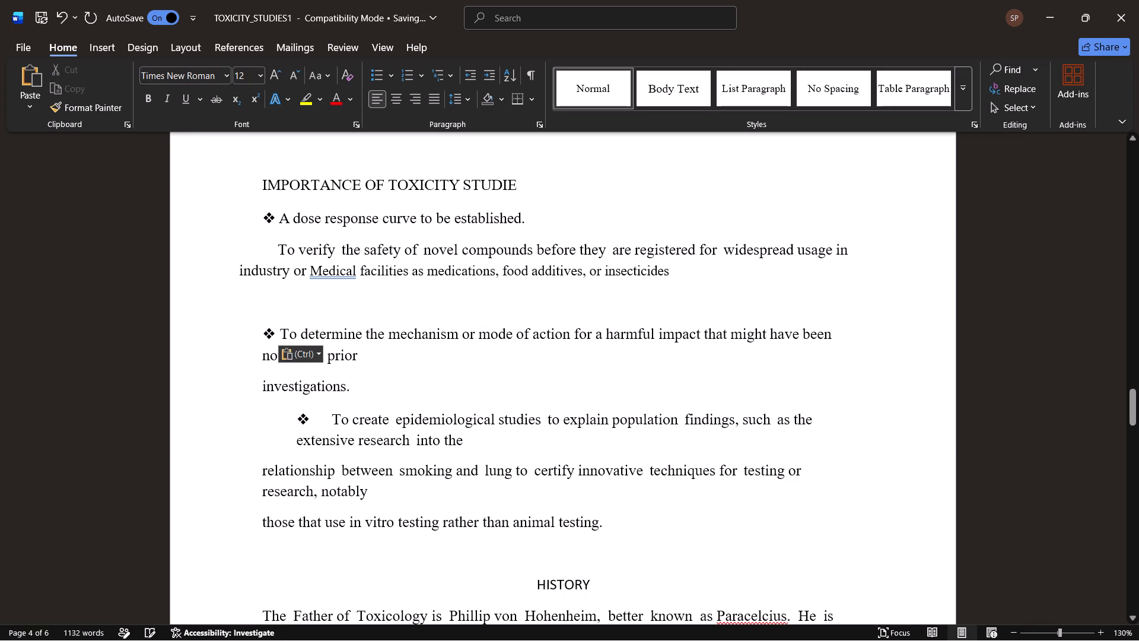
key("ctrl+v")
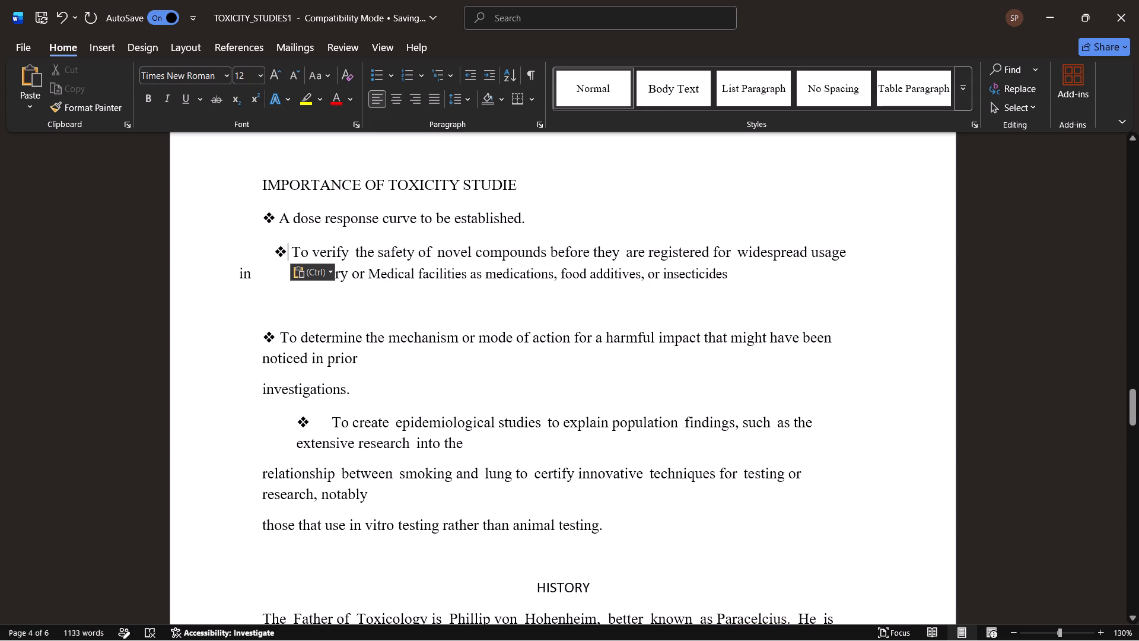
Close the wide gap between "in" and "industry" in the "To verify the safety" point to a single space.
left_click(235, 266)
key("BackSpace")
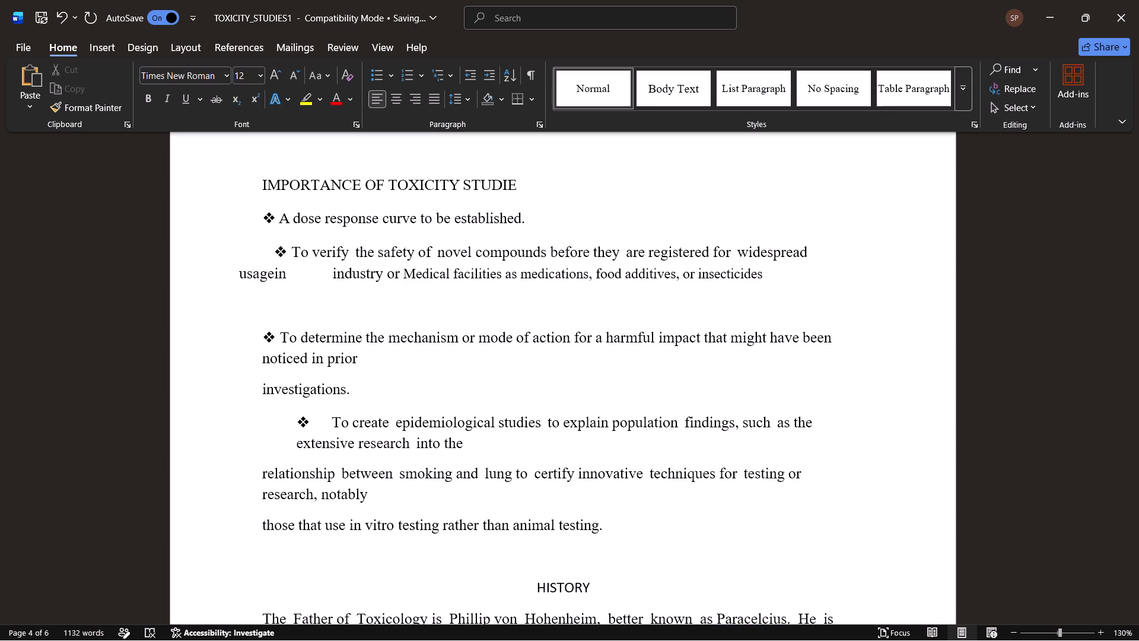
key("space")
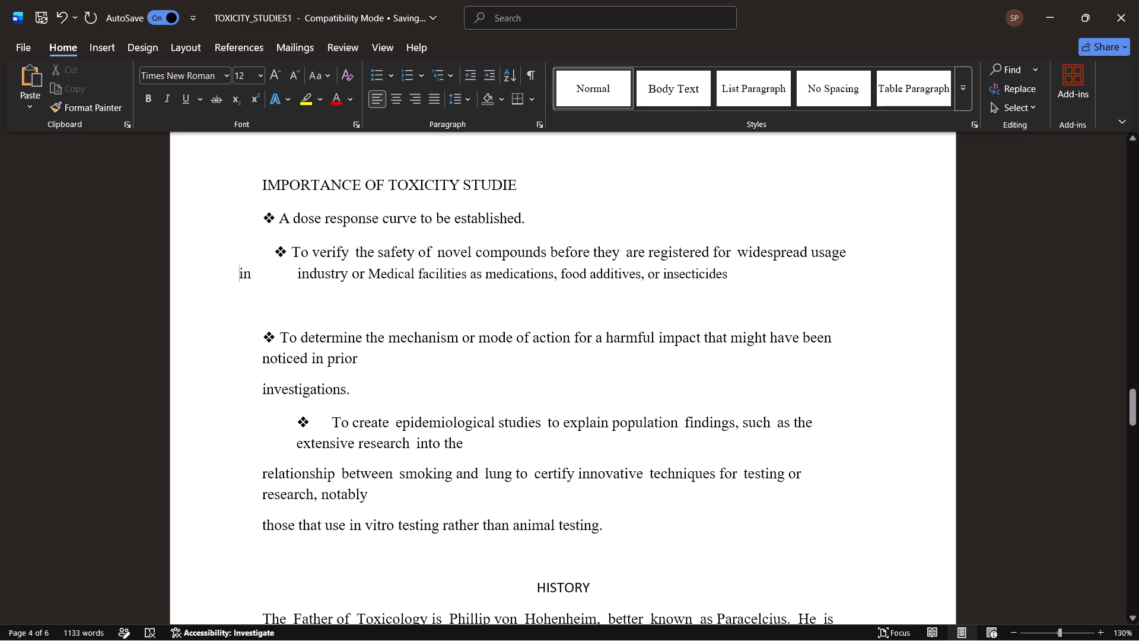
left_click(294, 273)
key("BackSpace")
key("BackSpace")
key("BackSpace")
key("BackSpace")
key("BackSpace")
key("BackSpace")
key("BackSpace")
key("BackSpace")
key("BackSpace")
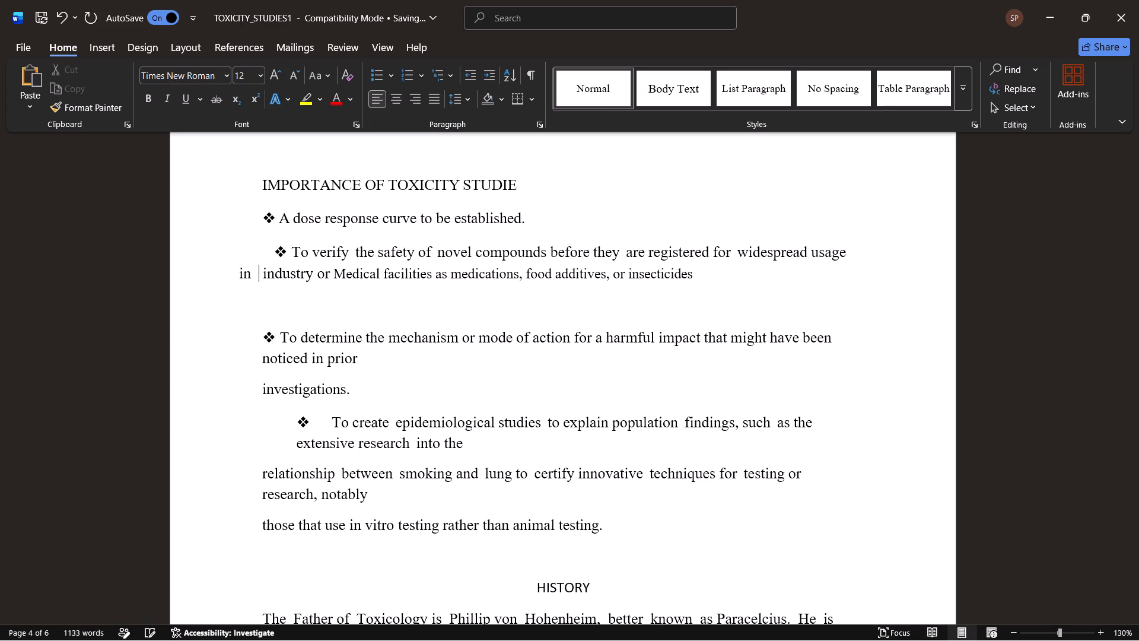
key("BackSpace")
key("BackSpace")
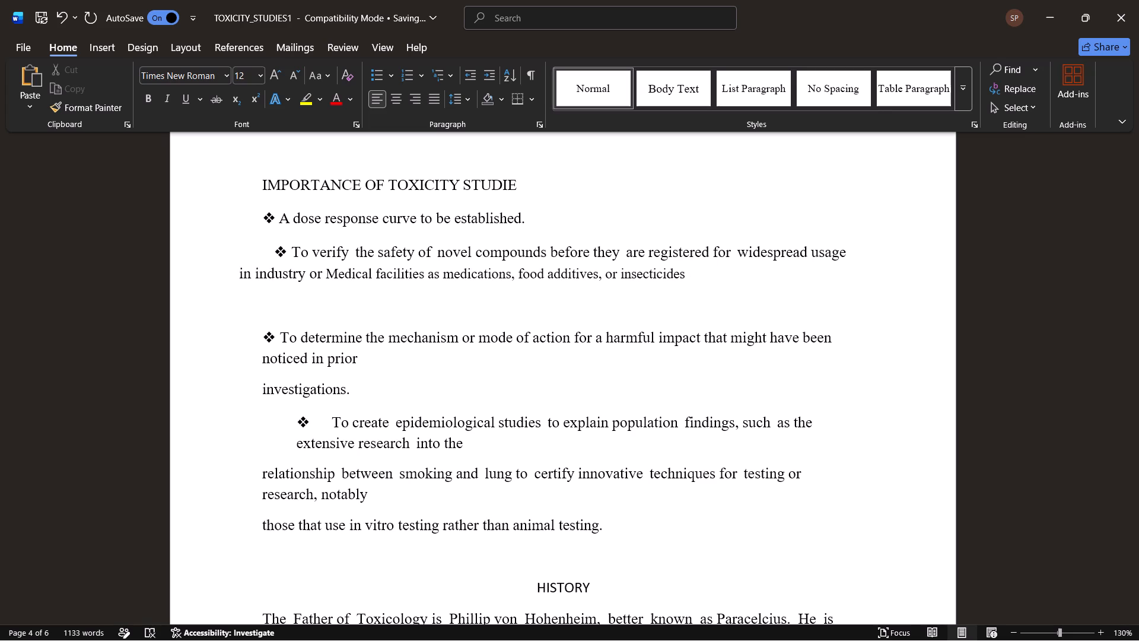
Delete the extra spaces before the "To verify the safety" bullet so it lines up with the bullet above.
left_click(273, 252)
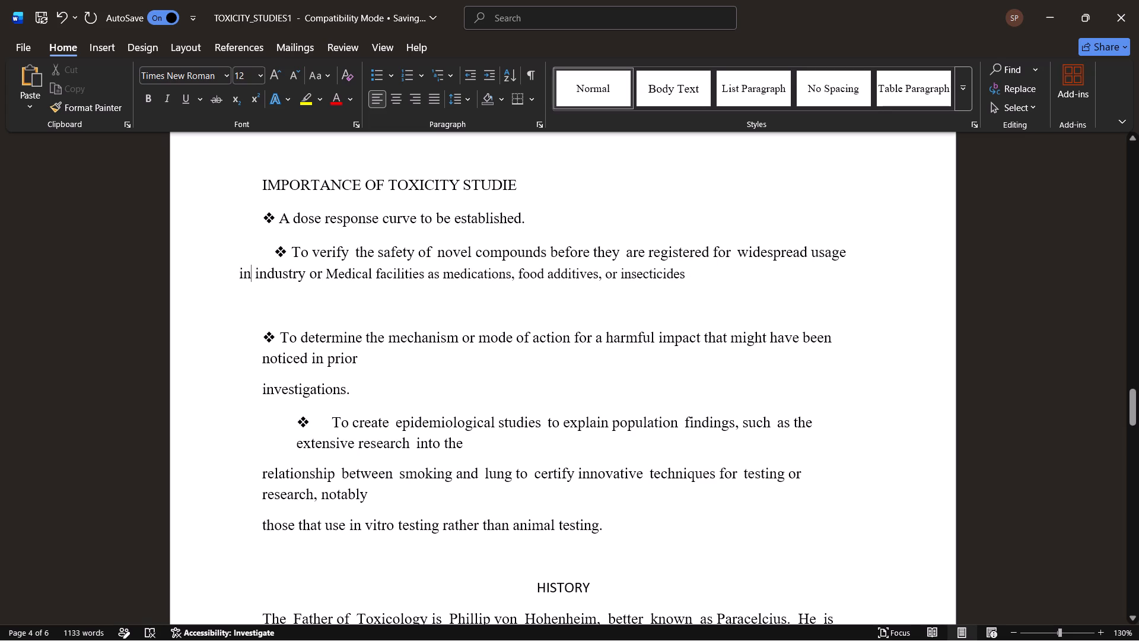
key("BackSpace")
key("BackSpace")
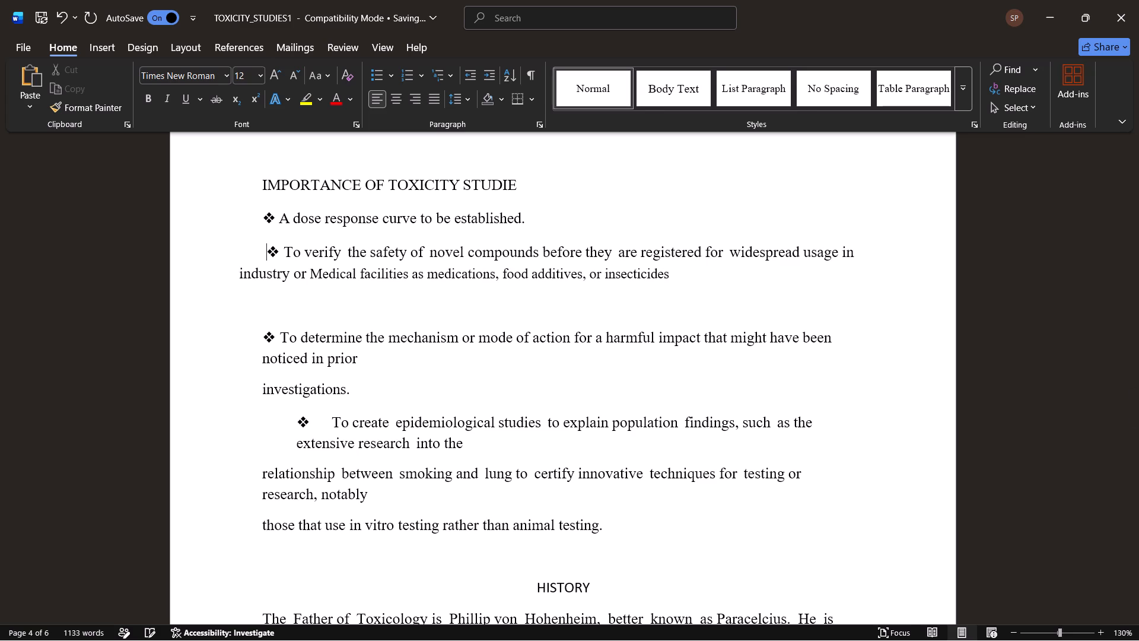
key("BackSpace")
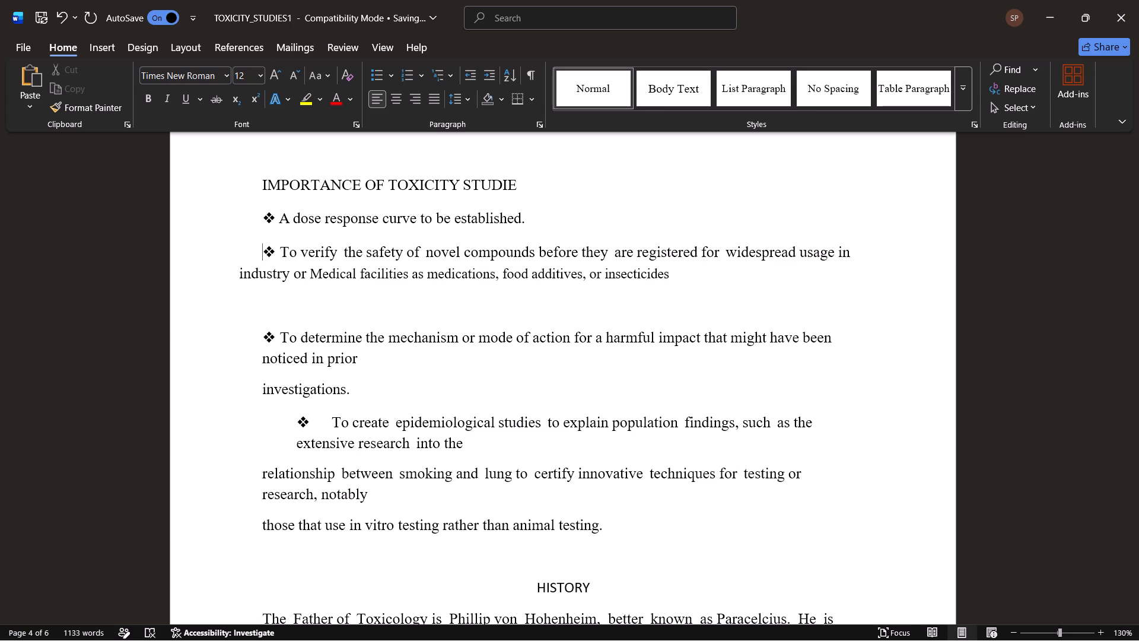
Remove the indent of the "To determine the mechanism" point, leaving one leading space and a blank line after "insecticides".
left_click(254, 336)
key("BackSpace")
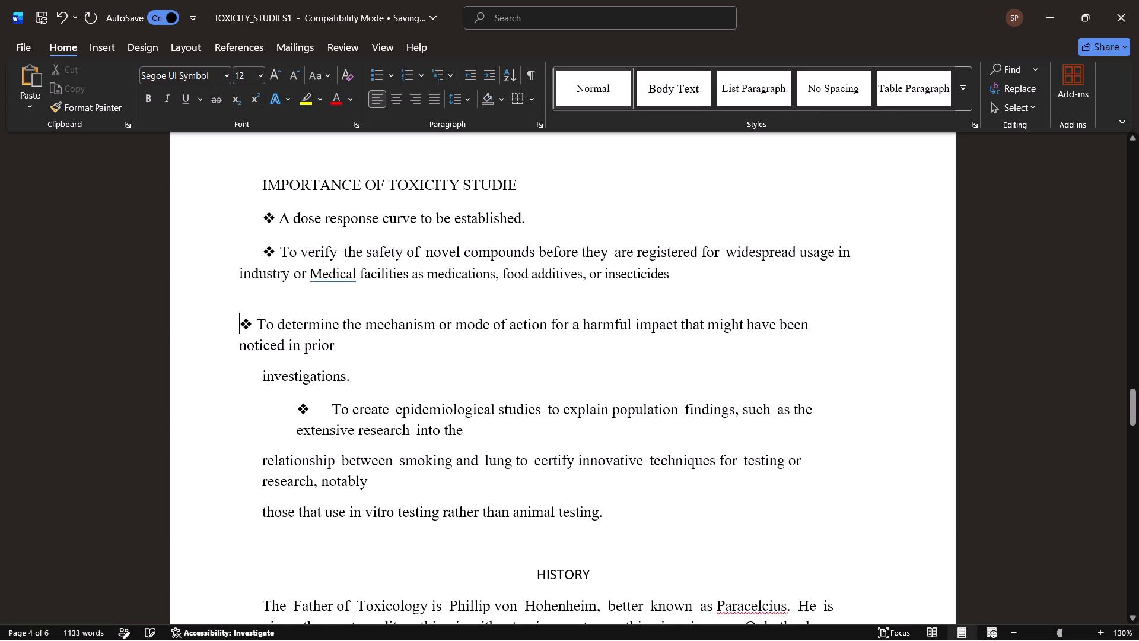
key("BackSpace")
key("space")
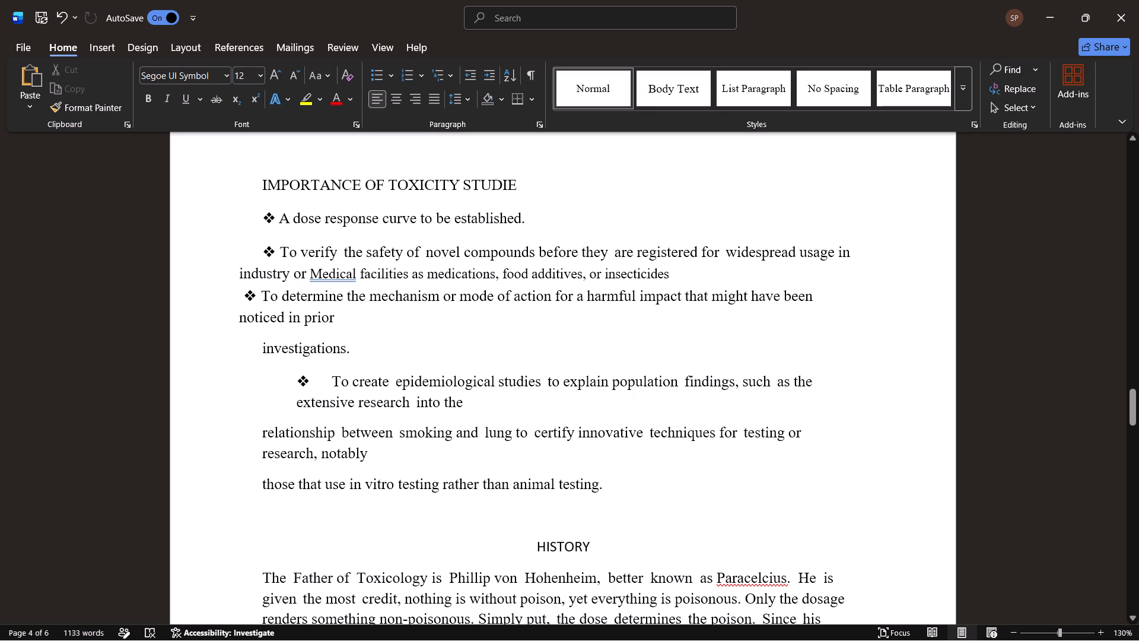
left_click(671, 275)
key("Return")
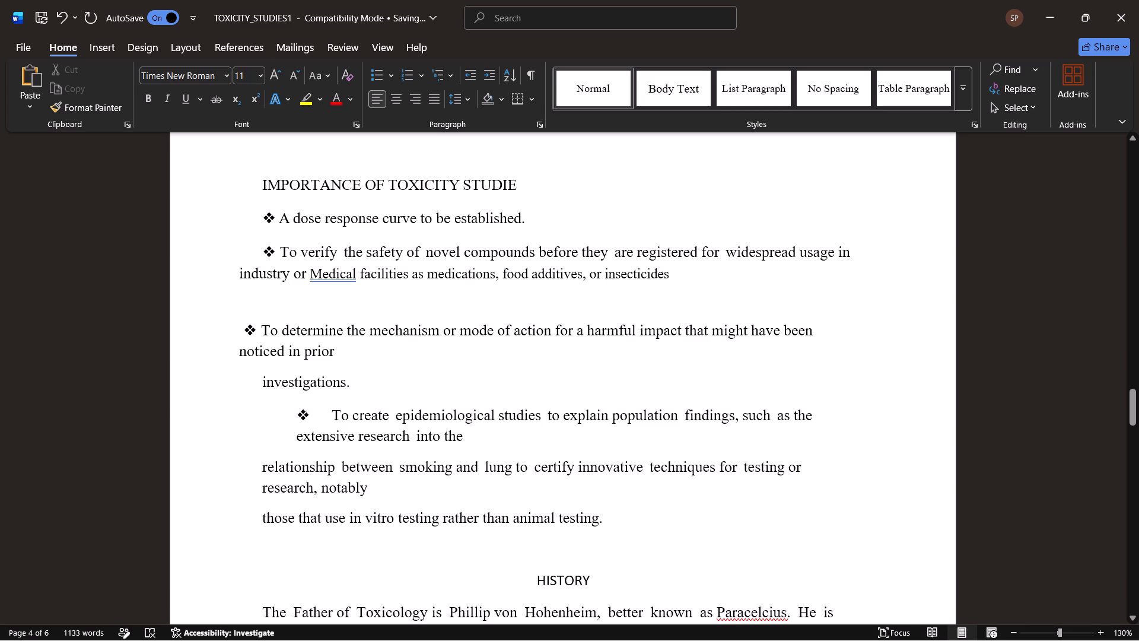
Rejoin the stray line "investigations." to "noticed in prior" with a space between them.
left_click(251, 384)
key("BackSpace")
key("BackSpace")
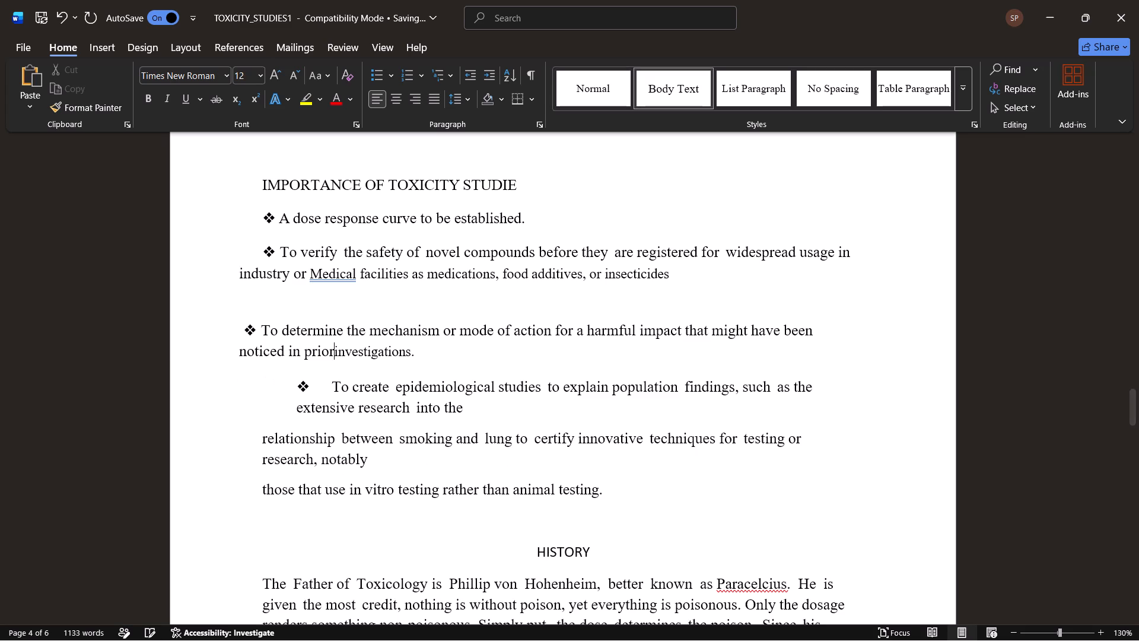
key("space")
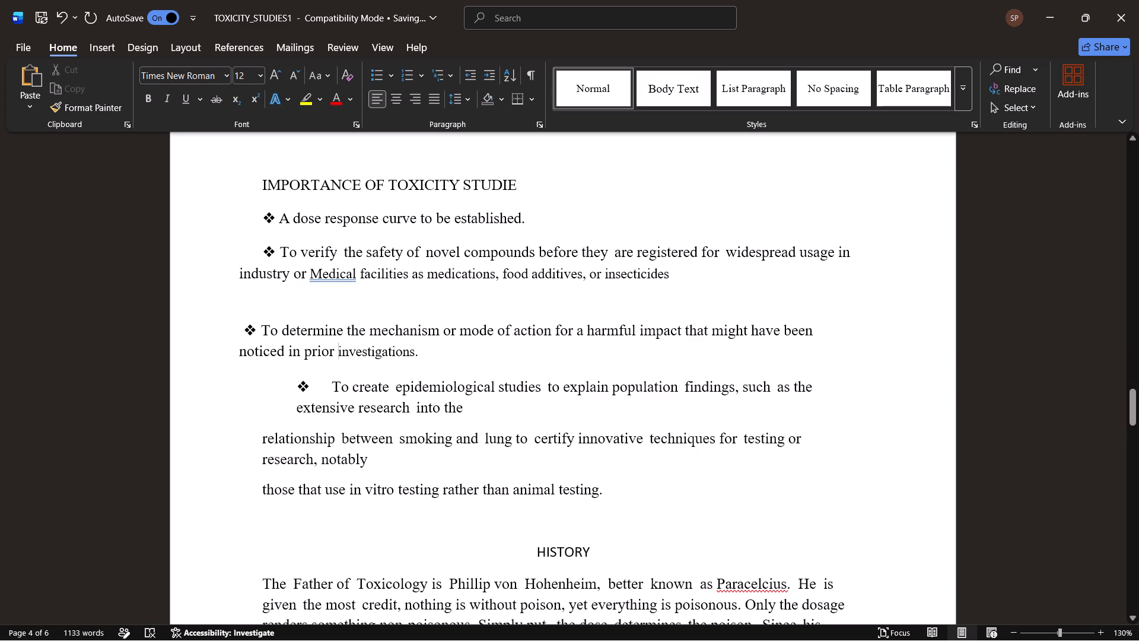
Replace the automatic list bullet before "To create epidemiological studies" with the copied diamond symbol.
left_click(295, 383)
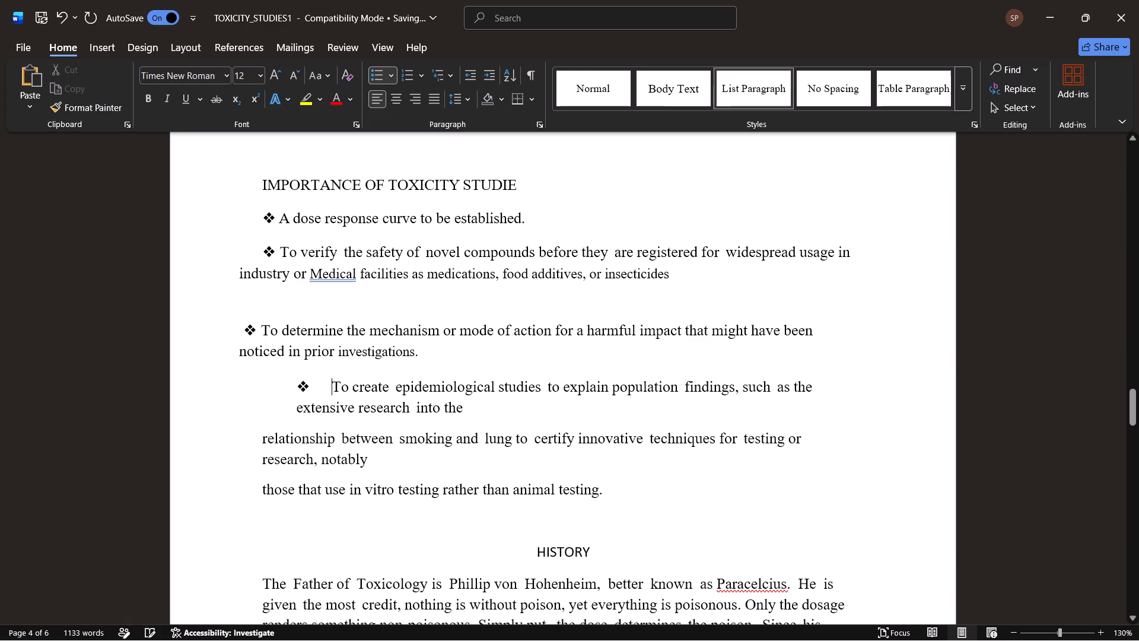
key("BackSpace")
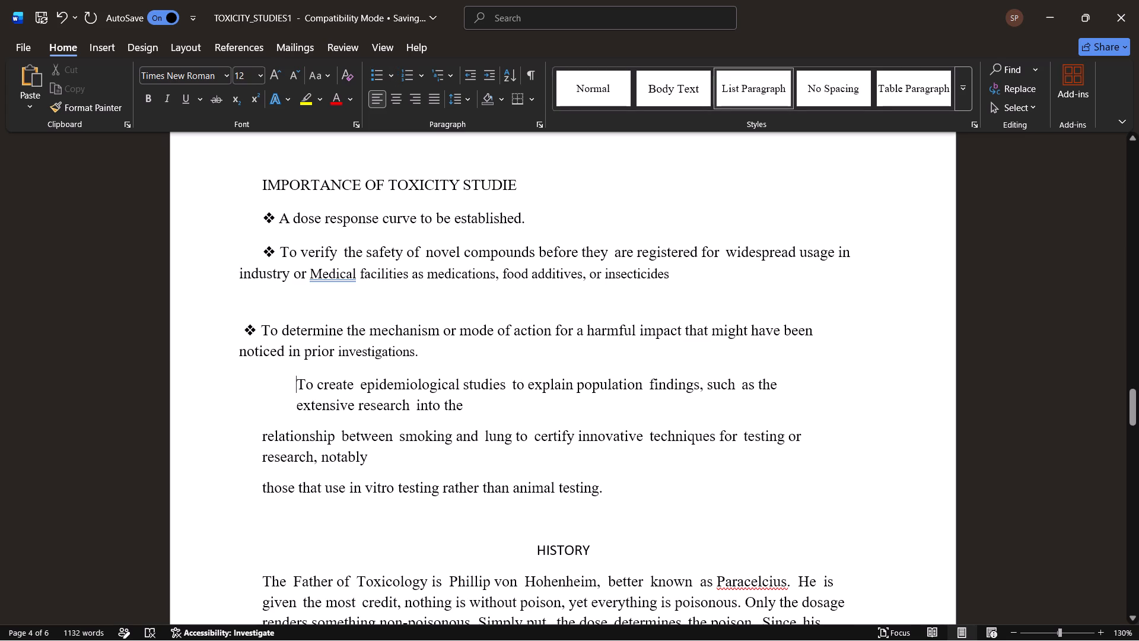
left_click_drag(264, 248, 272, 248)
left_click(258, 382)
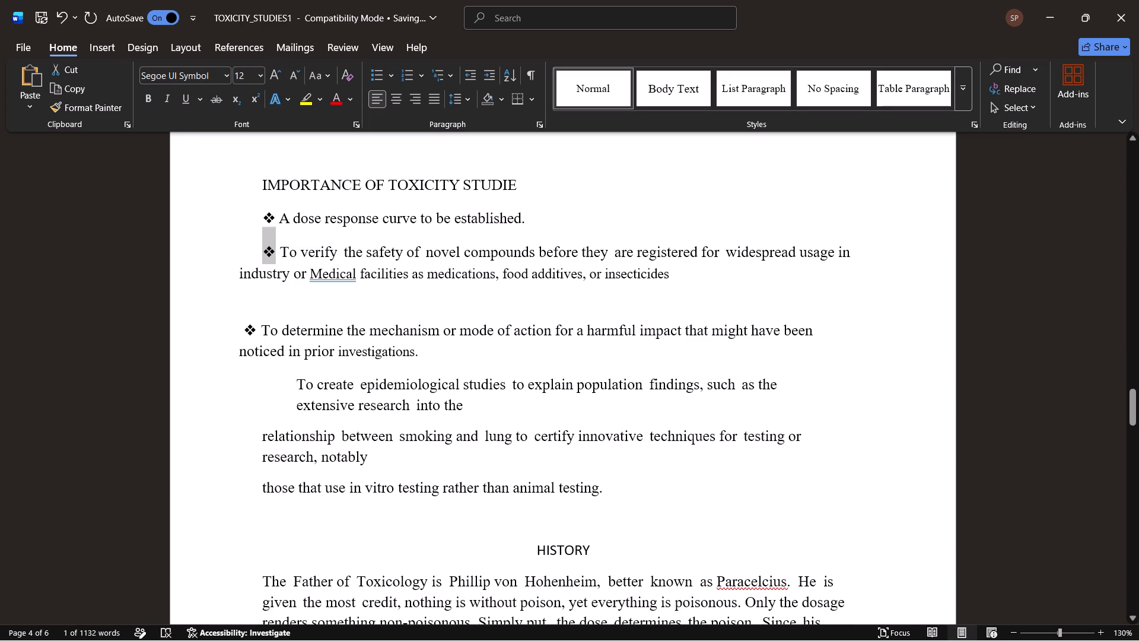
key("ctrl+v")
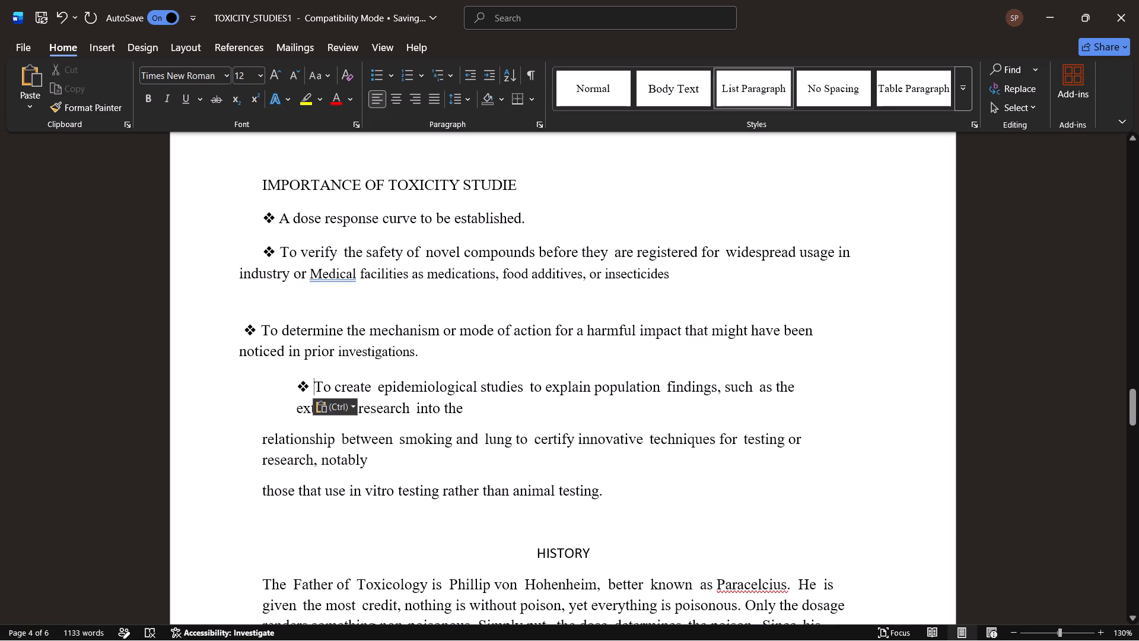
Remove the indent of the "To create epidemiological studies" point and insert a blank line above it.
left_click(294, 384)
key("BackSpace")
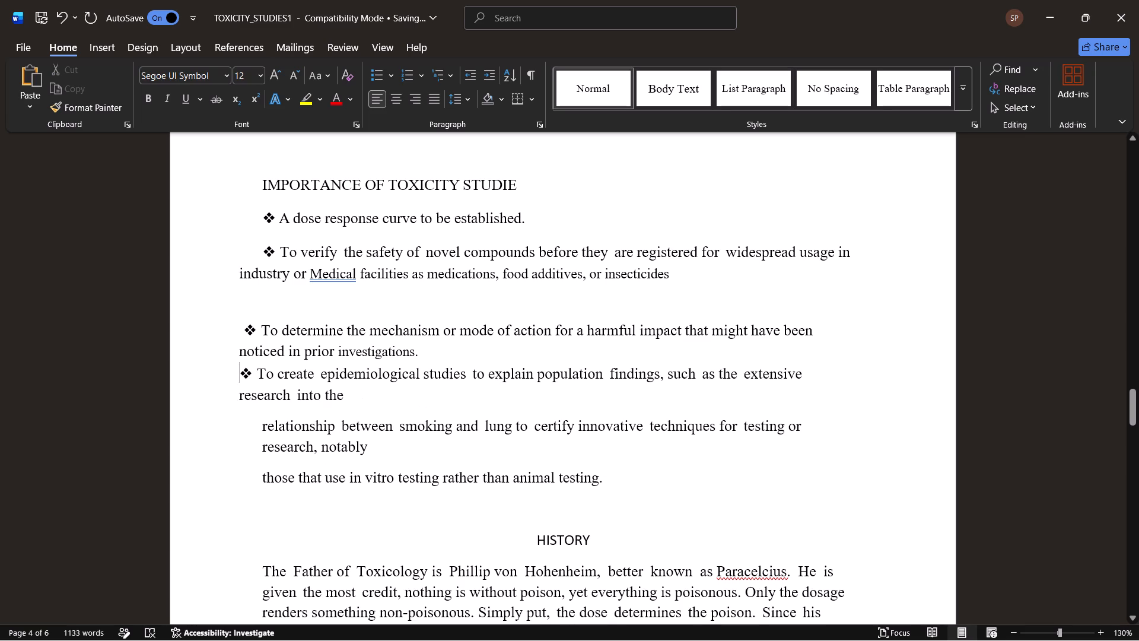
key("Return")
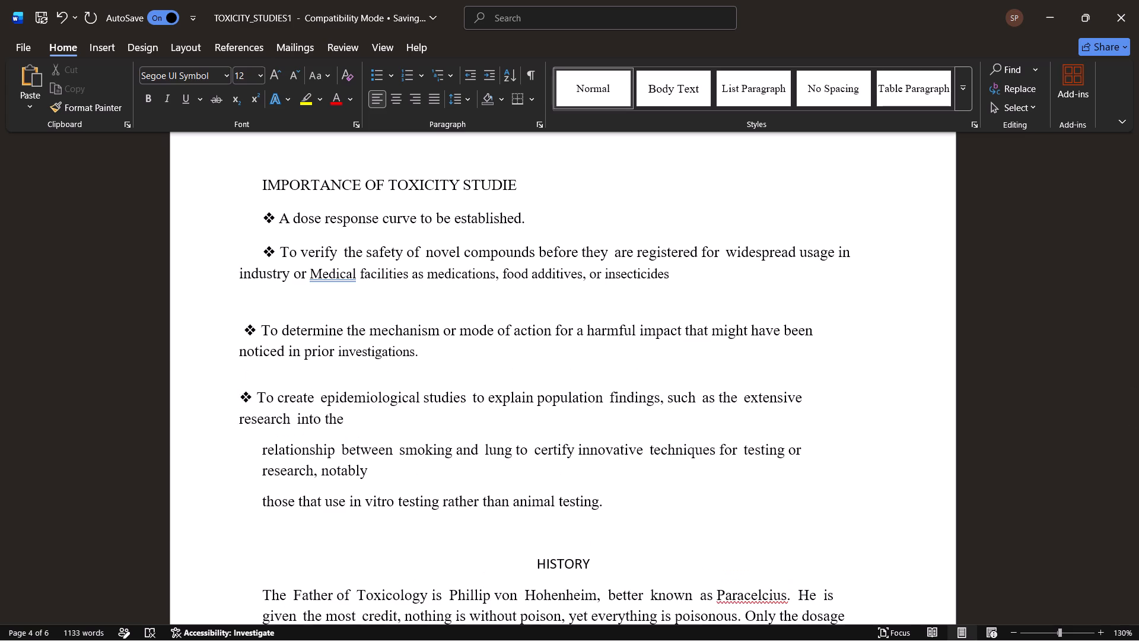
Rejoin the broken lines starting "relationship between smoking" and "those that use in vitro testing" to the epidemiological studies point, separated by spaces.
left_click(256, 445)
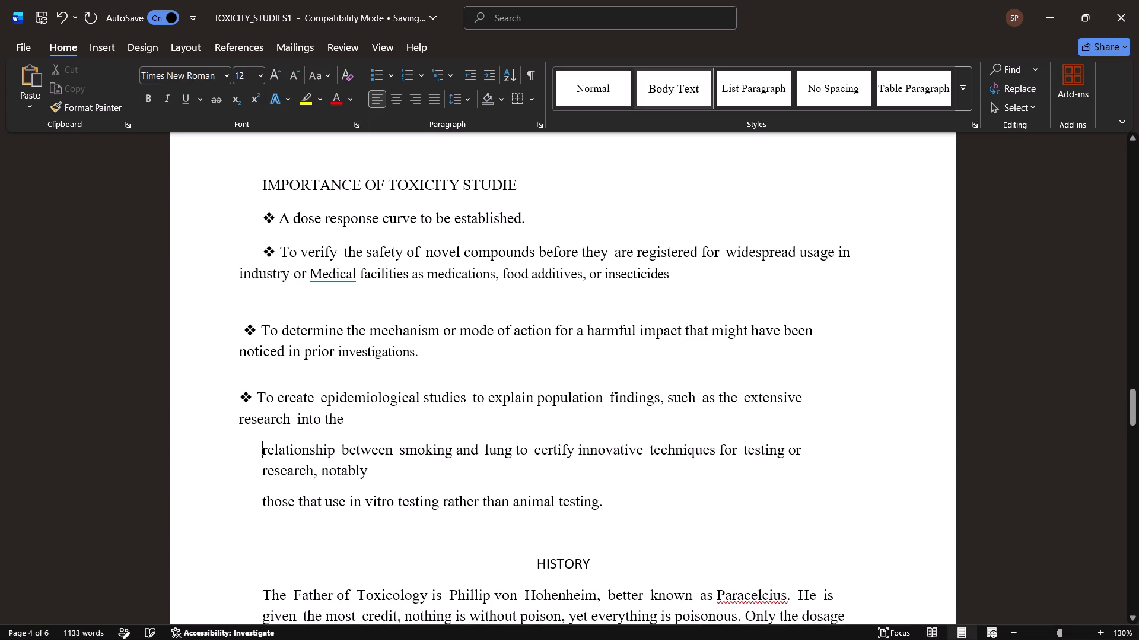
key("BackSpace")
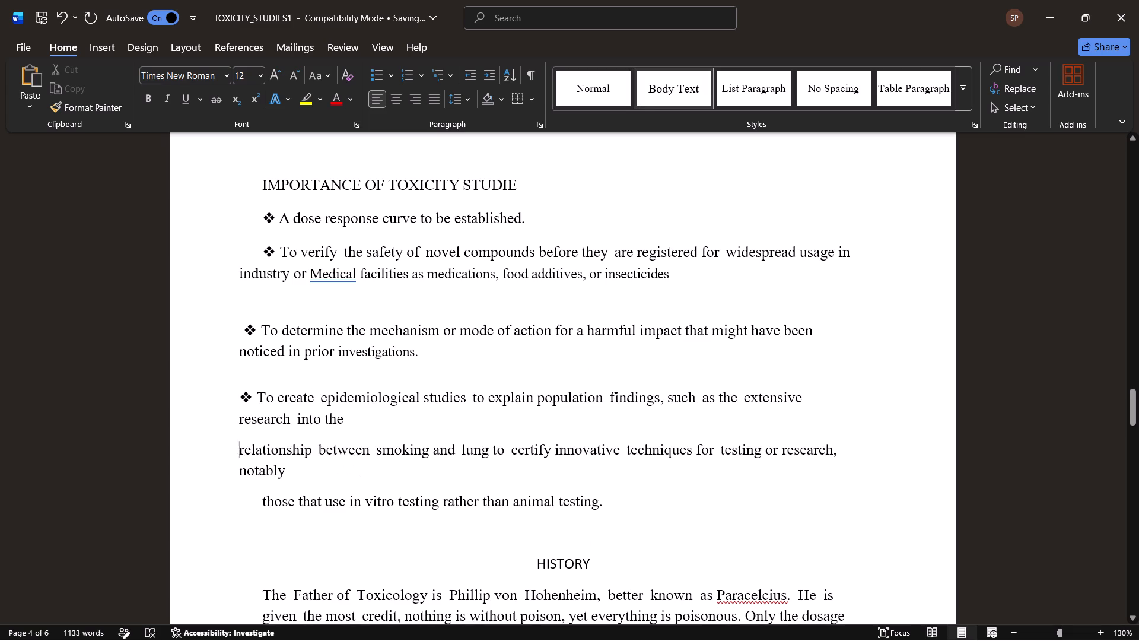
key("BackSpace")
key("space")
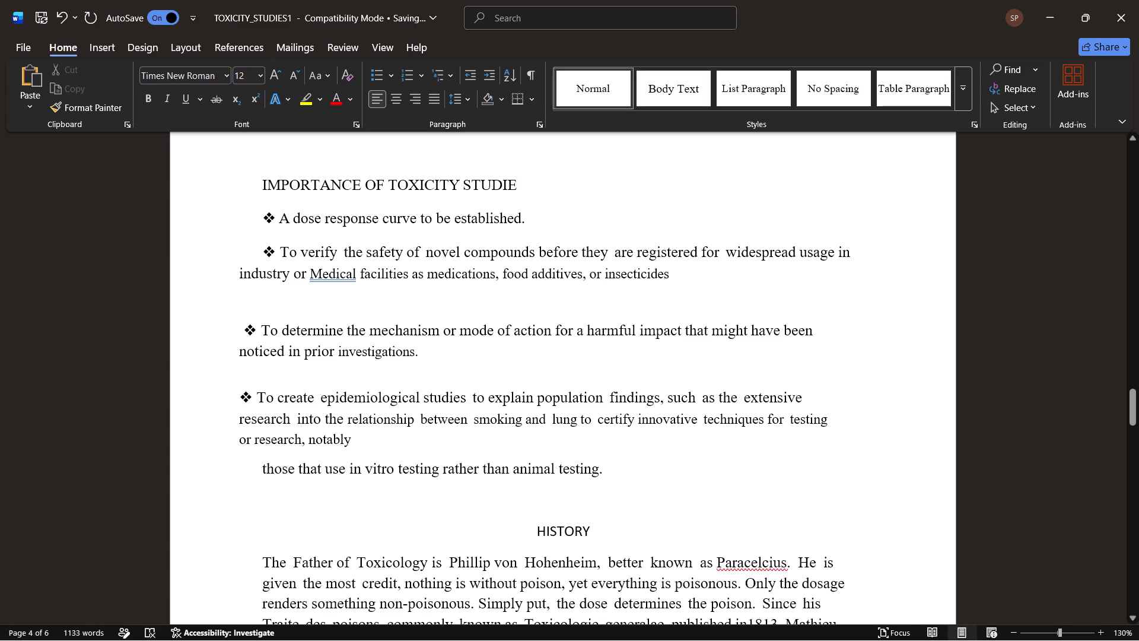
left_click(257, 468)
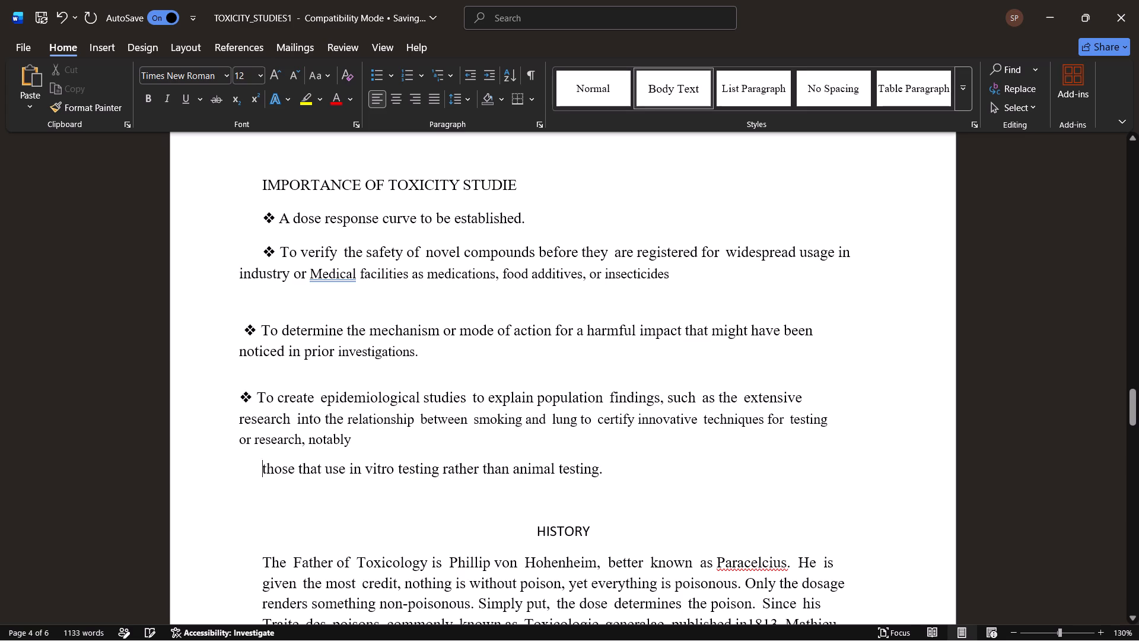
key("BackSpace")
key("BackSpace")
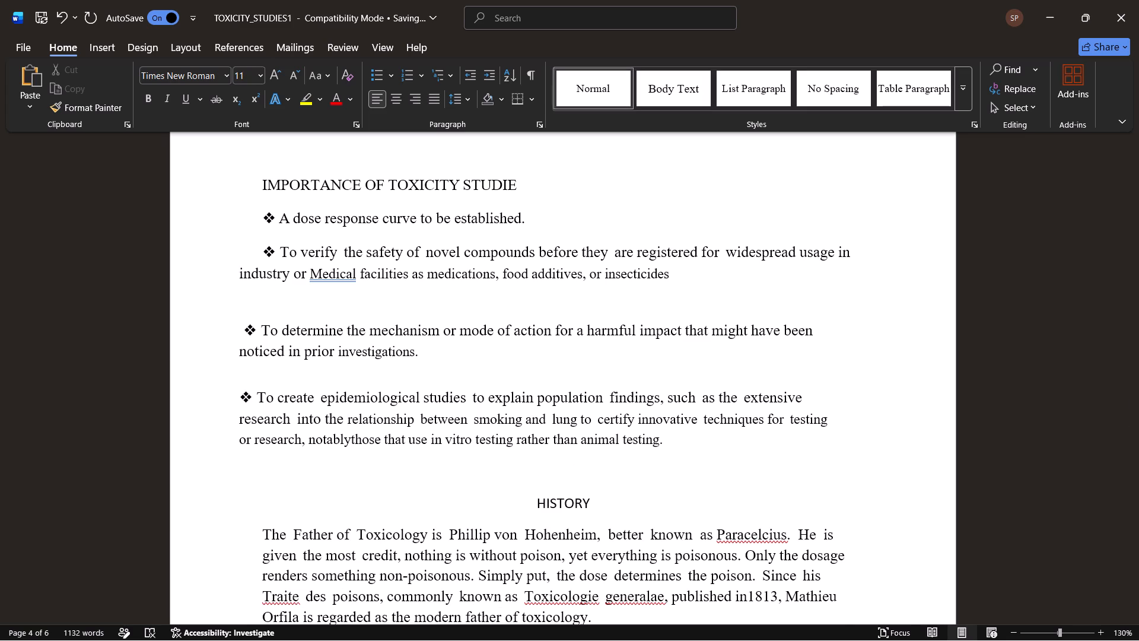
key("space")
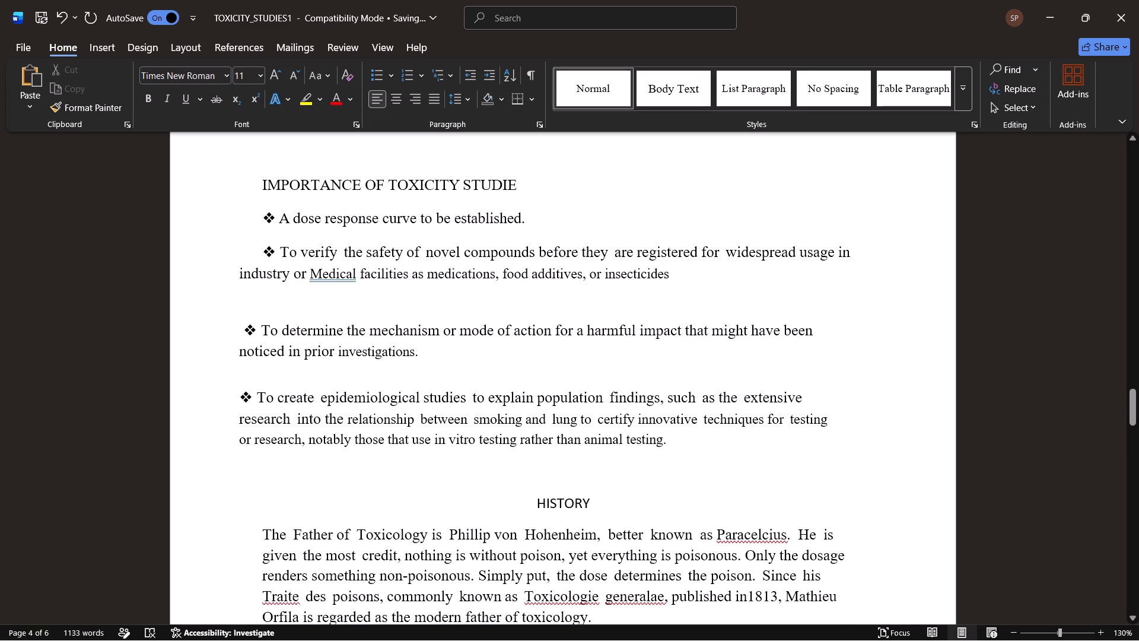
Enlarge the HISTORY heading to size 14 and apply the plain black preset text effect to it.
left_click_drag(527, 502, 598, 500)
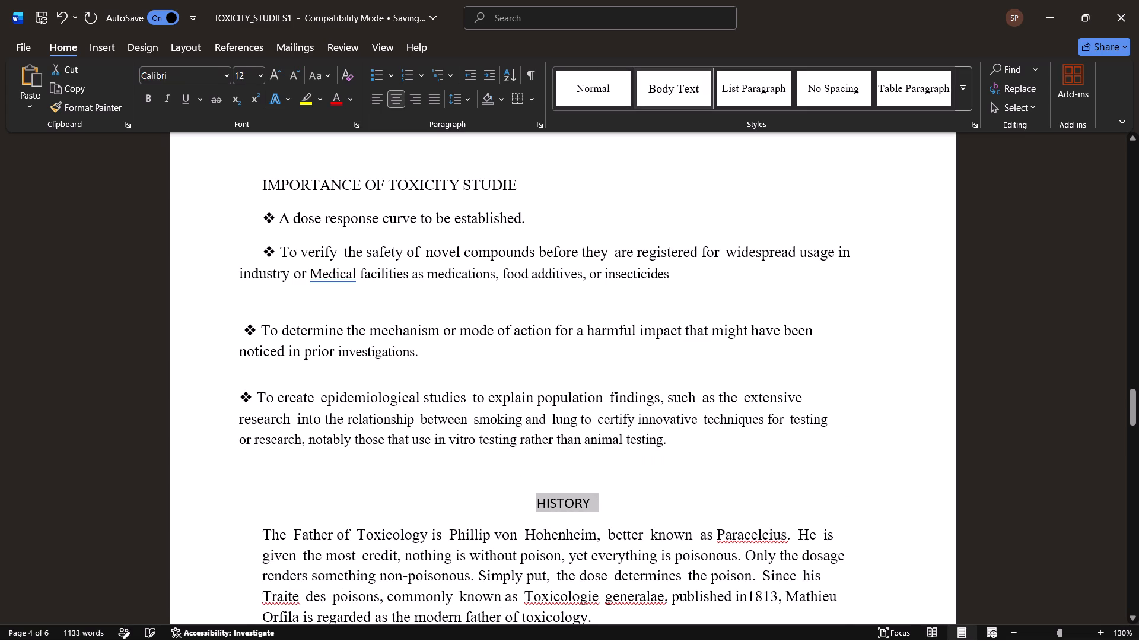
left_click(278, 69)
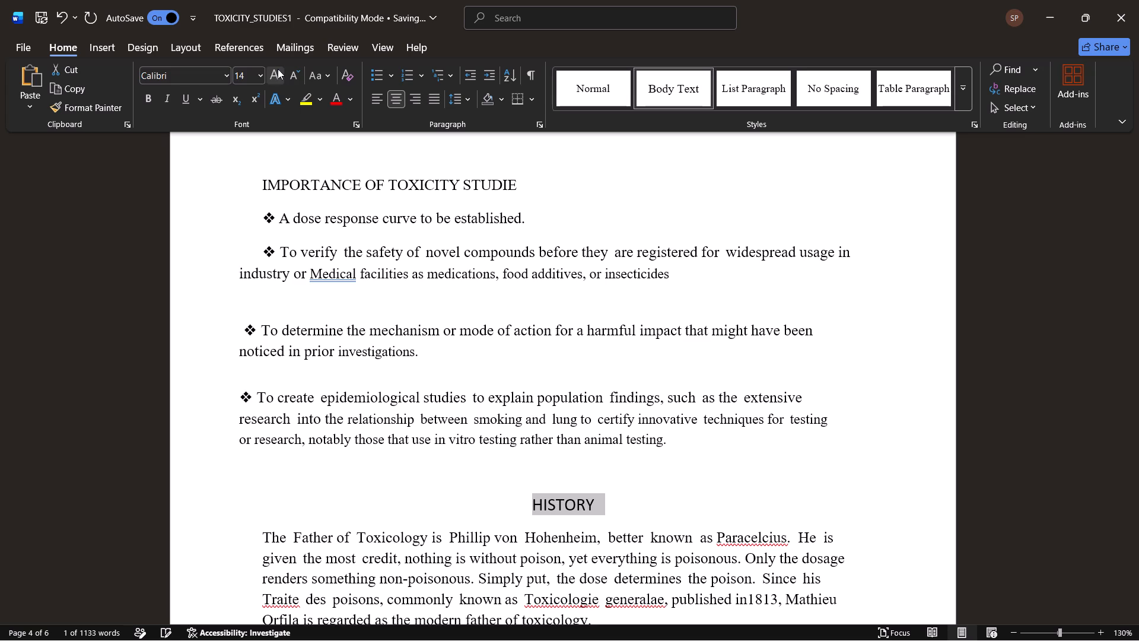
left_click(292, 103)
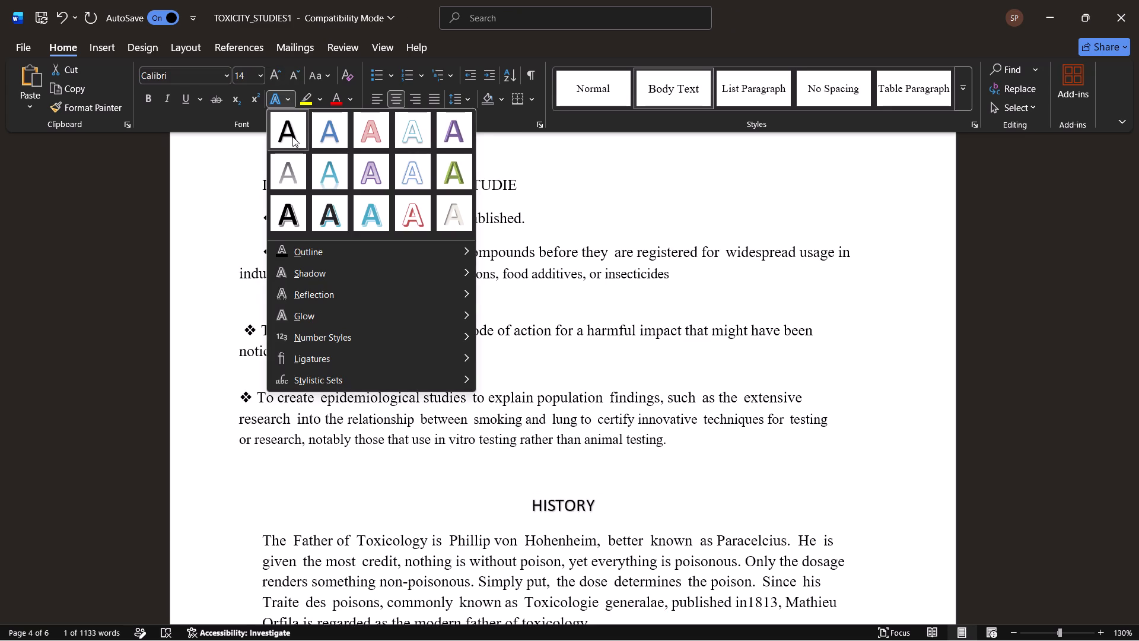
left_click(292, 137)
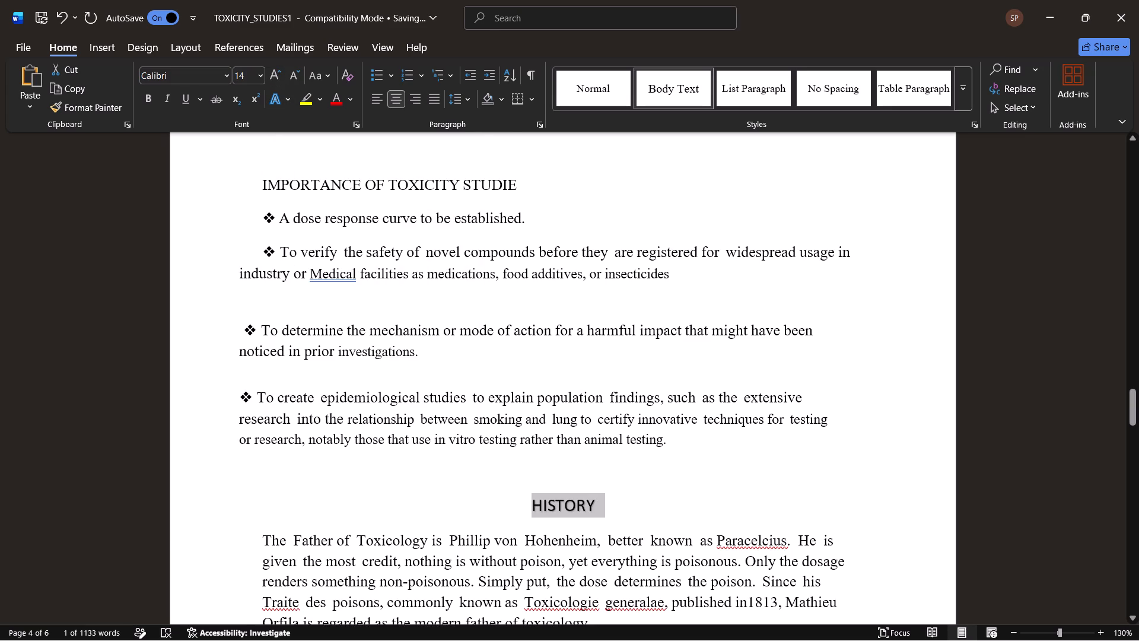
left_click(377, 477)
Set the text from the TYPES OF TOXICOLOGY heading through the whole table and its Table: 1 caption to font size 12.
scroll(628, 488, "down", 2)
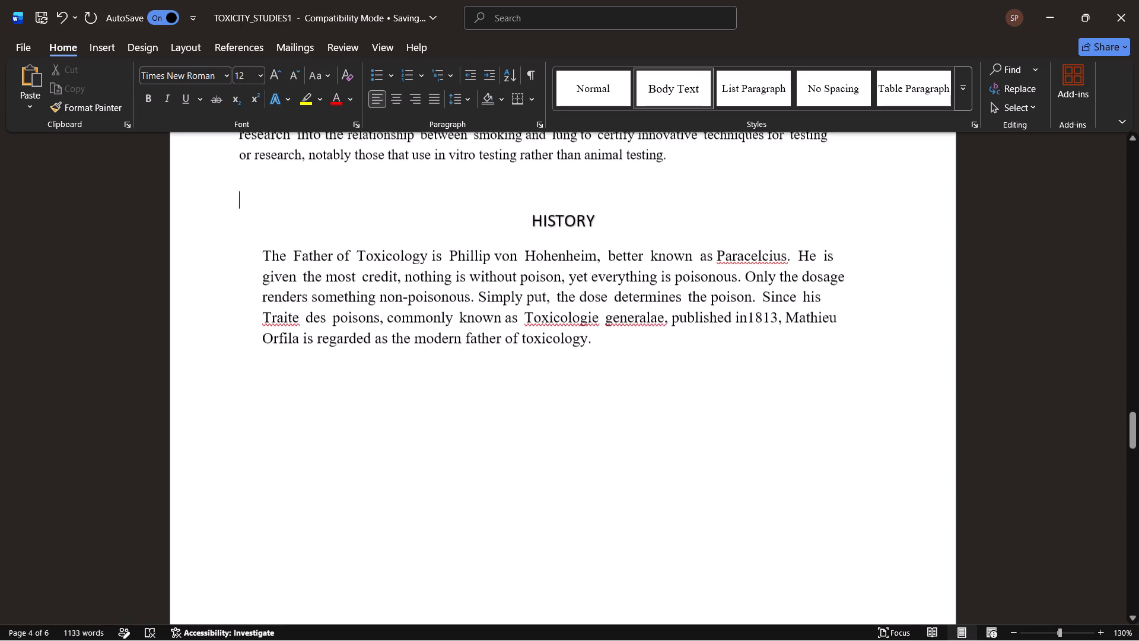
scroll(628, 488, "down", 2)
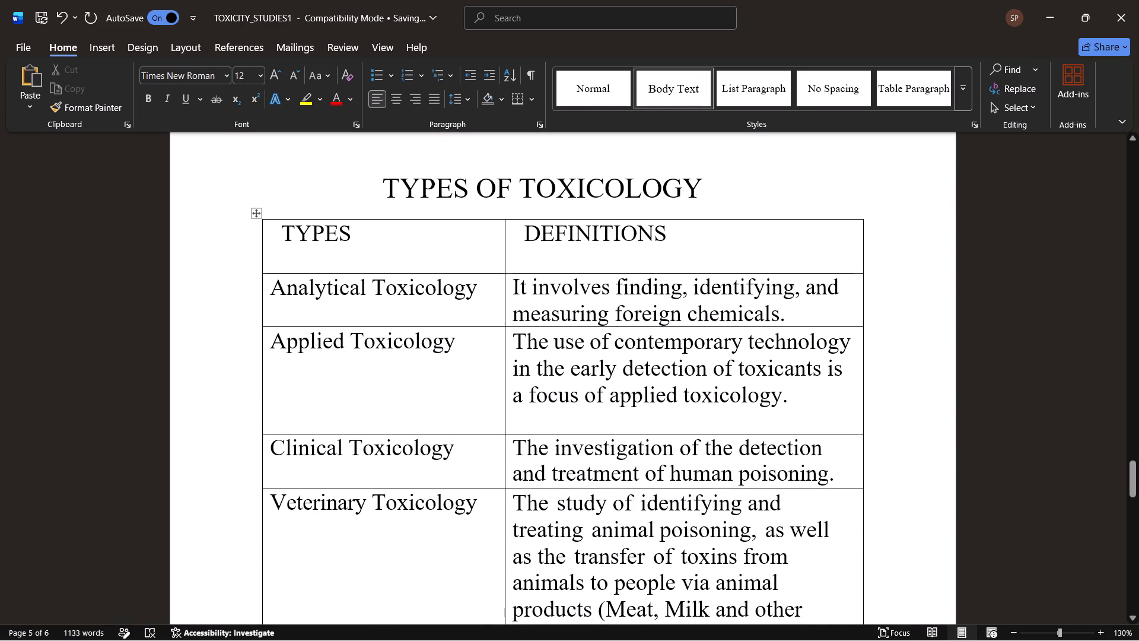
left_click_drag(386, 170, 472, 250)
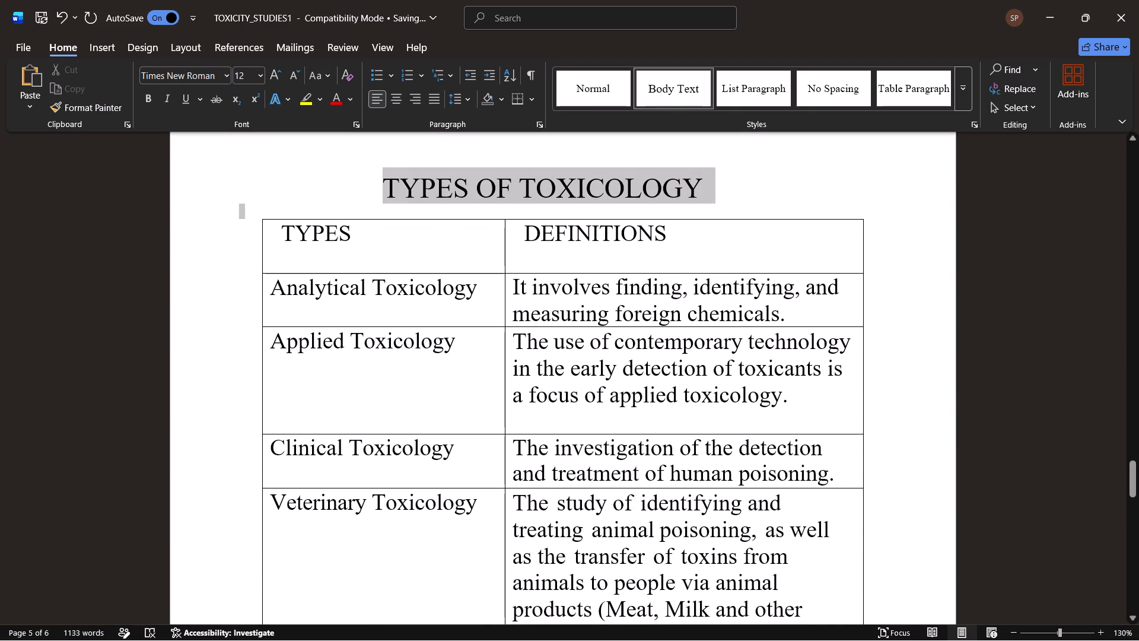
left_click_drag(472, 250, 683, 640)
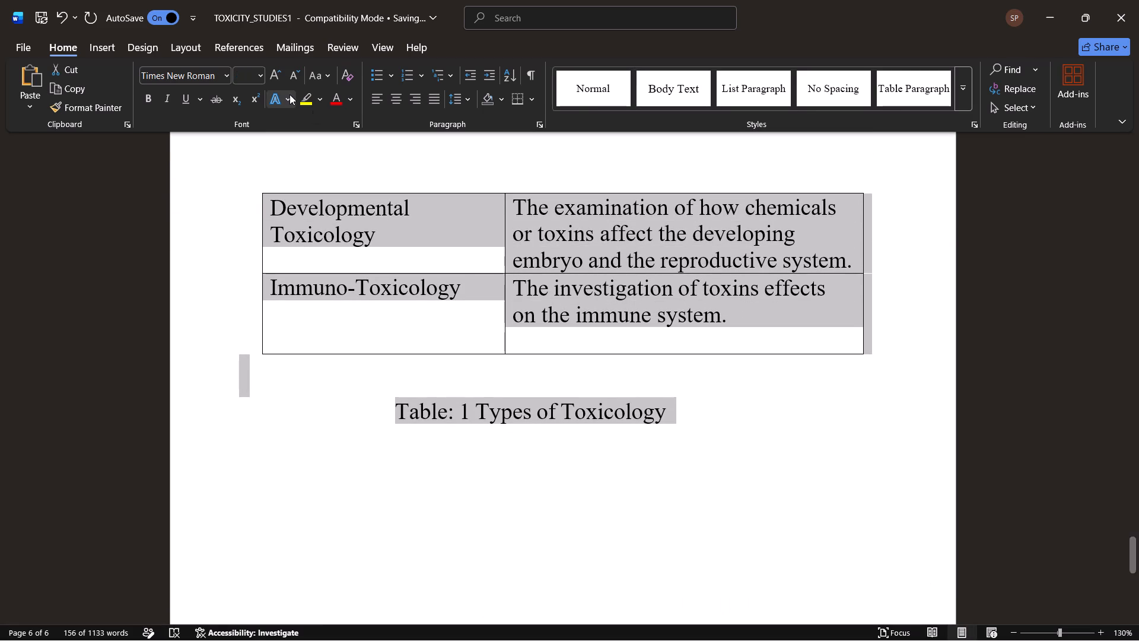
left_click(263, 69)
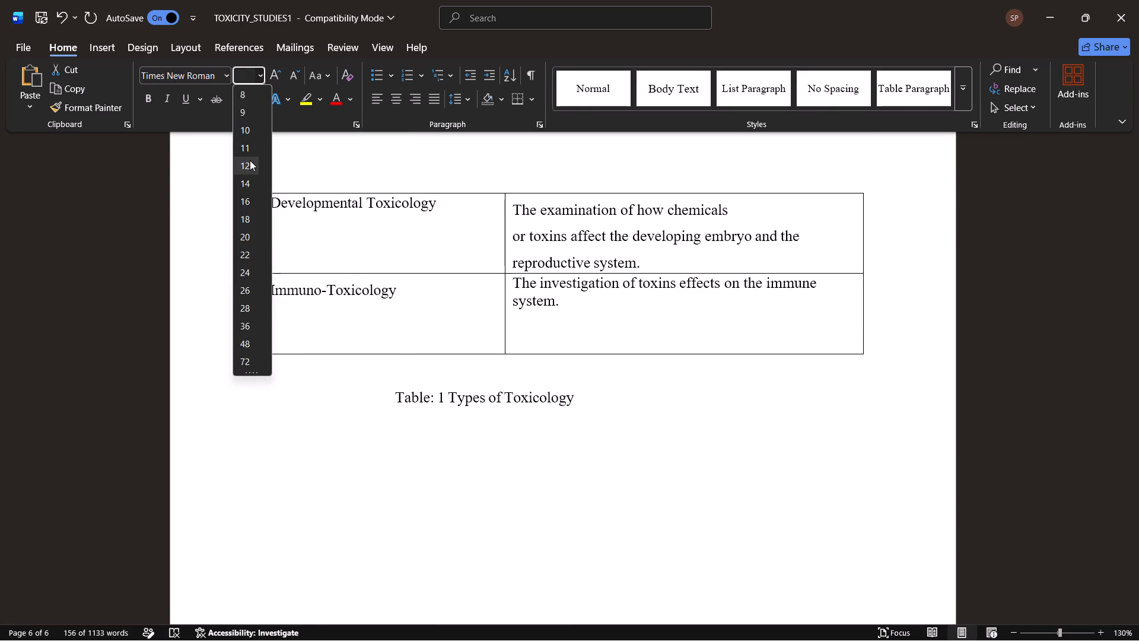
left_click(250, 160)
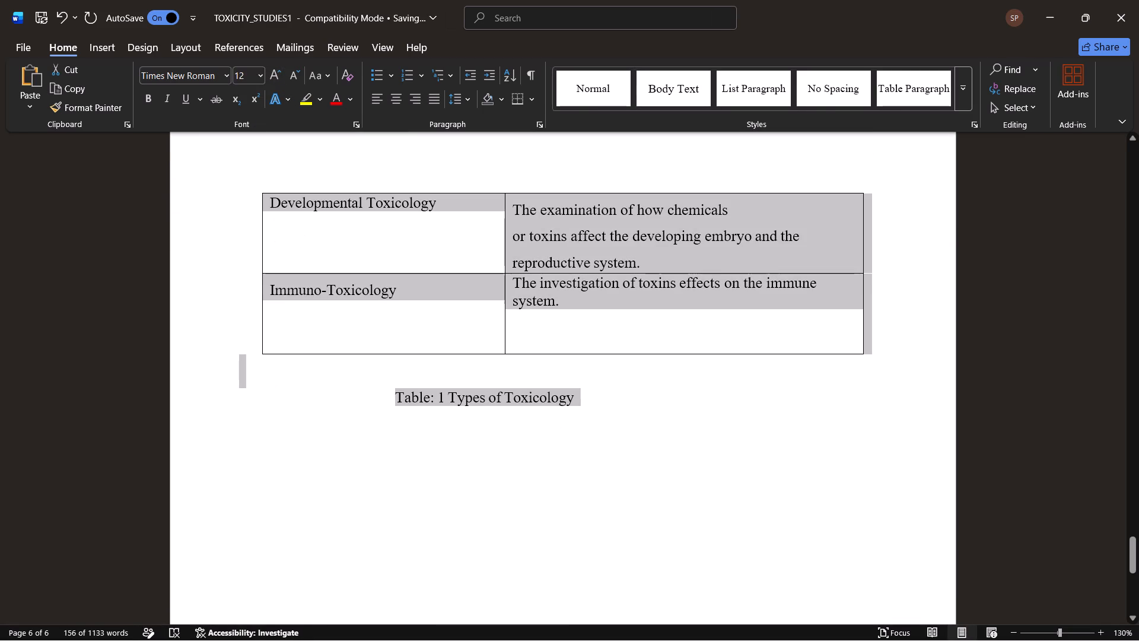
left_click(227, 233)
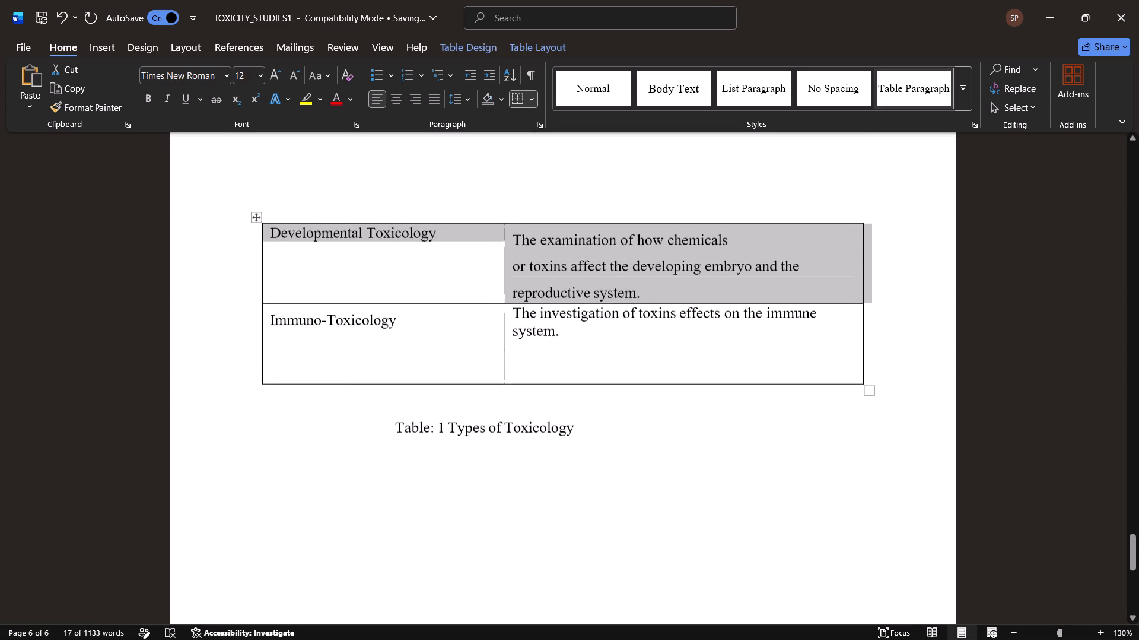
right_click(227, 233)
left_click(164, 196)
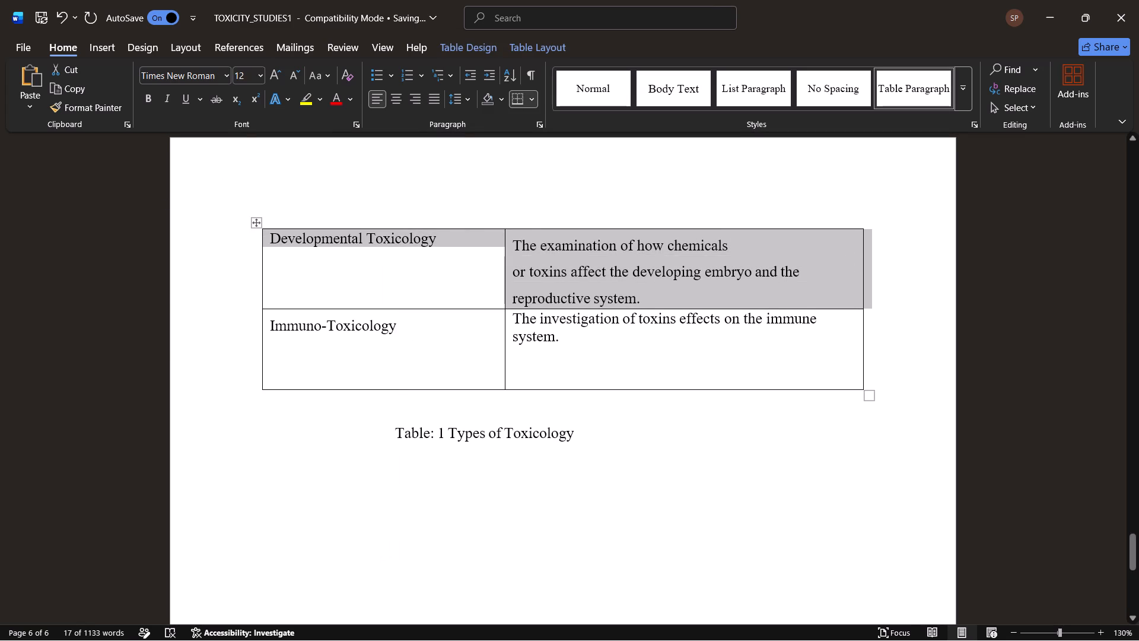
Review the layout of the Types of Toxicology table, its caption and the preceding Importance and History sections.
scroll(164, 196, "down", 1)
scroll(164, 196, "up", 4)
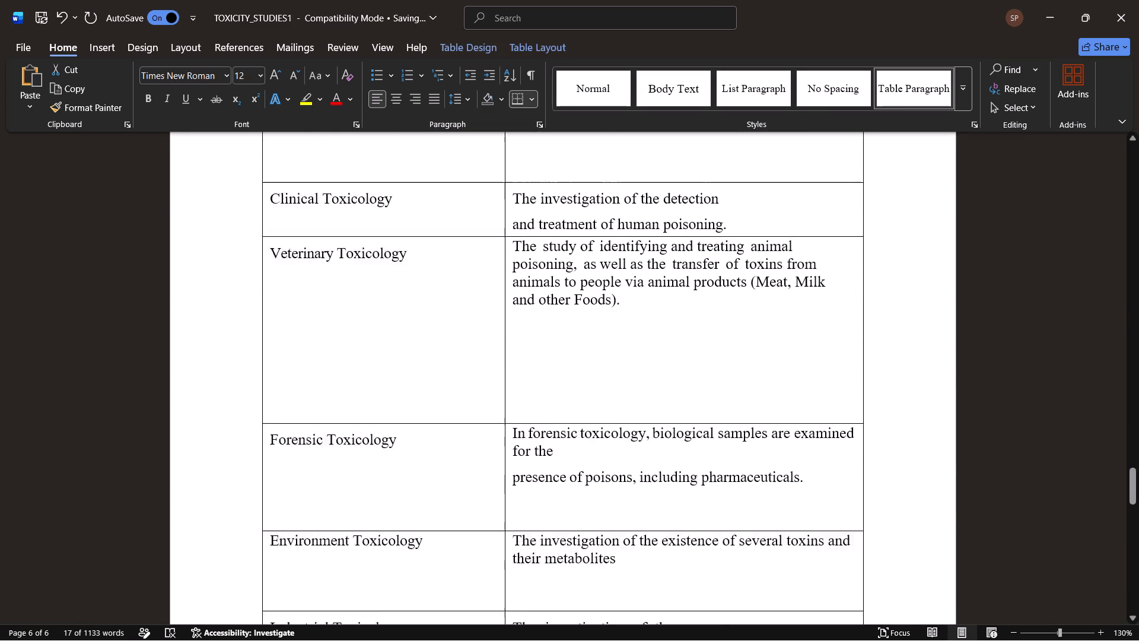
scroll(164, 196, "up", 3)
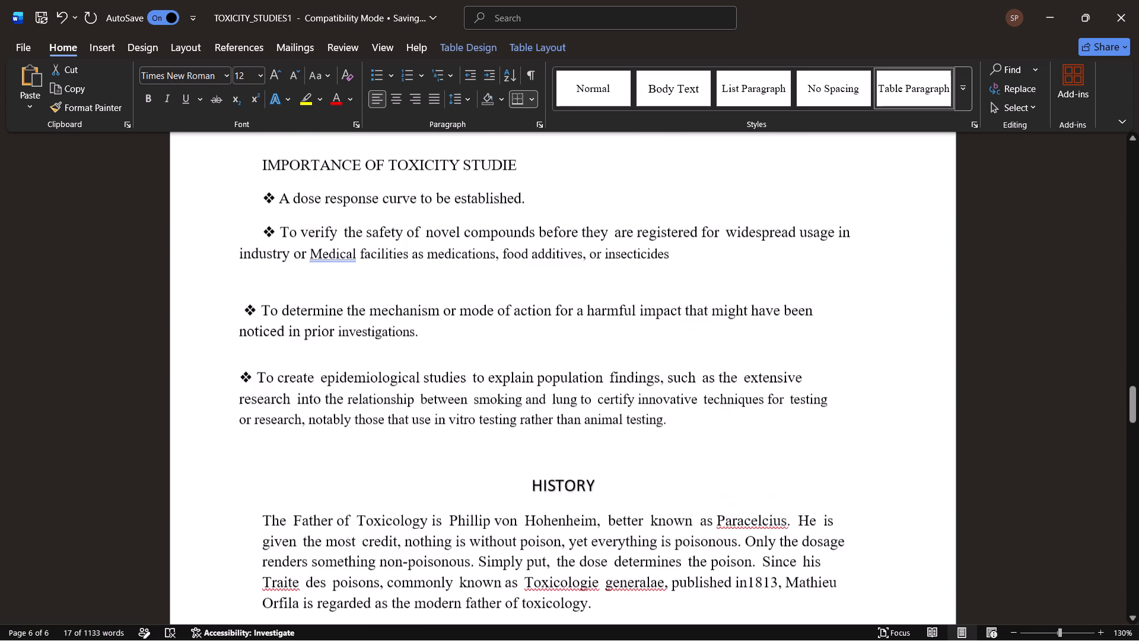
scroll(164, 196, "down", 2)
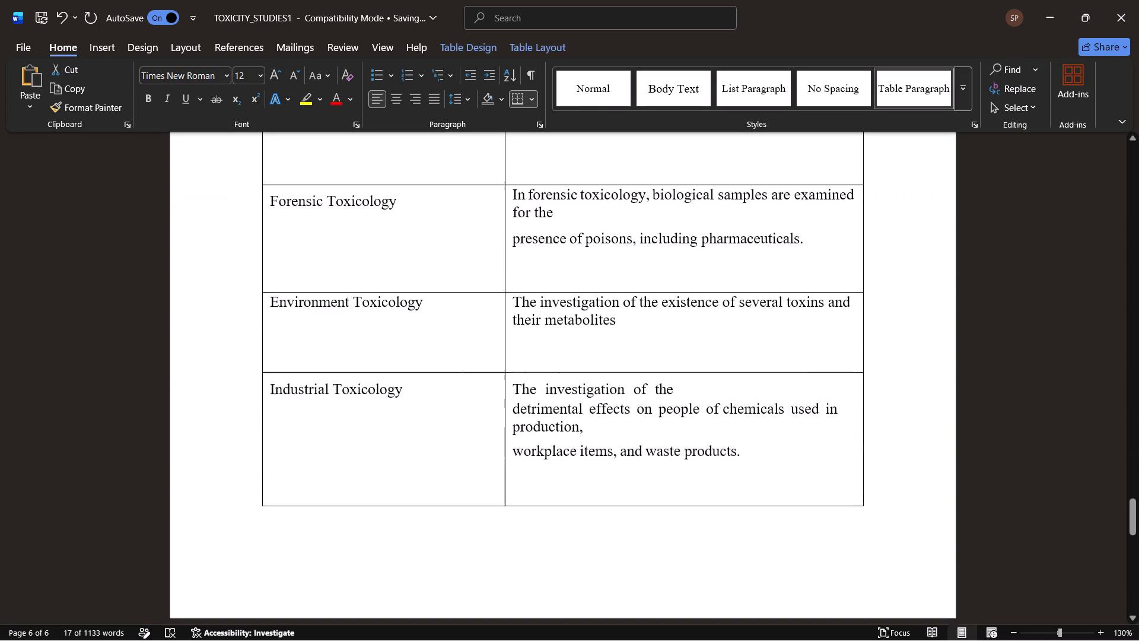
scroll(164, 196, "down", 1)
scroll(164, 196, "up", 2)
scroll(164, 196, "down", 2, "ctrl")
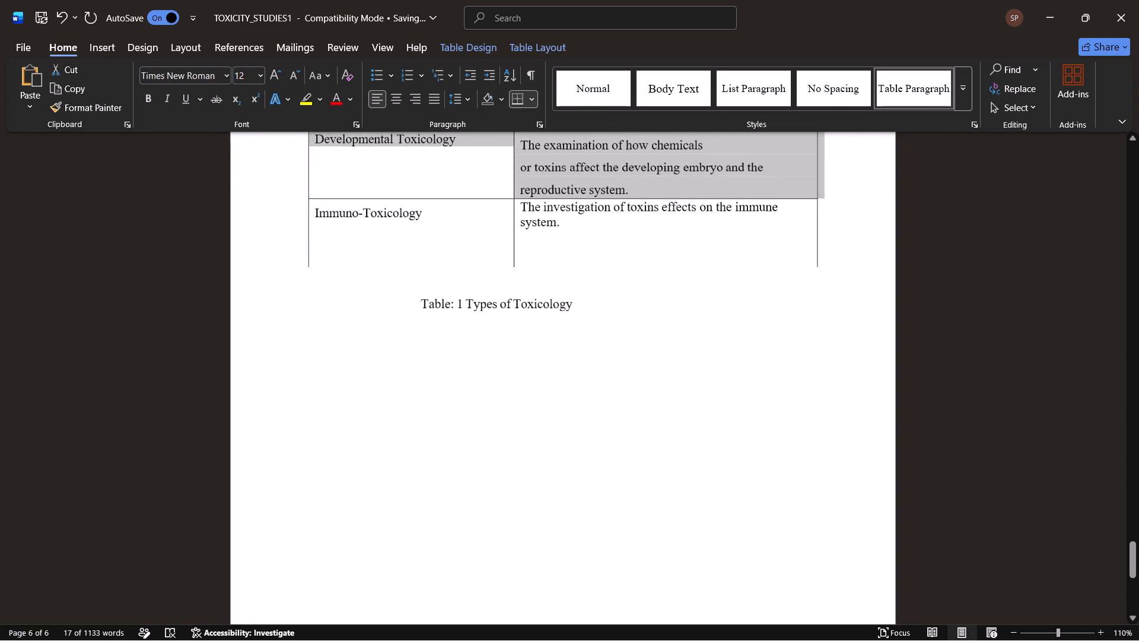
scroll(164, 196, "up", 4)
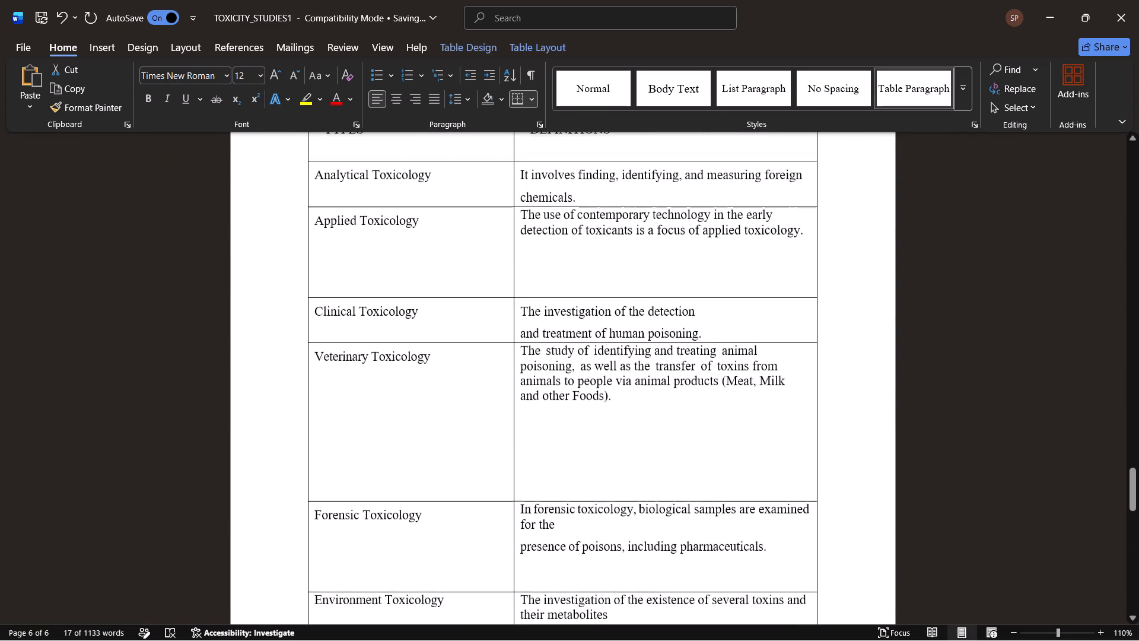
scroll(164, 196, "up", 4)
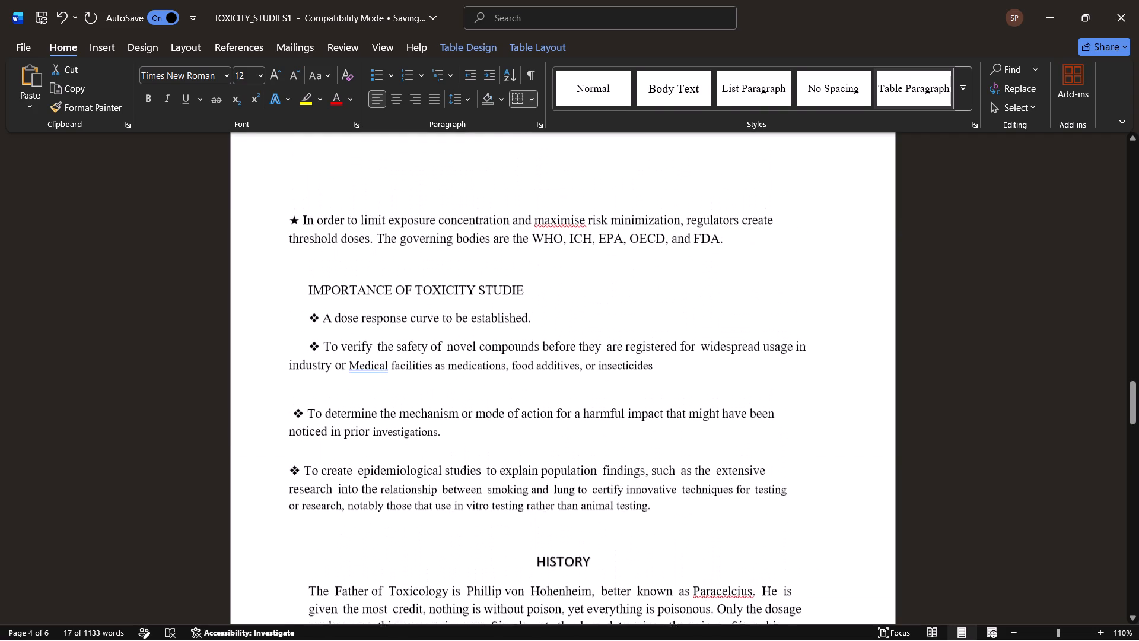
scroll(164, 196, "down", 5)
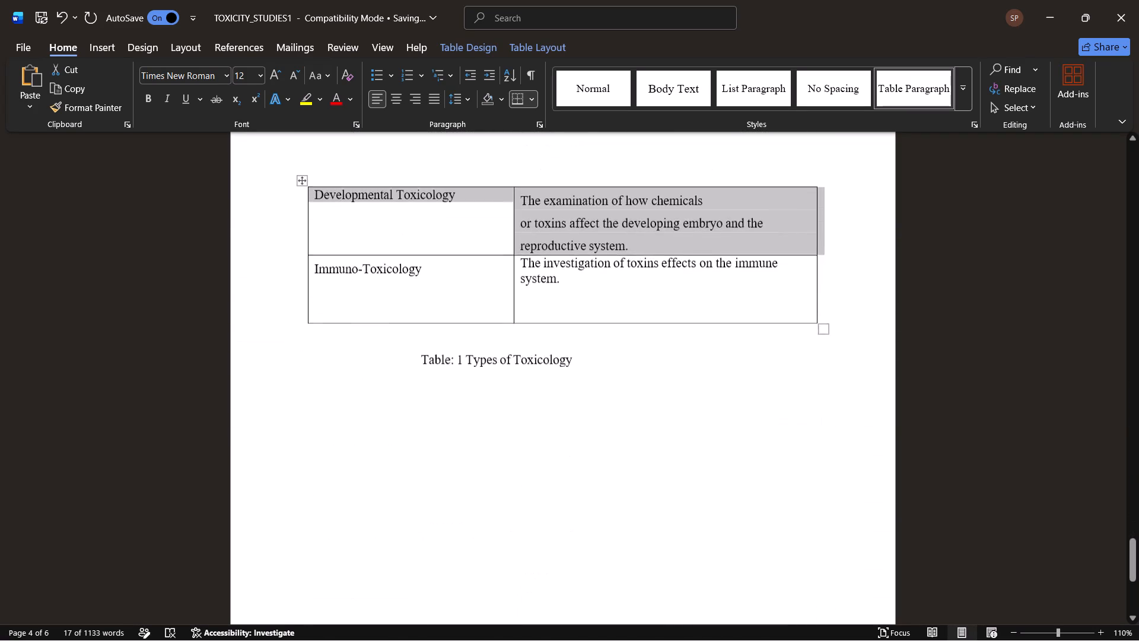
scroll(164, 196, "down", 1)
double_click(409, 253)
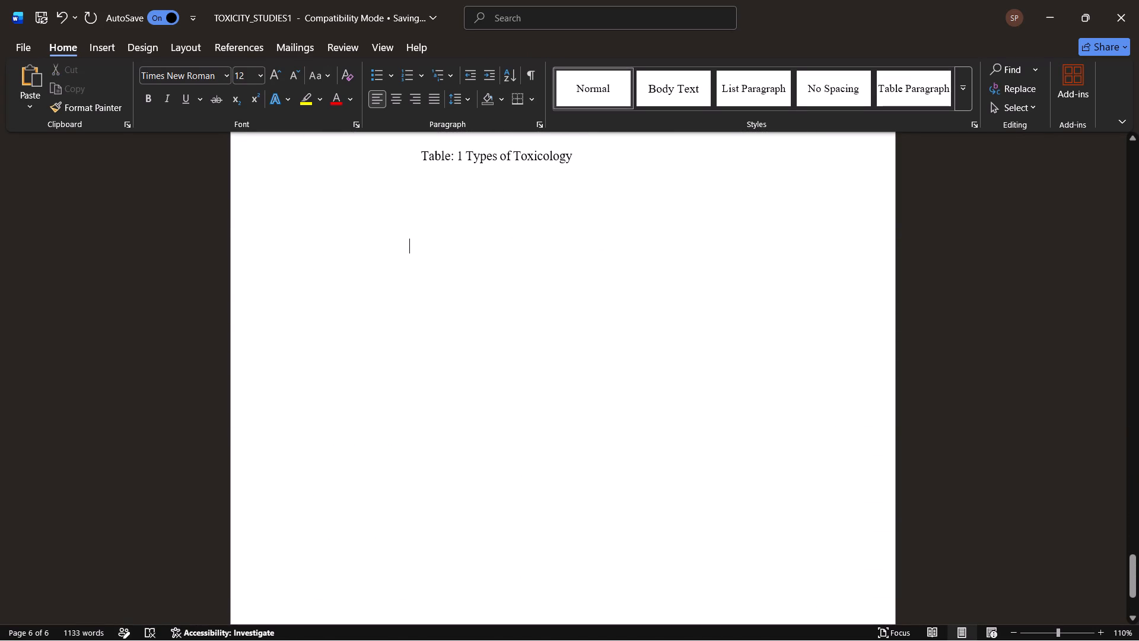
Add a space before the Types of Toxicology table caption and place the insertion point at the margin in the blank area below it.
left_click(295, 210)
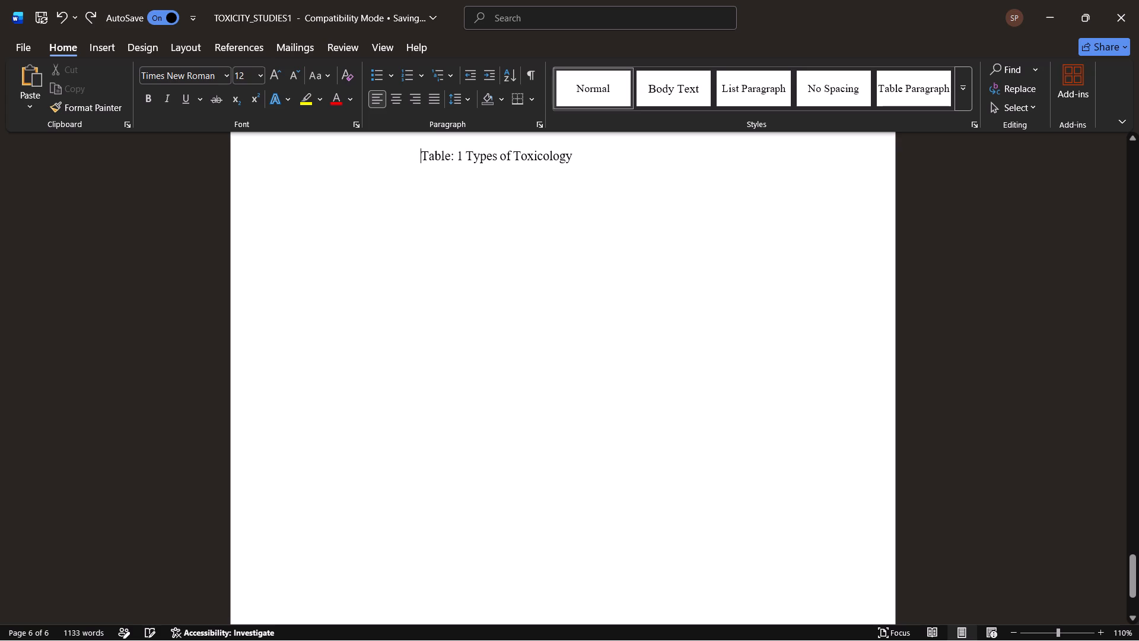
left_click(295, 210)
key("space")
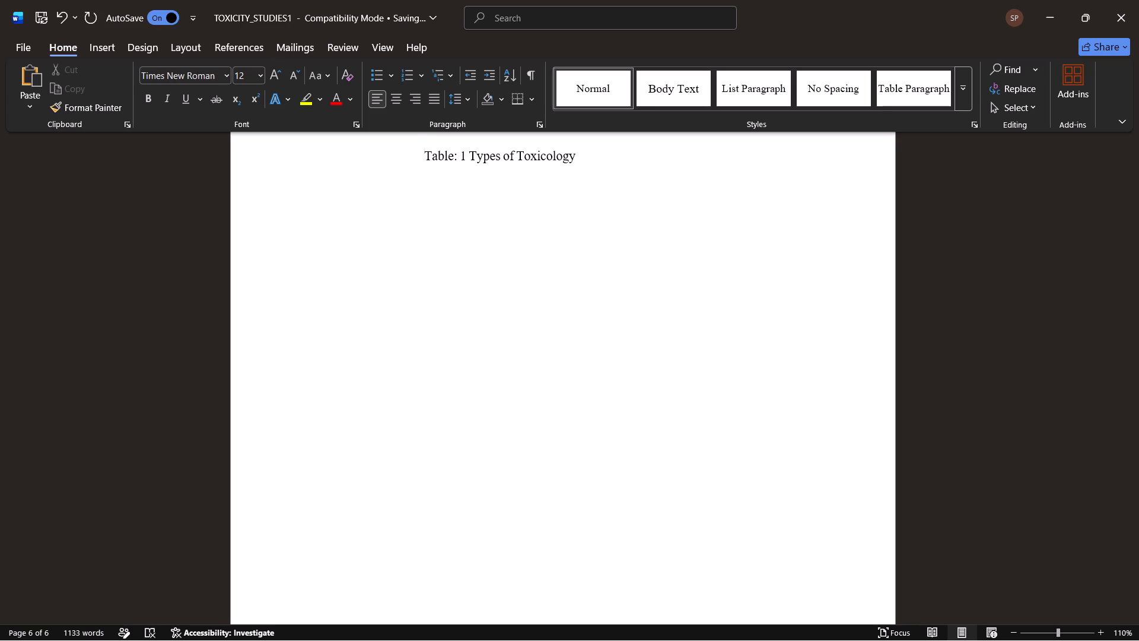
left_click(295, 210)
key("Right")
key("Right")
key("Right")
key("Right")
key("Right")
key("Right")
key("Right")
key("Right")
key("Right")
key("Right")
key("Right")
key("Right")
key("Right")
key("Right")
key("Right")
key("Right")
key("Right")
key("Right")
key("Right")
key("Right")
key("Right")
key("Right")
key("Right")
key("Right")
key("Right")
key("Right")
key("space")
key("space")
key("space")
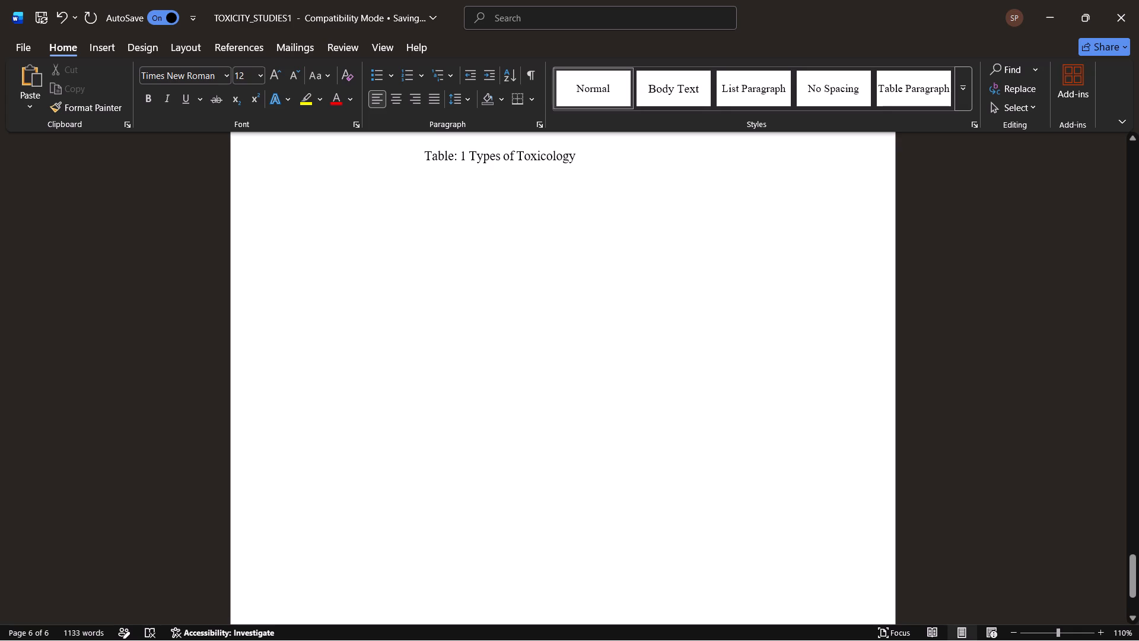
double_click(286, 196)
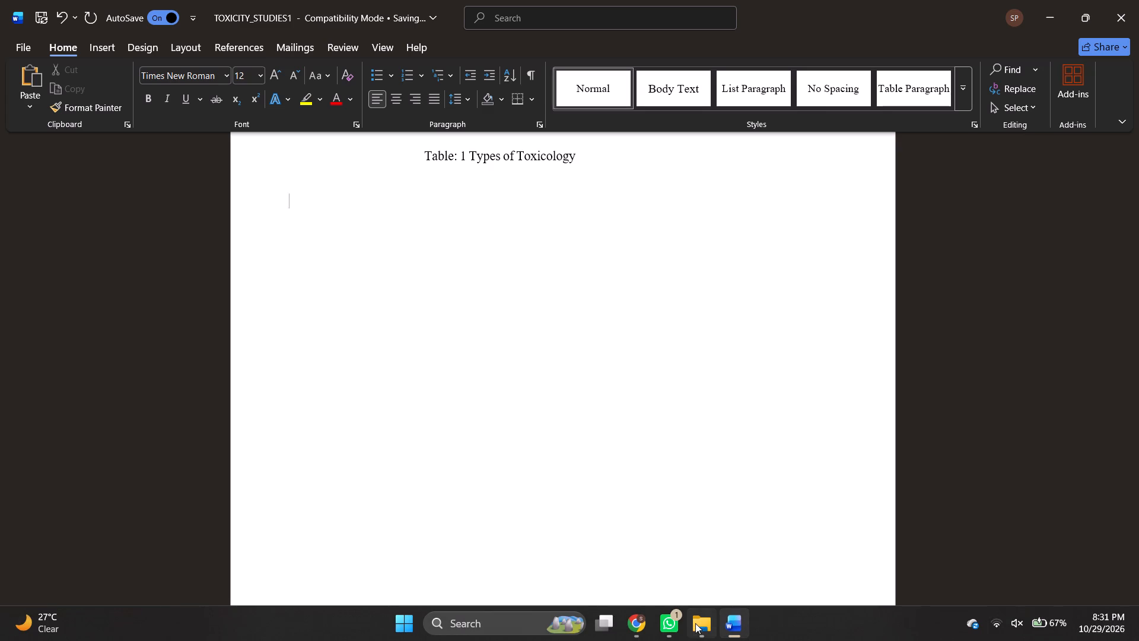
Switch to the ResearchGate article in Chrome and look through it for the BRANCHES OF TOXICOLOGY section following Table 1.
left_click(644, 627)
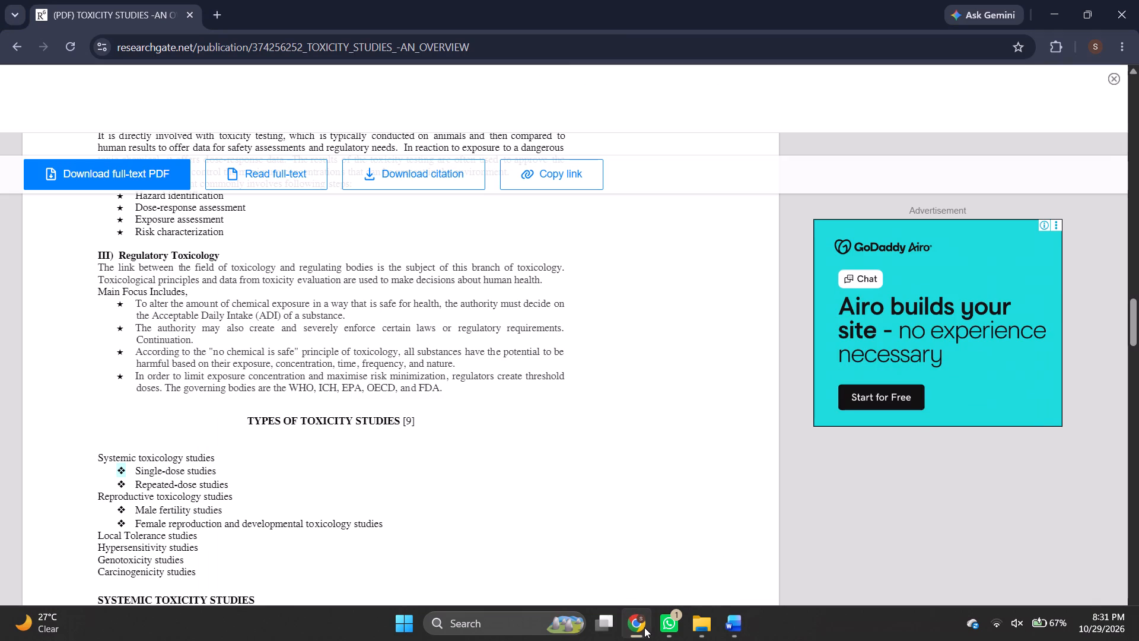
scroll(642, 629, "down", 5)
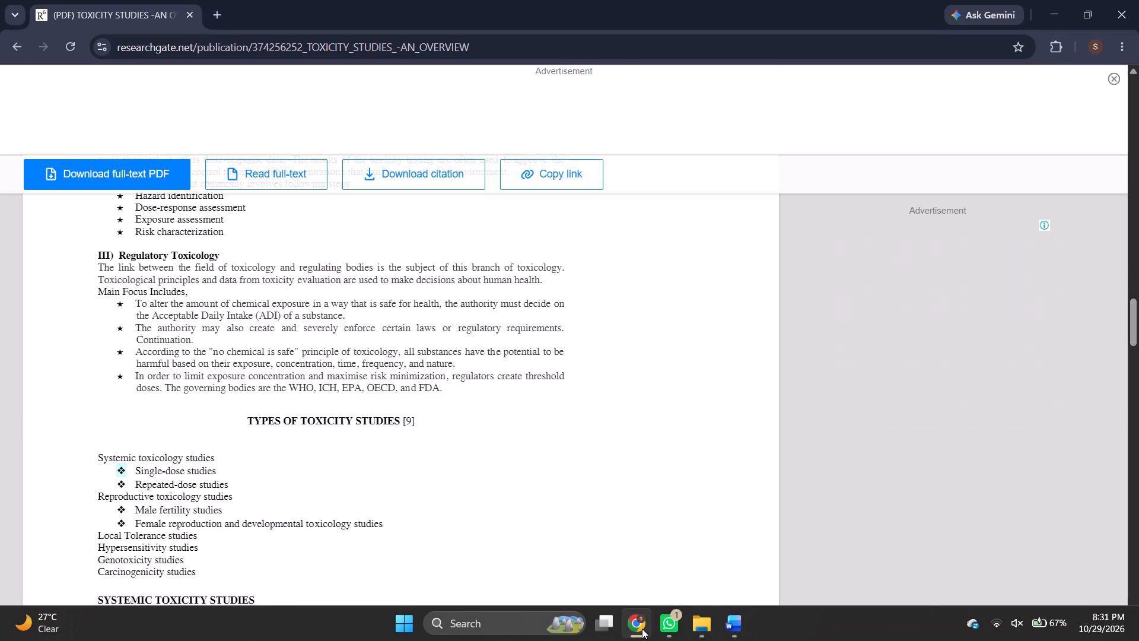
scroll(642, 629, "down", 1)
scroll(642, 629, "up", 2)
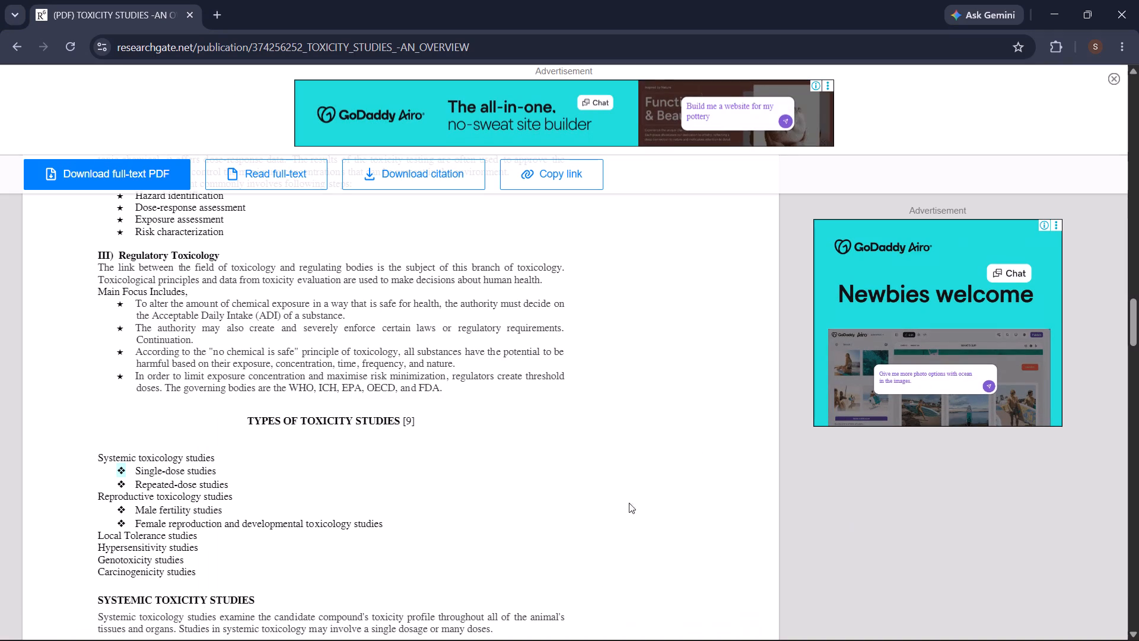
scroll(624, 502, "down", 4)
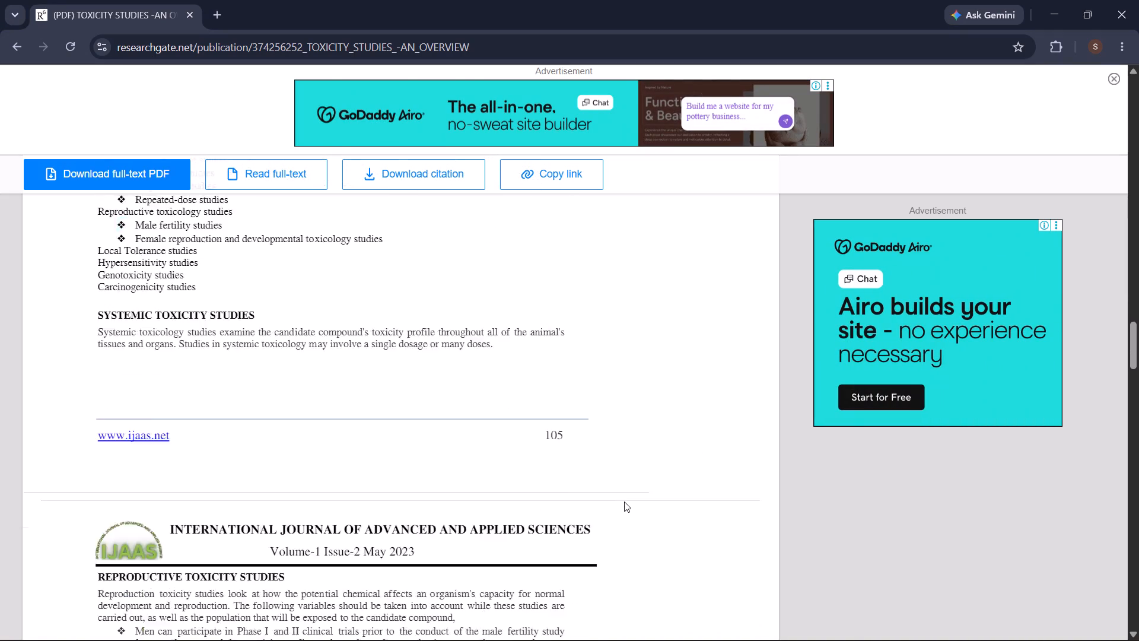
scroll(624, 502, "down", 5)
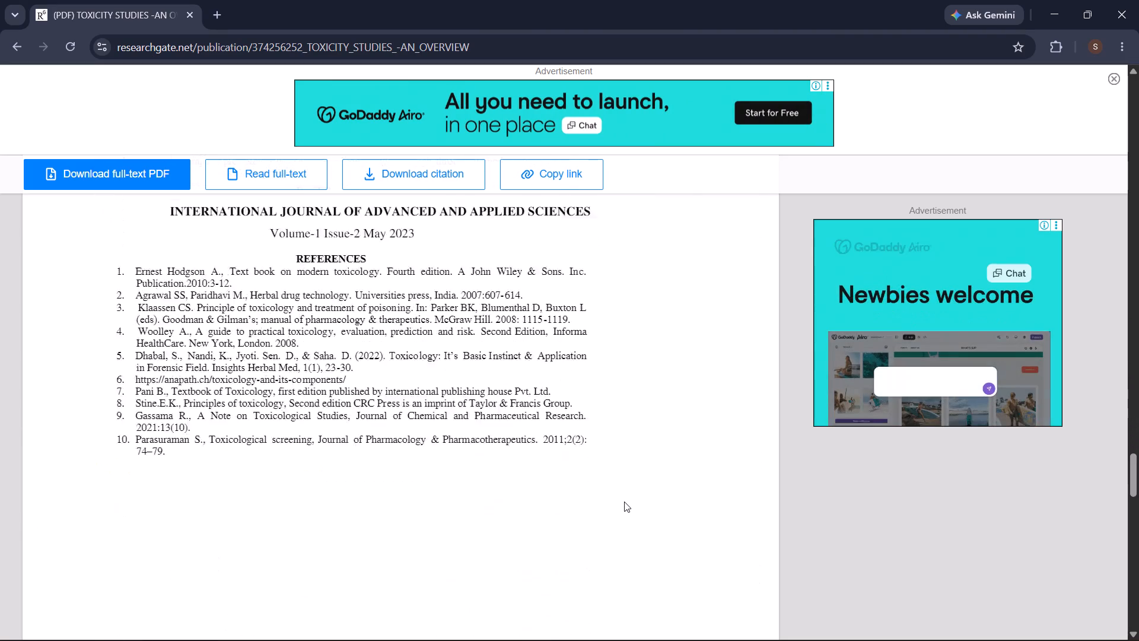
scroll(624, 502, "down", 1)
scroll(624, 502, "up", 8)
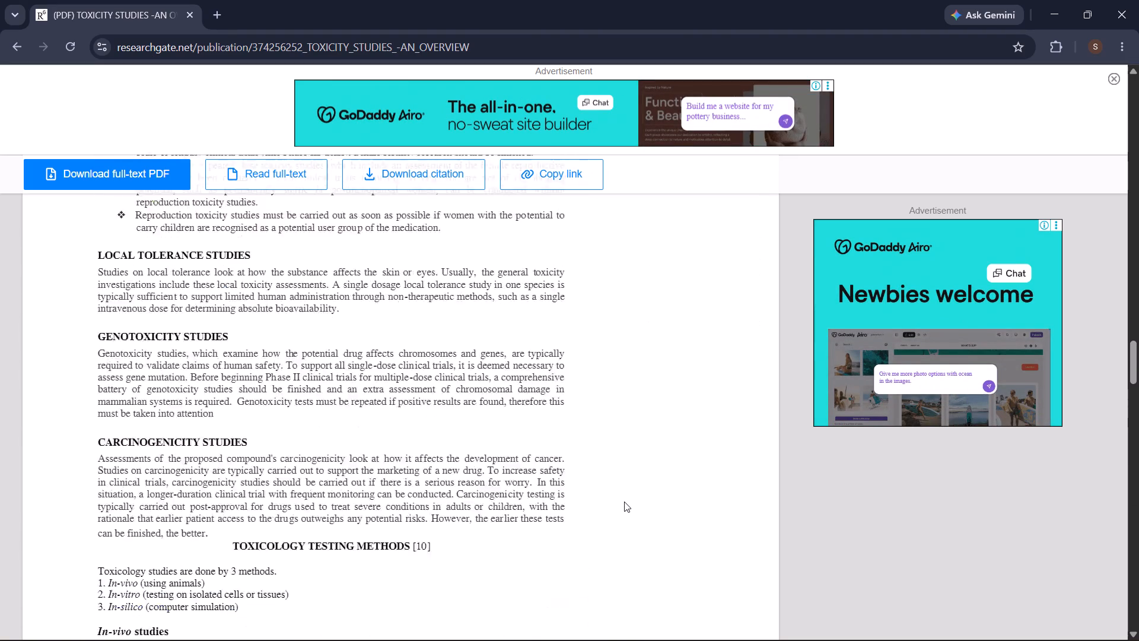
scroll(624, 502, "up", 5)
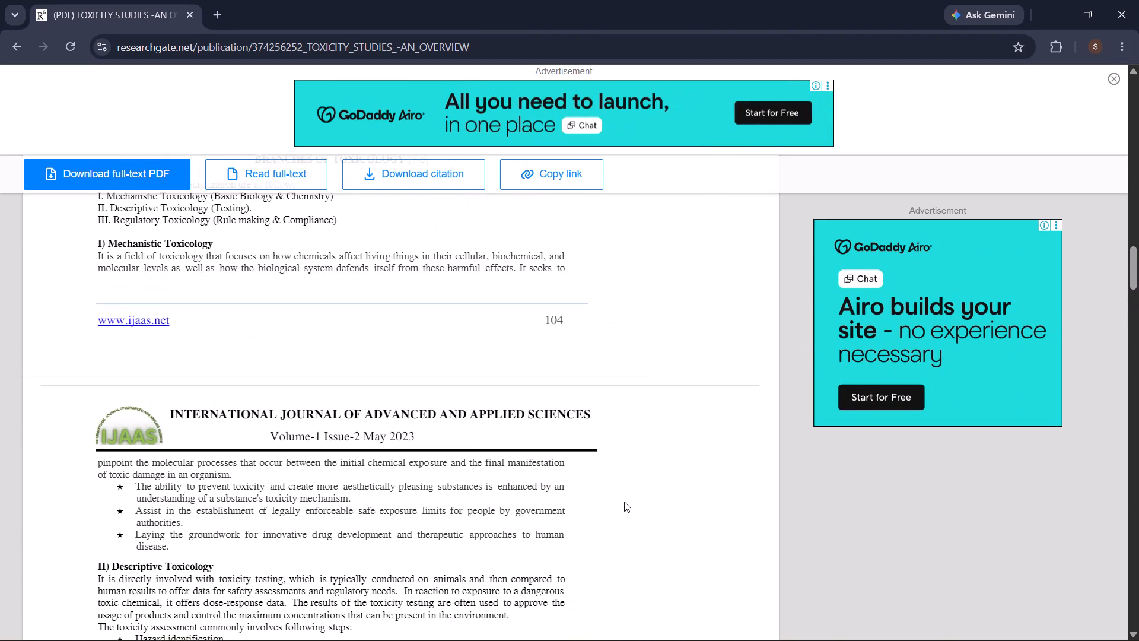
scroll(624, 502, "up", 1)
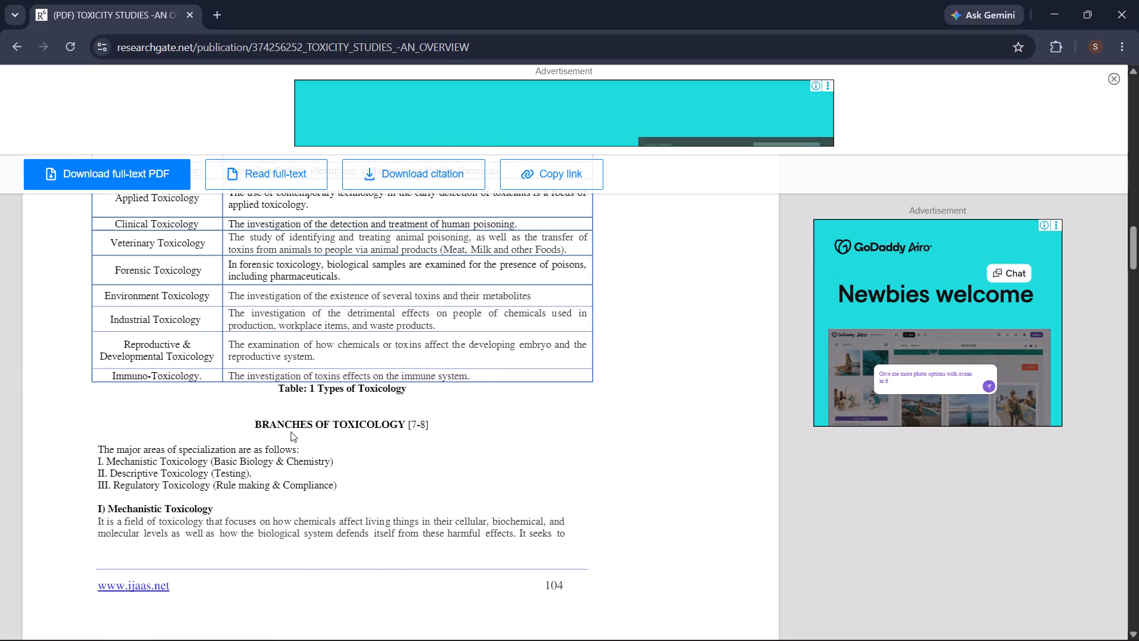
Switch to the ResearchGate article in Chrome and copy the heading "BRANCHES OF TOXICOLOGY" without its [7-8] citation.
left_click_drag(247, 421, 329, 426)
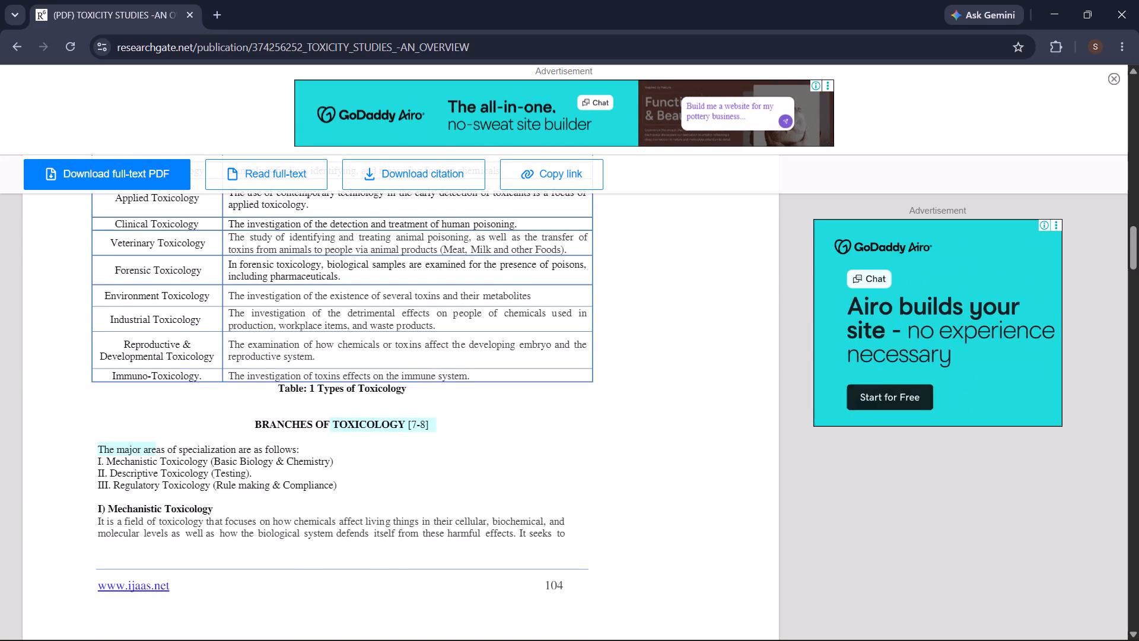
left_click_drag(329, 426, 235, 426)
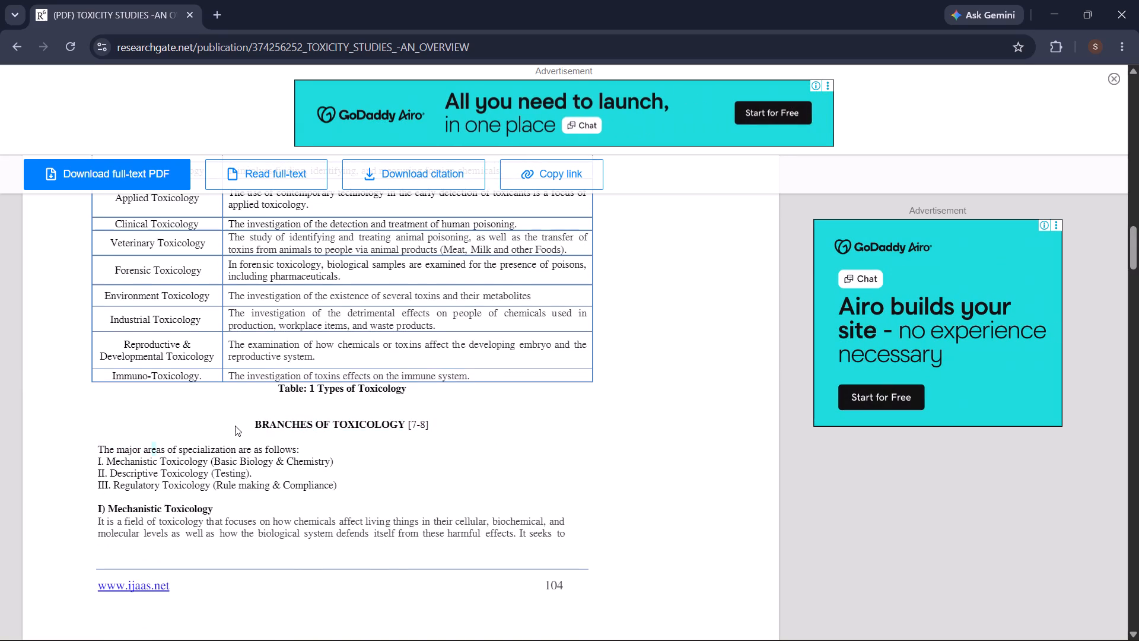
left_click_drag(252, 420, 276, 421)
left_click_drag(219, 395, 254, 420)
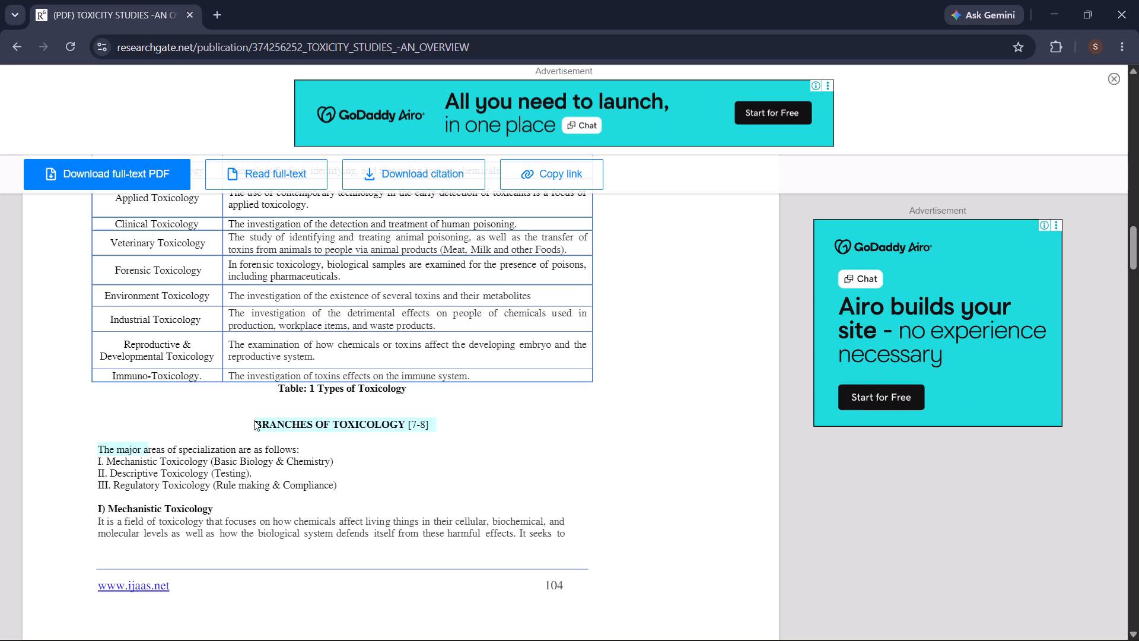
left_click_drag(254, 420, 256, 422)
left_click(144, 429)
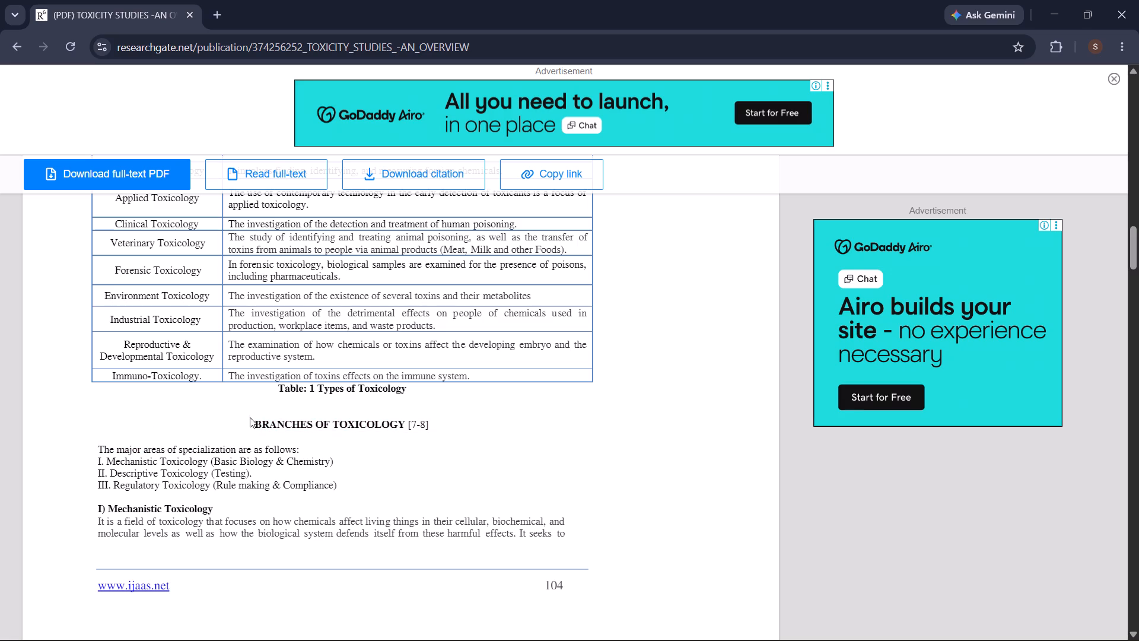
left_click(252, 415)
double_click(305, 417)
left_click(358, 422)
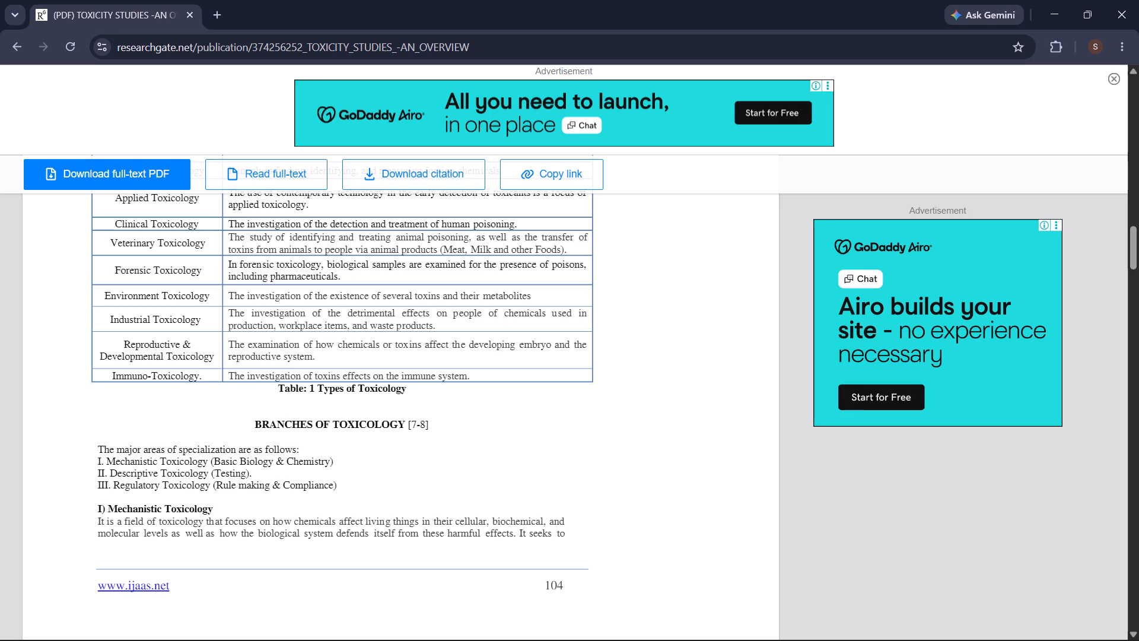
left_click_drag(254, 422, 387, 420)
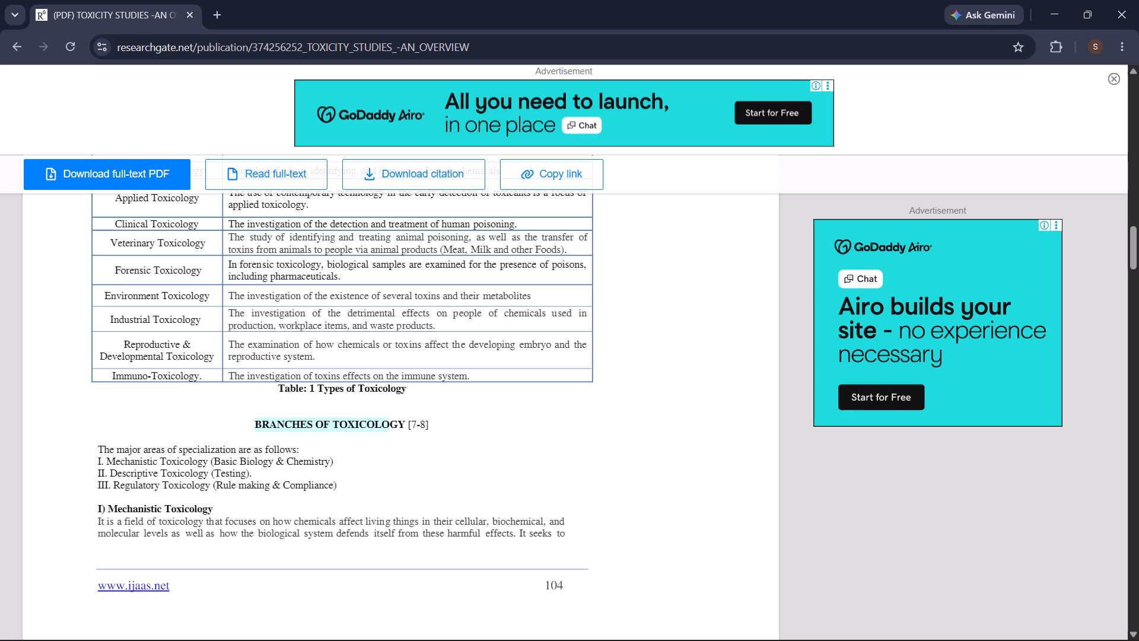
left_click_drag(387, 420, 407, 426)
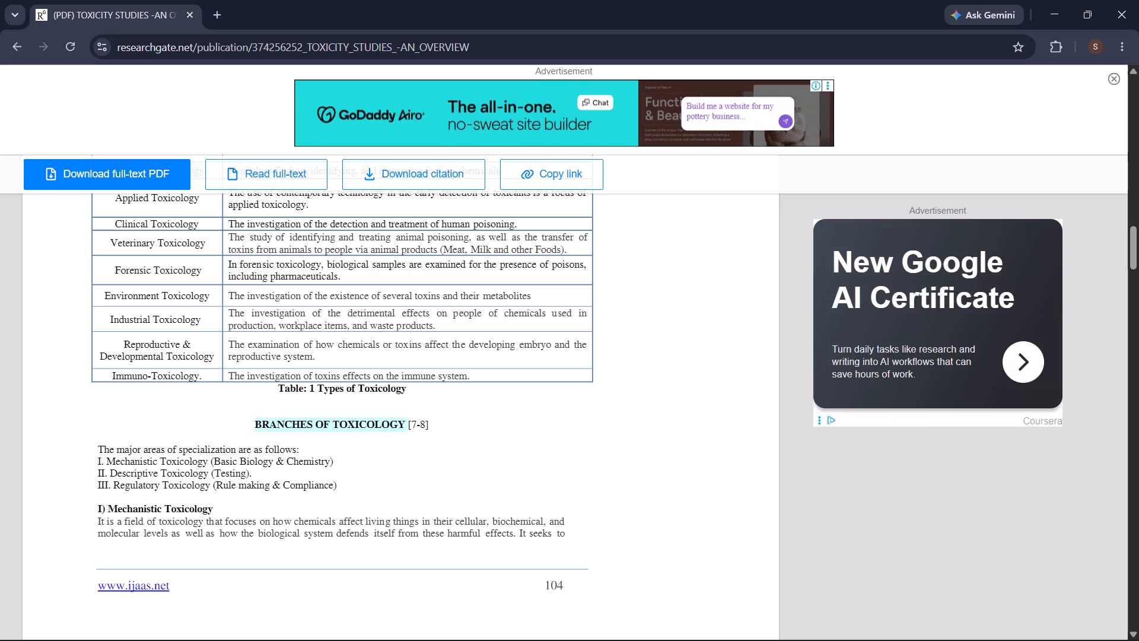
key("ctrl+c")
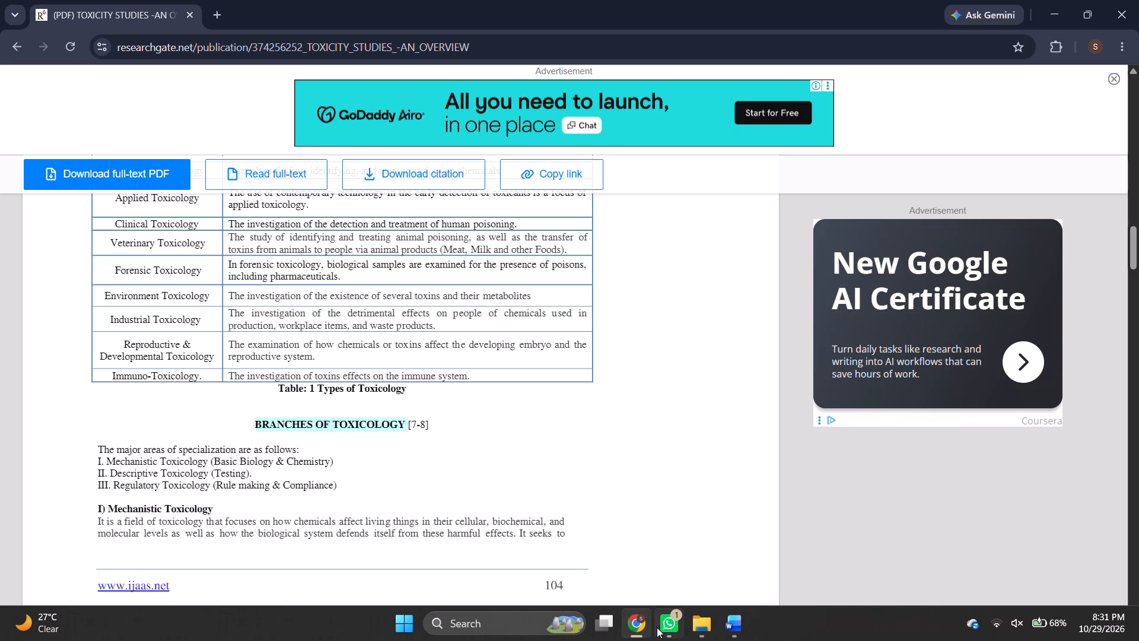
Switch to TOXICITY_STUDIES1 in Word and paste the heading BRANCHES OF TOXICOLOGY at font size 12 below the Table: 1 caption.
left_click(733, 626)
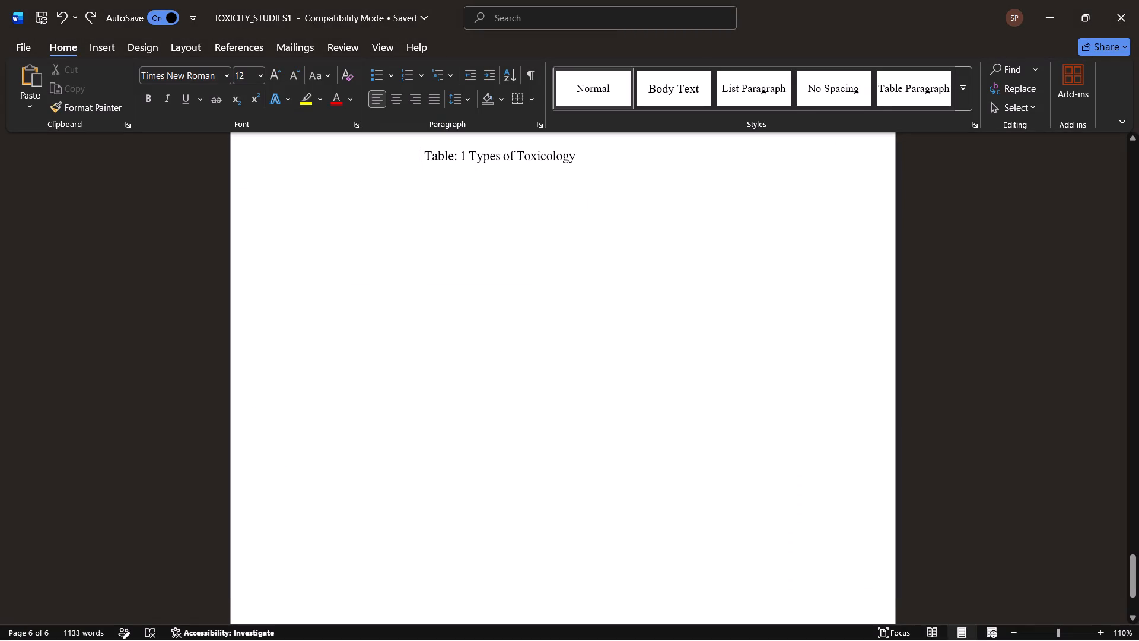
left_click(453, 199)
triple_click(453, 199)
left_click(453, 199)
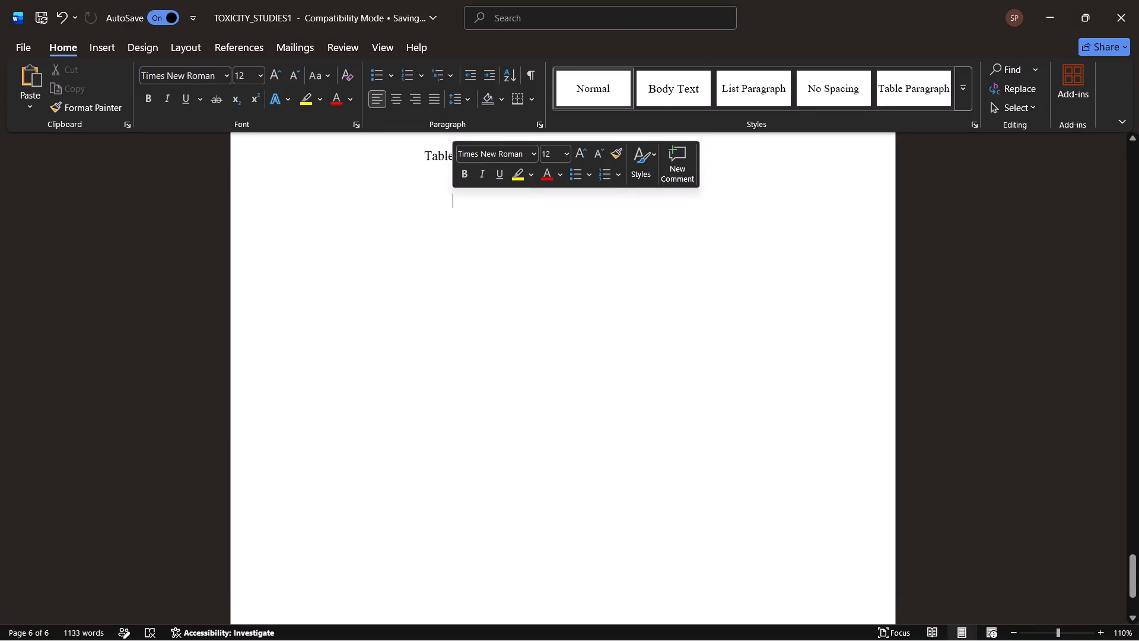
left_click(261, 76)
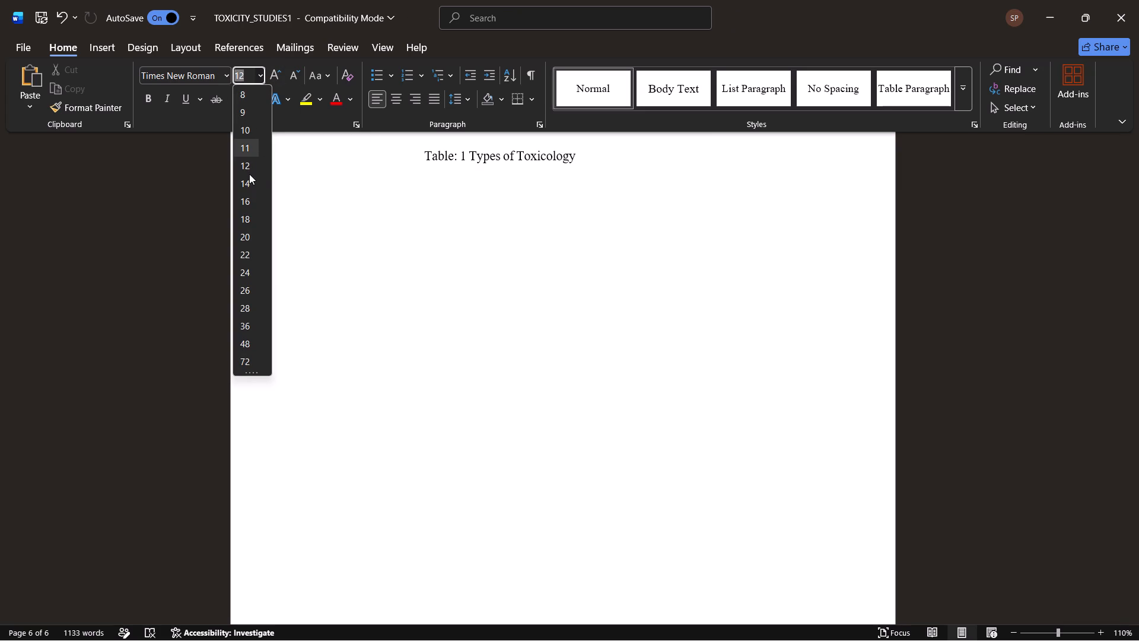
left_click(241, 159)
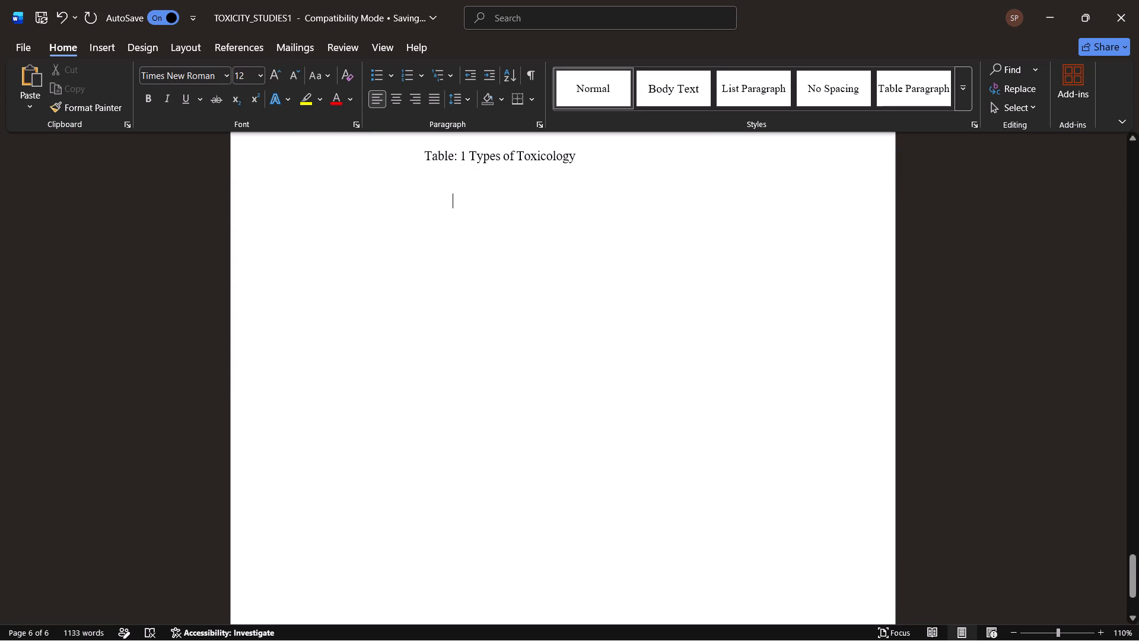
key("ctrl+v")
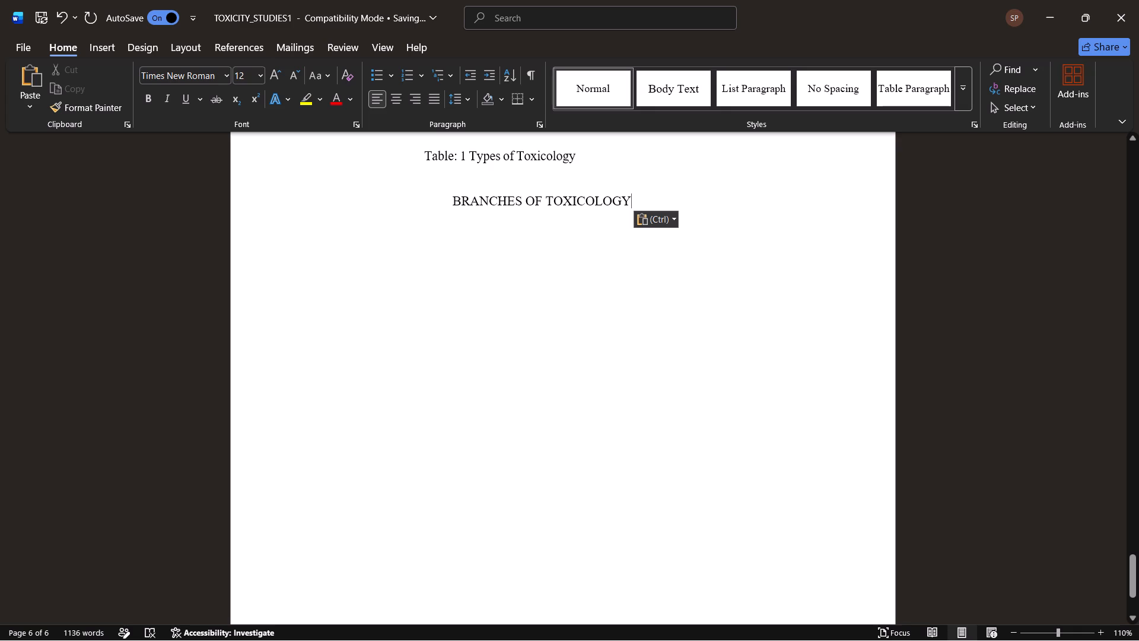
Shift the BRANCHES OF TOXICOLOGY heading back toward the page's left margin, keeping a small indent made of spaces.
left_click(446, 199)
key("BackSpace")
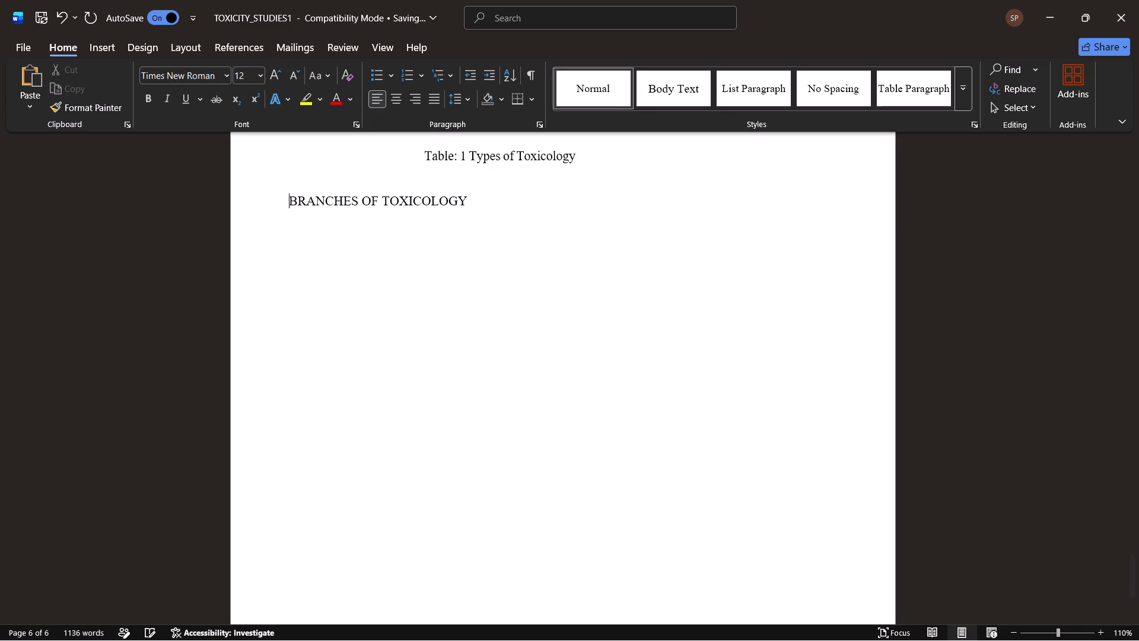
key("space")
key("space")
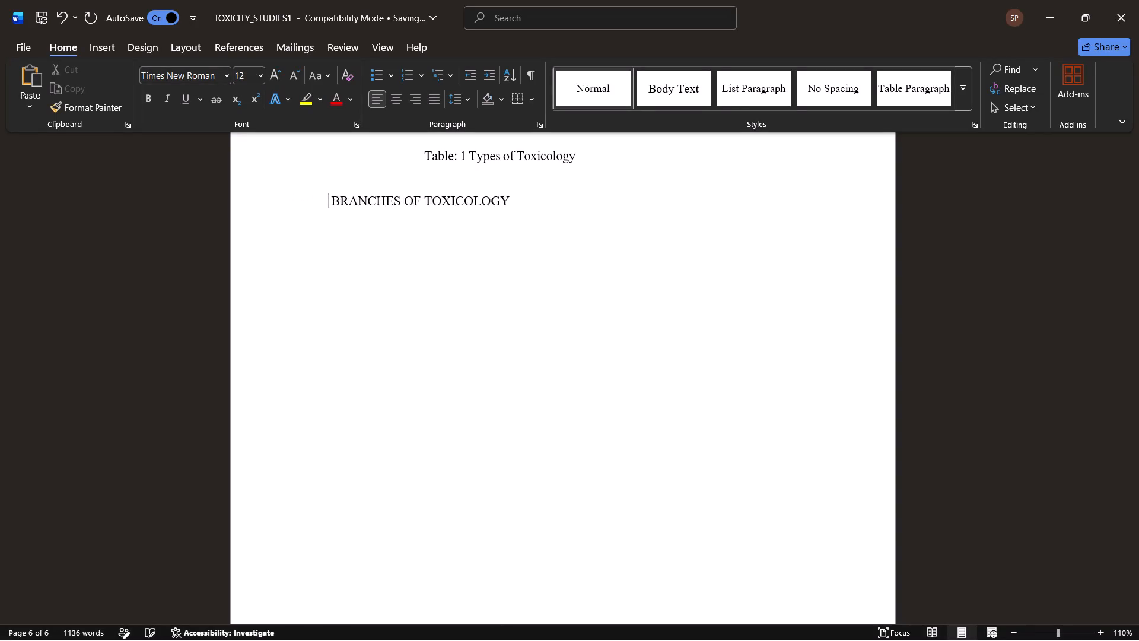
key("BackSpace")
key("BackSpace")
key("BackSpace")
key("BackSpace")
key("BackSpace")
key("BackSpace")
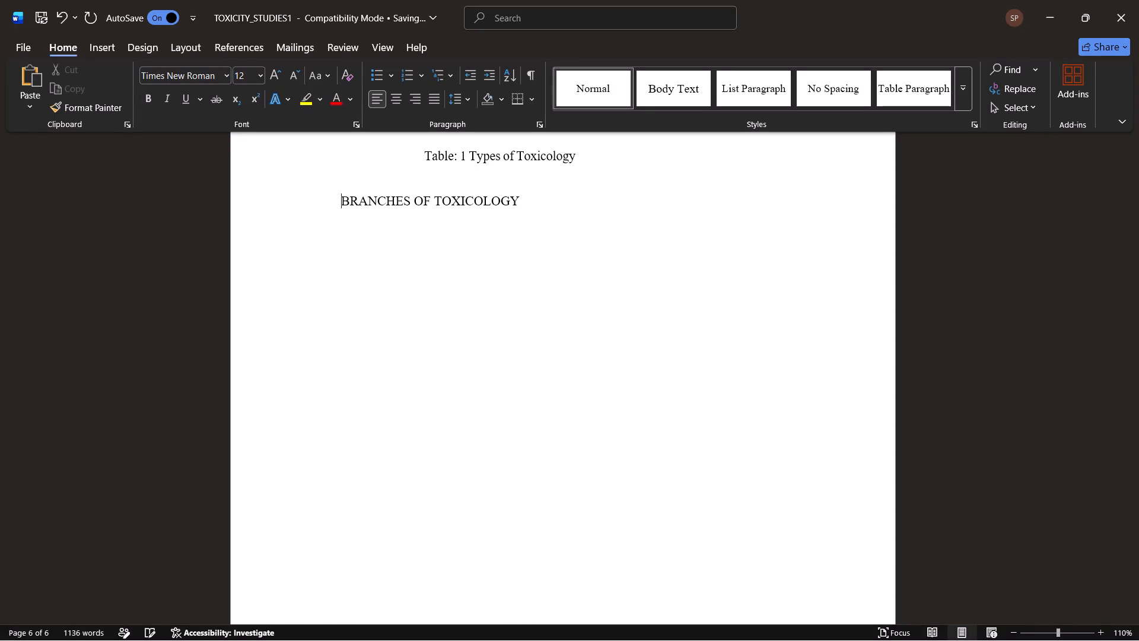
Enlarge the whole BRANCHES OF TOXICOLOGY heading to font size 14.
left_click(268, 71)
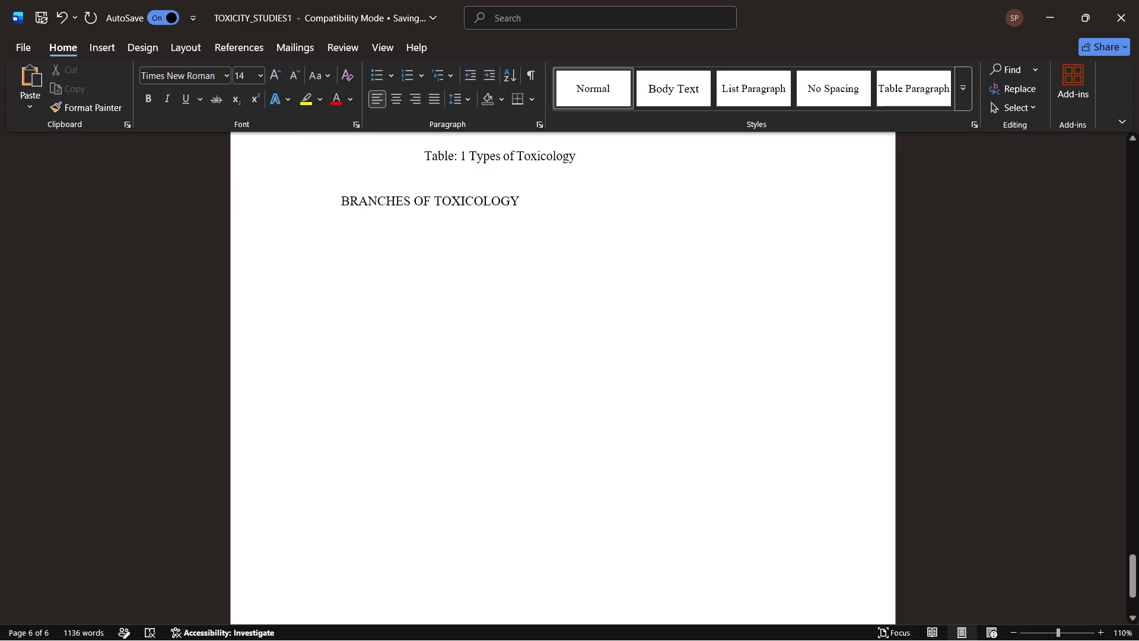
left_click_drag(333, 203, 448, 202)
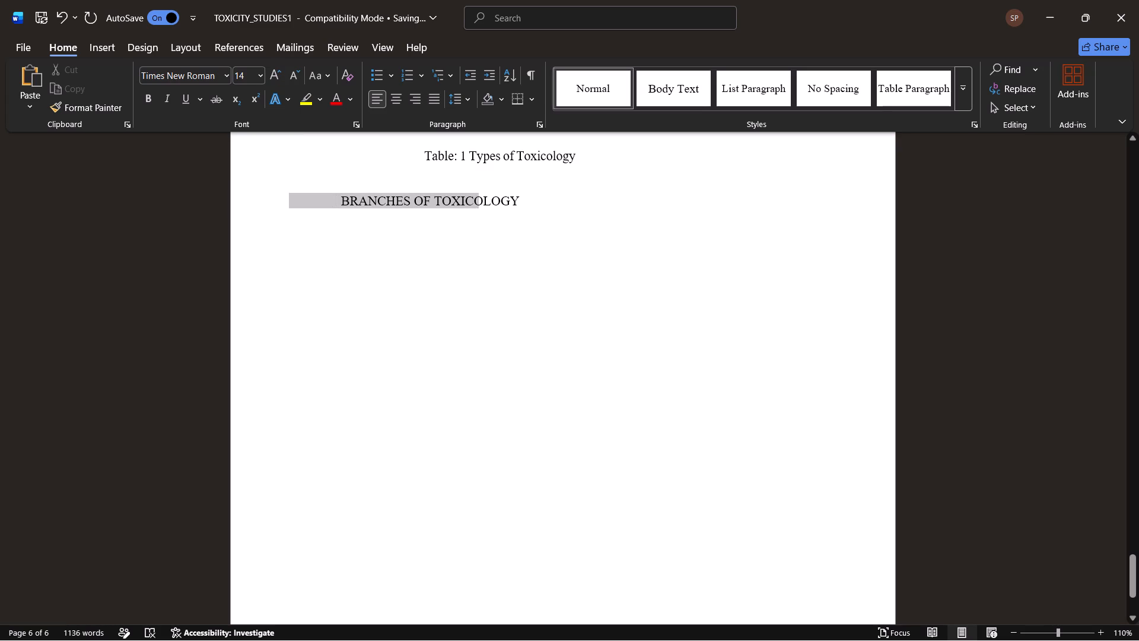
left_click_drag(448, 202, 518, 204)
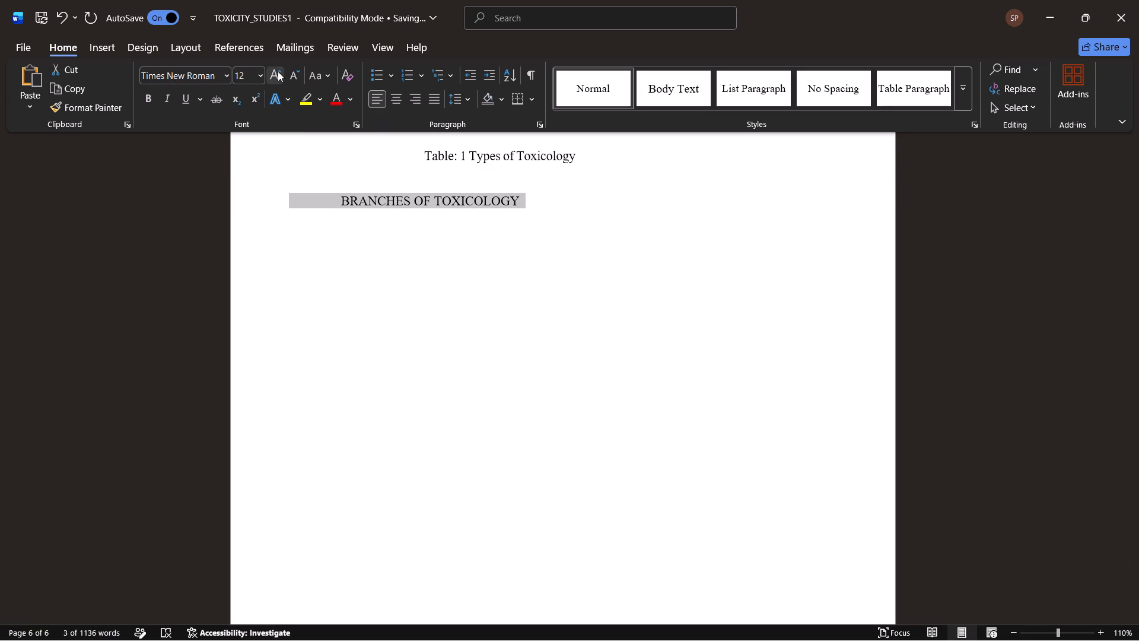
left_click(278, 71)
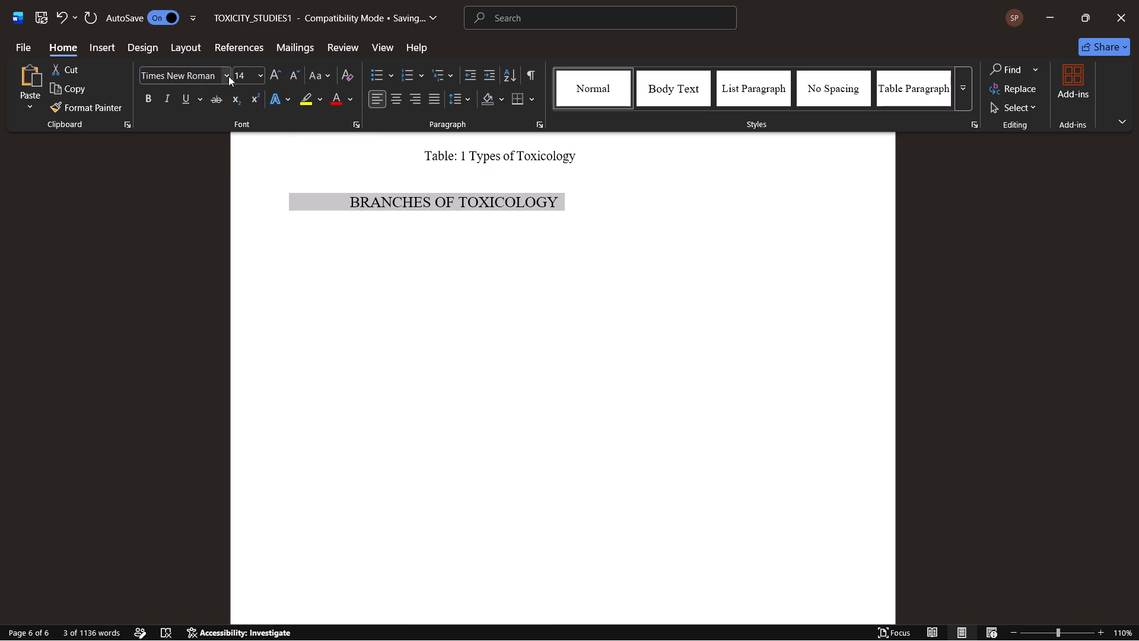
left_click(310, 207)
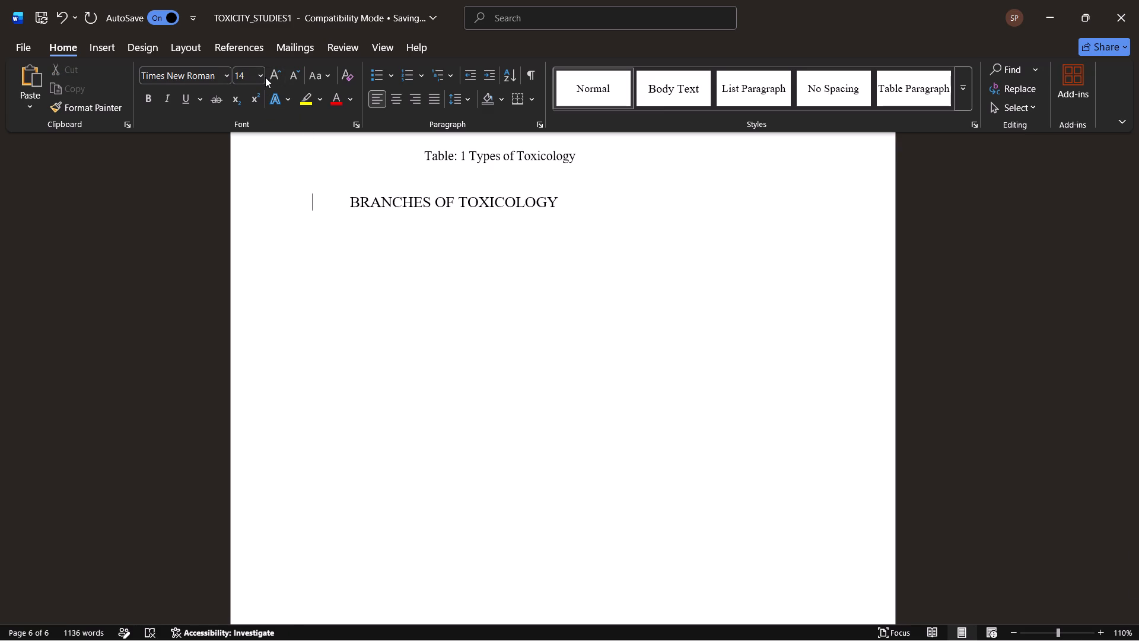
left_click(294, 83)
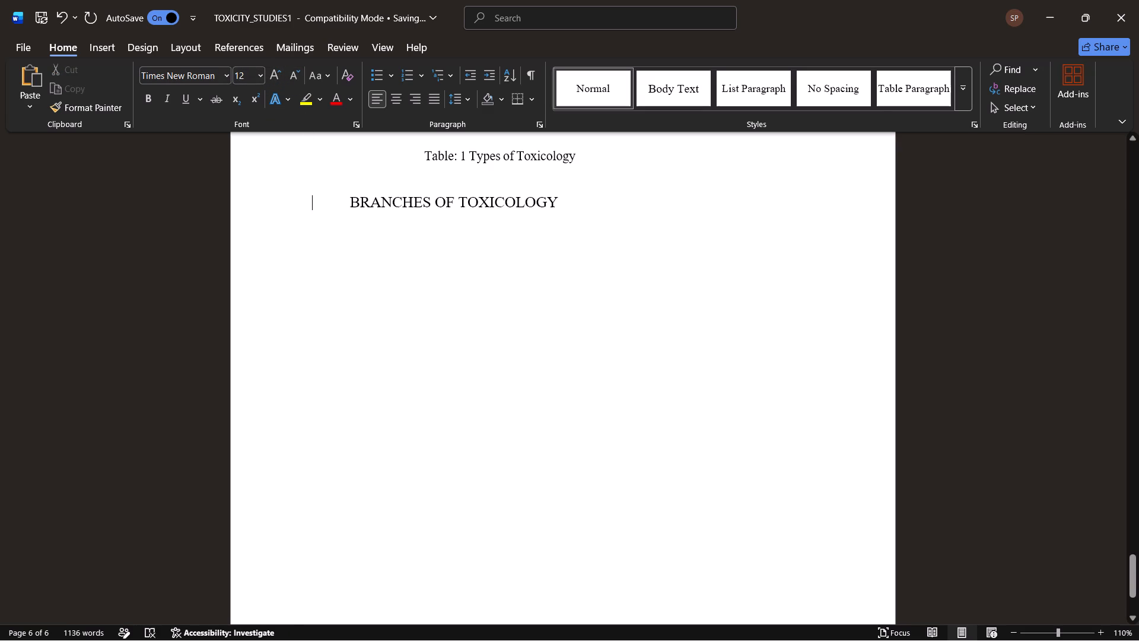
scroll(312, 204, "up", 2)
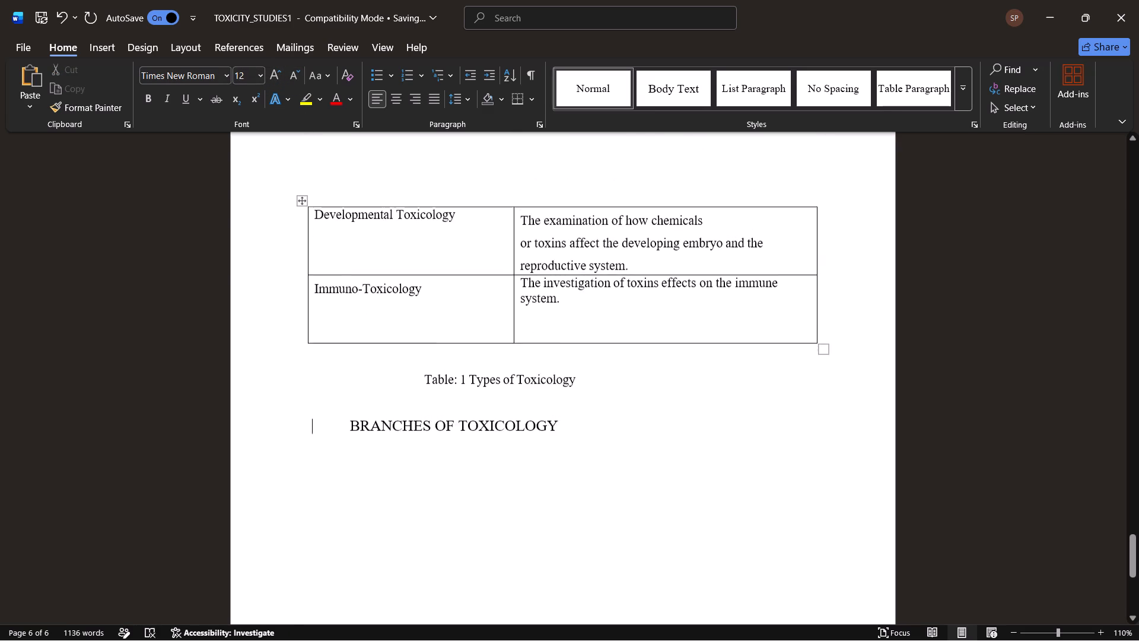
scroll(312, 204, "down", 1)
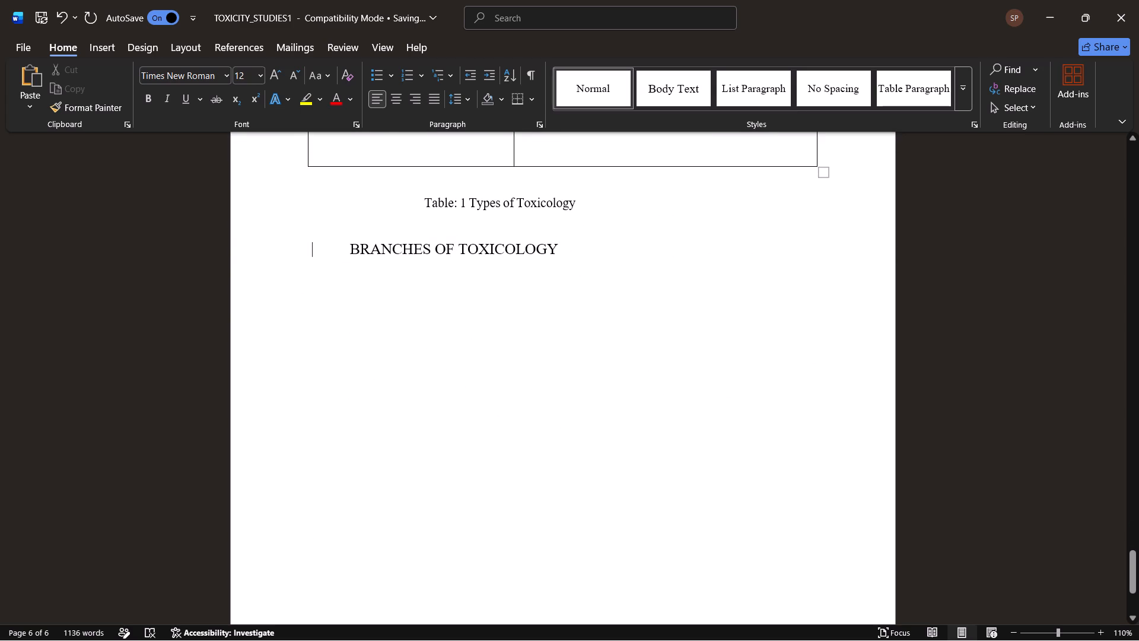
Start a new empty paragraph directly below the BRANCHES OF TOXICOLOGY heading for the section text.
left_click(346, 271)
left_click(346, 271)
key("Right")
key("Right")
key("Right")
key("Right")
key("Right")
key("Right")
key("Right")
key("Right")
key("Right")
key("Right")
key("Right")
key("Right")
key("Right")
key("Right")
key("Right")
key("Right")
key("Right")
key("Right")
key("Right")
key("Right")
key("space")
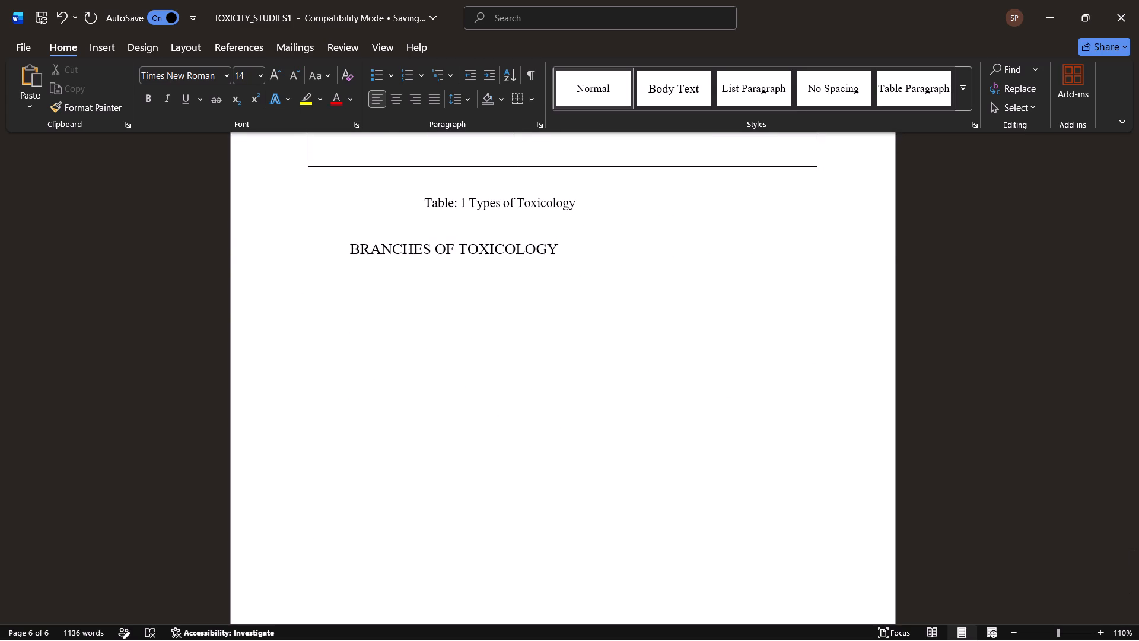
key("Return")
left_click(346, 271)
left_click(316, 281)
triple_click(316, 281)
left_click(316, 281)
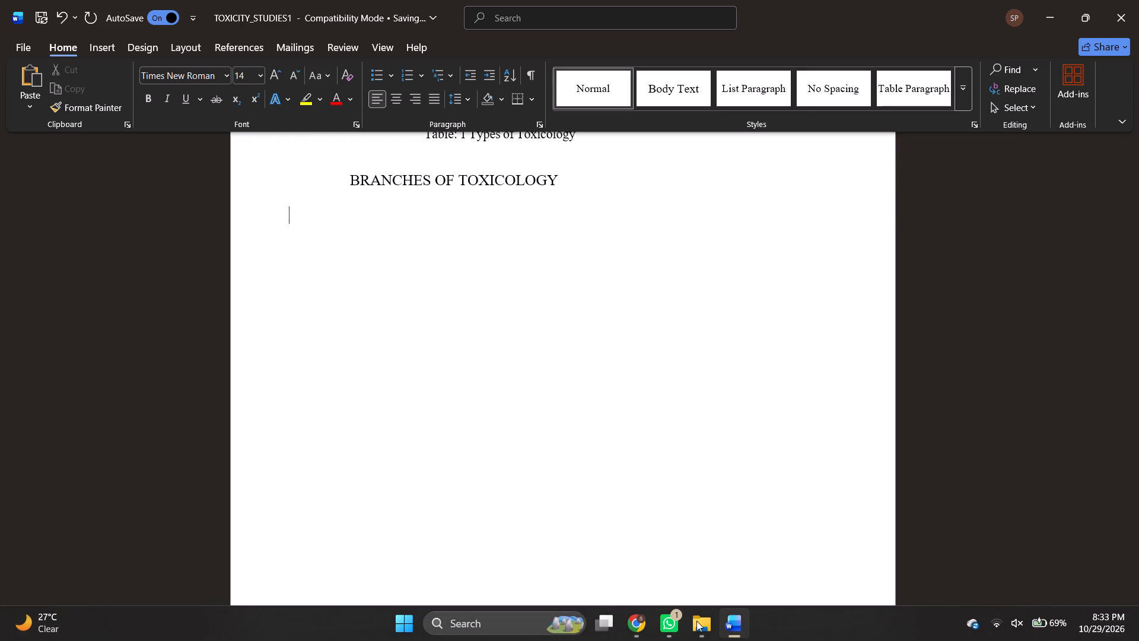
Switch to the ResearchGate article in Chrome and go to the text under BRANCHES OF TOXICOLOGY.
left_click(629, 630)
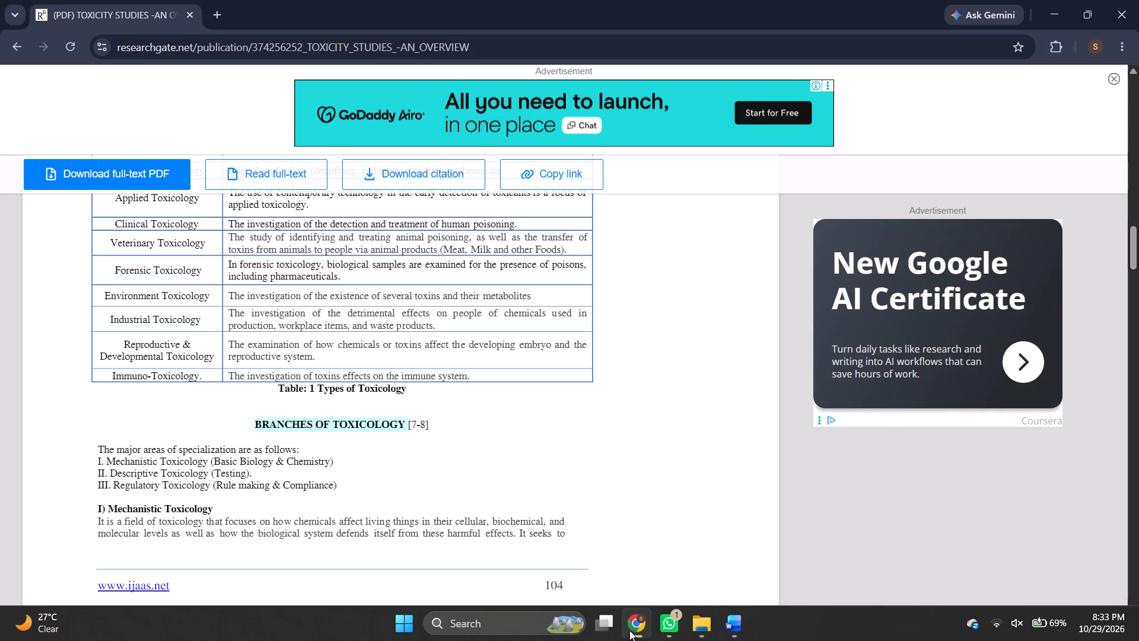
scroll(629, 630, "down", 1)
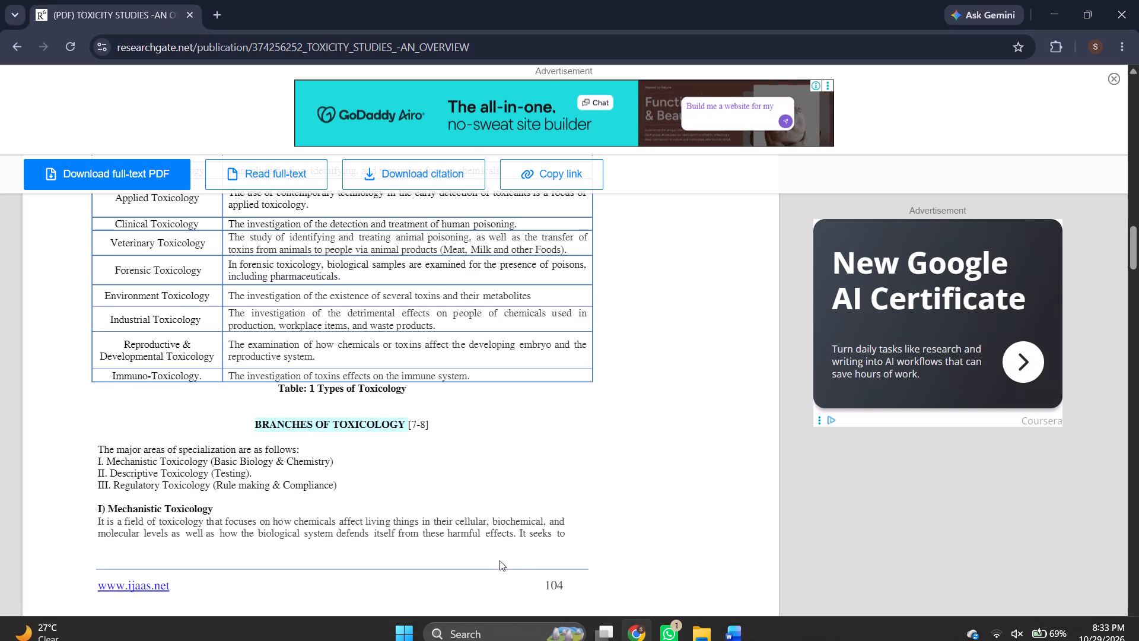
scroll(495, 560, "down", 1)
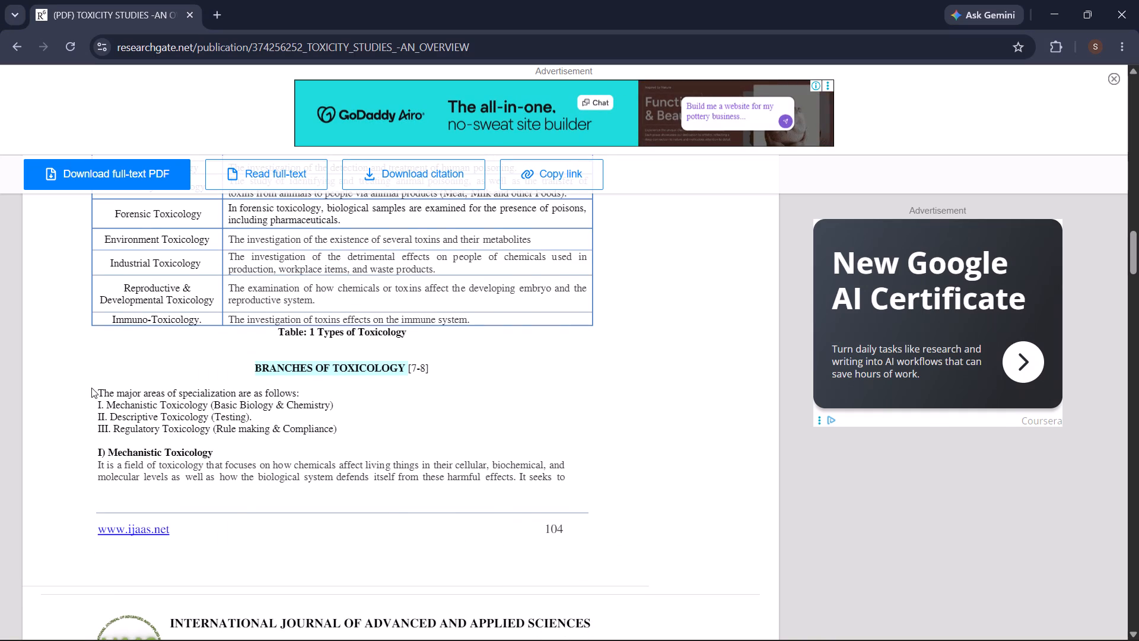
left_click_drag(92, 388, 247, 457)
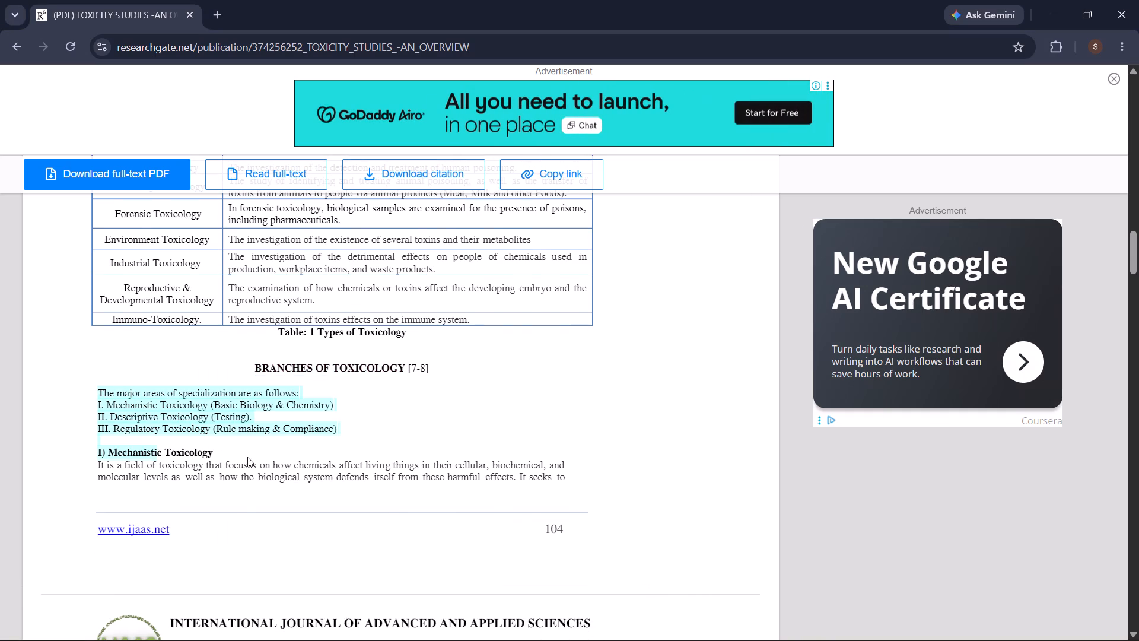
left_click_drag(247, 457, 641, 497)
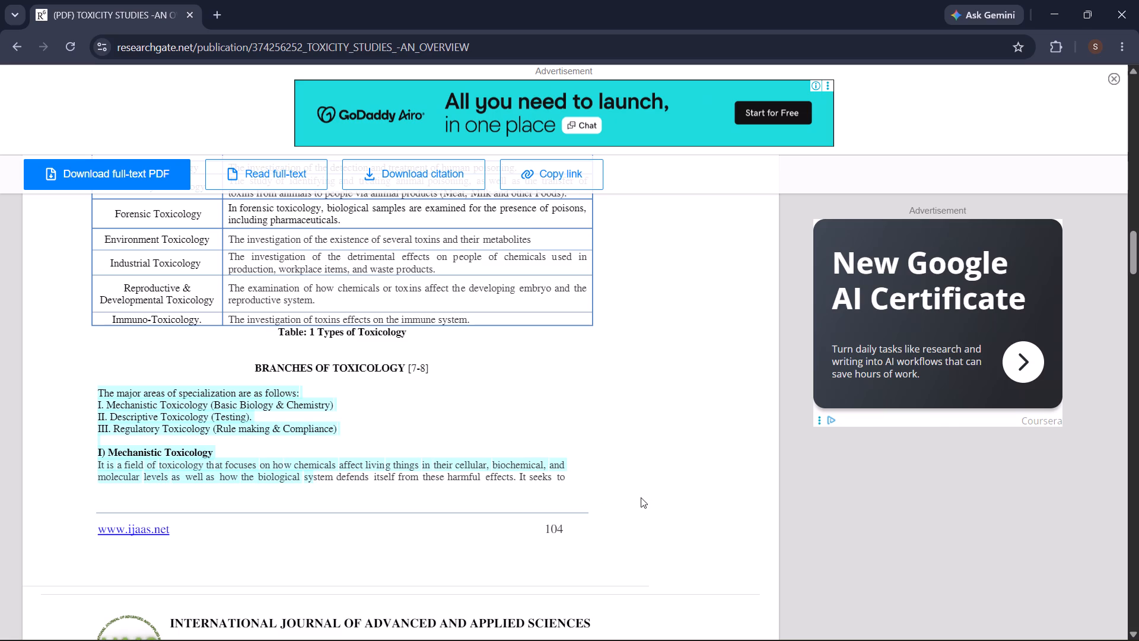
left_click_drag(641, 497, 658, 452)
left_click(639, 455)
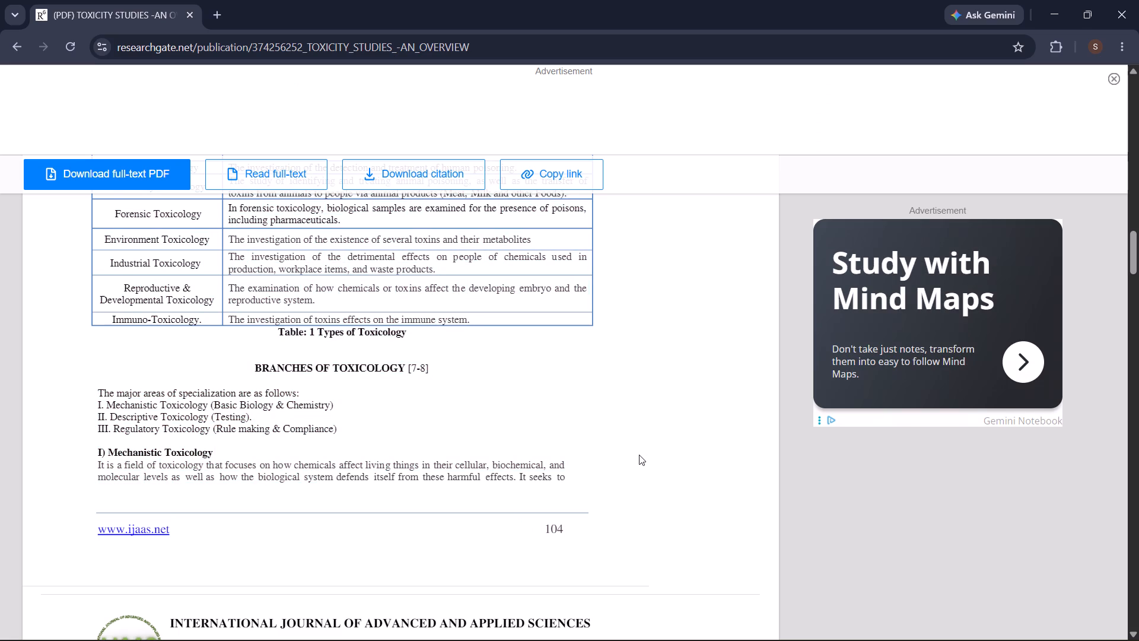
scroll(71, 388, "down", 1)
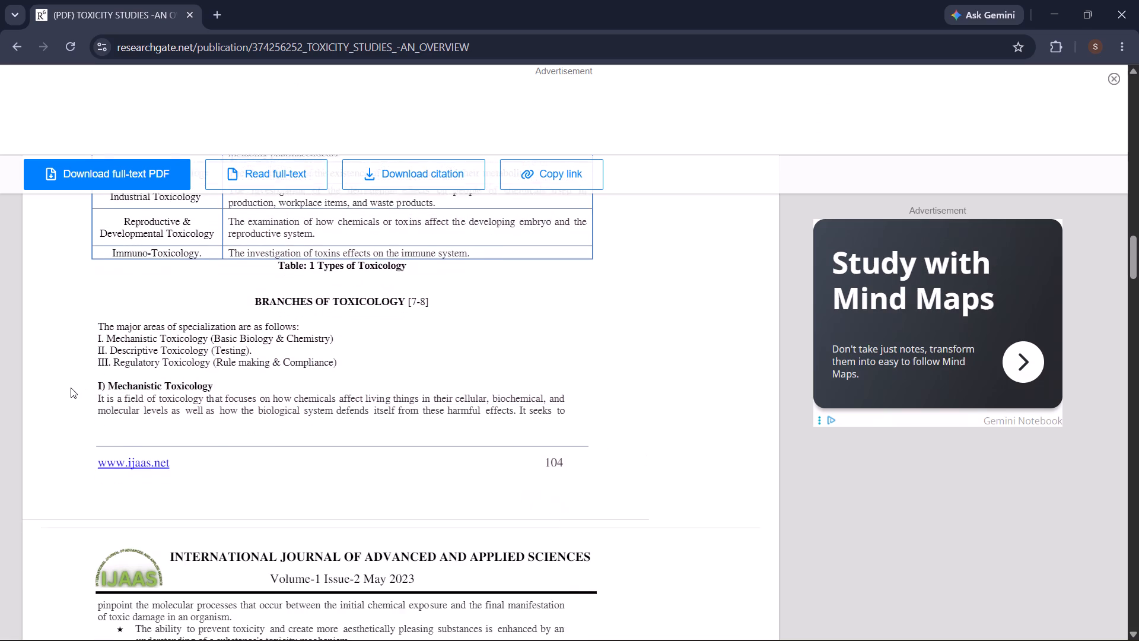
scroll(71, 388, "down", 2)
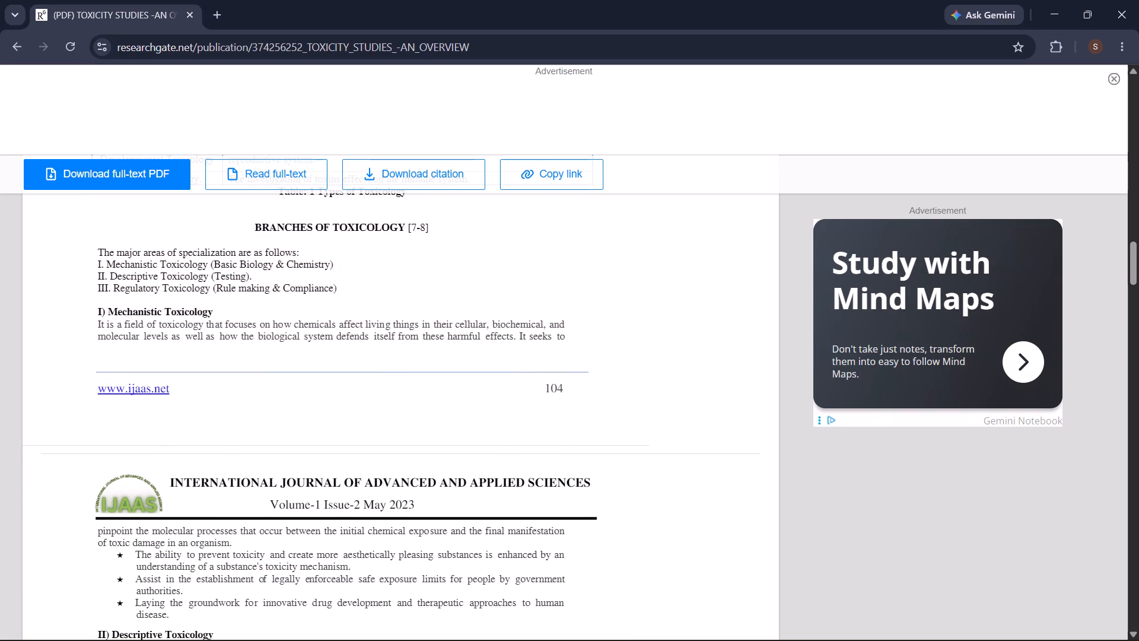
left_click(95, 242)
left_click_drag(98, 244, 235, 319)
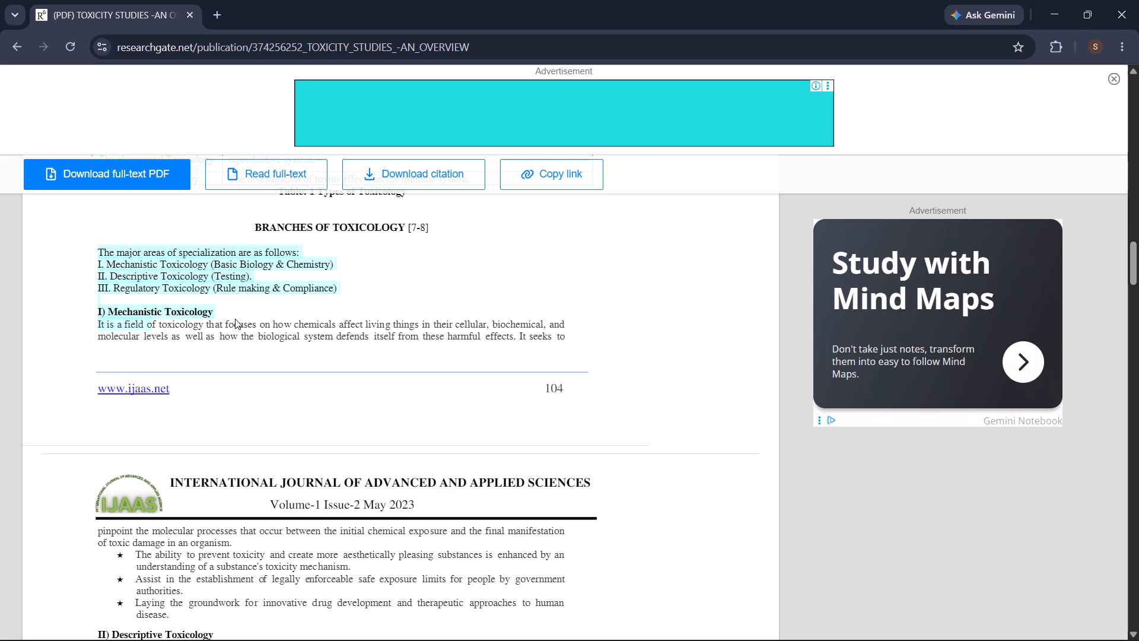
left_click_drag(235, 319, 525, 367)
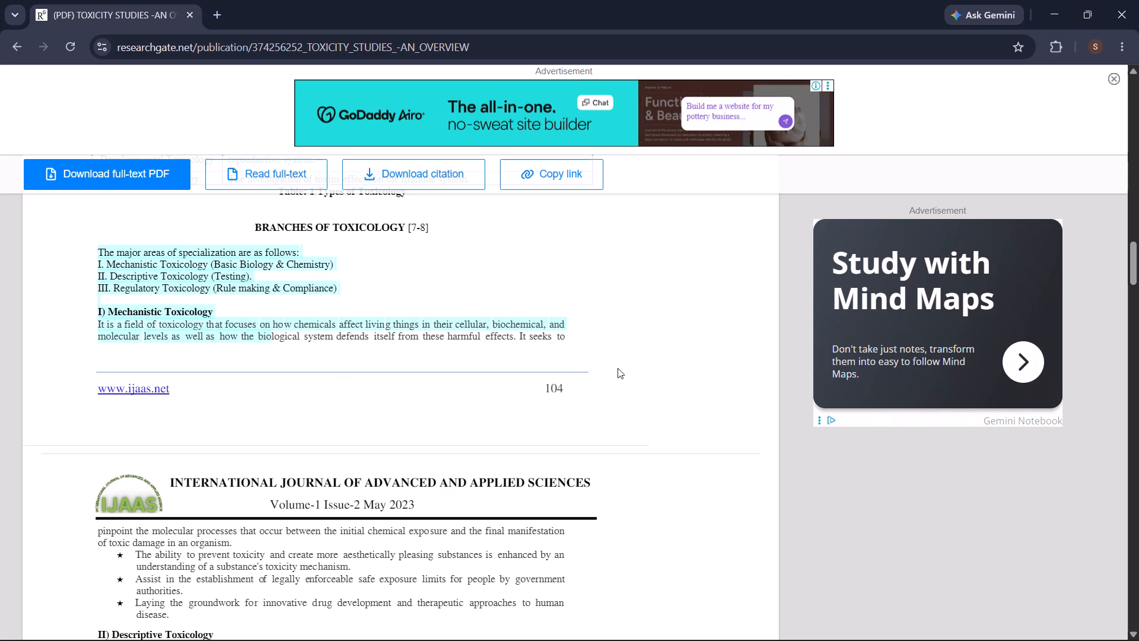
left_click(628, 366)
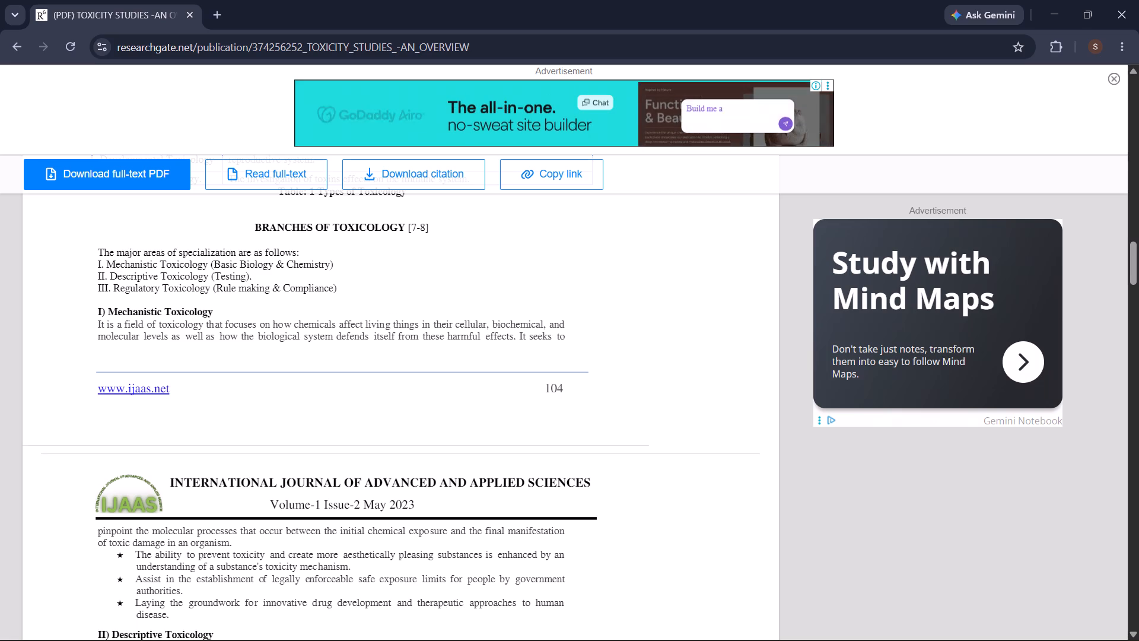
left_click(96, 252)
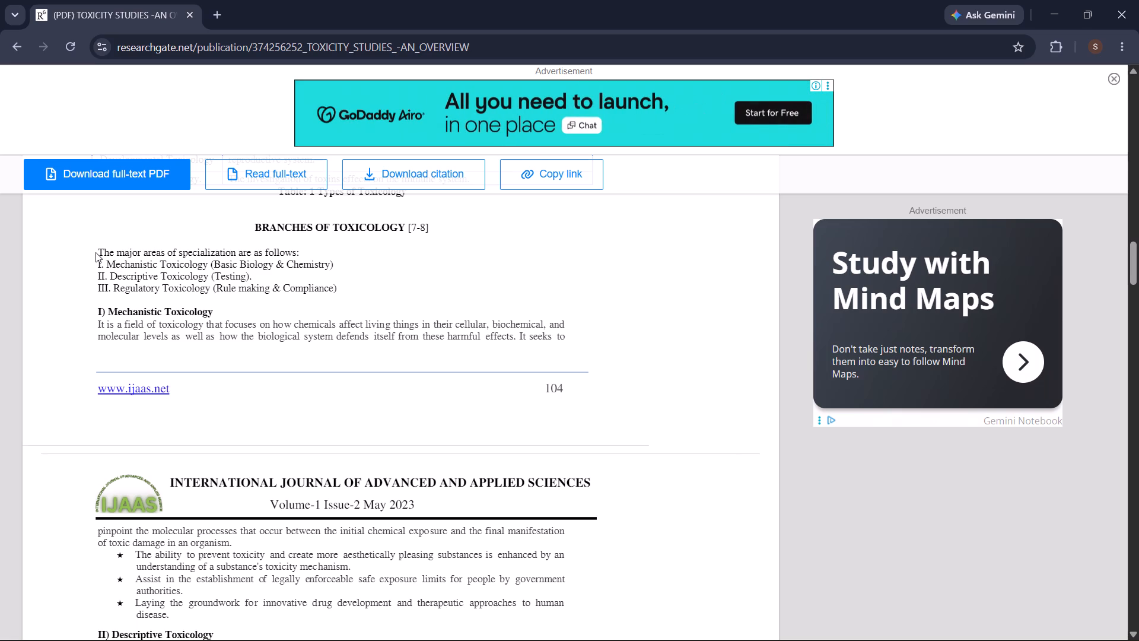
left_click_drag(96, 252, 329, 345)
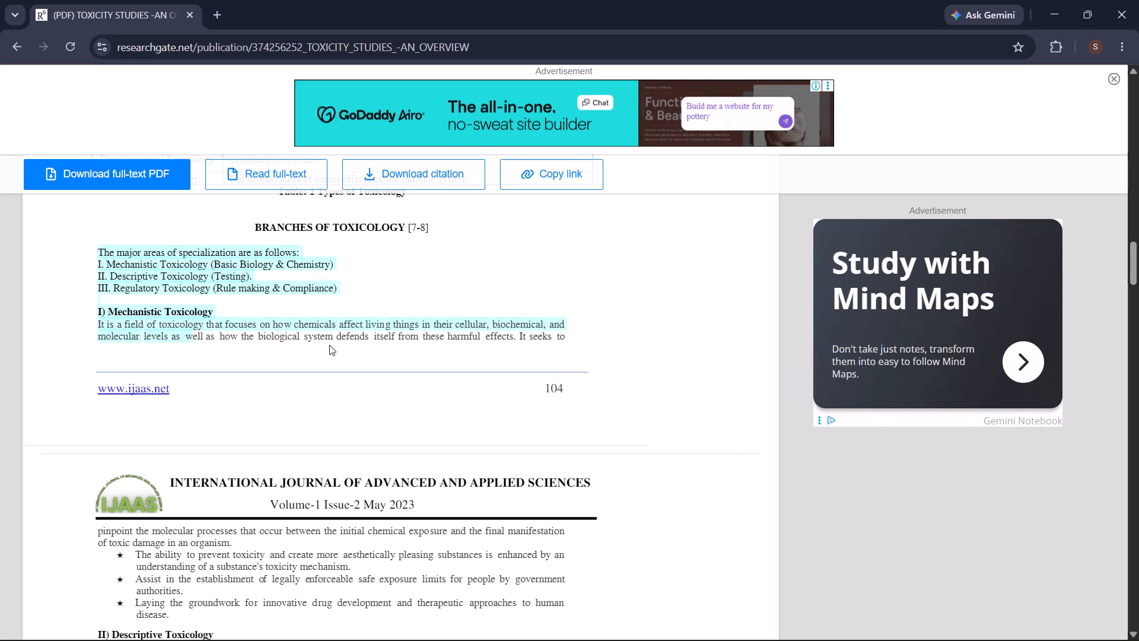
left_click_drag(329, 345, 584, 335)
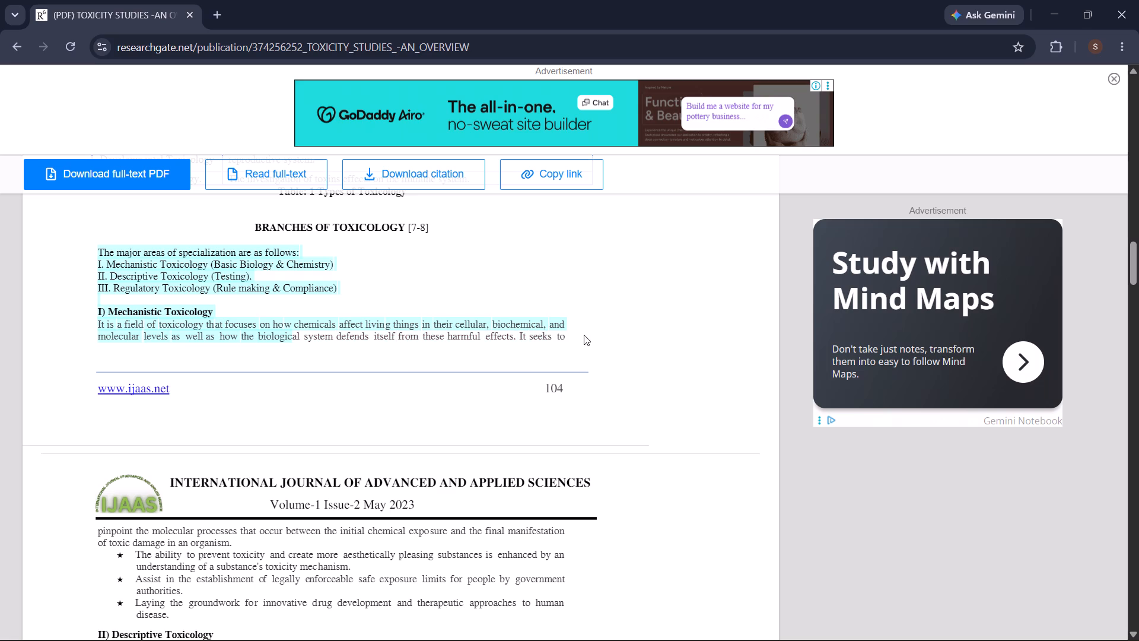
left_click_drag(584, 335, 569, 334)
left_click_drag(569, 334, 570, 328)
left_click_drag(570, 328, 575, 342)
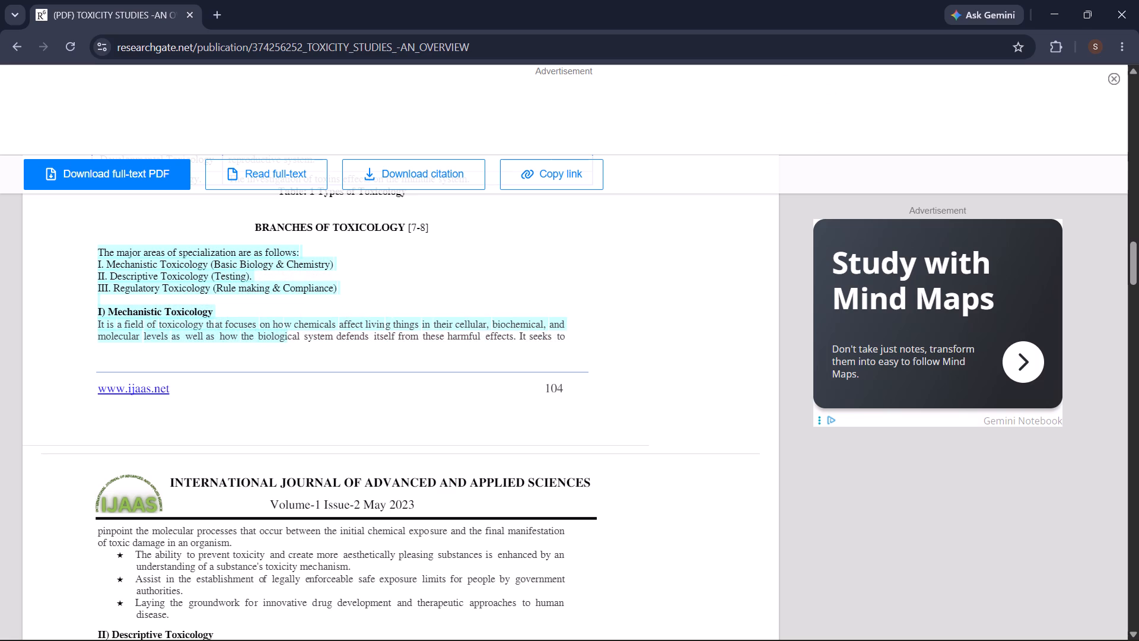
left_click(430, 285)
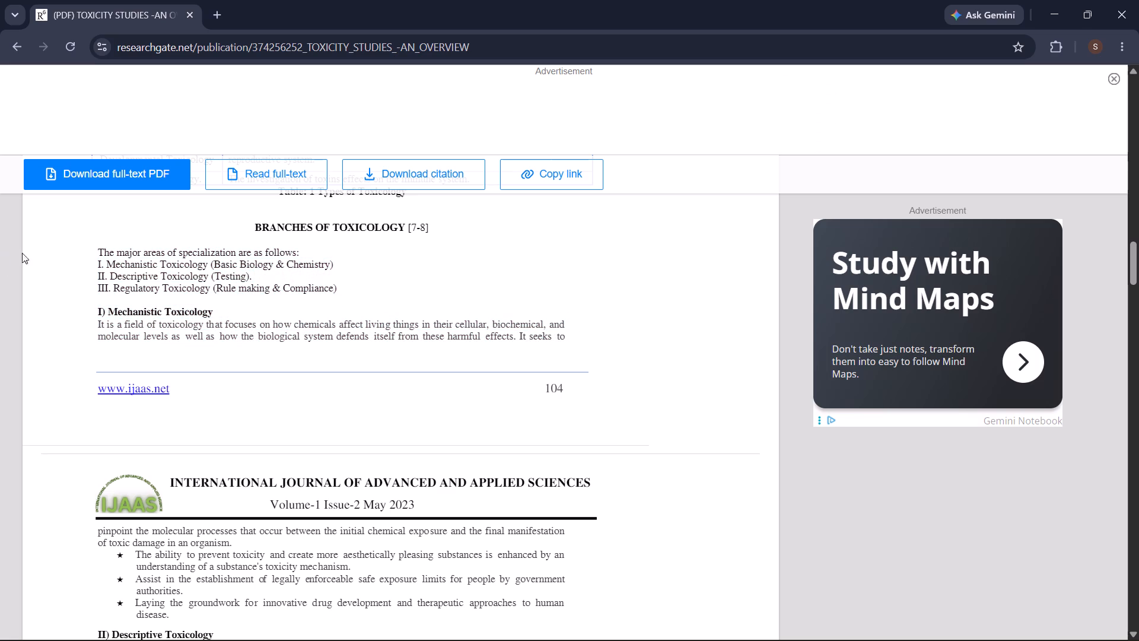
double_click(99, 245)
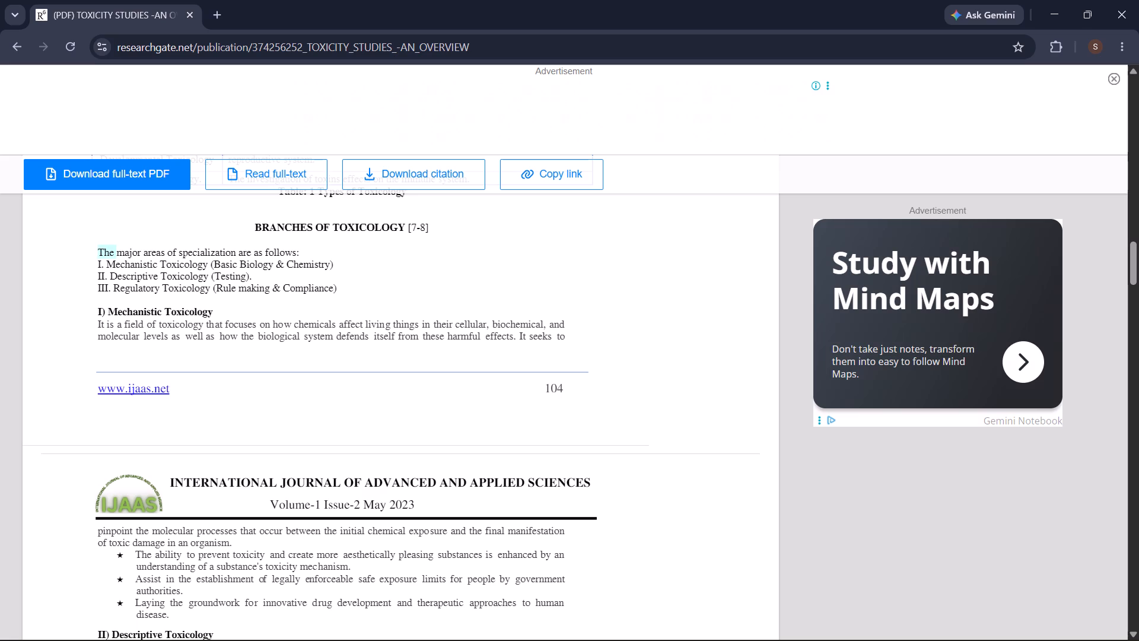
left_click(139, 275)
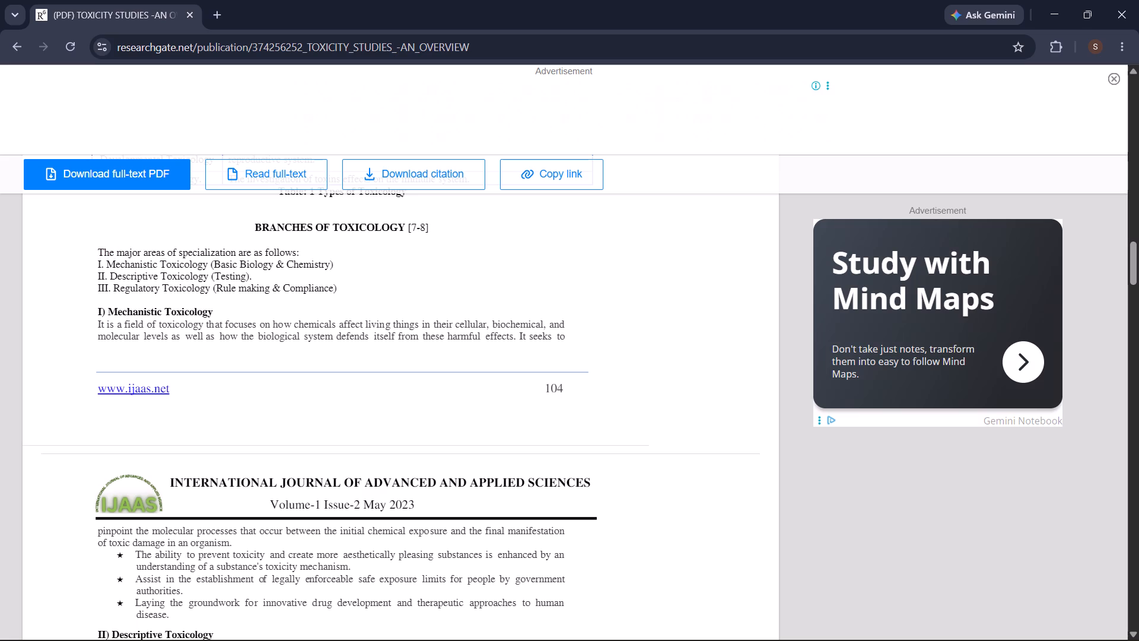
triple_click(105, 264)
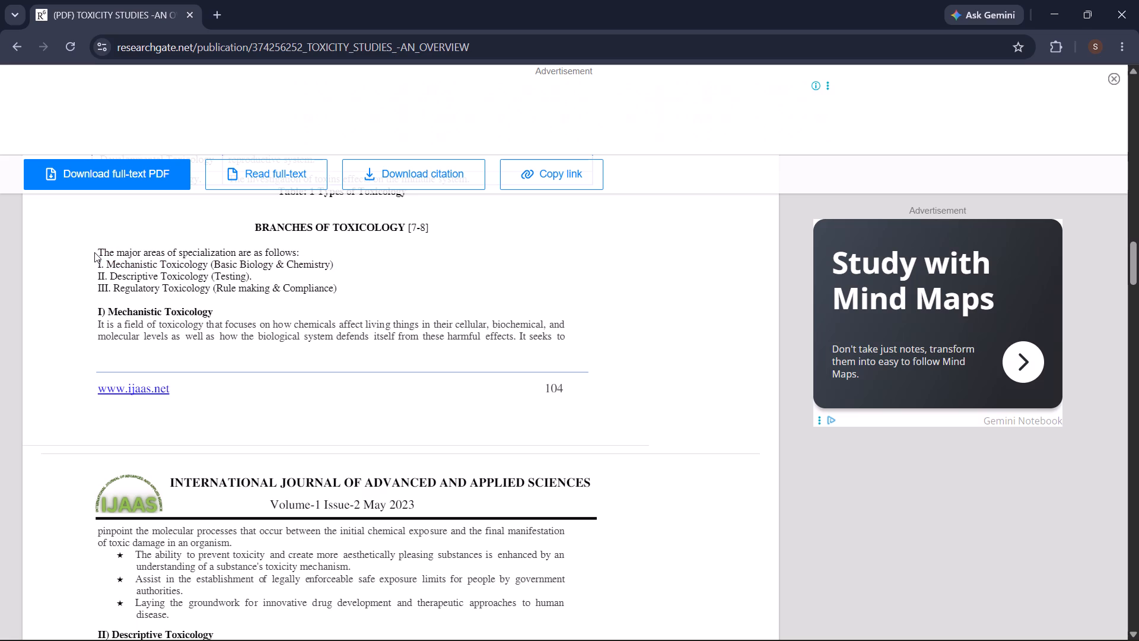
Copy the article text from "The major areas of specialization are as follows:" through the "Risk characterization" bullet under Descriptive Toxicology.
double_click(94, 252)
left_click_drag(94, 252, 260, 340)
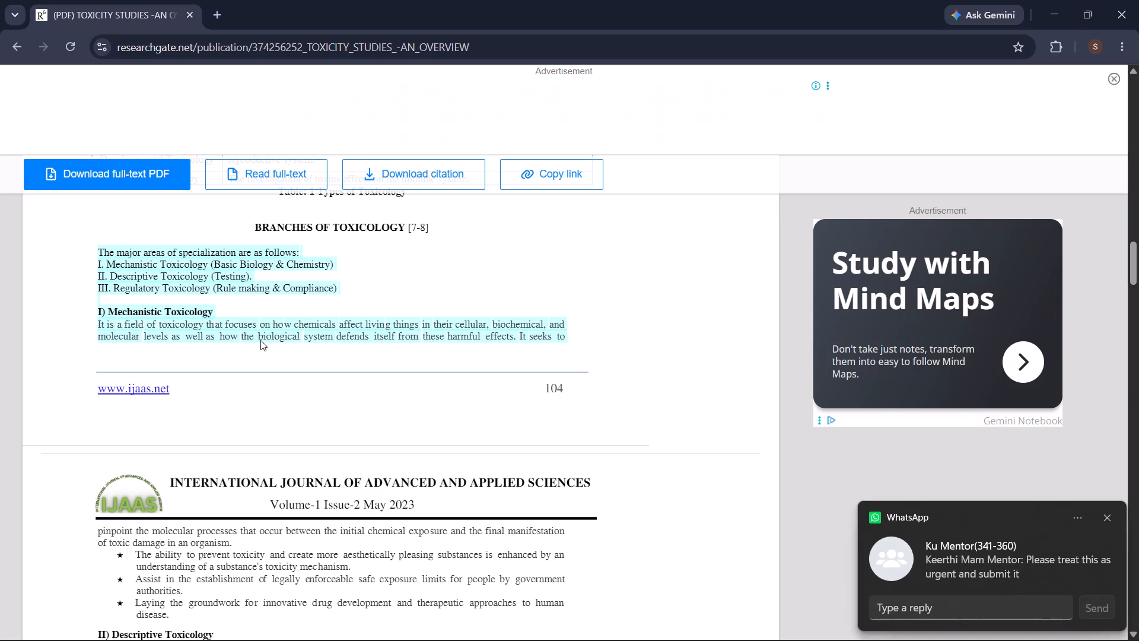
left_click_drag(260, 340, 351, 507)
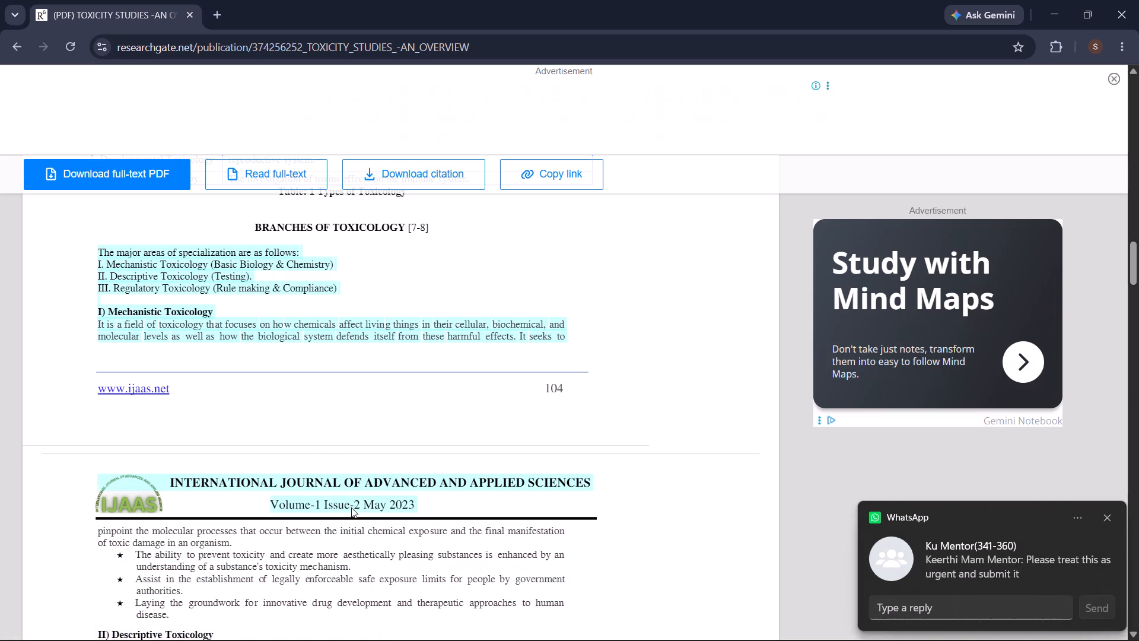
left_click_drag(351, 507, 323, 632)
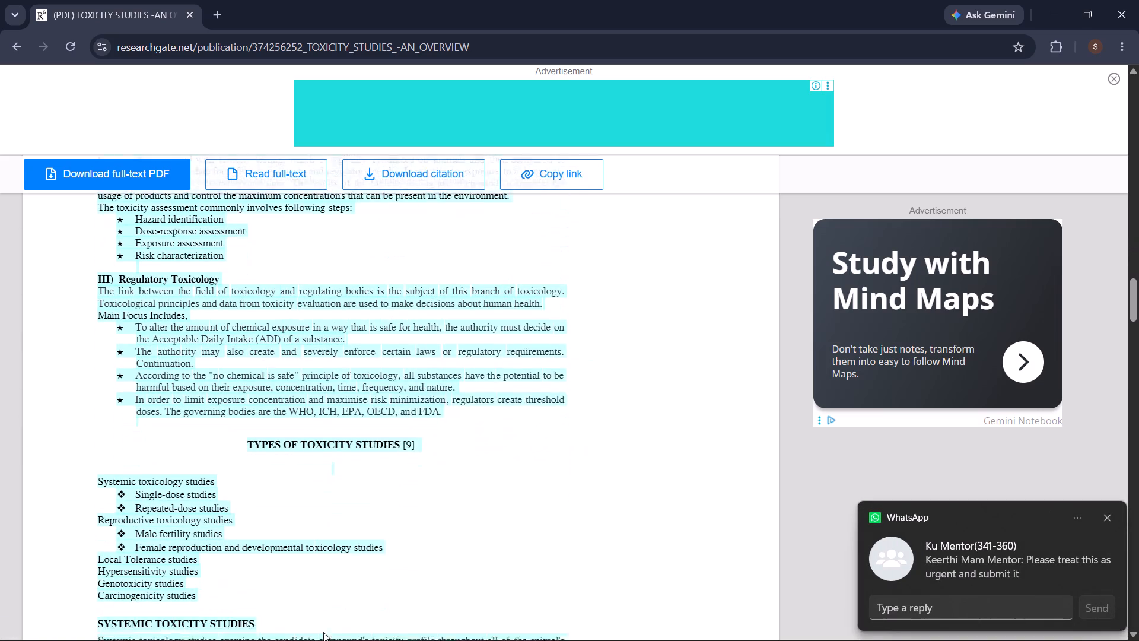
left_click_drag(323, 632, 256, 287)
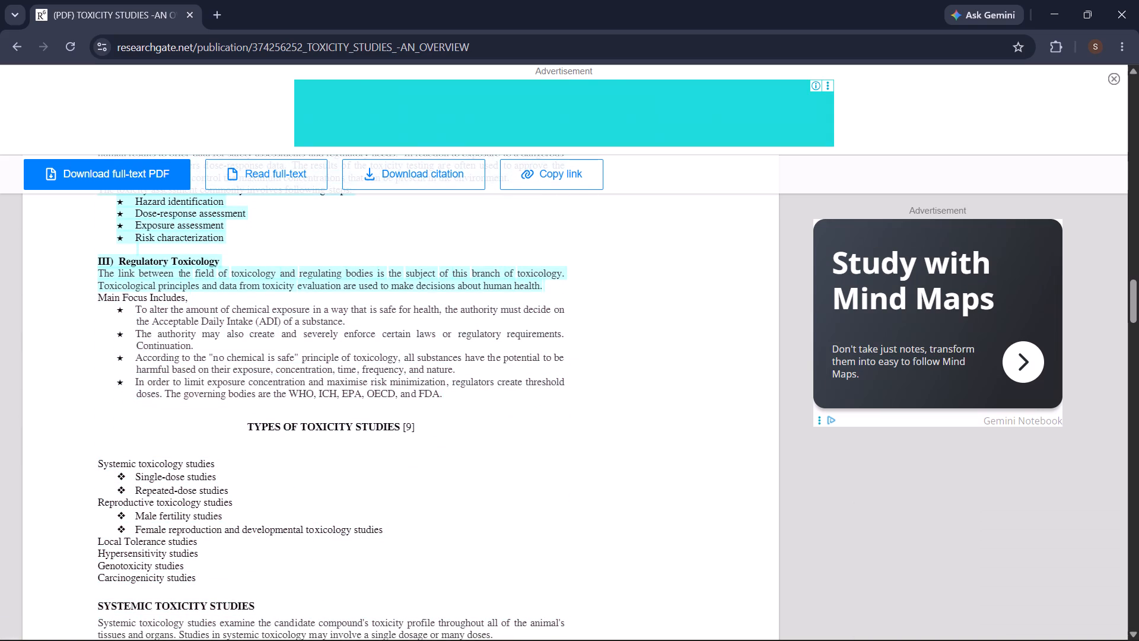
left_click_drag(256, 287, 250, 227)
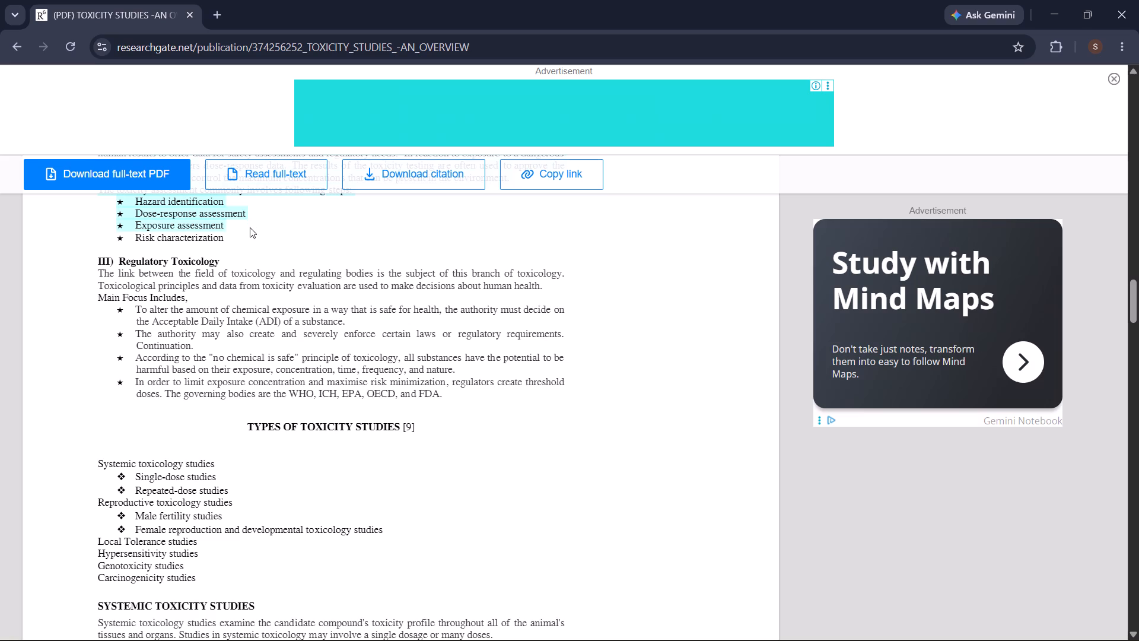
left_click_drag(250, 227, 250, 237)
key("ctrl+c")
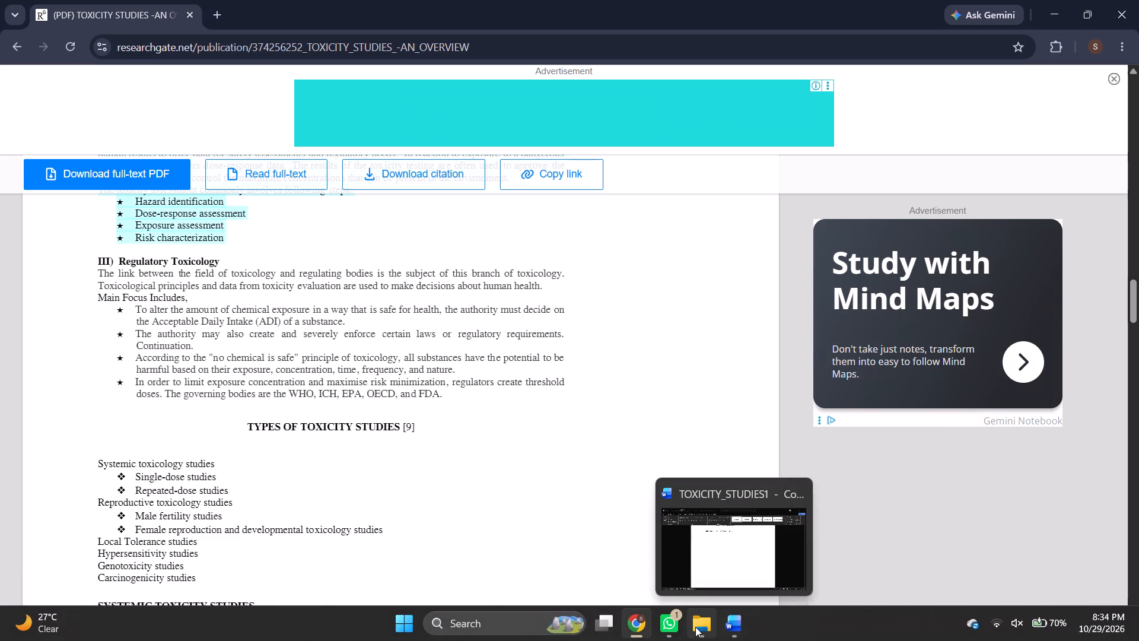
Switch to TOXICITY_STUDIES1 in Word and paste the copied text in the empty paragraph below the BRANCHES OF TOXICOLOGY heading.
left_click(739, 629)
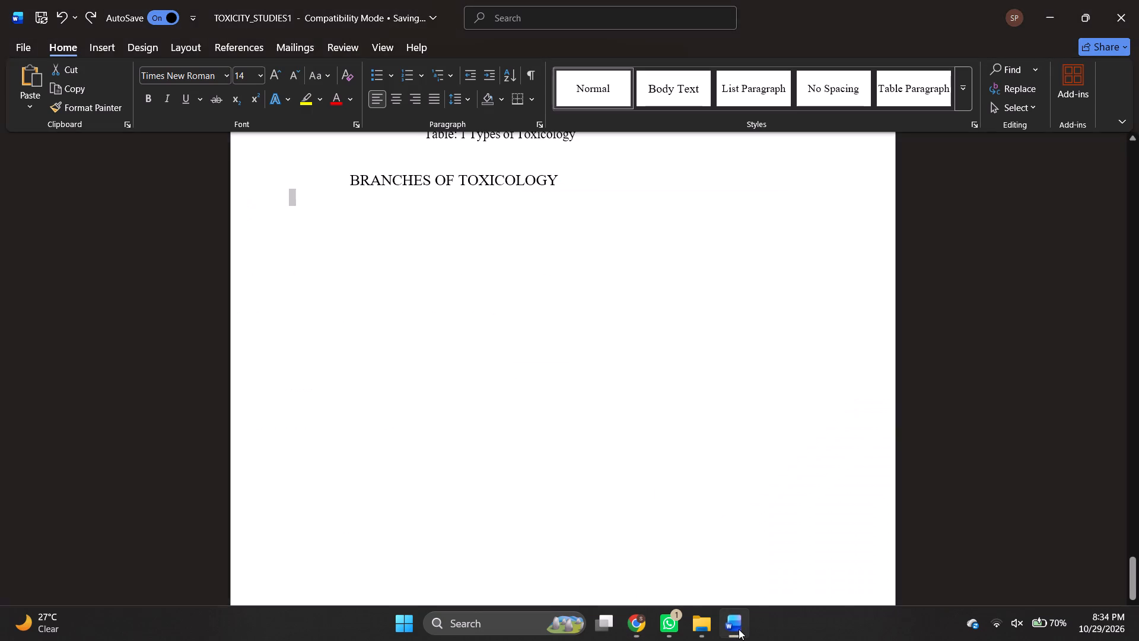
left_click(298, 212)
triple_click(298, 212)
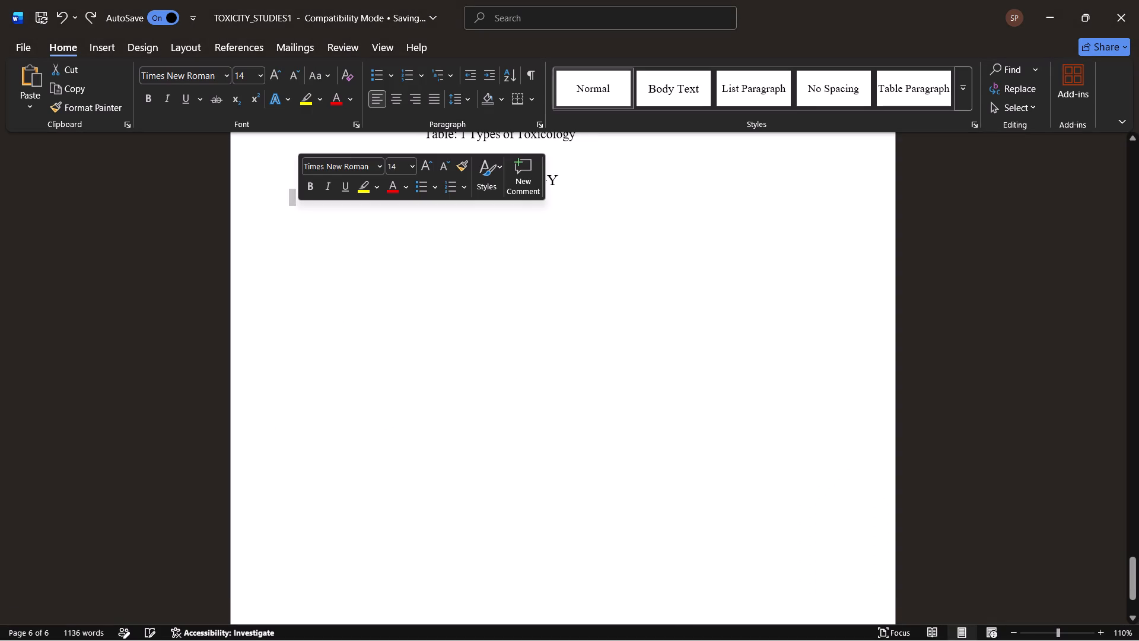
double_click(298, 212)
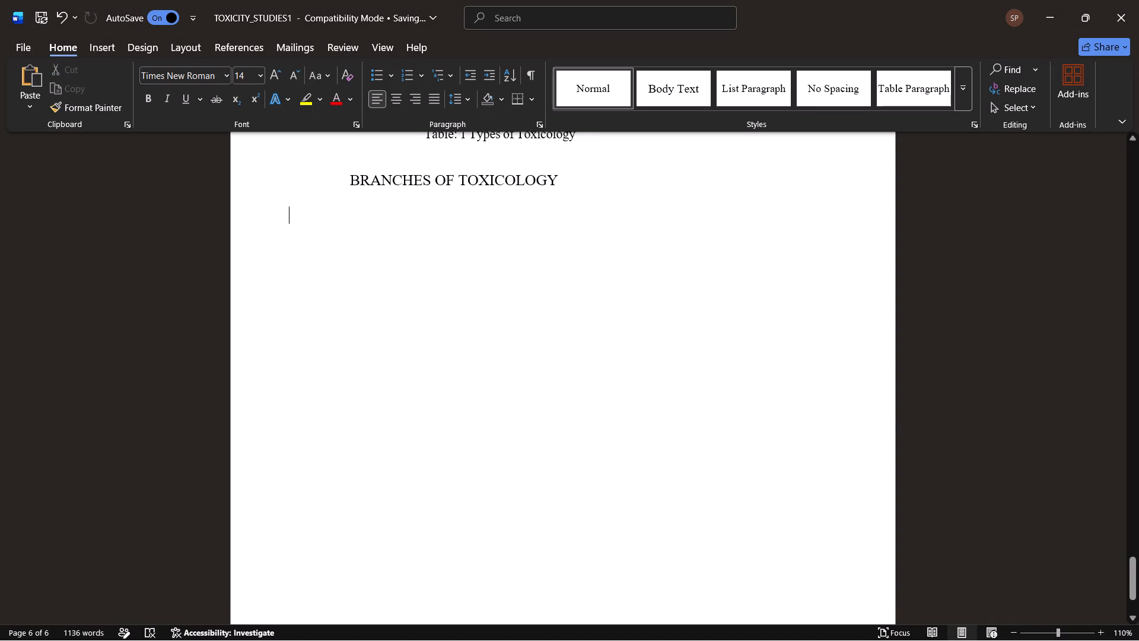
key("ctrl+v")
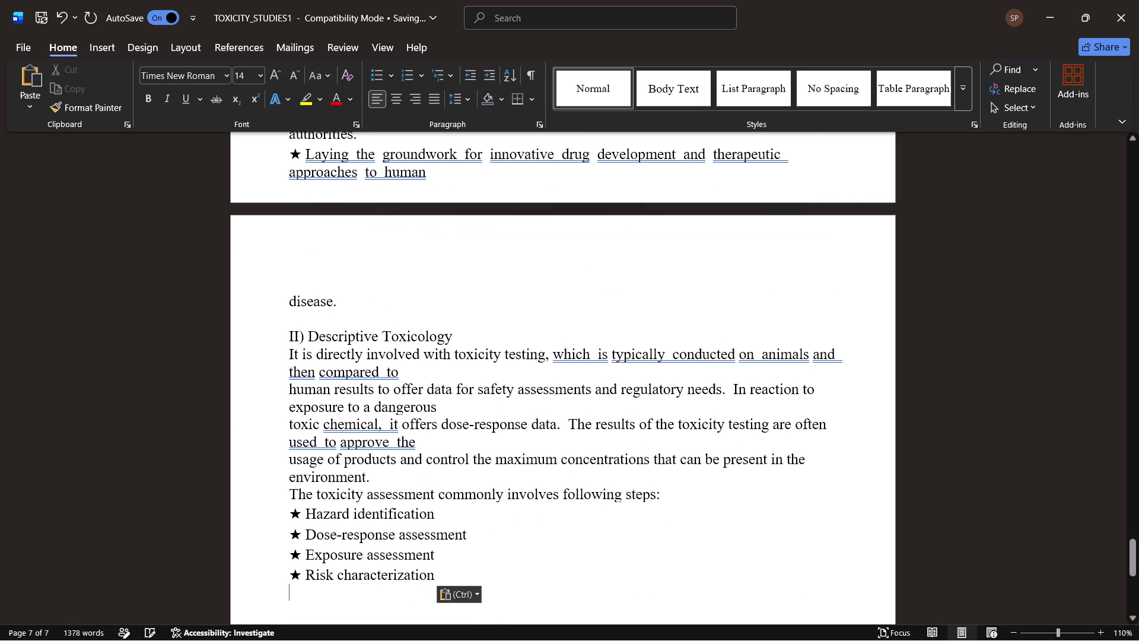
scroll(298, 212, "up", 2)
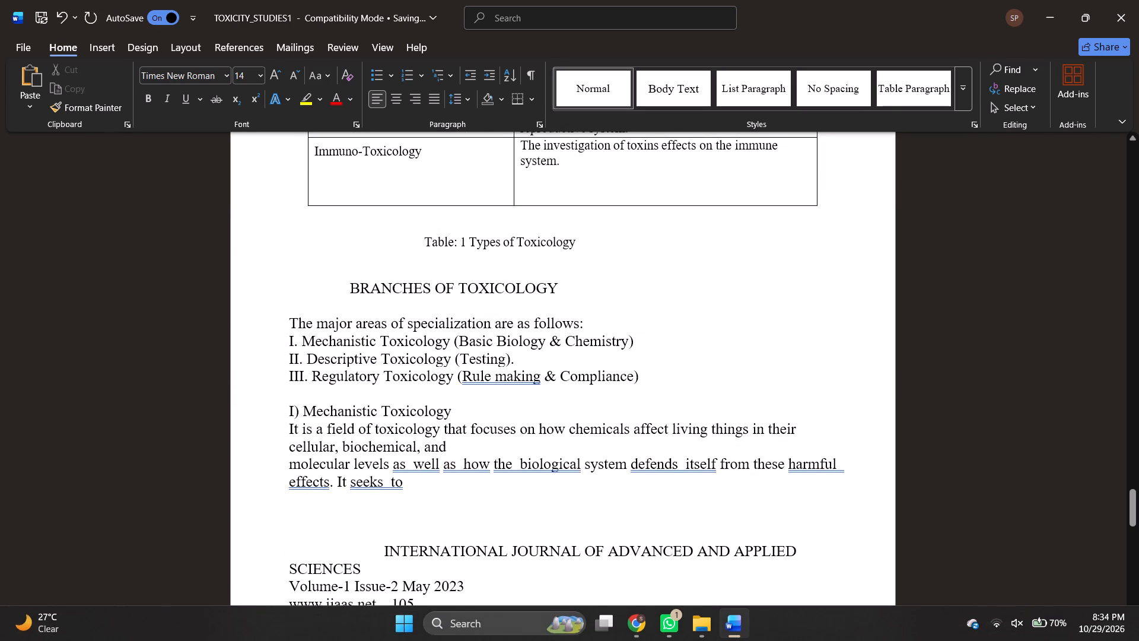
left_click_drag(383, 551, 403, 575)
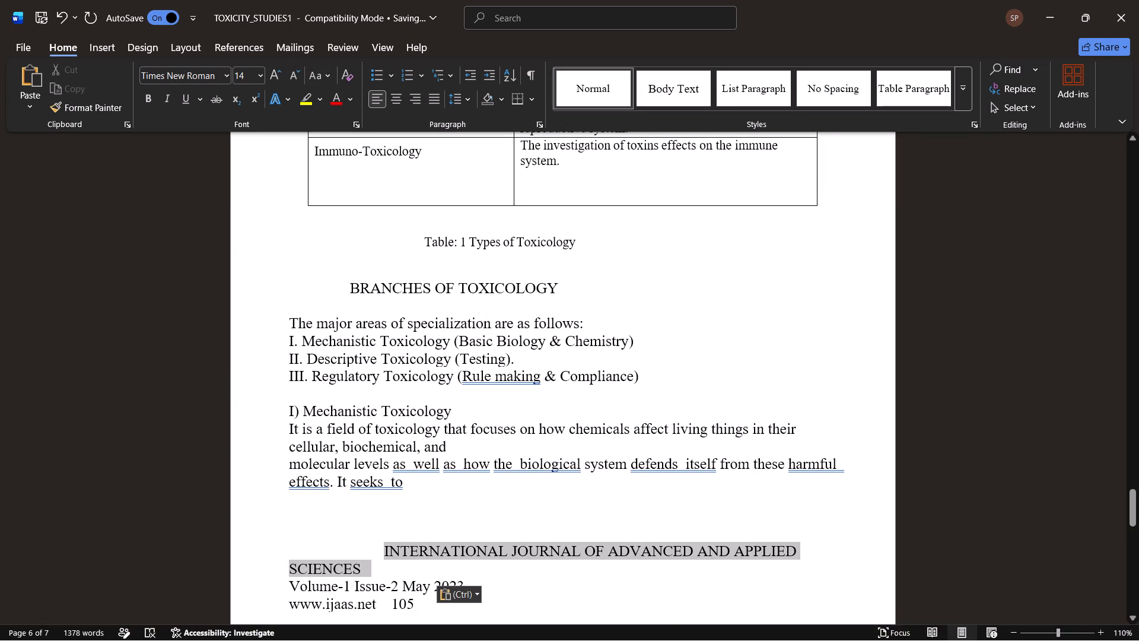
left_click_drag(403, 575, 416, 603)
scroll(416, 603, "down", 1)
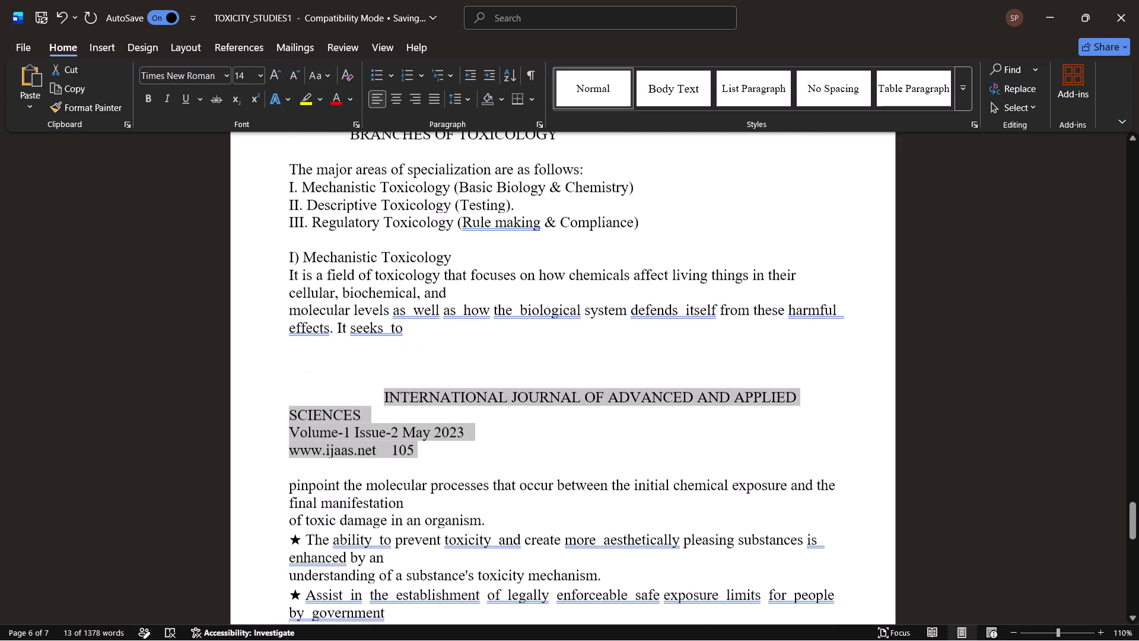
scroll(416, 603, "down", 1)
key("BackSpace")
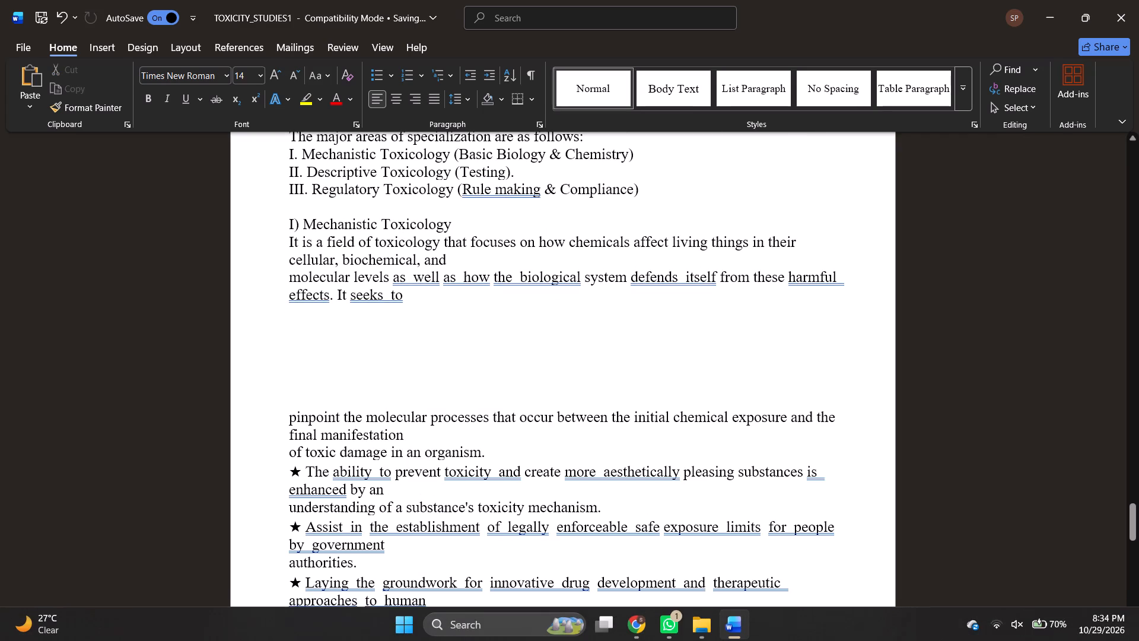
Delete the blank gap before "pinpoint the molecular processes" back to "effects. It", and add an "s" after "It".
left_click(279, 423)
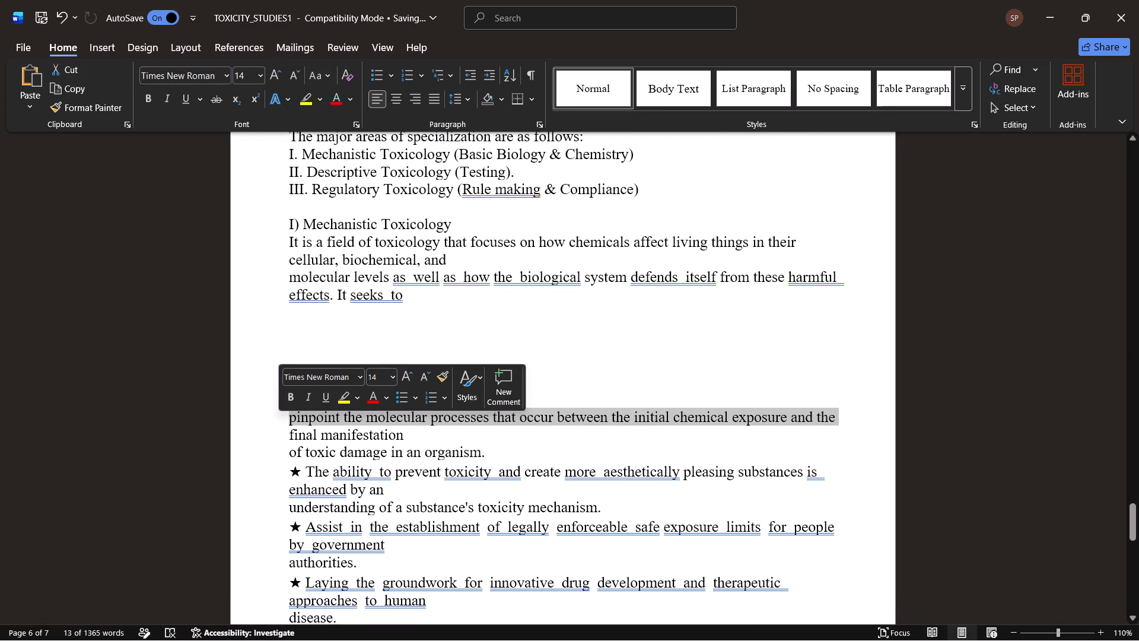
left_click(263, 350)
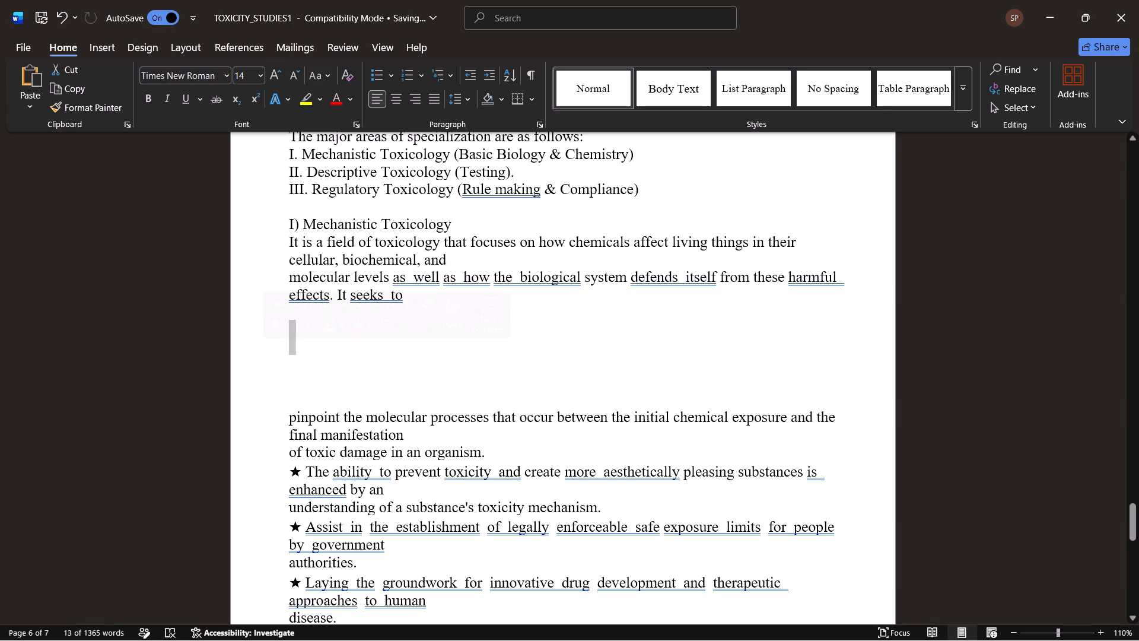
left_click(285, 419)
key("BackSpace")
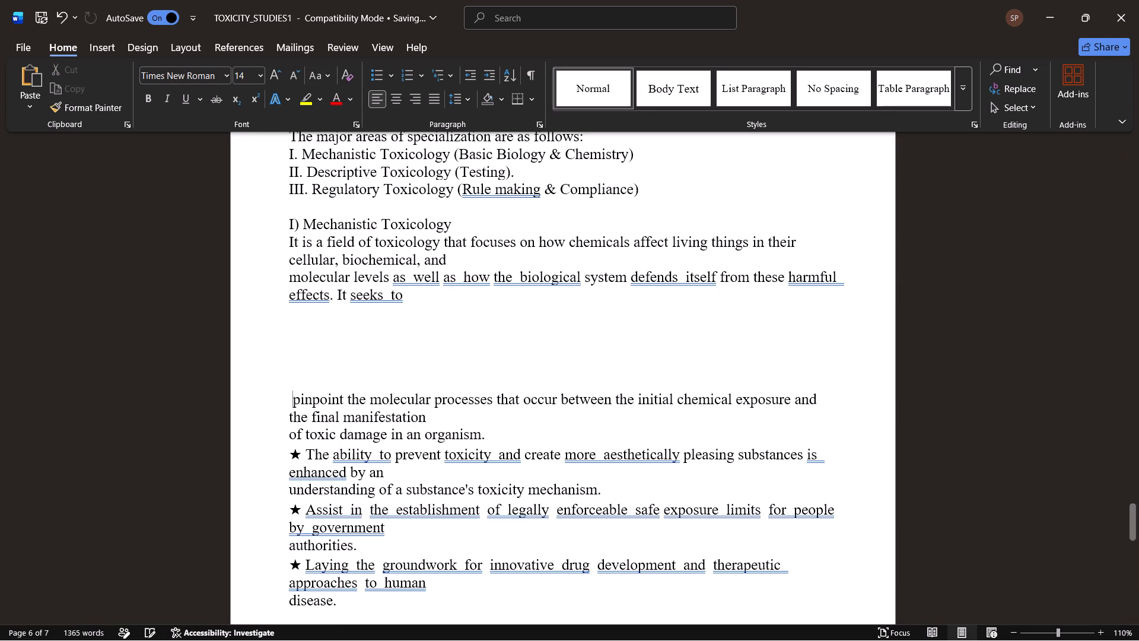
key("BackSpace")
key("BackSpace")
key("BackSpace")
key("BackSpace")
key("BackSpace")
key("BackSpace")
key("BackSpace")
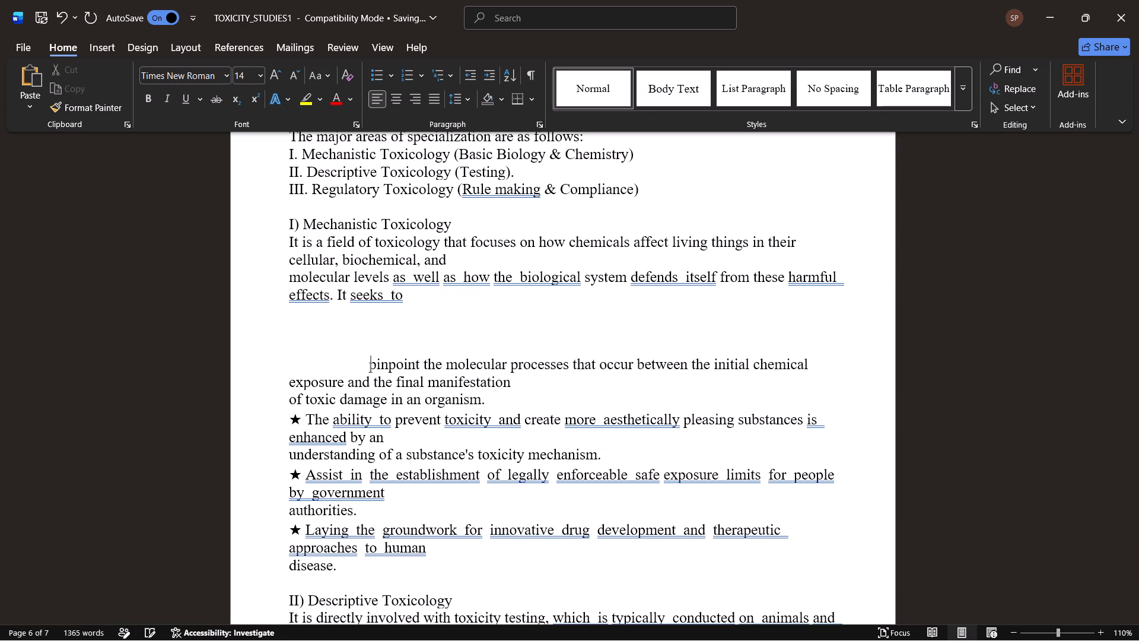
key("BackSpace")
key("BackSpace")
key("BackSpace")
key("BackSpace")
key("BackSpace")
key("BackSpace")
key("BackSpace")
key("BackSpace")
key("BackSpace")
key("BackSpace")
key("BackSpace")
key("BackSpace")
key("BackSpace")
key("BackSpace")
key("BackSpace")
key("BackSpace")
key("BackSpace")
key("BackSpace")
key("BackSpace")
key("BackSpace")
key("BackSpace")
key("BackSpace")
key("BackSpace")
key("BackSpace")
key("BackSpace")
key("BackSpace")
key("BackSpace")
key("BackSpace")
key("BackSpace")
key("BackSpace")
key("BackSpace")
key("BackSpace")
key("BackSpace")
key("BackSpace")
key("BackSpace")
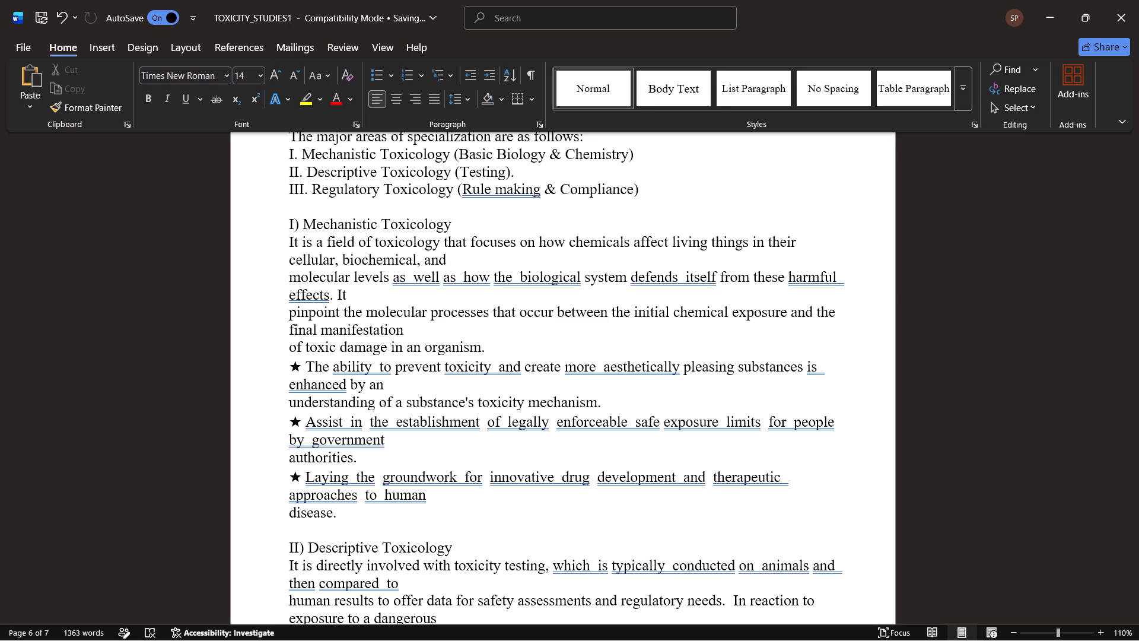
key("space")
key("s")
Clear the line "understanding of a substance's toxicity mechanism." from the first starred point under Mechanistic Toxicology.
left_click_drag(285, 419, 327, 392)
type("eek")
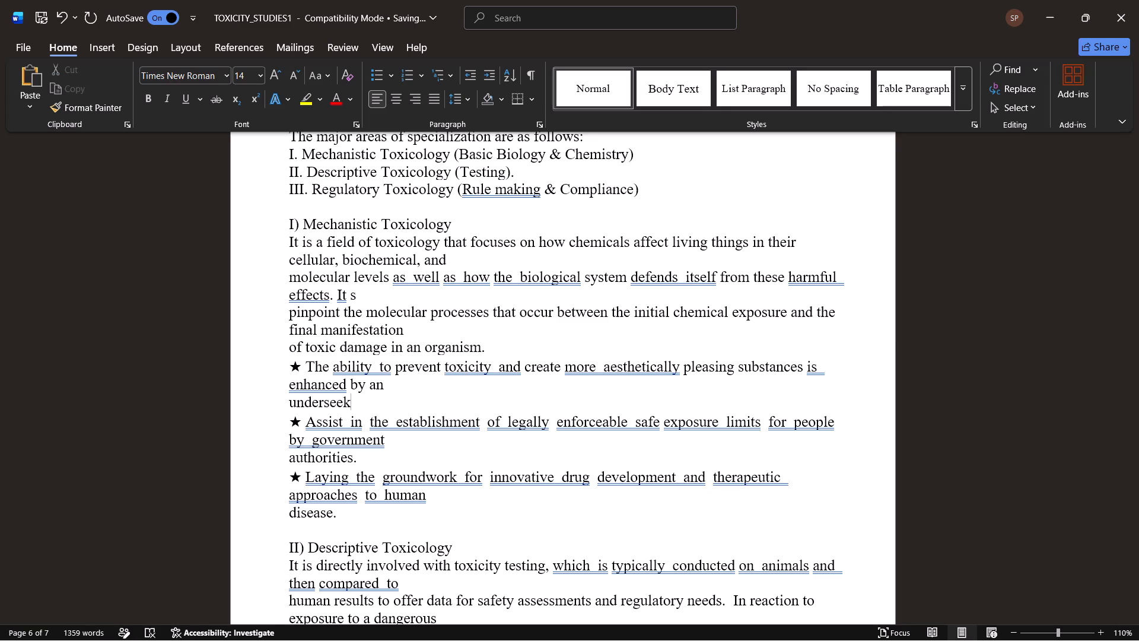
key("BackSpace")
key("BackSpace")
key("BackSpace")
key("BackSpace")
key("BackSpace")
key("BackSpace")
key("BackSpace")
key("BackSpace")
key("BackSpace")
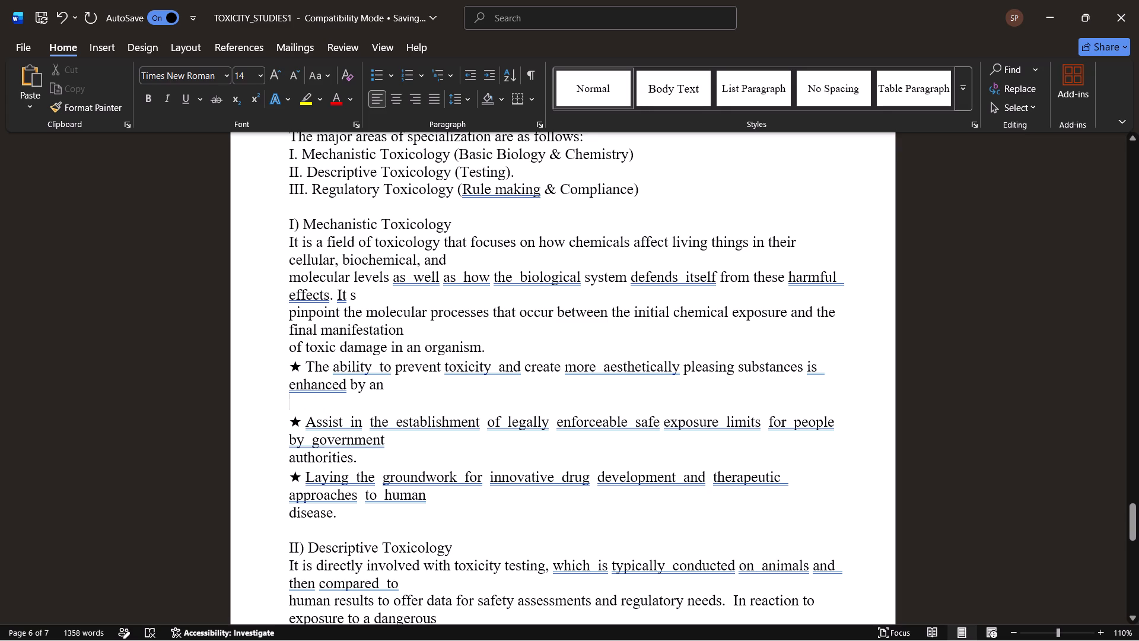
Continue the first starred point after "enhanced by an" with "understanding of substances toxicity mechanism".
left_click(386, 386)
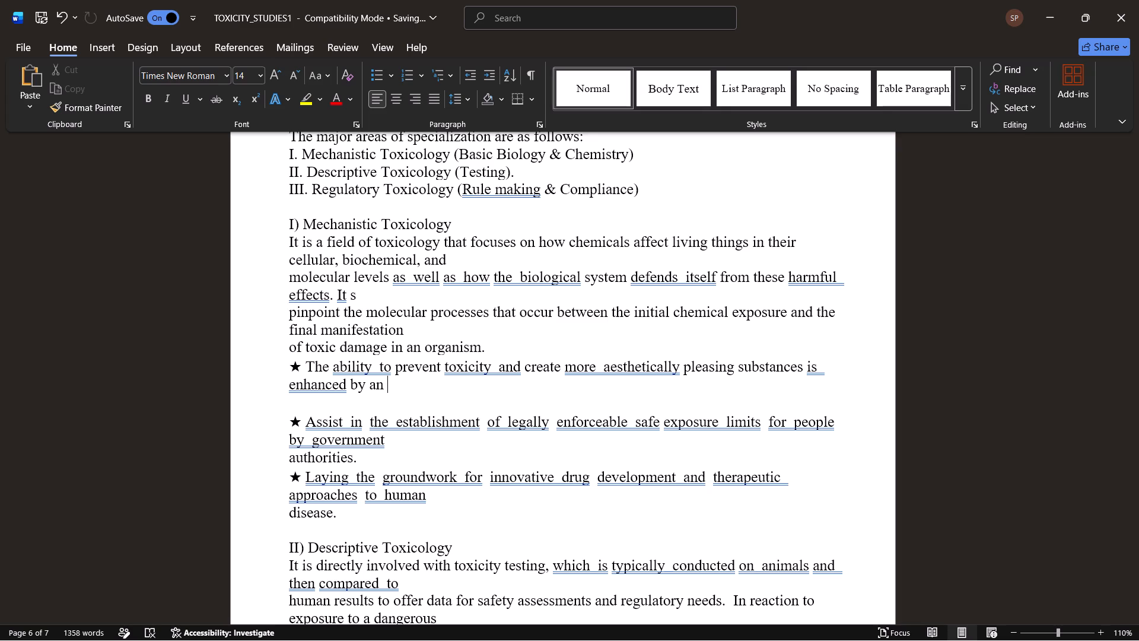
type("understand")
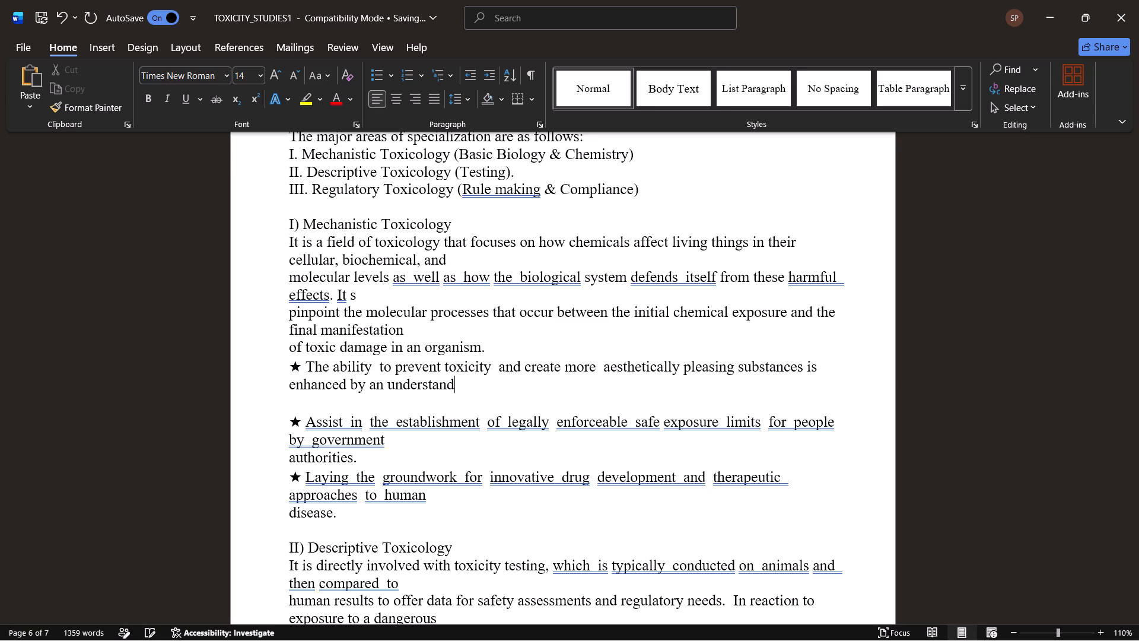
type("ing")
key("space")
type("of")
key("space")
type("su")
key("b")
type("stances")
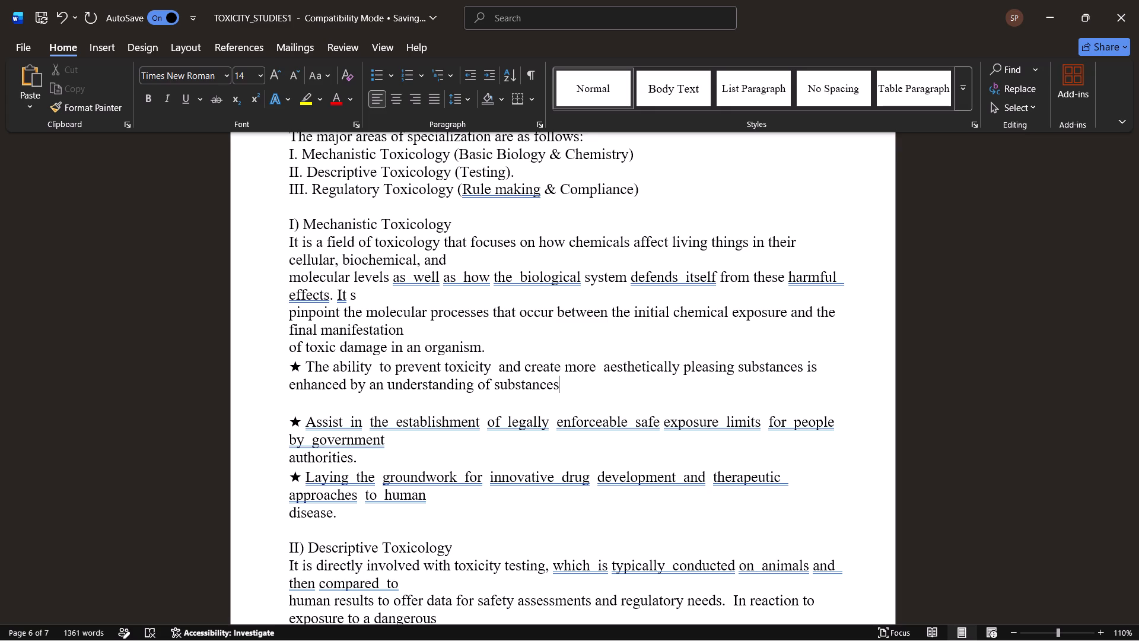
key("space")
type("toxic")
type("ity")
key("space")
type("mecha")
type("nism")
key("space")
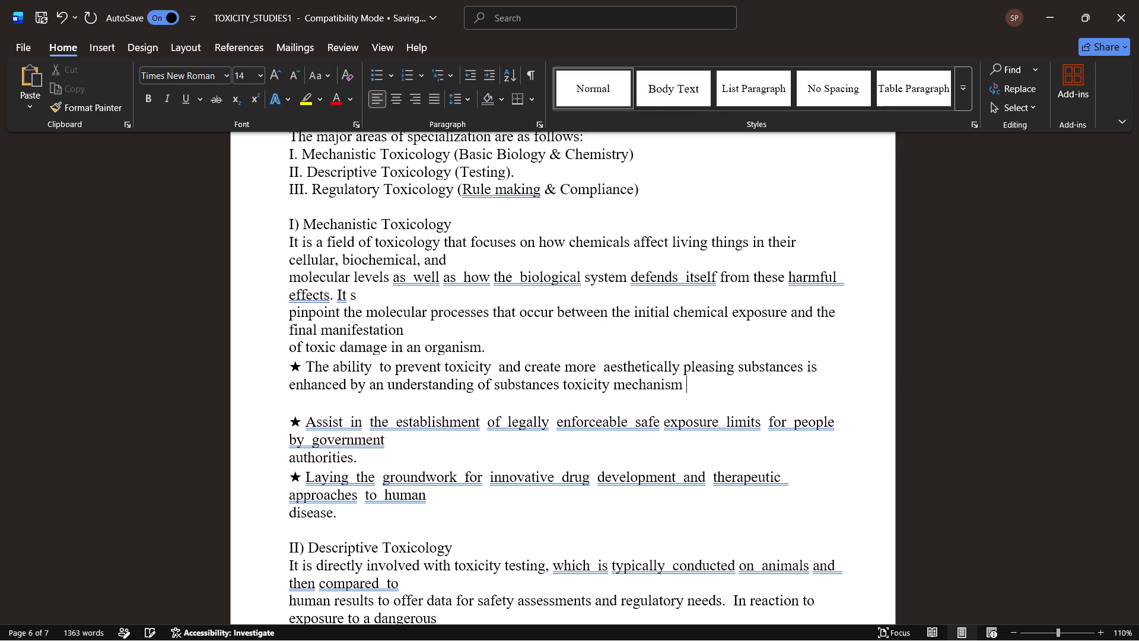
Complete "It s" as "It seeks to" and join the line beginning "pinpoint the molecular processes" onto it.
left_click(357, 293)
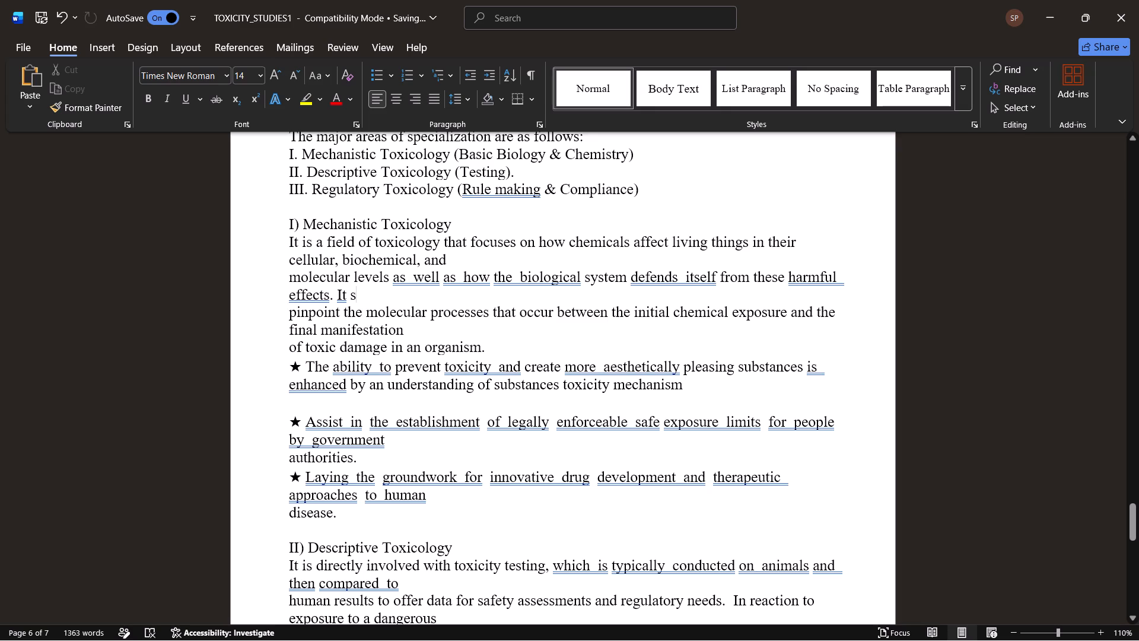
type("eeks")
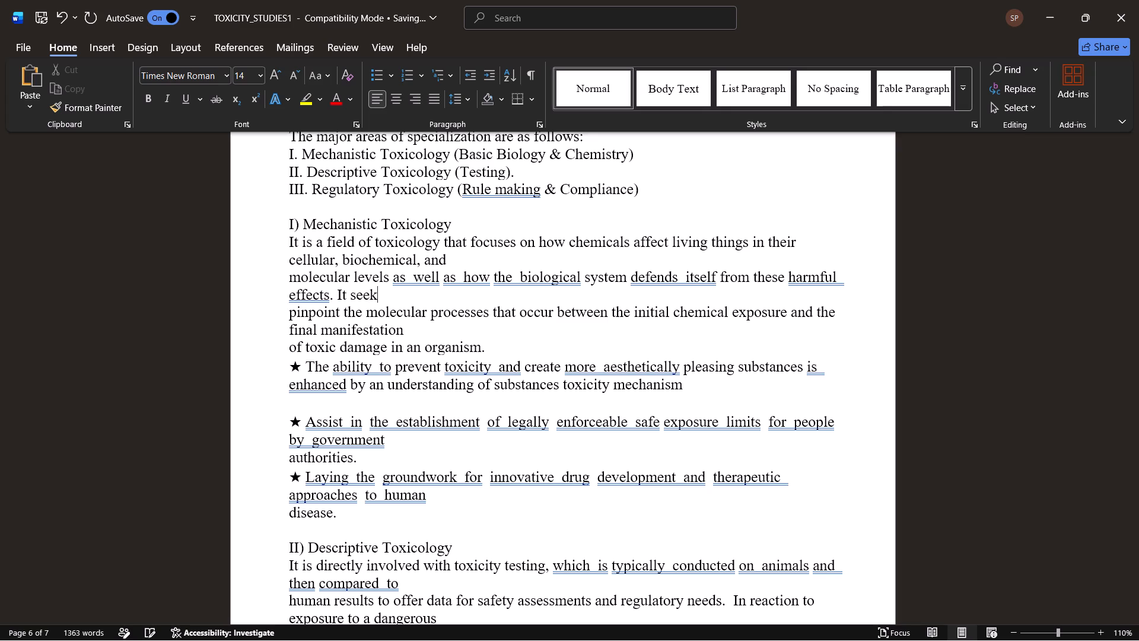
key("space")
type("to")
key("space")
type("pin")
key("BackSpace")
key("BackSpace")
key("BackSpace")
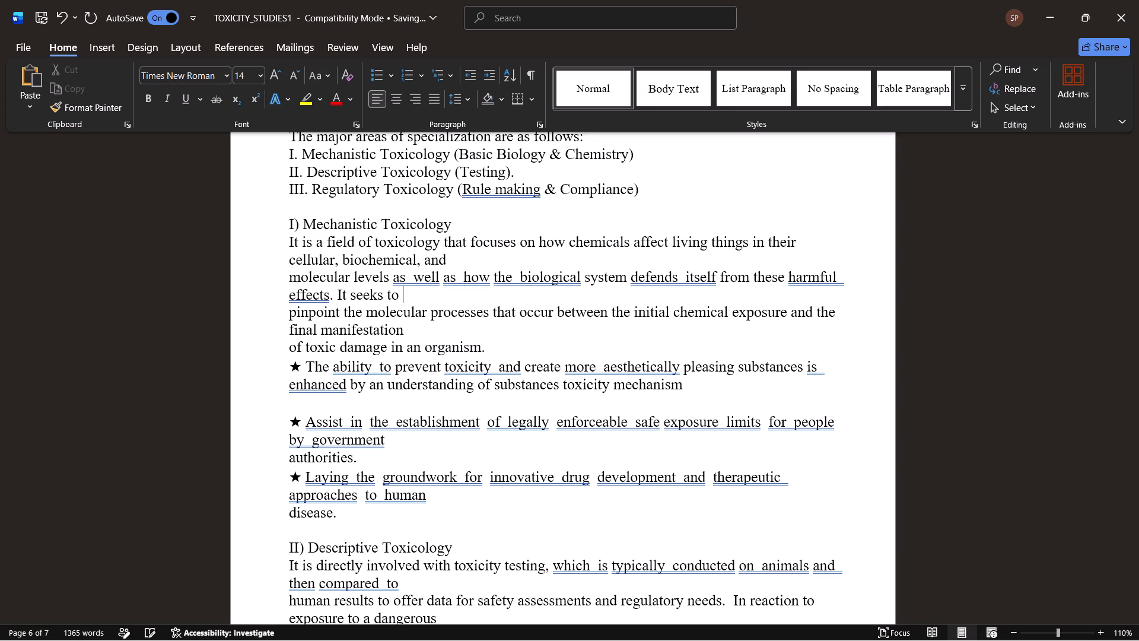
left_click(289, 319)
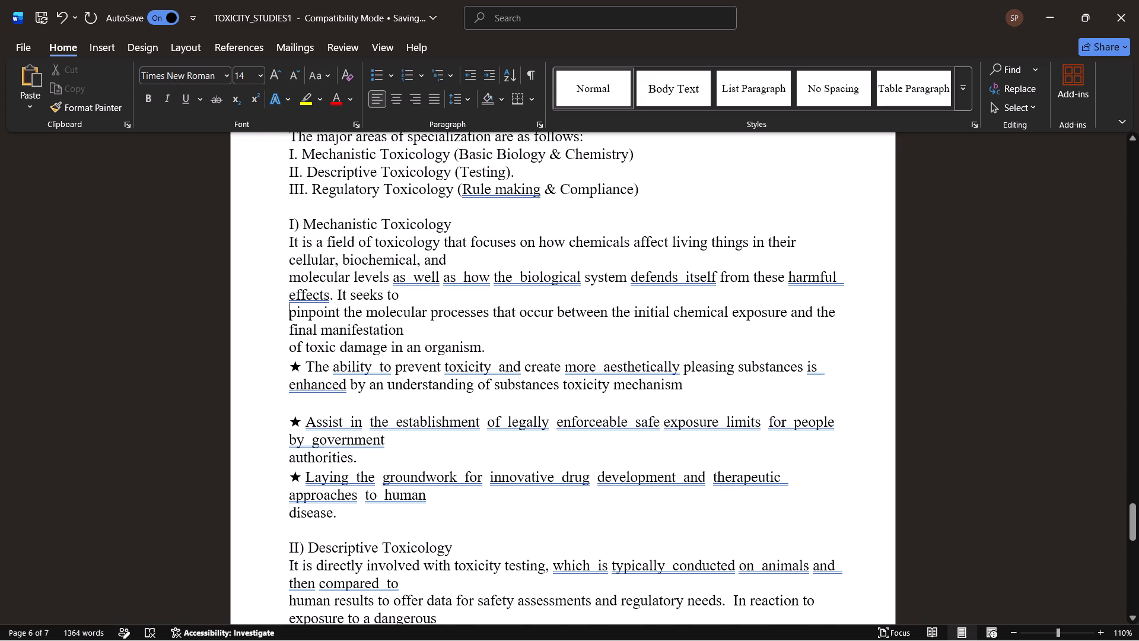
key("BackSpace")
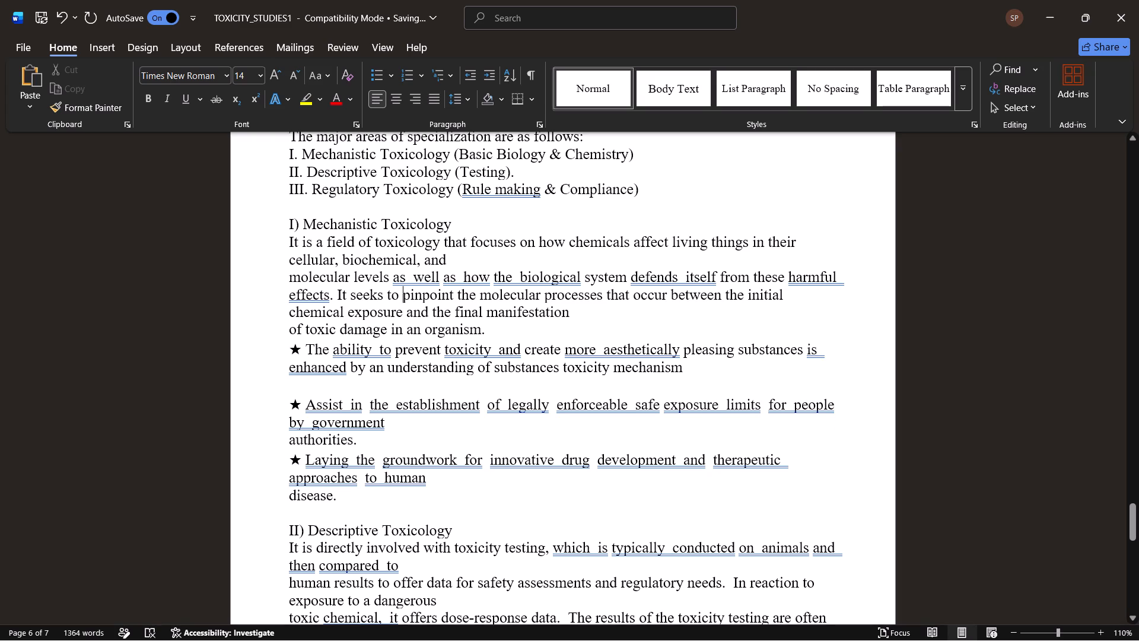
Insert a blank line after "of toxic damage in an organism.", above the first starred point.
scroll(287, 383, "down", 1)
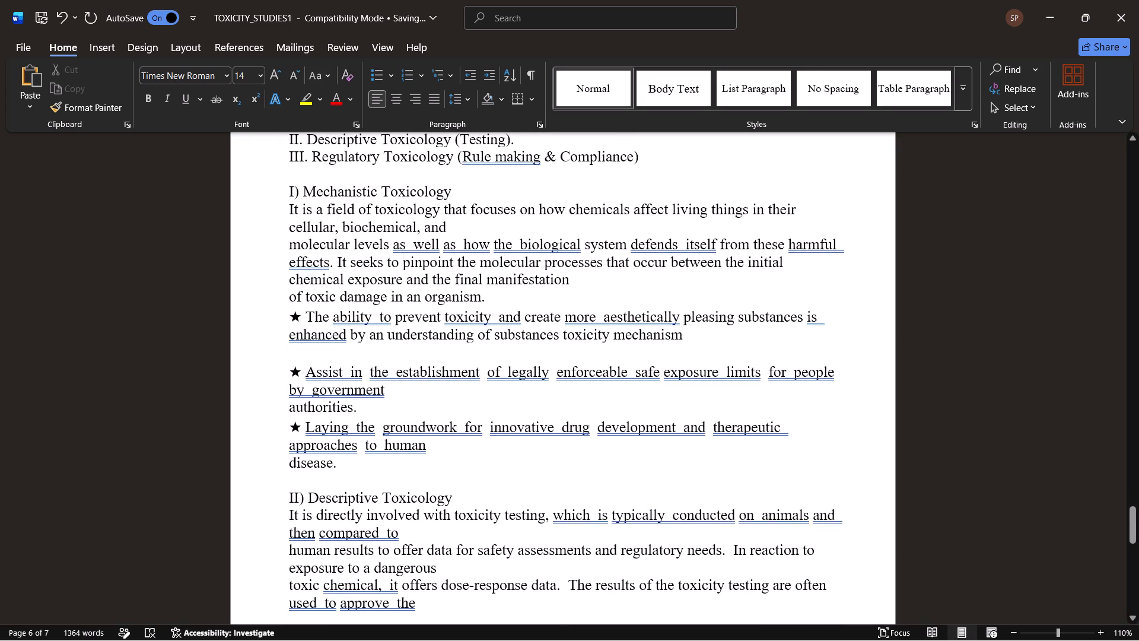
left_click(489, 300)
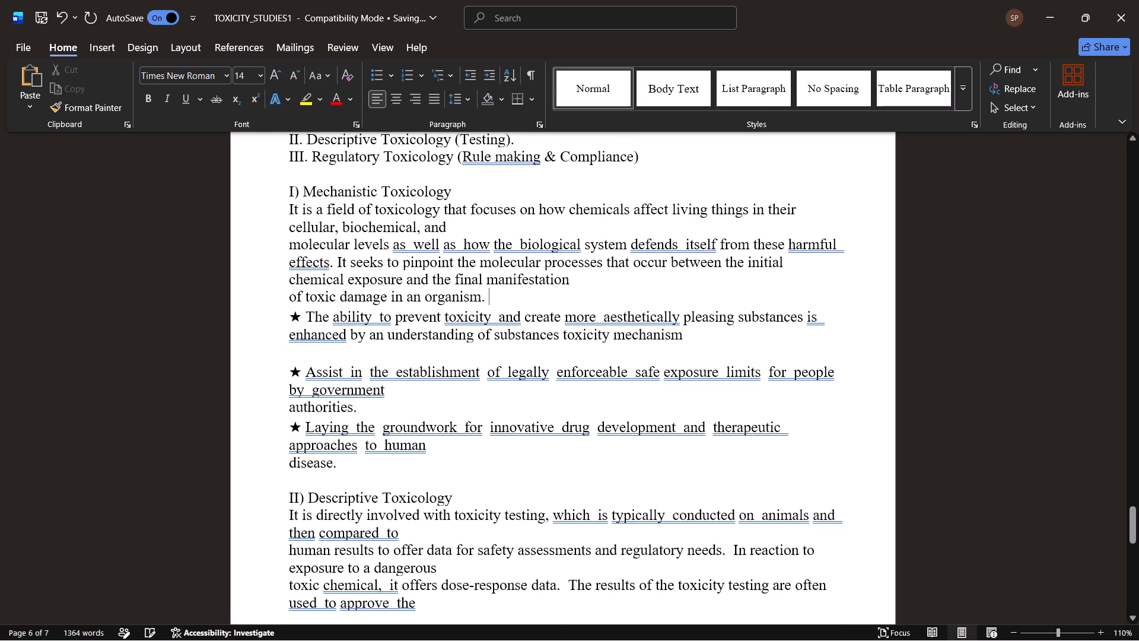
left_click(489, 300)
key("Return")
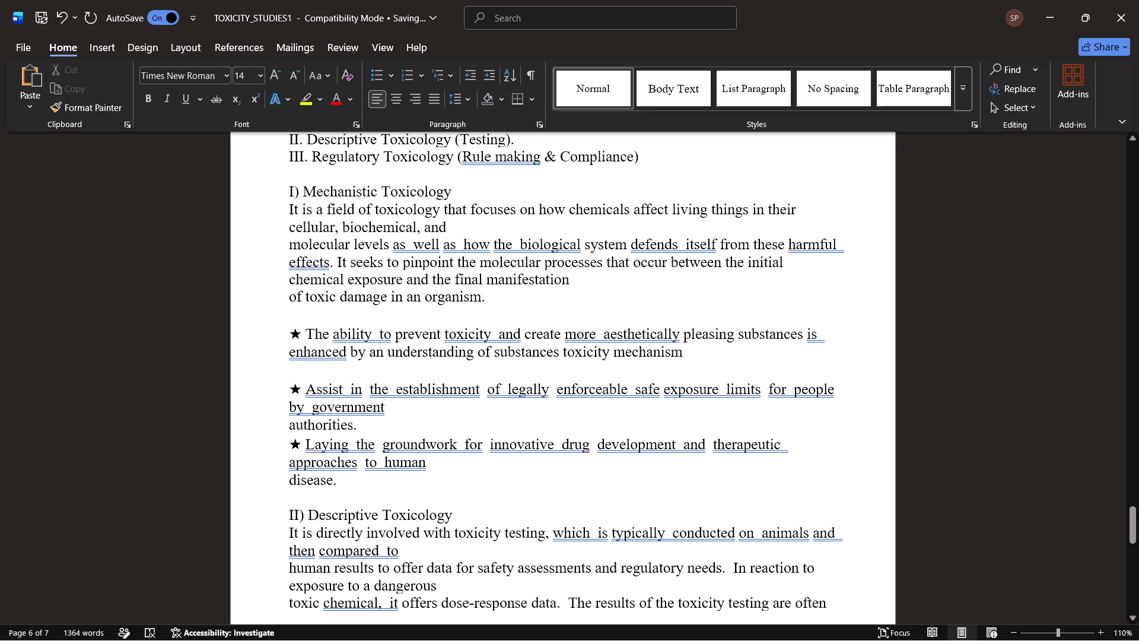
Insert a blank line below the heading "II) Descriptive Toxicology".
scroll(320, 507, "down", 1)
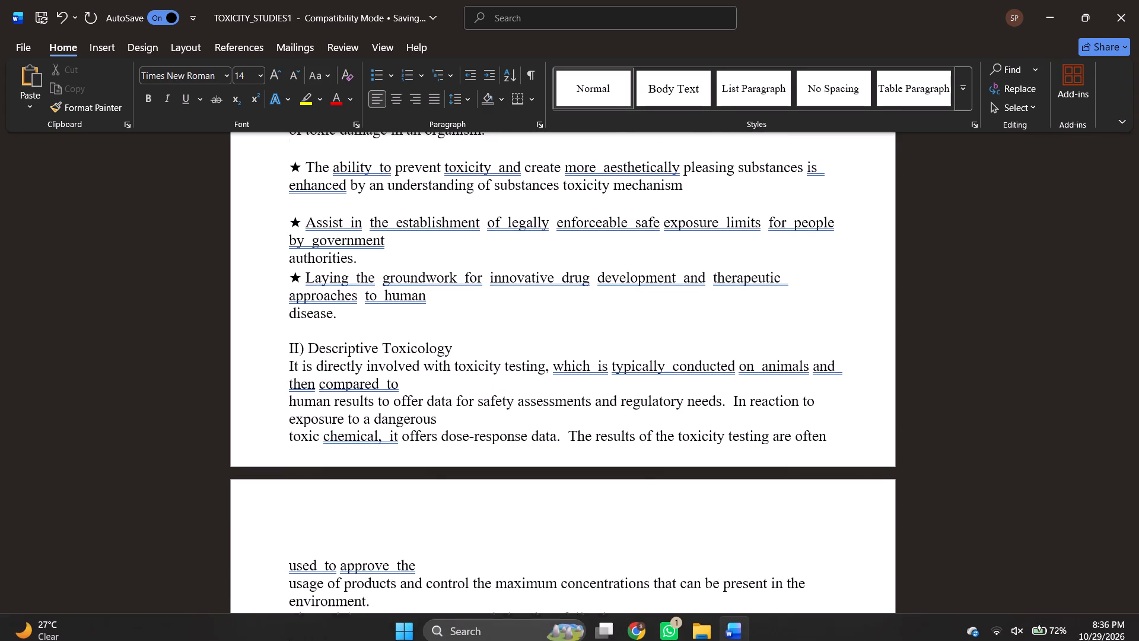
left_click(266, 336)
left_click(265, 233)
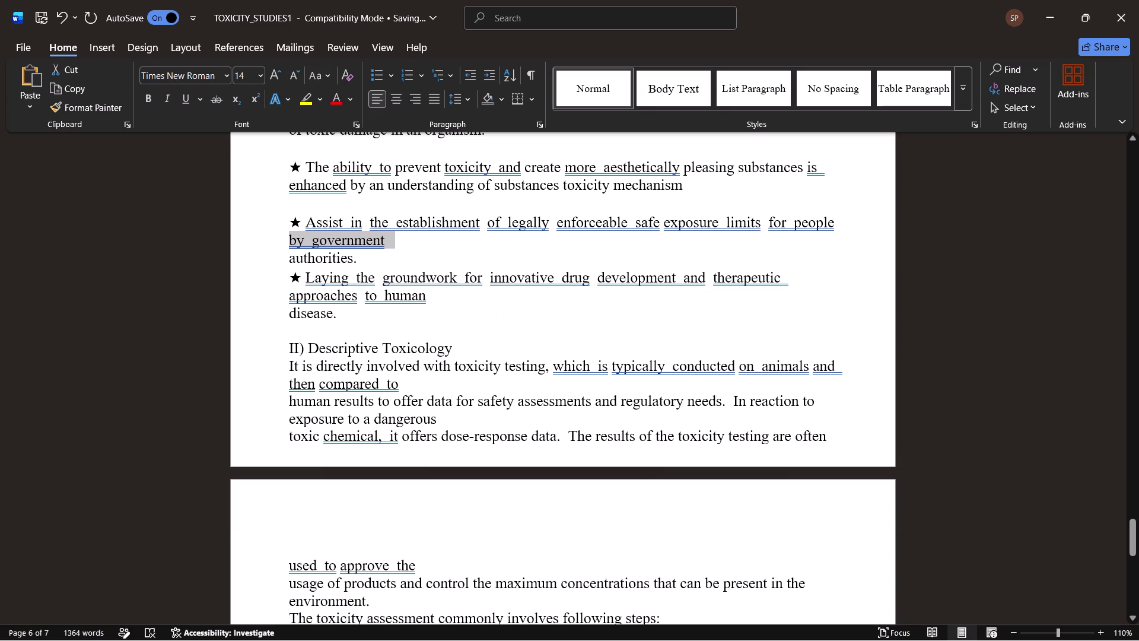
left_click(455, 348)
key("Return")
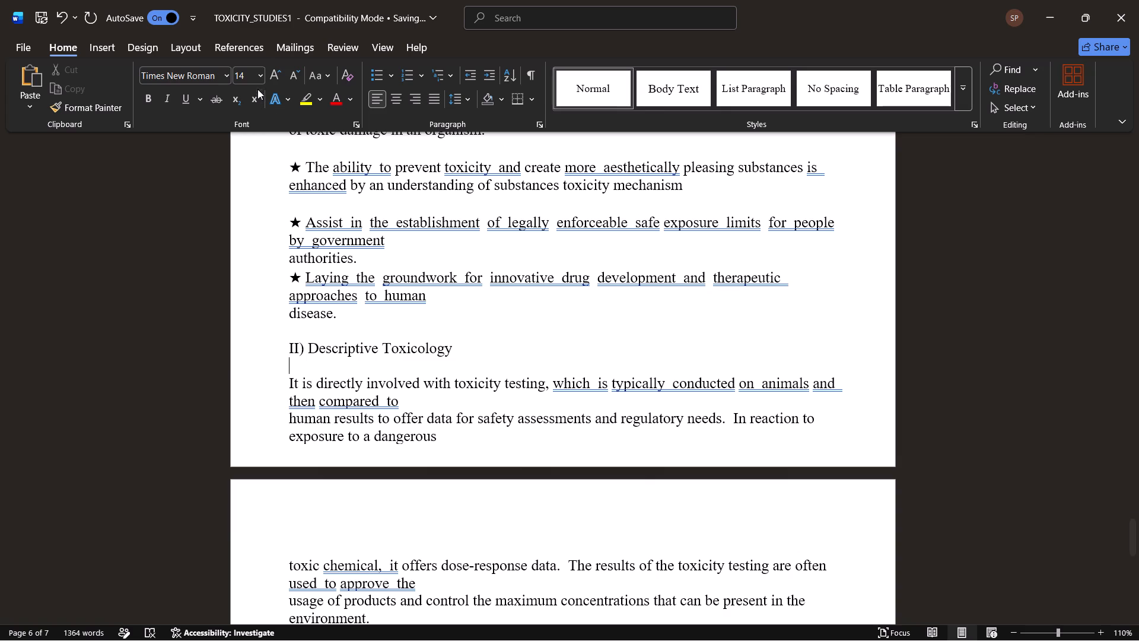
Set the font size of the blank line below the heading "II) Descriptive Toxicology" to 12.
left_click(262, 70)
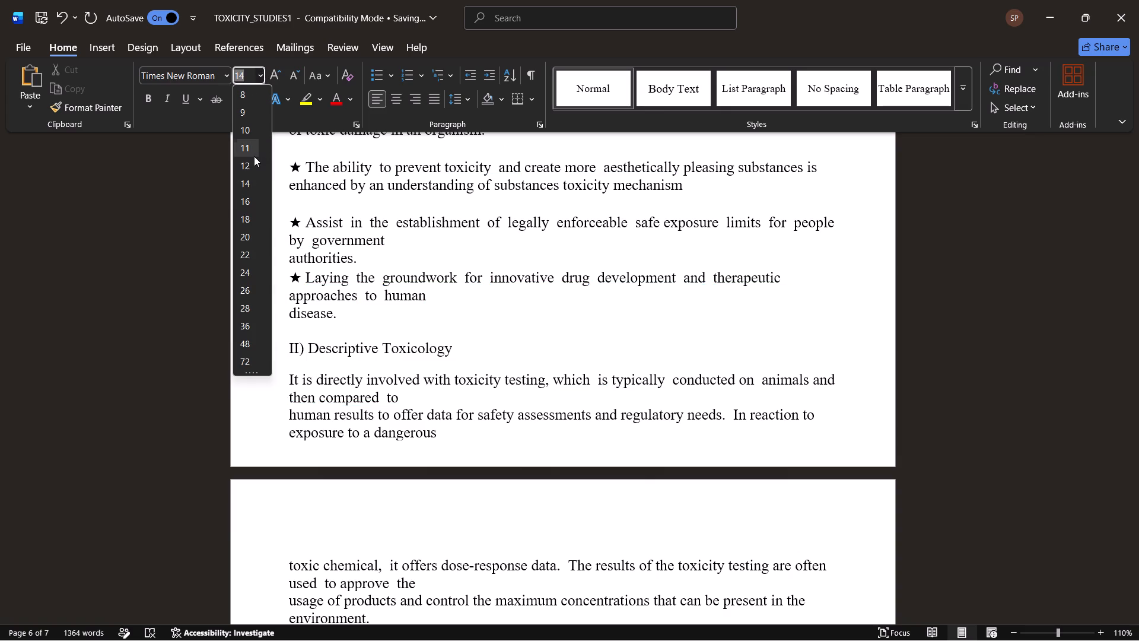
left_click(254, 156)
left_click(262, 74)
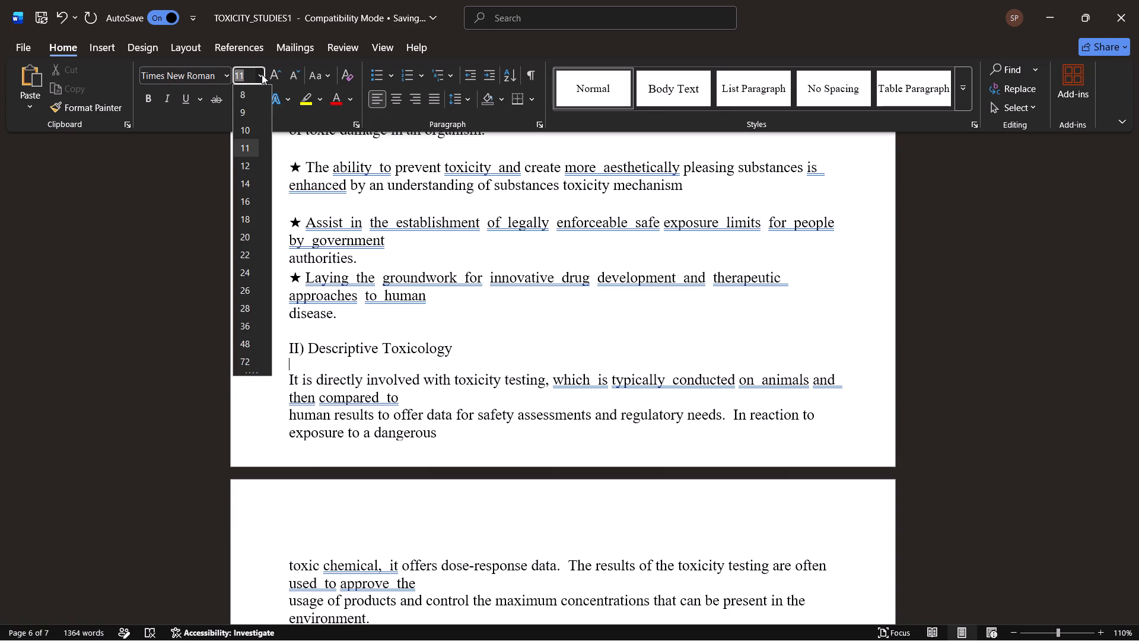
left_click(256, 159)
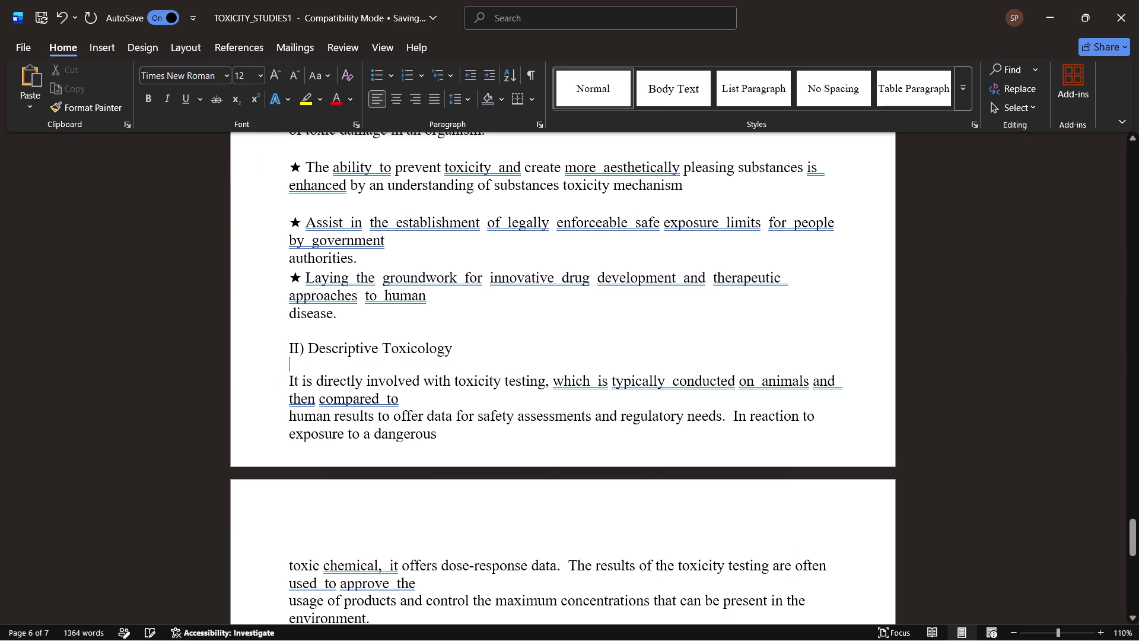
Reduce the Branches of Toxicology text, from "The major areas of specialization are as follows:" to the document's end, to font size 12.
scroll(256, 159, "up", 6)
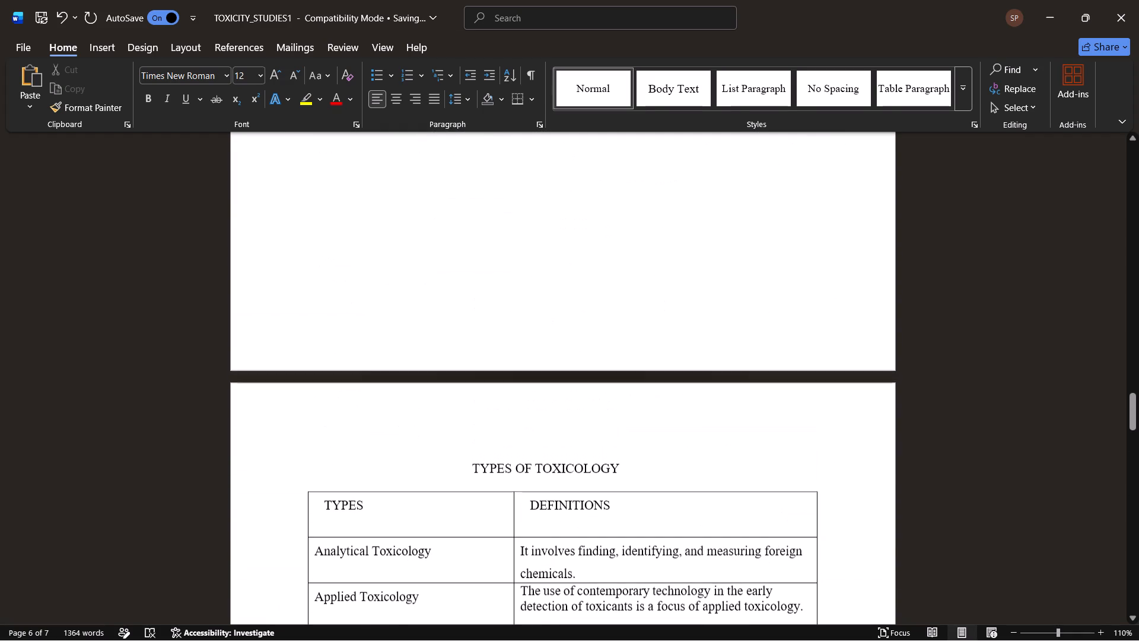
scroll(255, 0, "up", 4)
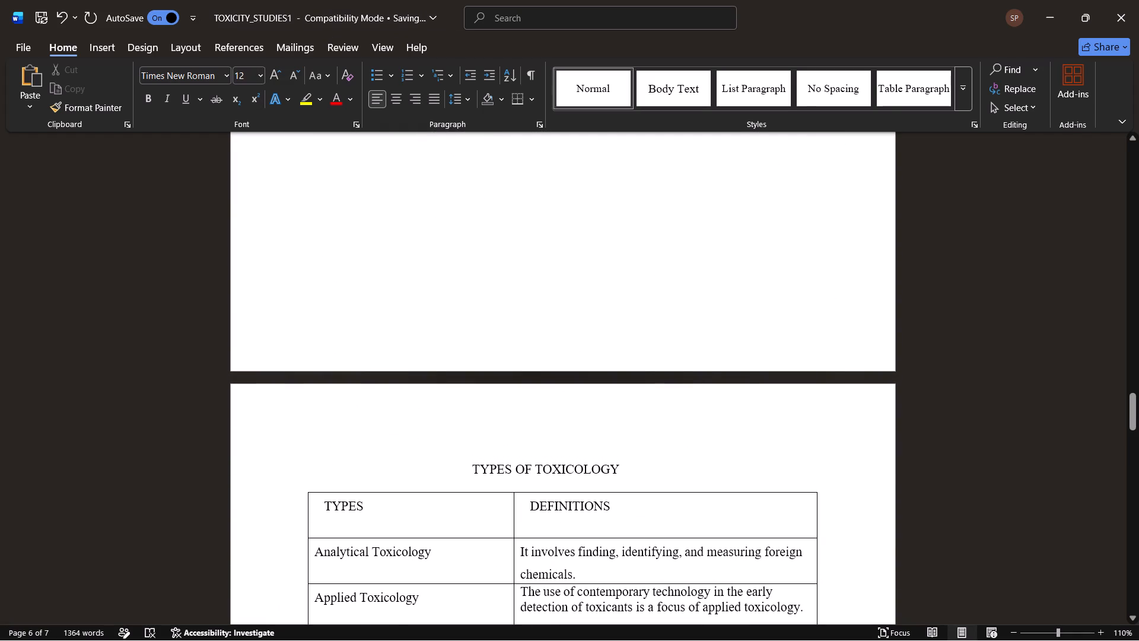
scroll(273, 255, "down", 3)
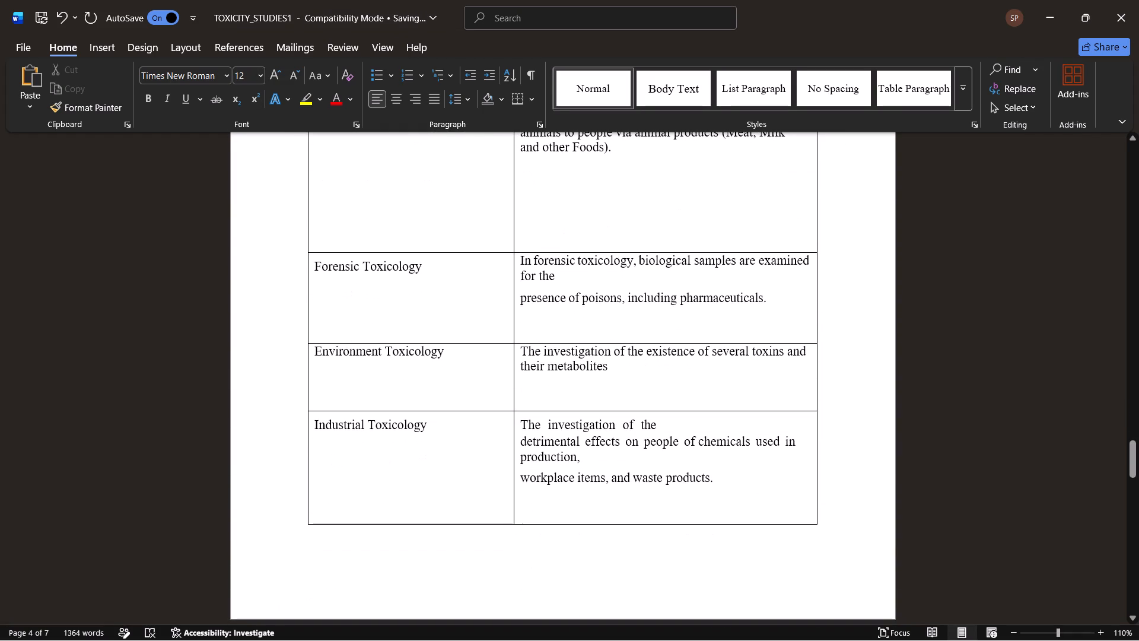
scroll(284, 201, "down", 3)
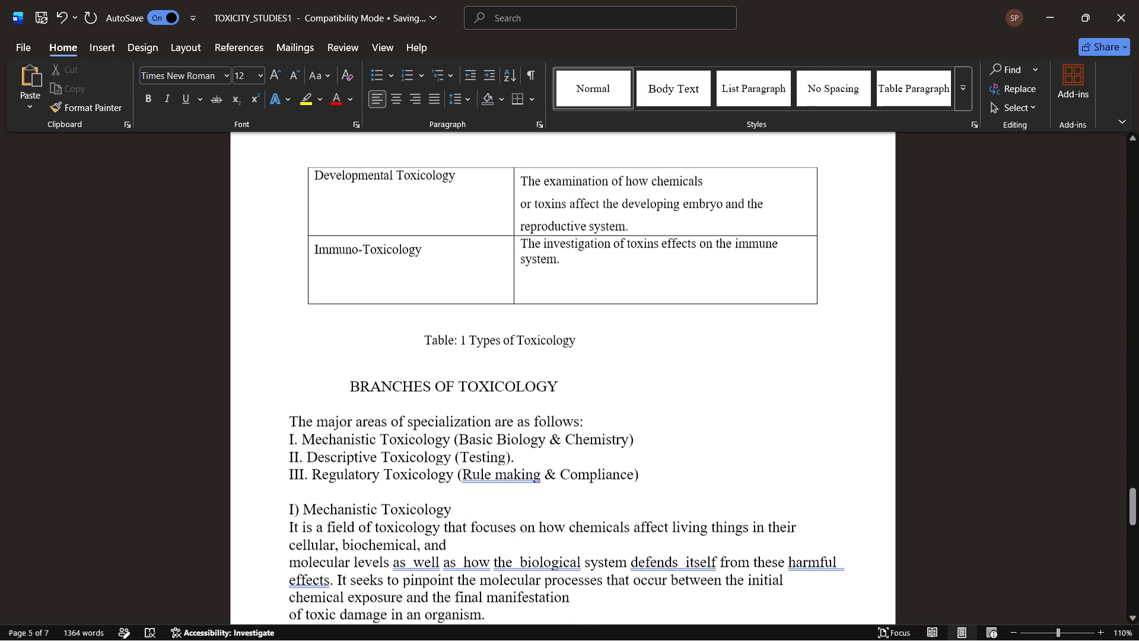
scroll(284, 201, "down", 1)
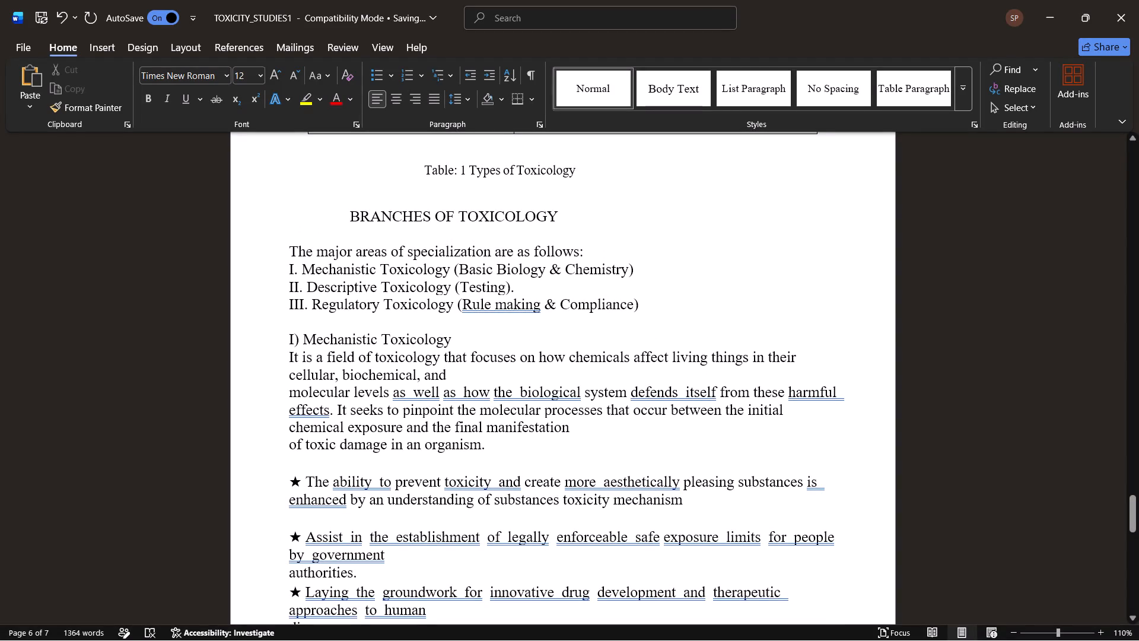
left_click_drag(280, 250, 357, 355)
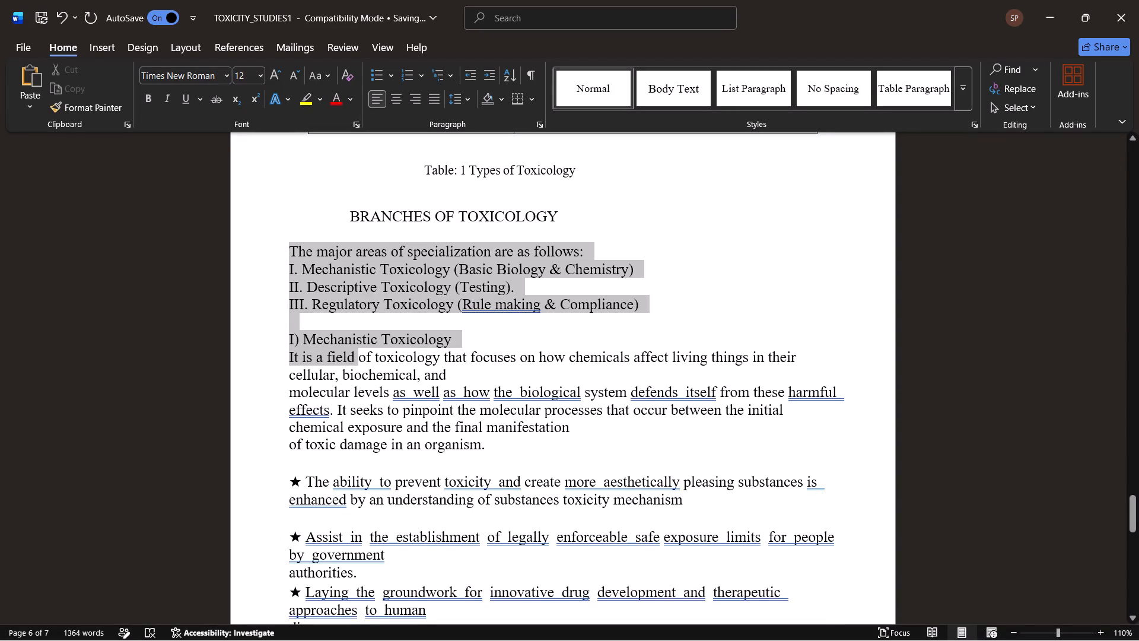
left_click_drag(357, 355, 434, 592)
left_click(434, 592)
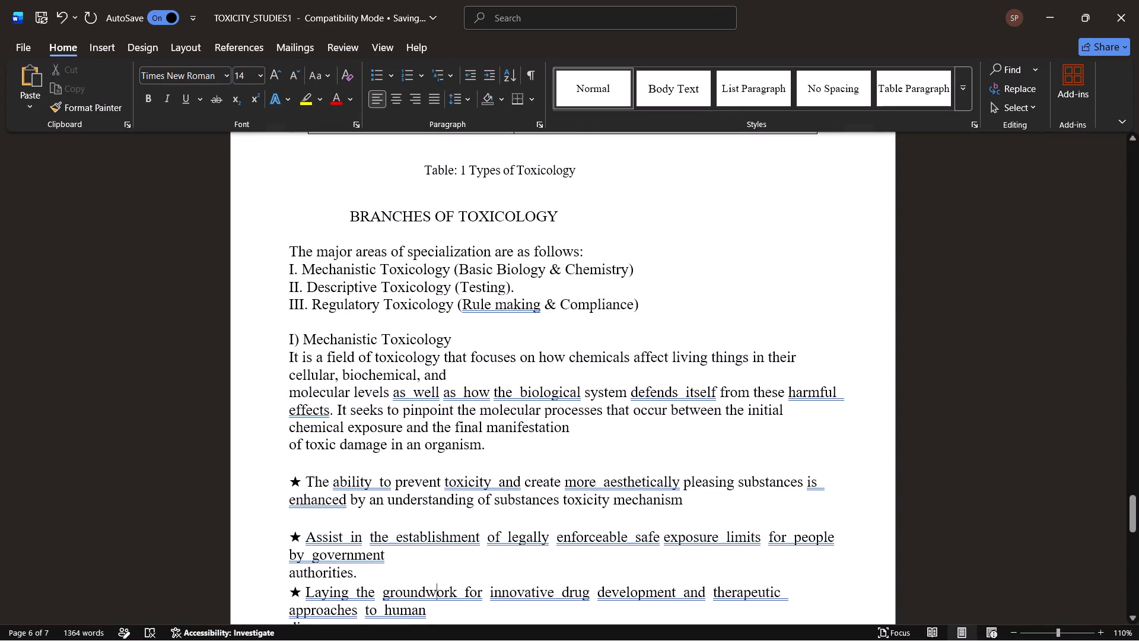
double_click(284, 243)
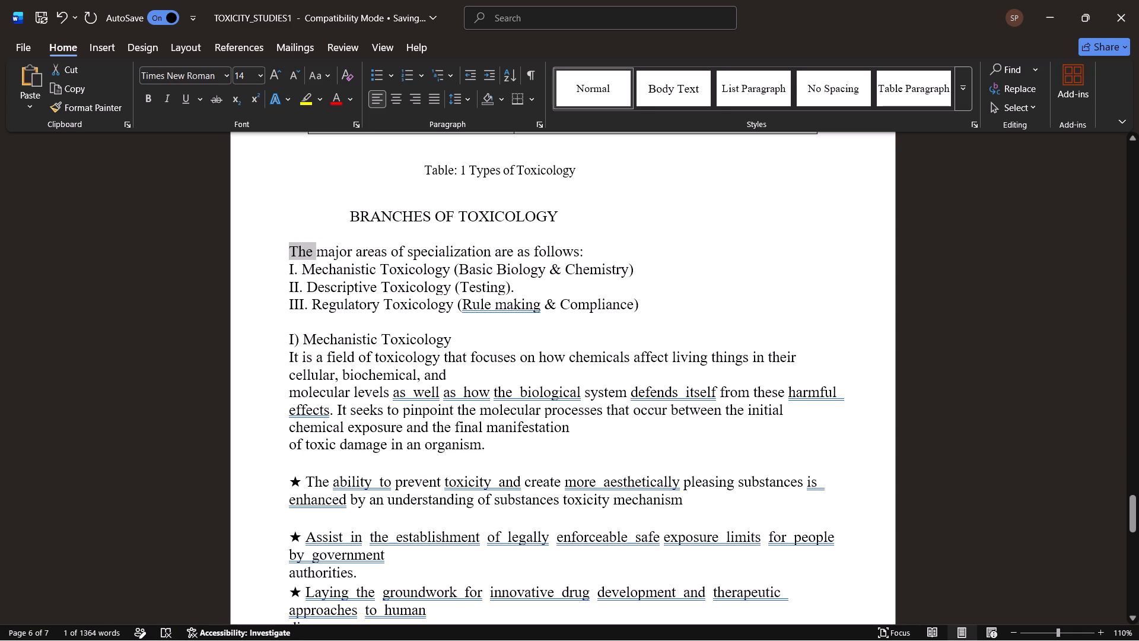
double_click(221, 240)
left_click_drag(221, 240, 275, 245)
double_click(275, 245)
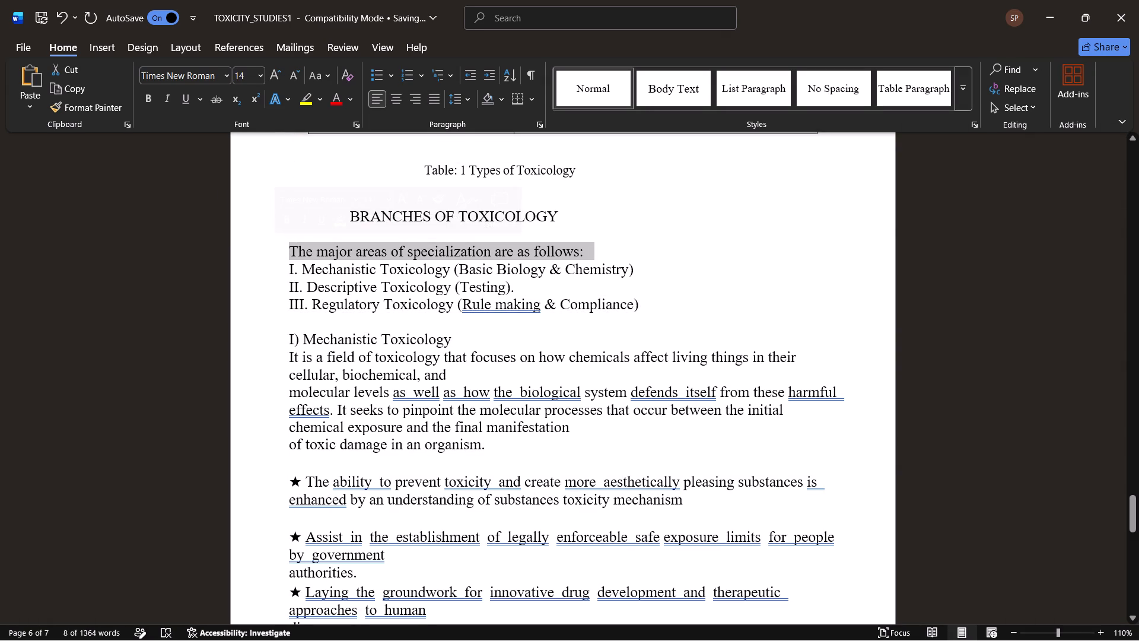
left_click(270, 233)
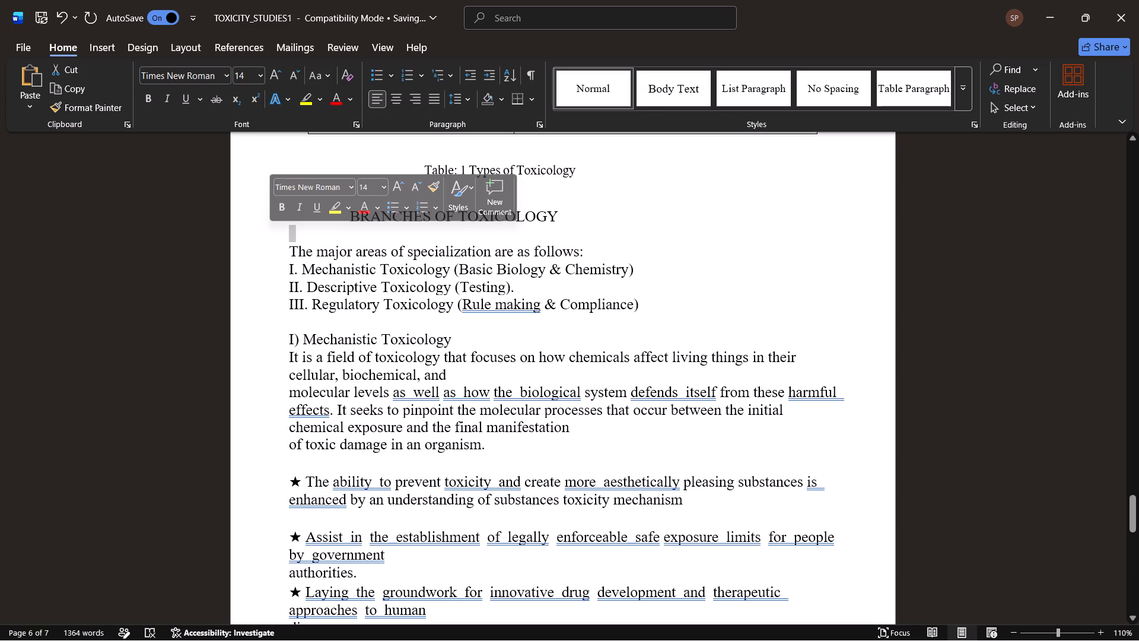
left_click(285, 248)
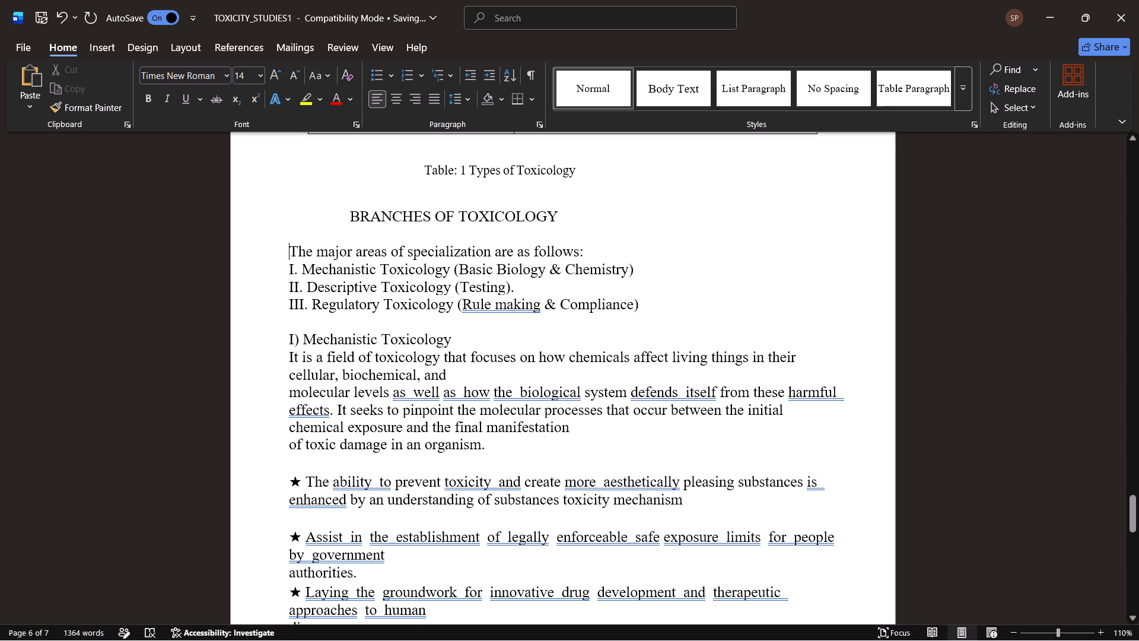
left_click(275, 249)
left_click_drag(275, 249, 367, 410)
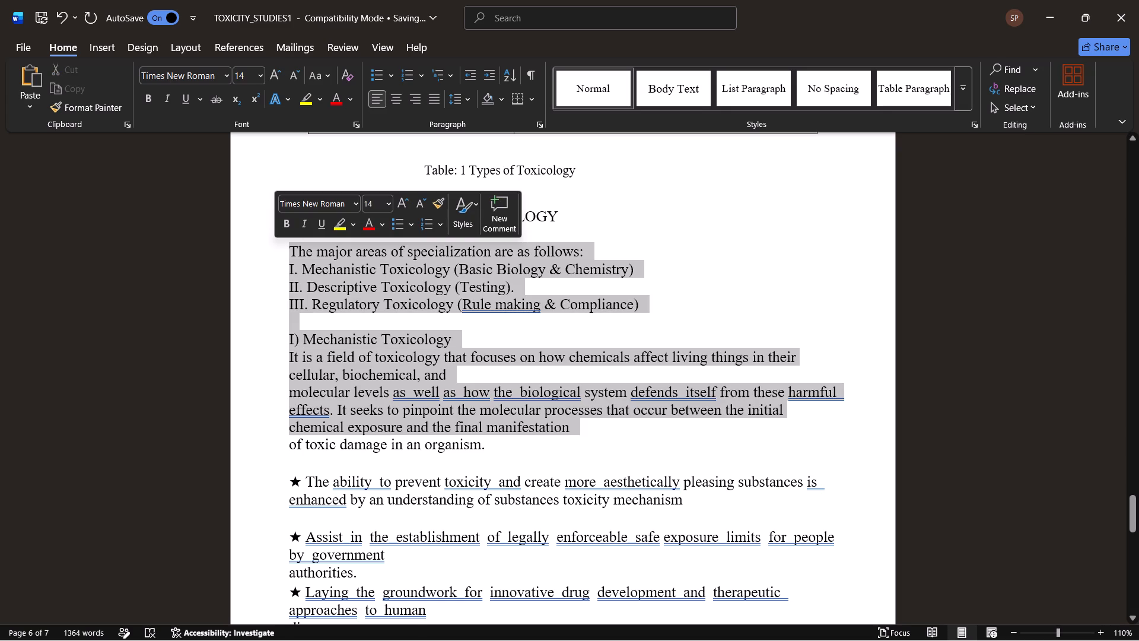
left_click_drag(367, 410, 485, 640)
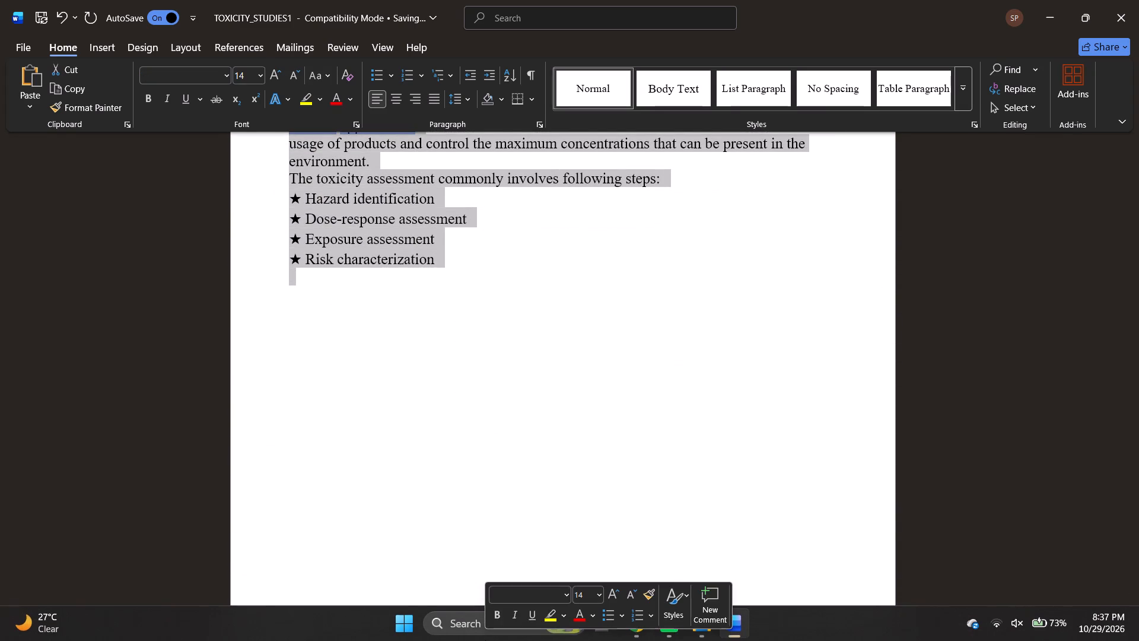
left_click(290, 77)
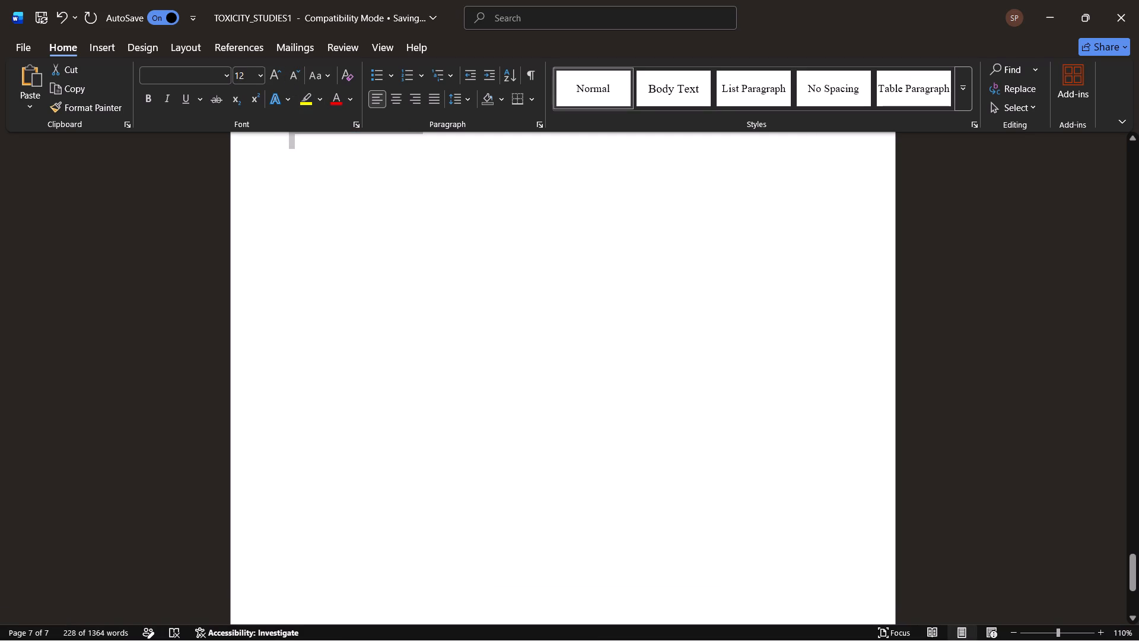
Enlarge the heading "I) Mechanistic Toxicology" to font size 14.
scroll(313, 197, "up", 3)
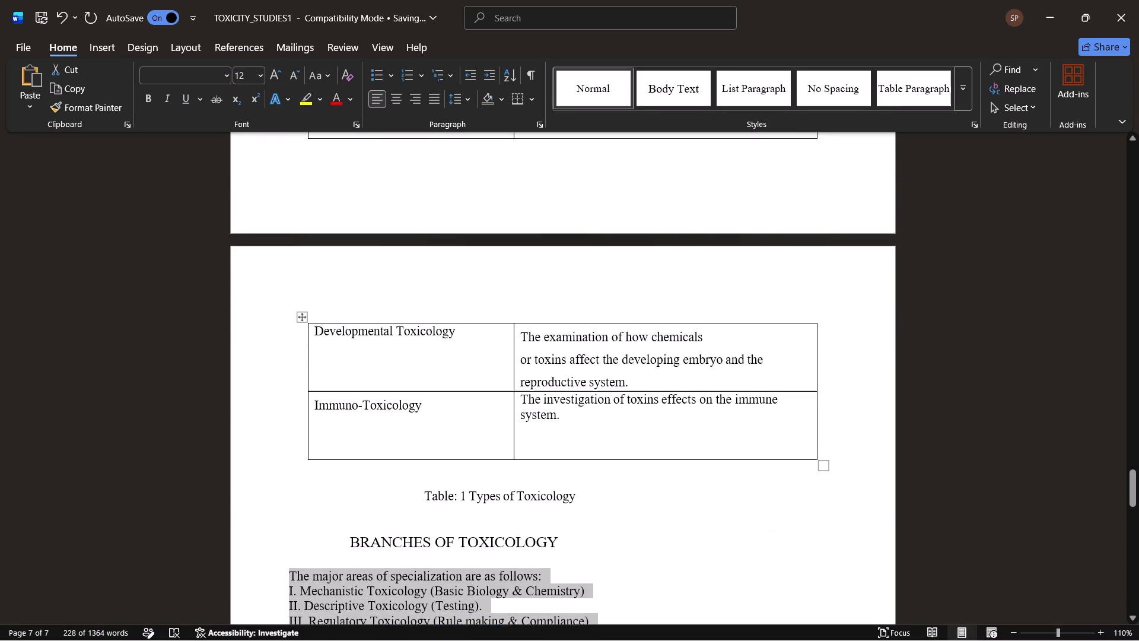
scroll(313, 197, "down", 1)
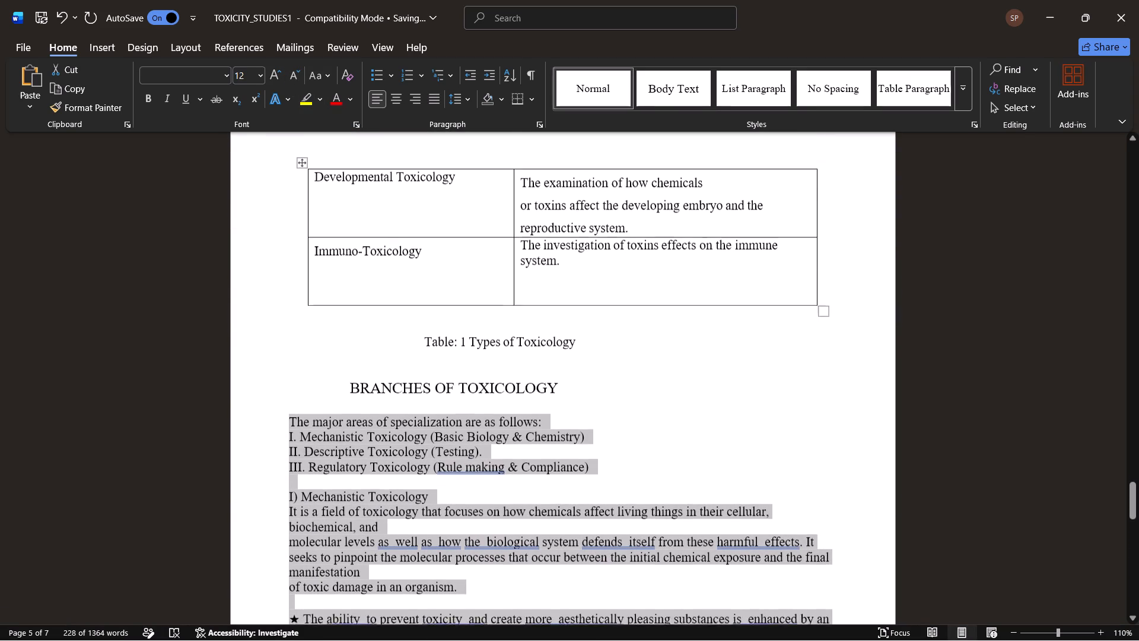
scroll(313, 197, "down", 3)
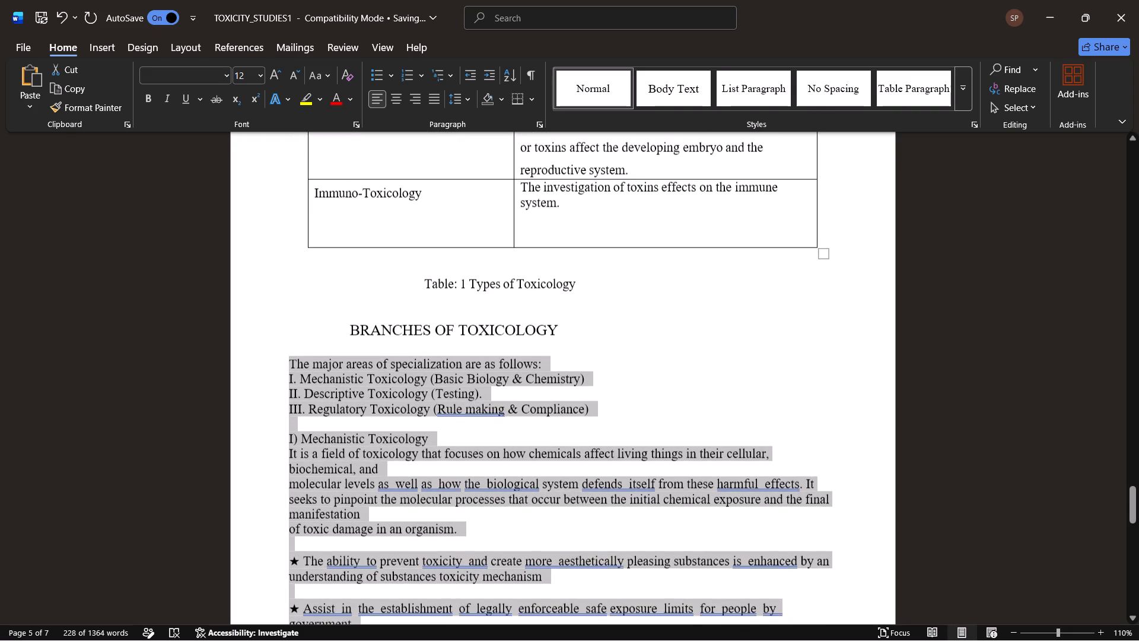
scroll(313, 197, "down", 2)
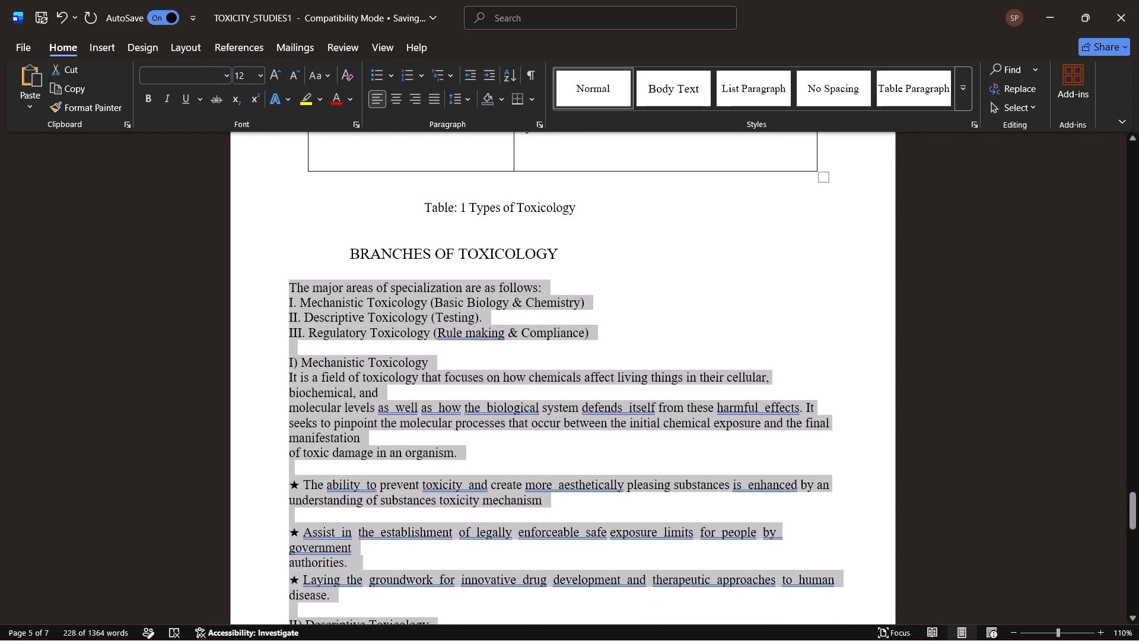
left_click(313, 197)
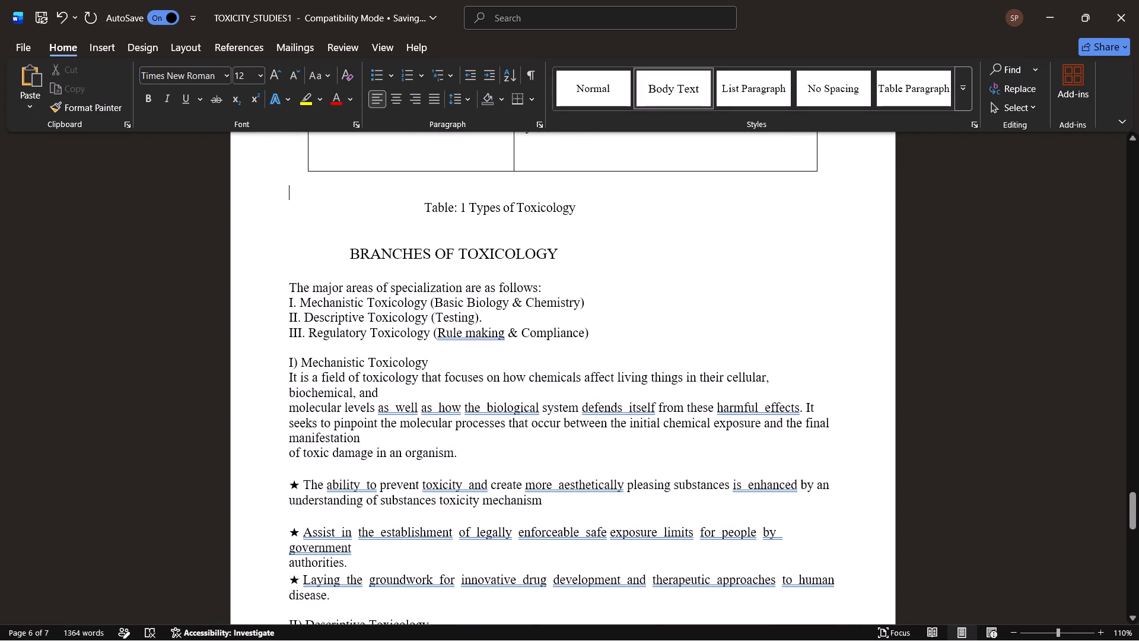
left_click_drag(284, 363, 402, 363)
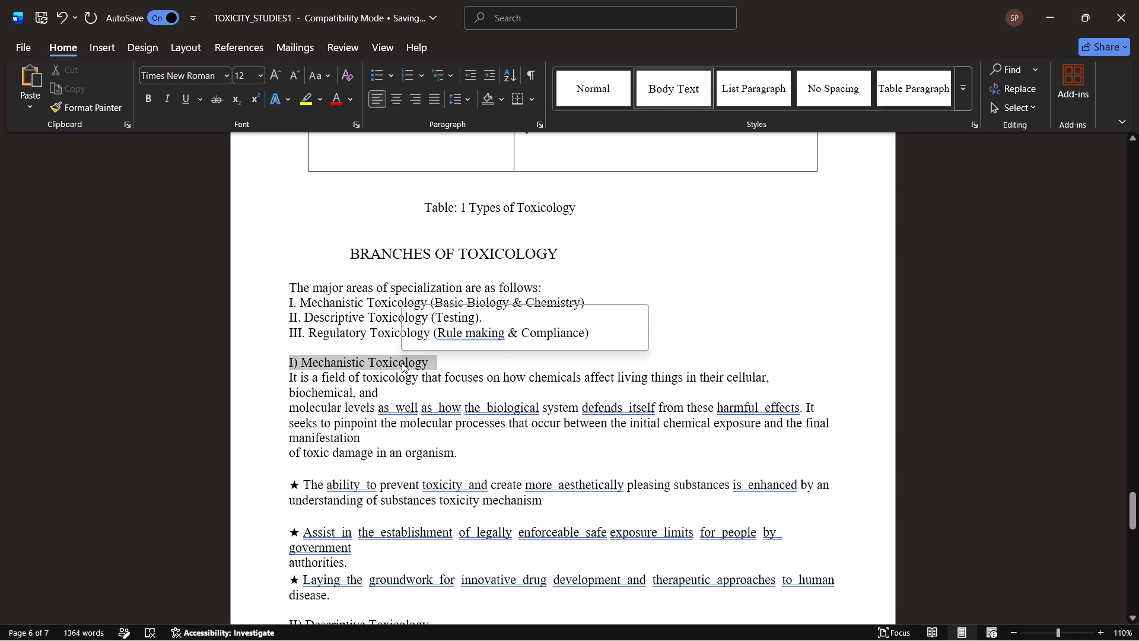
left_click(276, 69)
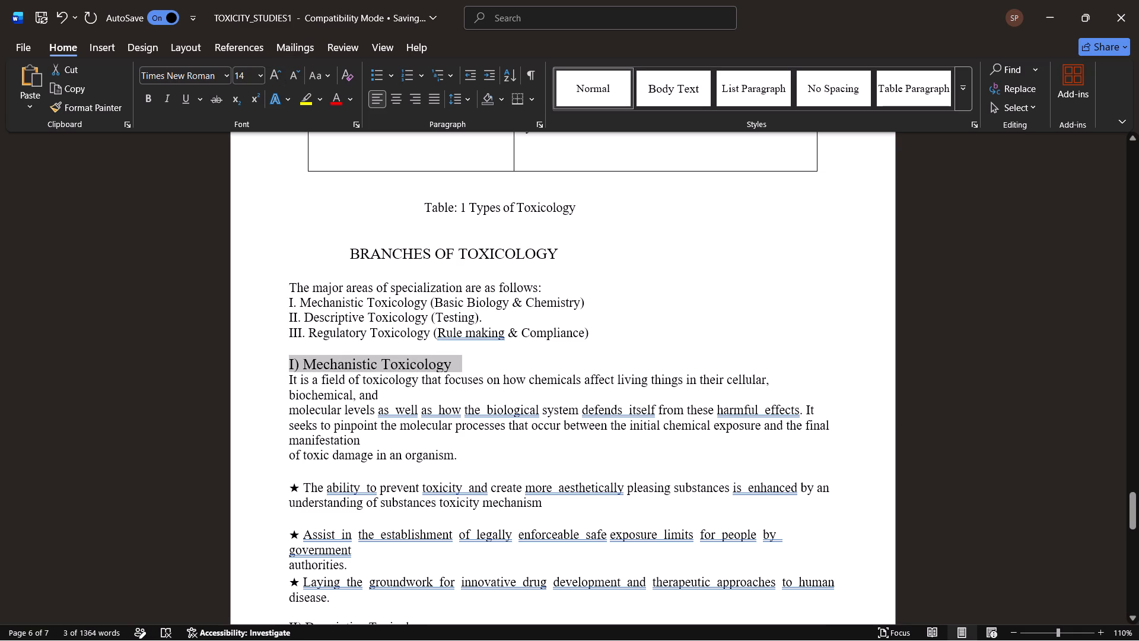
Break the line after the heading "I) Mechanistic Toxicology", making it a numbered item, and delete the empty item beneath it.
left_click(454, 363)
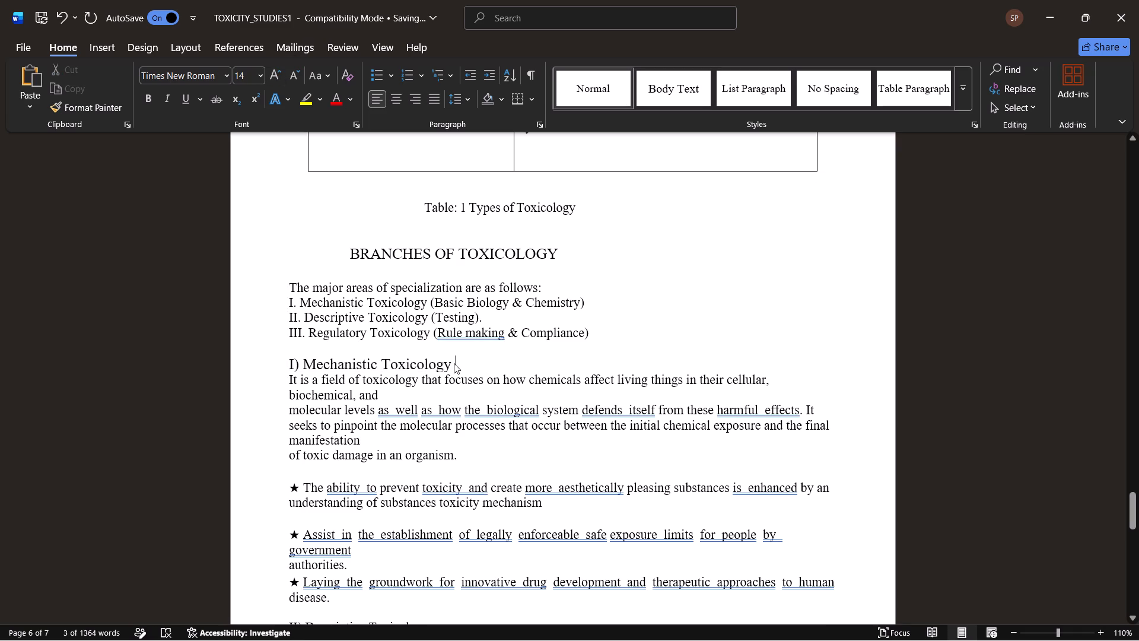
key("Return")
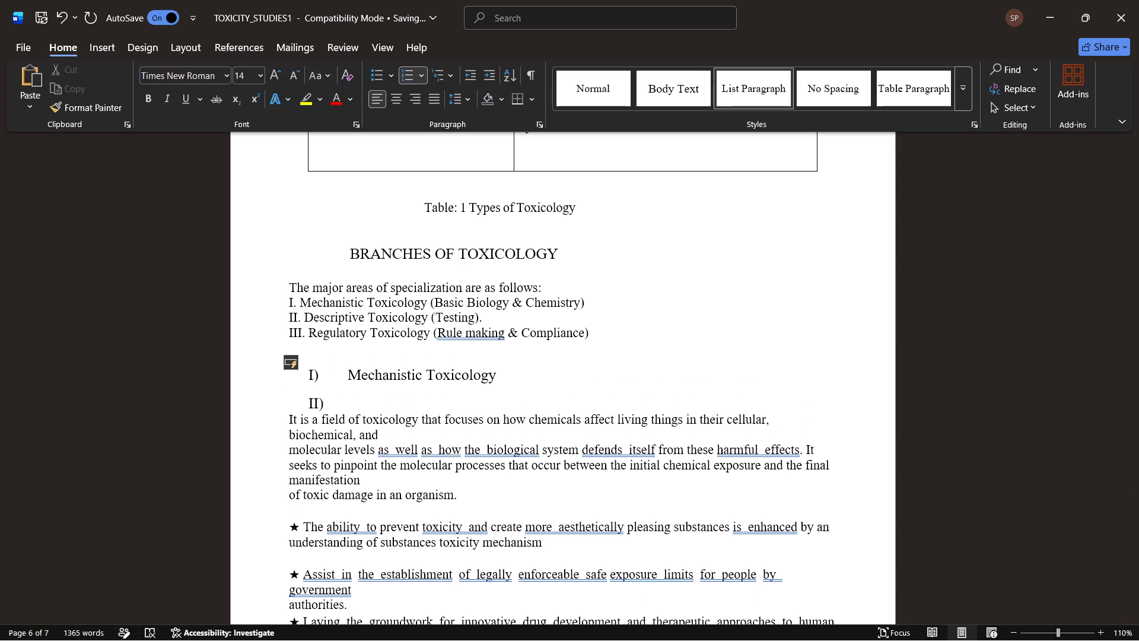
key("BackSpace")
key("BackSpace")
key("BackSpace")
key("BackSpace")
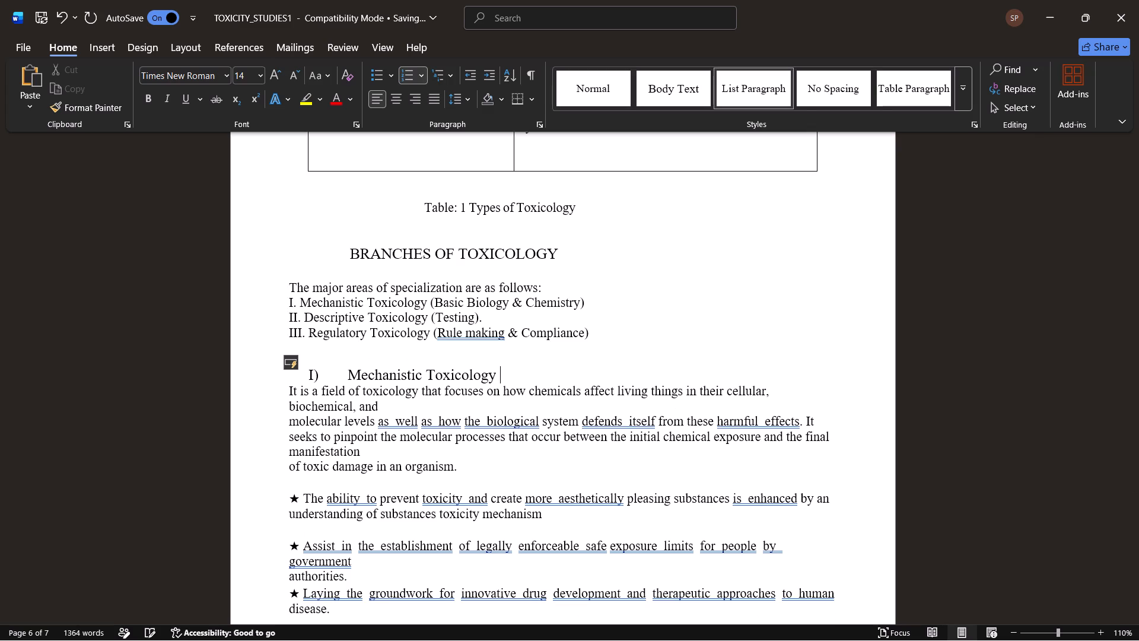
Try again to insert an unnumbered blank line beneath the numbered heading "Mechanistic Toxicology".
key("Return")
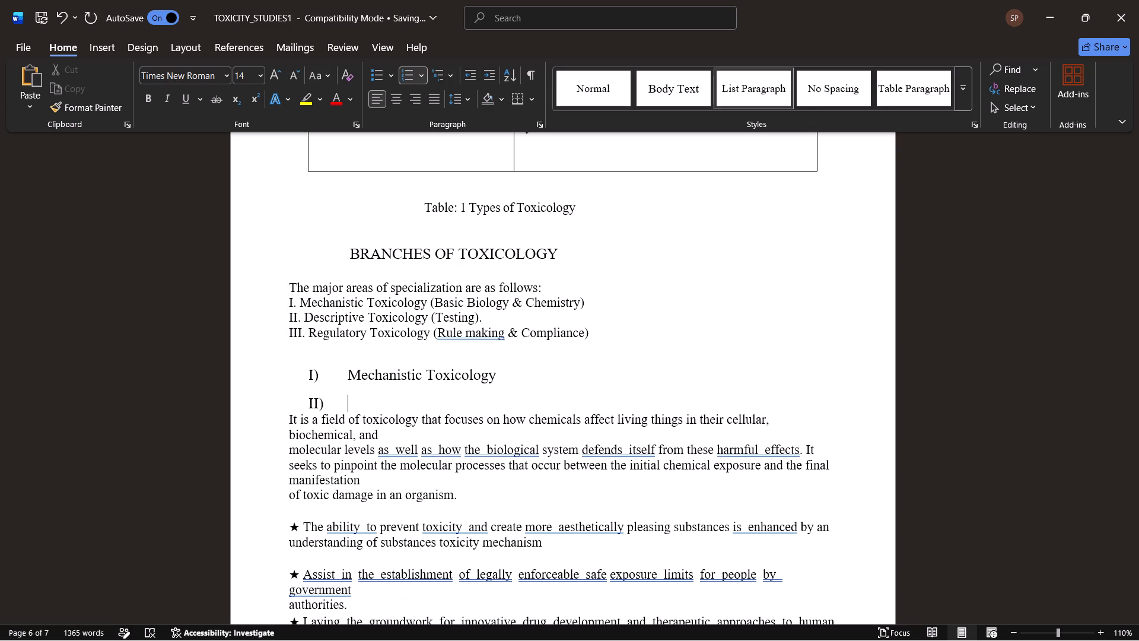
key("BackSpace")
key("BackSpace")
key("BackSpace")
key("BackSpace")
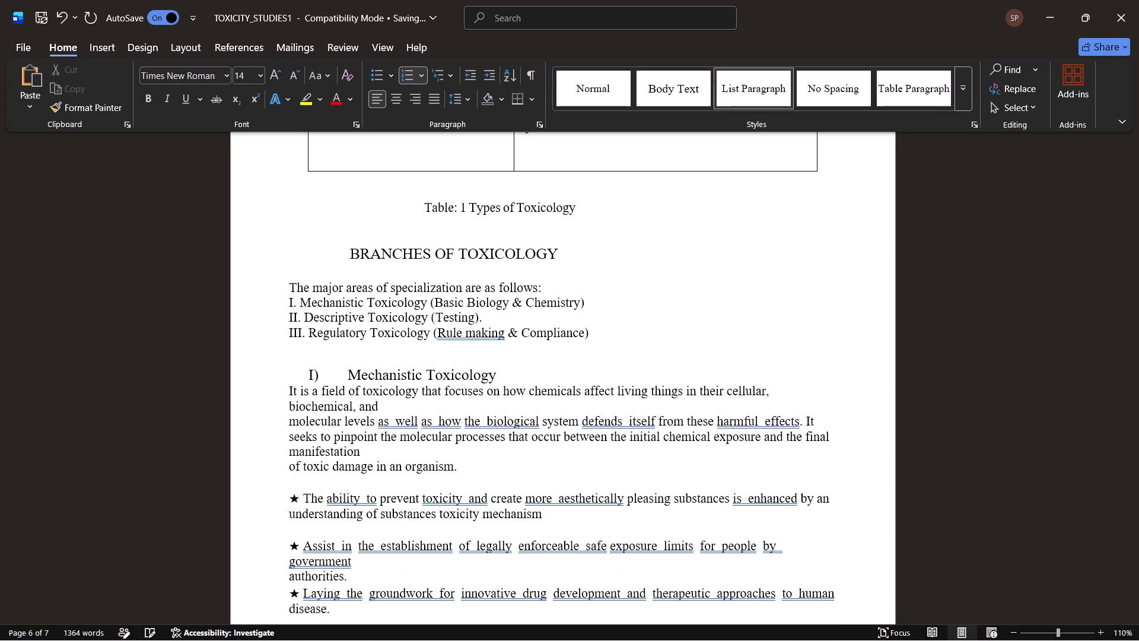
Remove the list numbering and indent from the heading "Mechanistic Toxicology" and put two spaces before its text.
left_click(340, 376)
key("BackSpace")
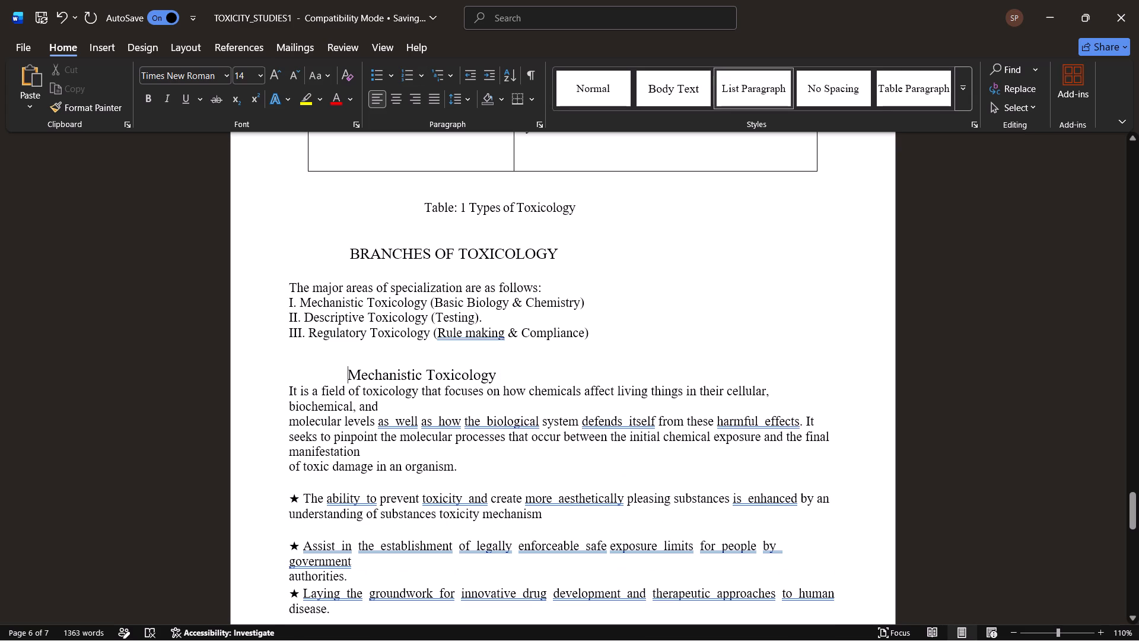
key("BackSpace")
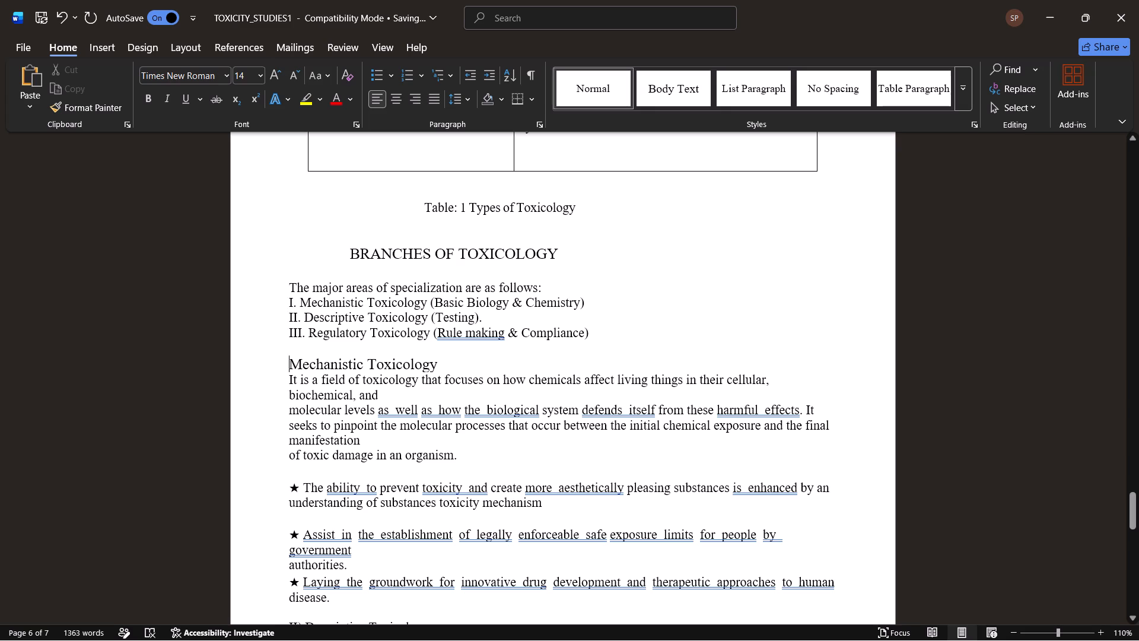
key("space")
key("space")
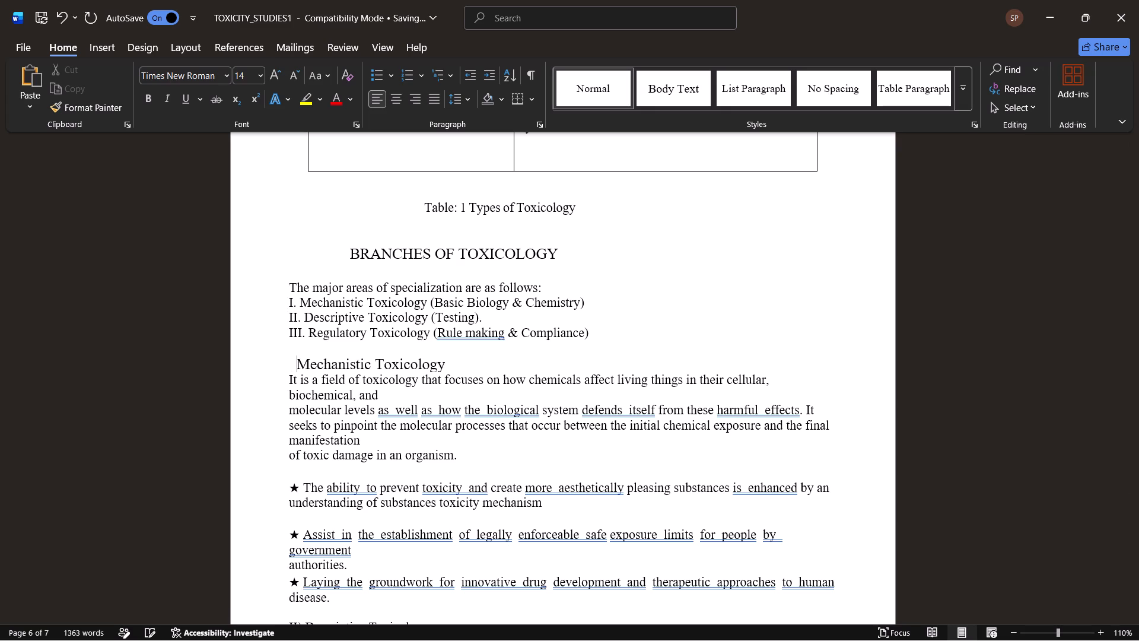
Switch to Chrome and copy the label "I)" from the Mechanistic Toxicology heading in the ResearchGate article.
scroll(340, 376, "down", 1)
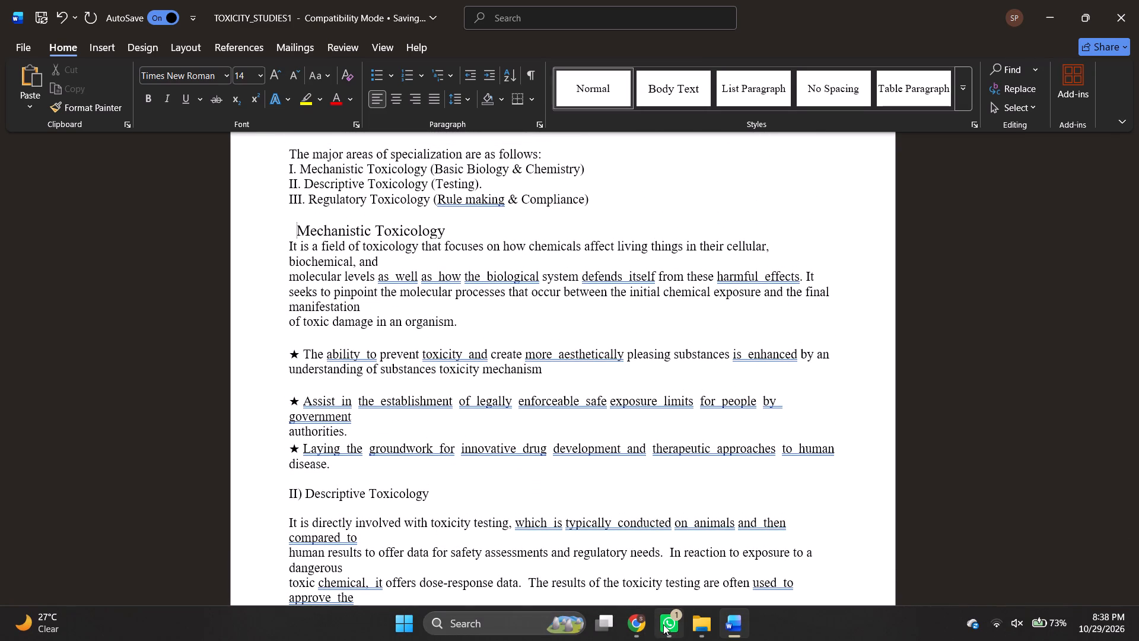
left_click(638, 622)
double_click(394, 542)
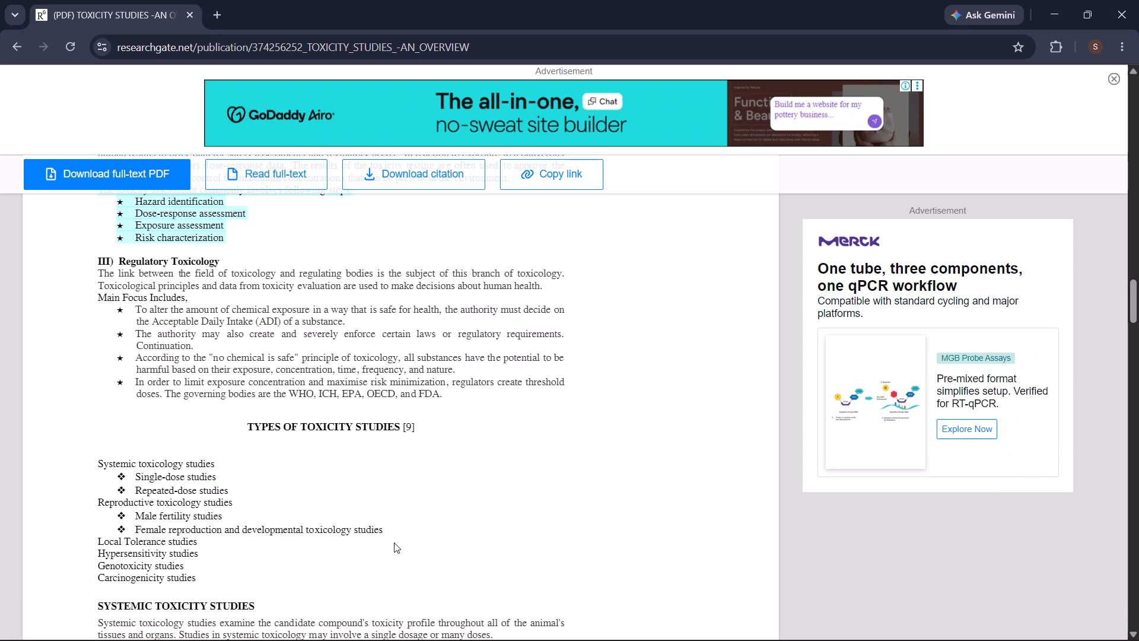
scroll(394, 542, "up", 3)
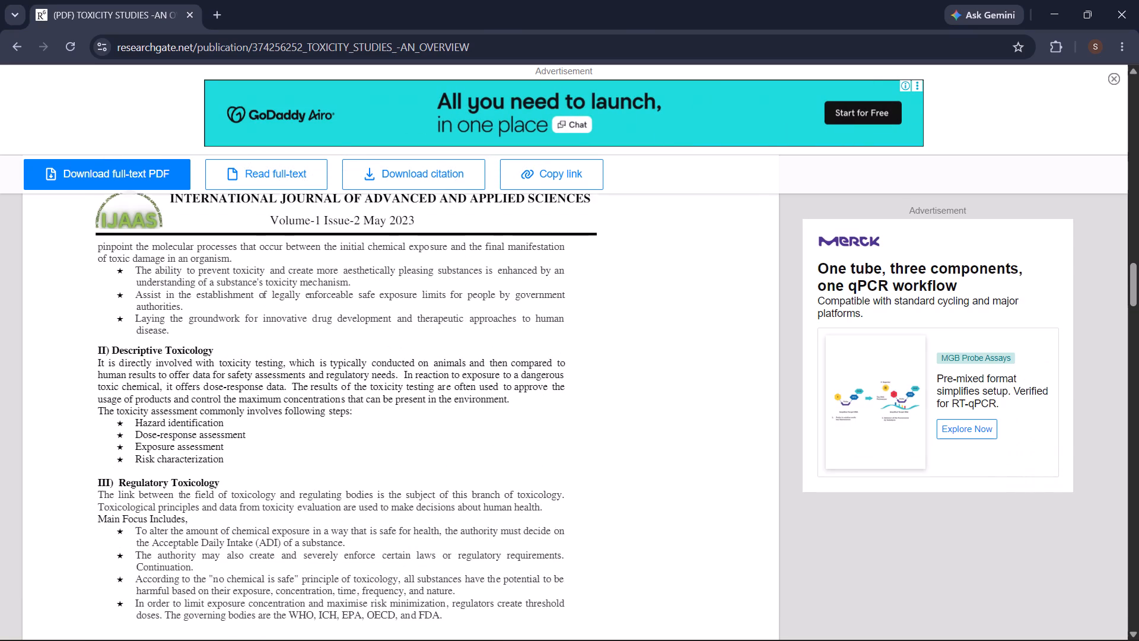
scroll(394, 542, "up", 3)
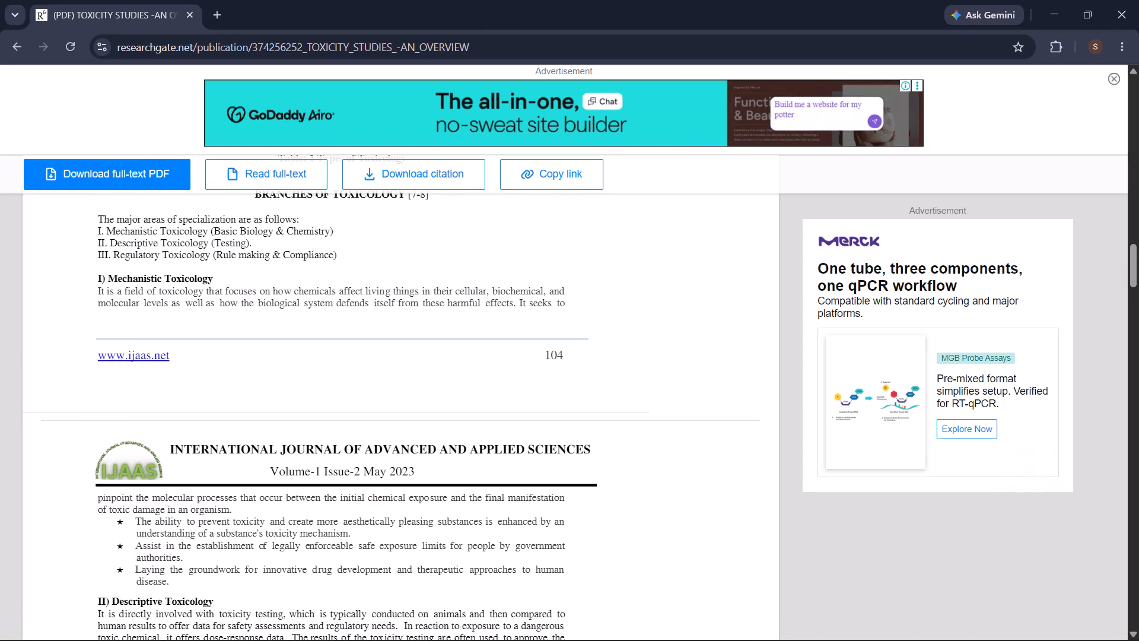
left_click_drag(94, 279, 112, 284)
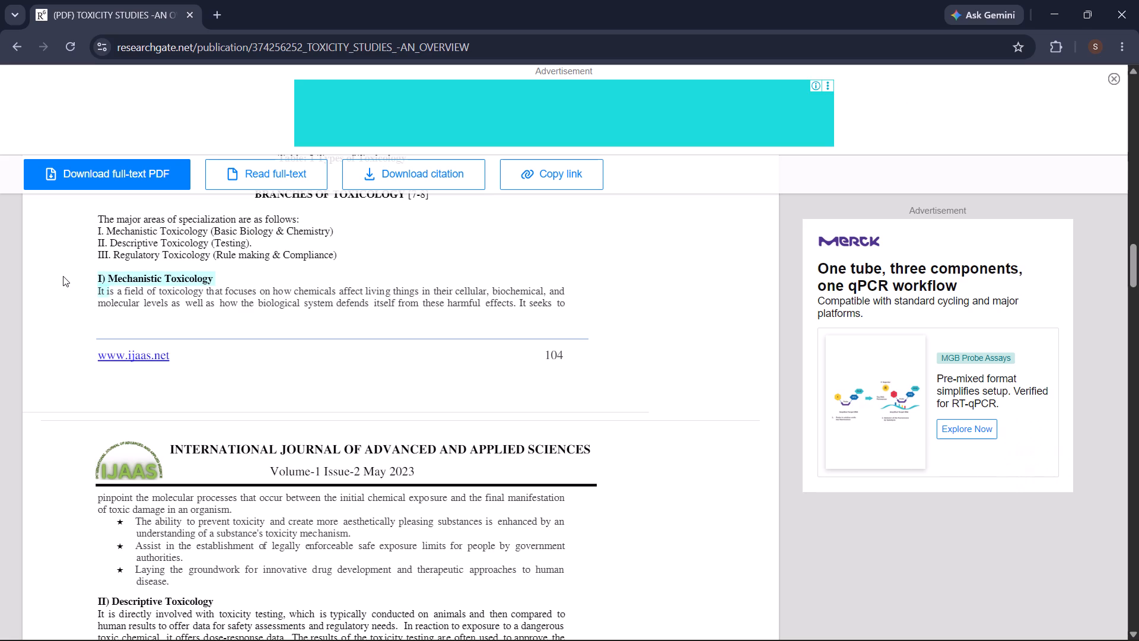
double_click(63, 276)
left_click(107, 275)
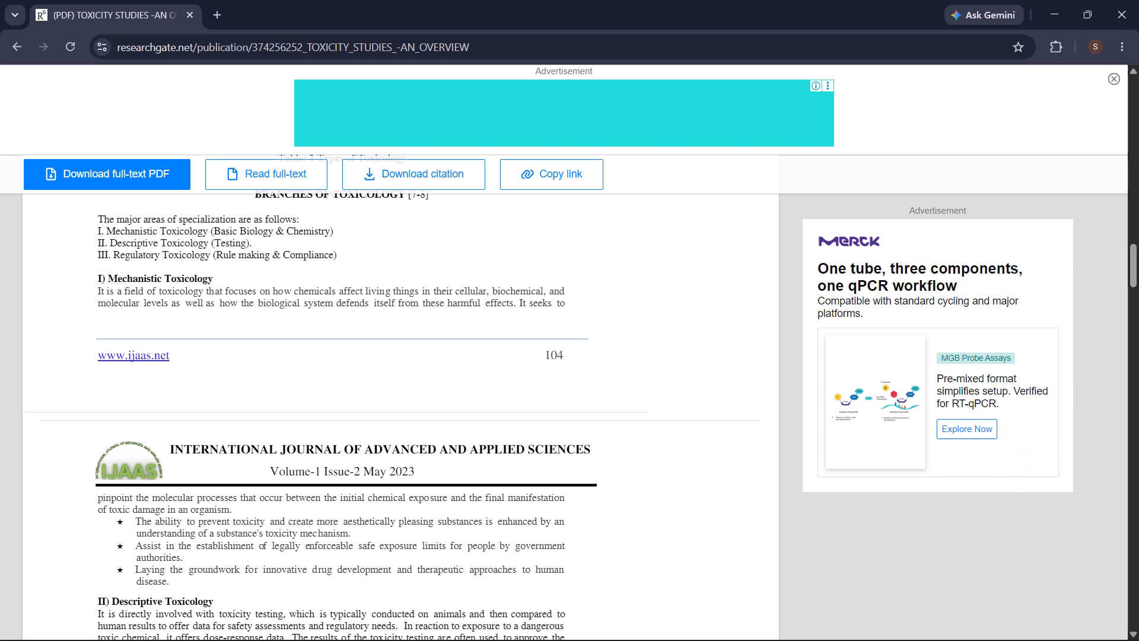
double_click(96, 277)
key("Right")
key("Right")
key("Right")
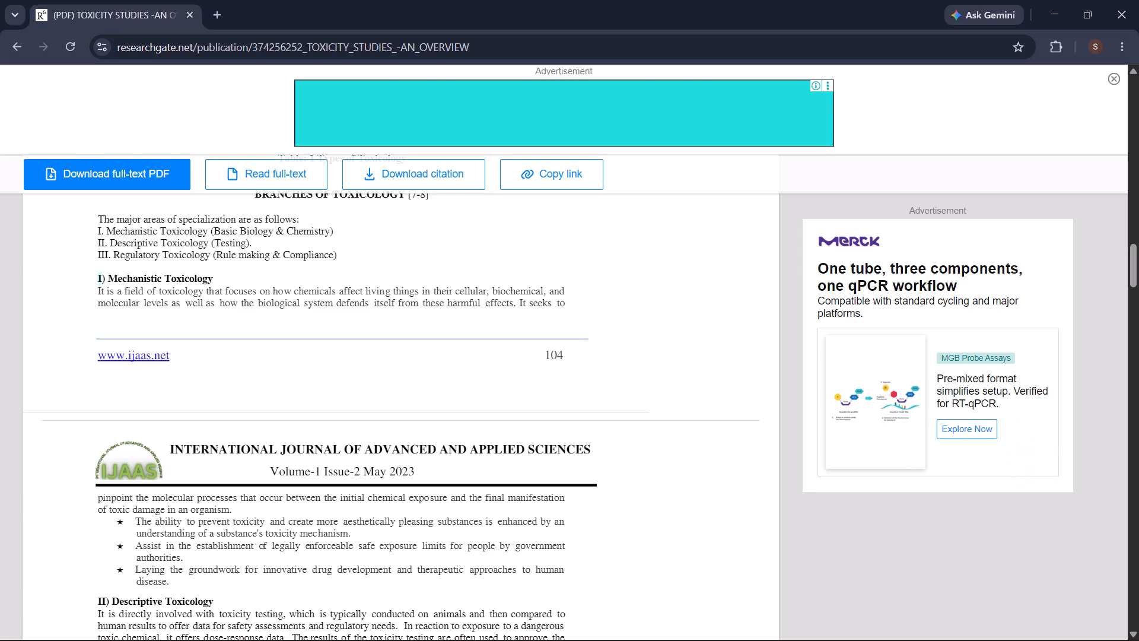
left_click(107, 279)
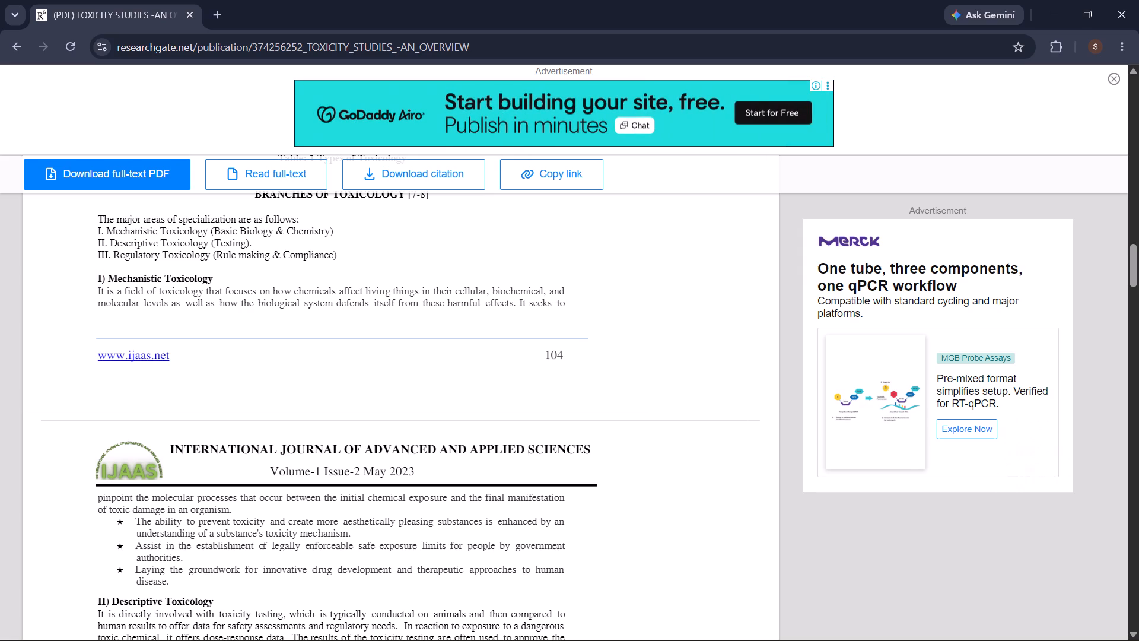
left_click_drag(97, 274, 103, 275)
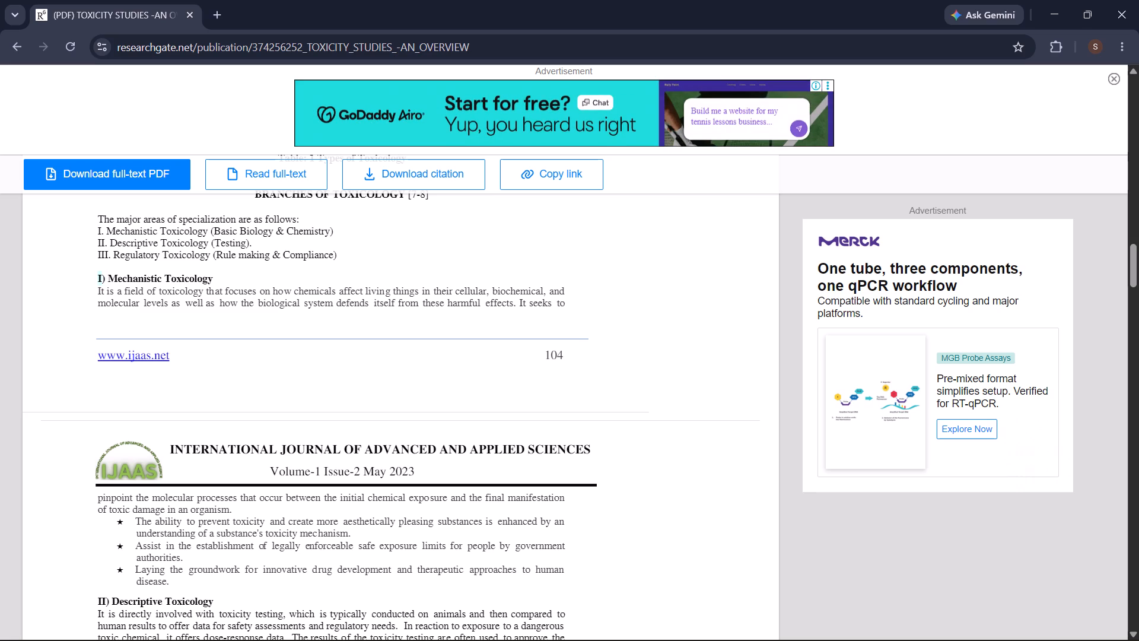
left_click_drag(103, 275, 107, 277)
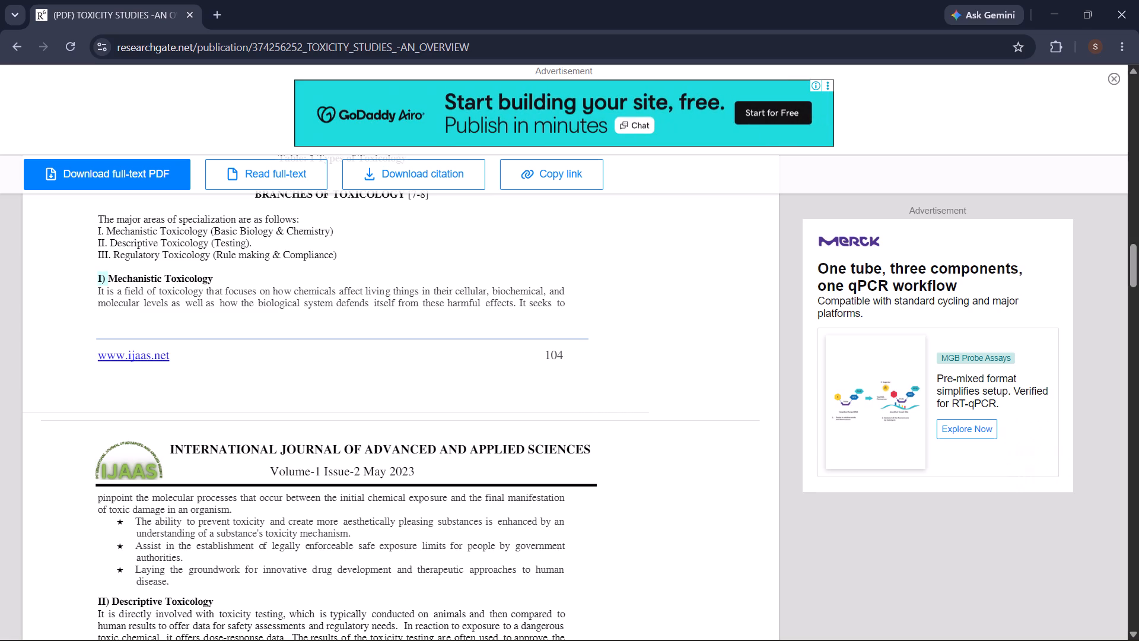
key("c")
key("ctrl+c")
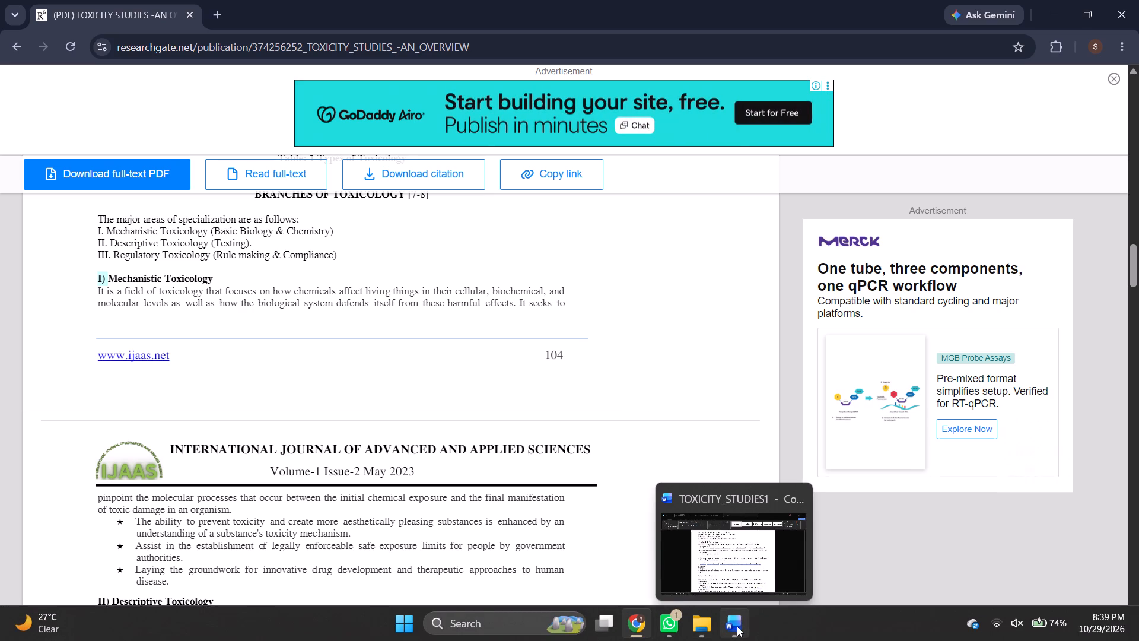
Switch back to Word, paste "I)" in front of "Mechanistic Toxicology", keep a space between them, and delete the heading's leading spaces.
left_click(739, 626)
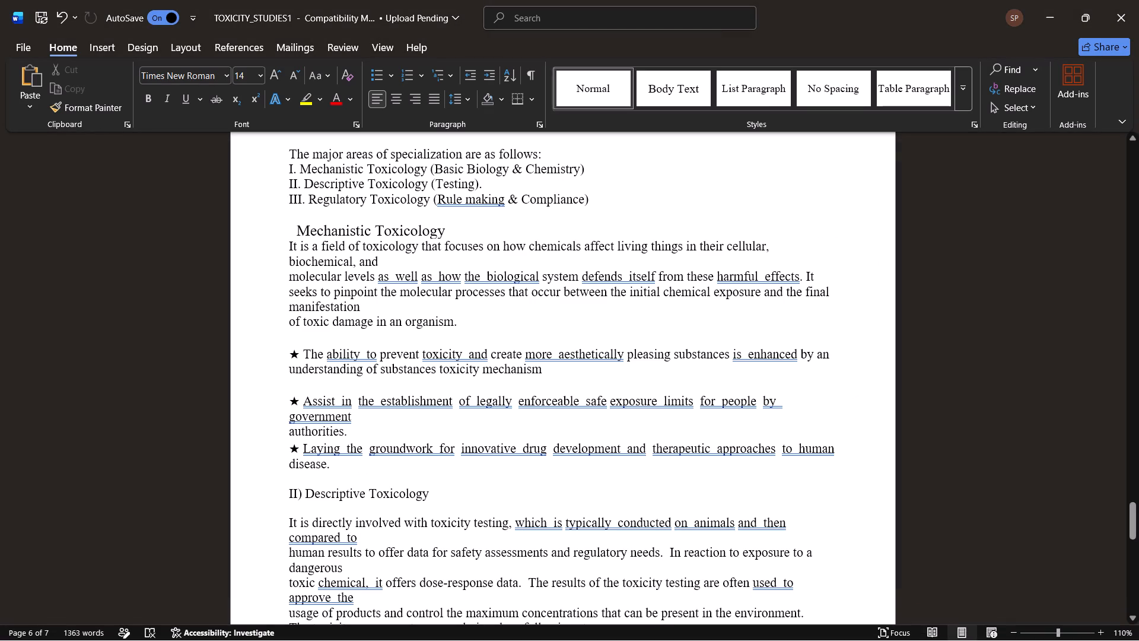
key("space")
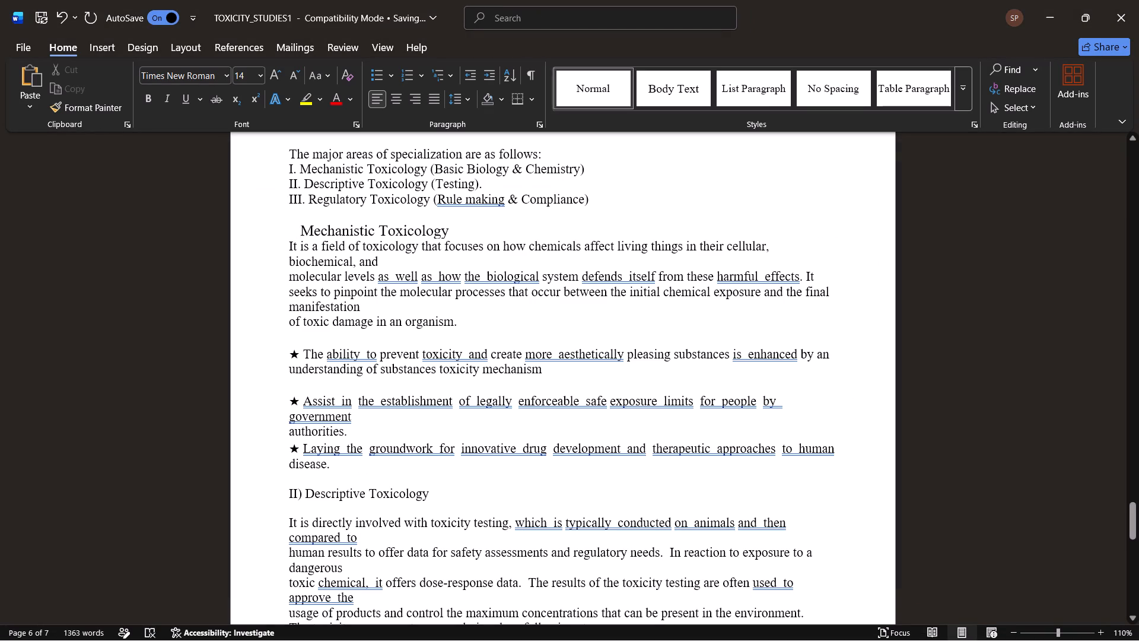
left_click(295, 226)
key("ctrl+v")
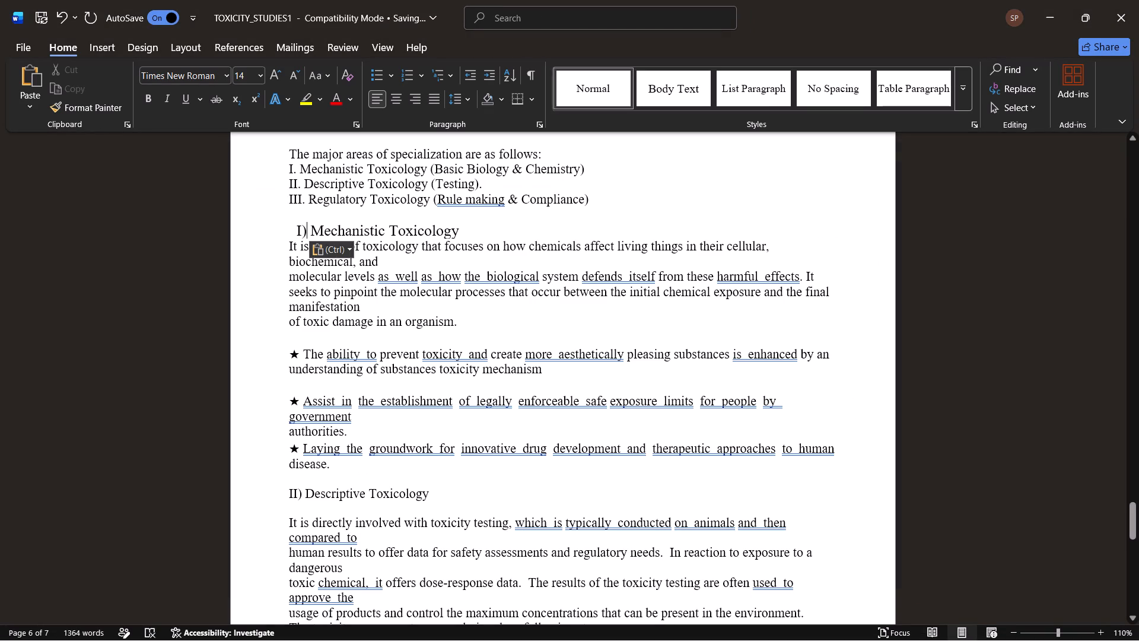
left_click(295, 231)
key("BackSpace")
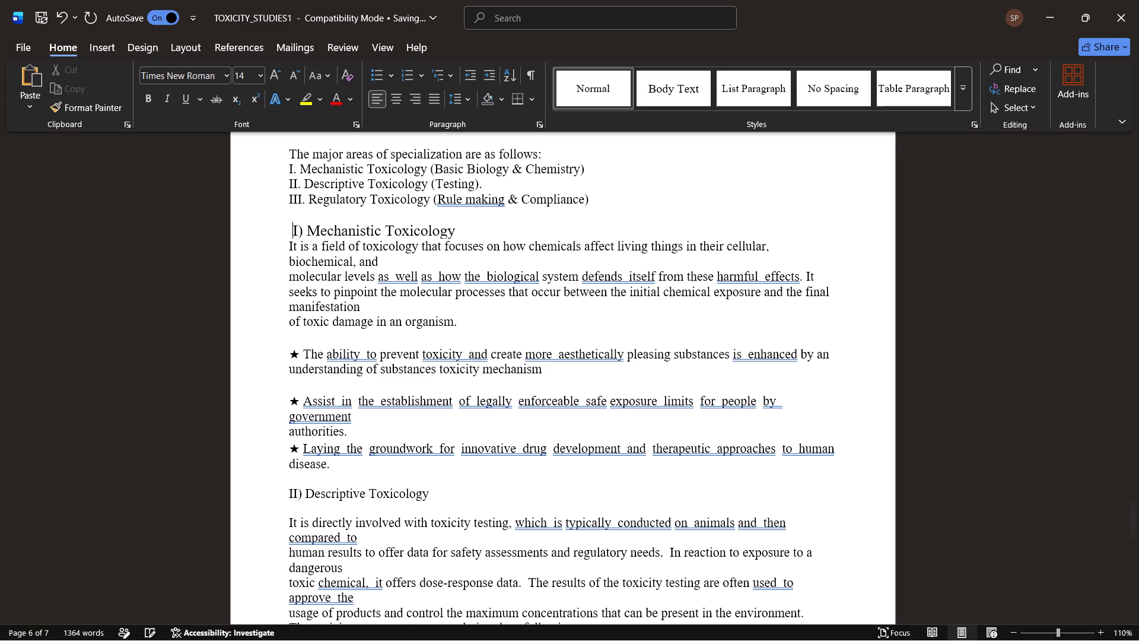
key("BackSpace")
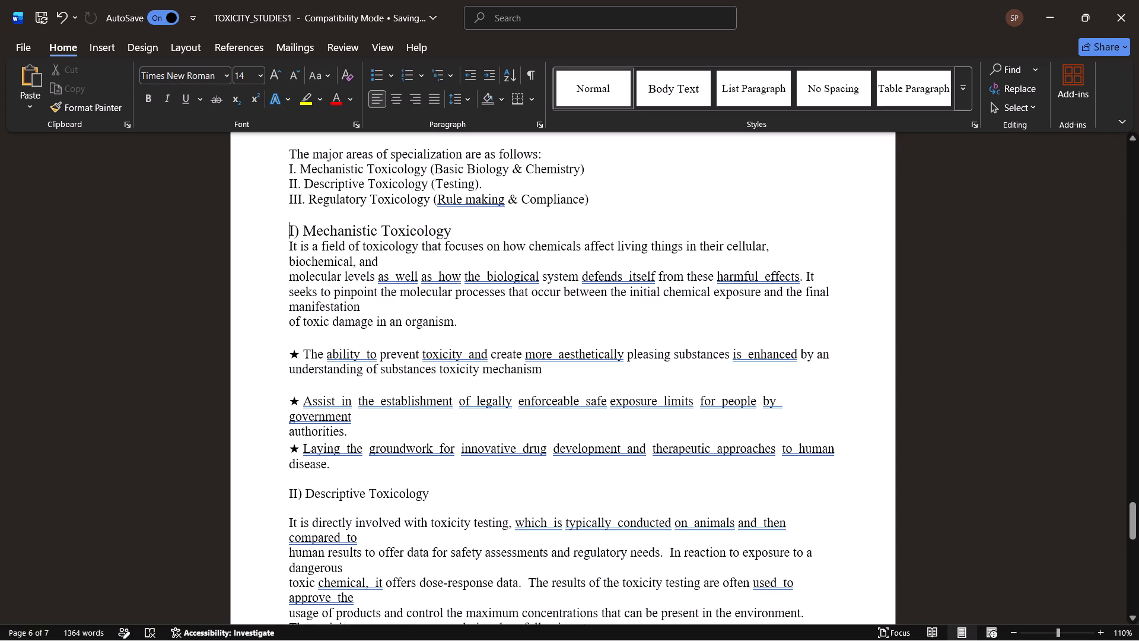
Insert a blank line between the heading "I) Mechanistic Toxicology" and its paragraph.
left_click(284, 246)
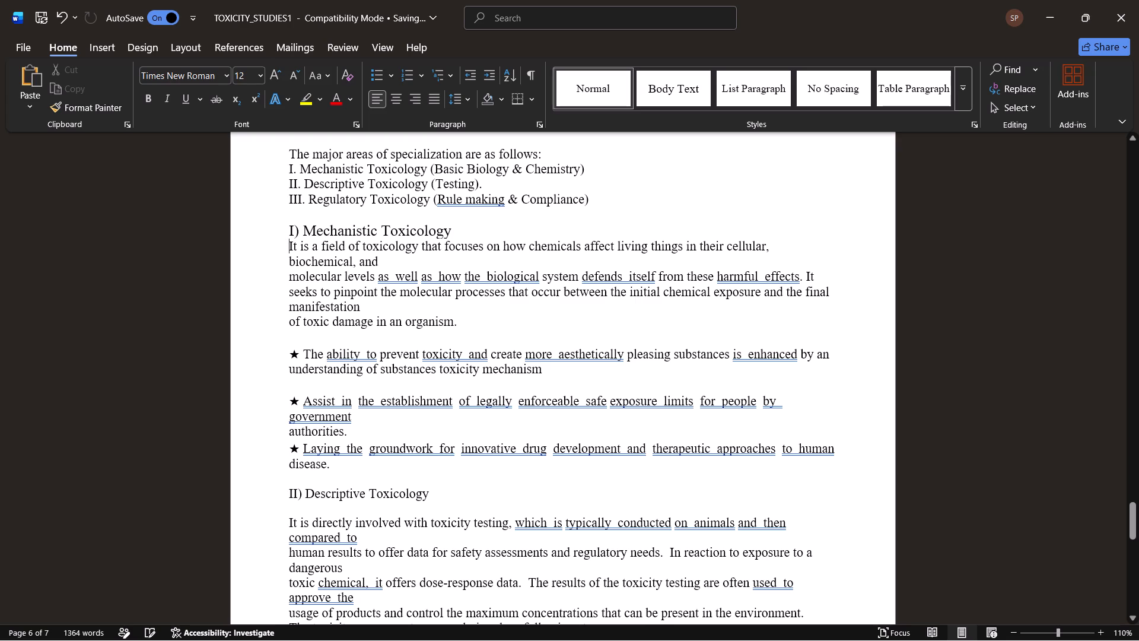
key("Return")
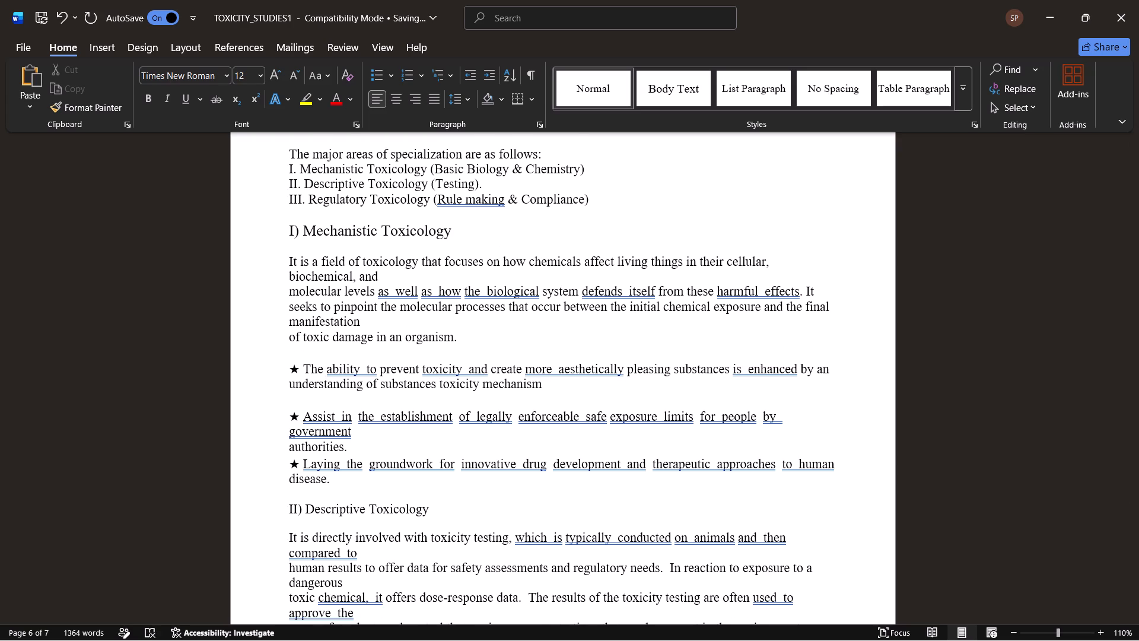
Join the broken lines at "molecular levels" and "of toxic damage" in the Mechanistic Toxicology paragraph, and at "authorities." in its second star bullet.
scroll(284, 246, "down", 1)
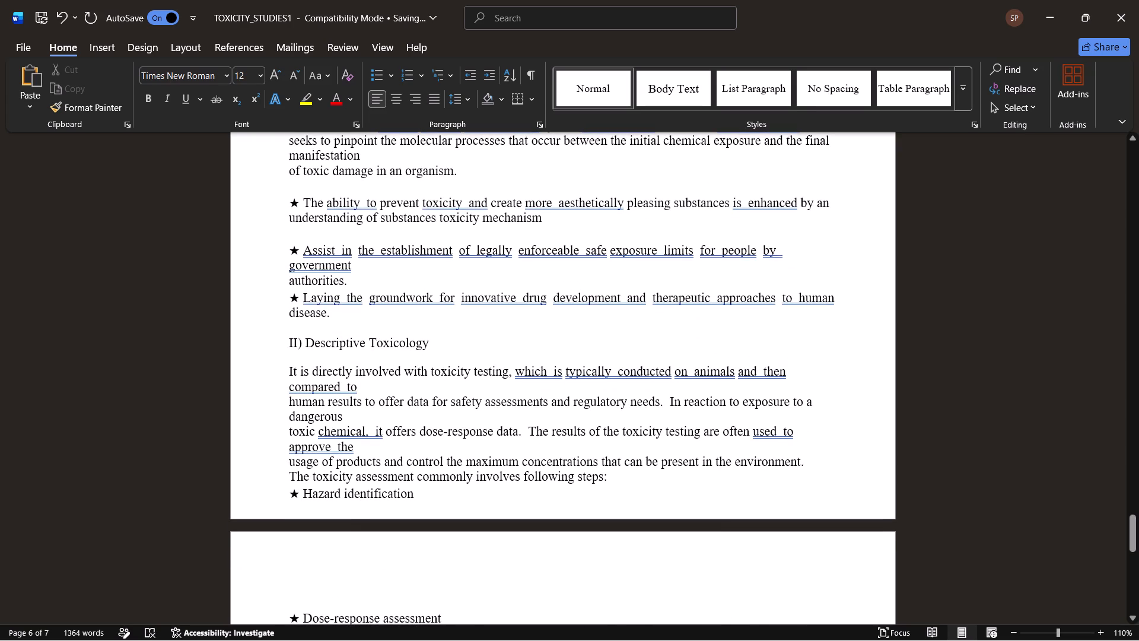
left_click(275, 174)
scroll(275, 174, "up", 1)
left_click(275, 174)
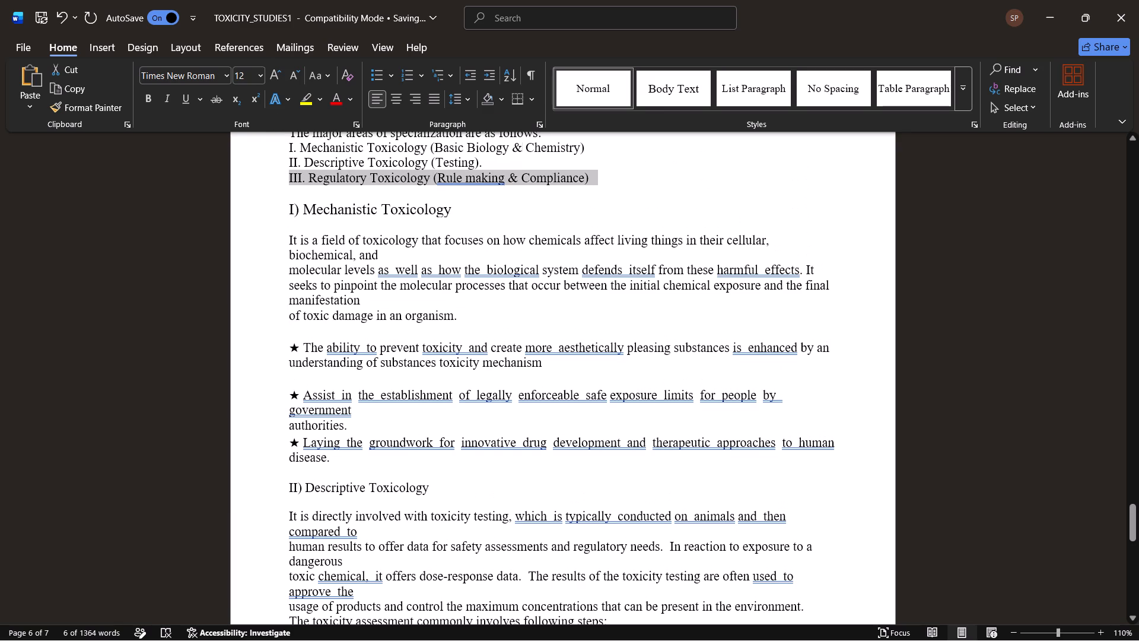
left_click(285, 304)
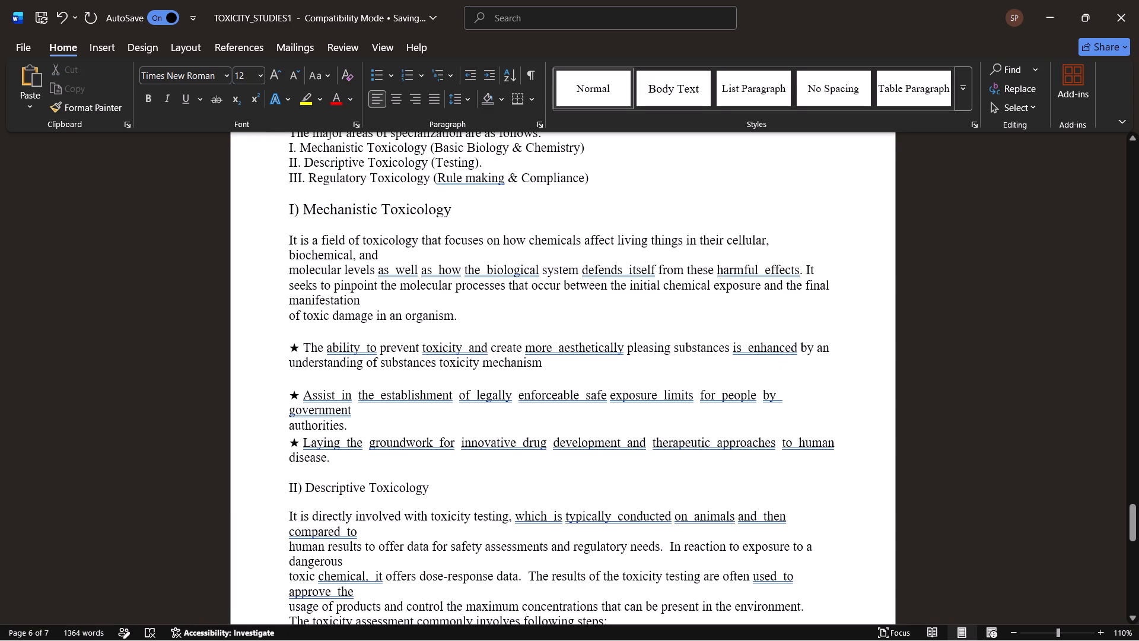
left_click(286, 277)
key("BackSpace")
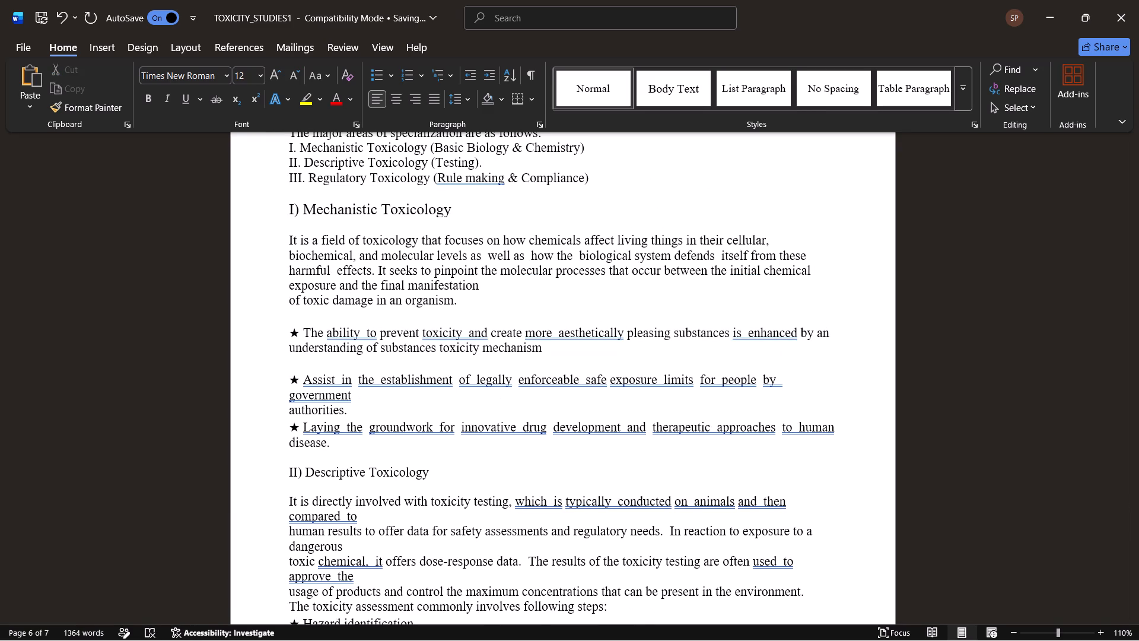
left_click(285, 301)
key("BackSpace")
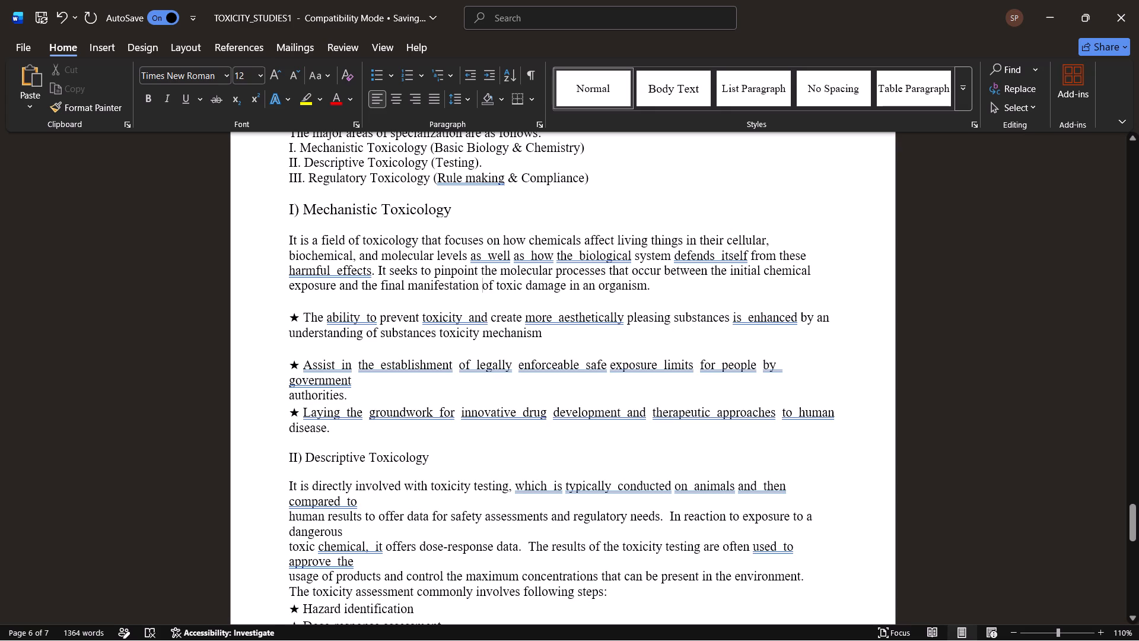
left_click(281, 401)
key("BackSpace")
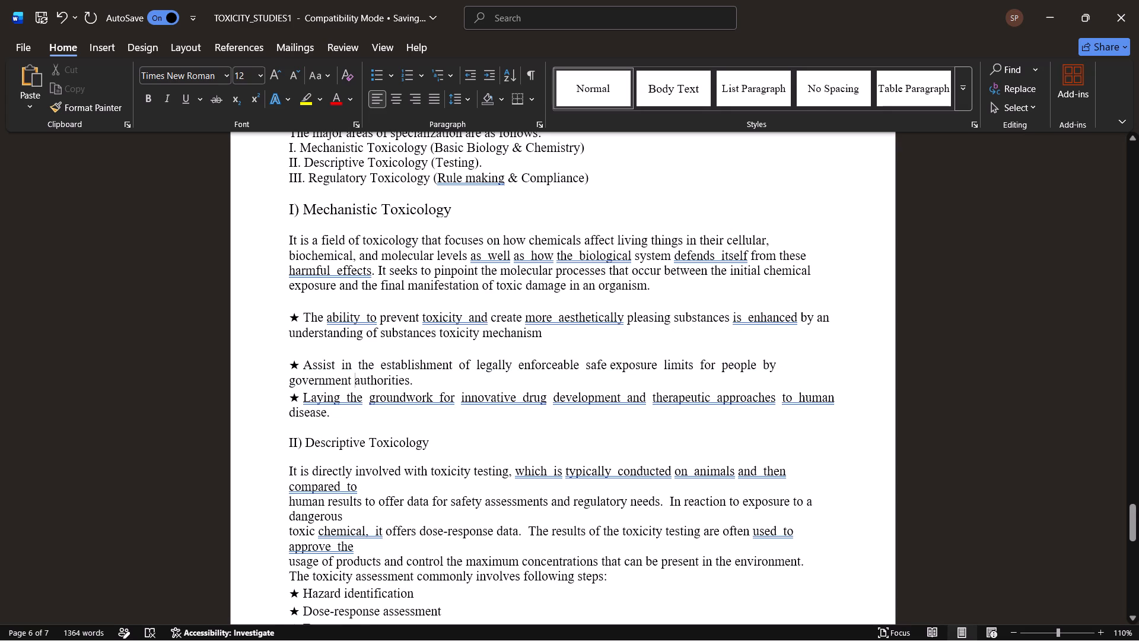
Join the broken lines before "human results", "toxic chemical" and "usage of products" in the Descriptive Toxicology paragraph.
scroll(279, 444, "down", 2)
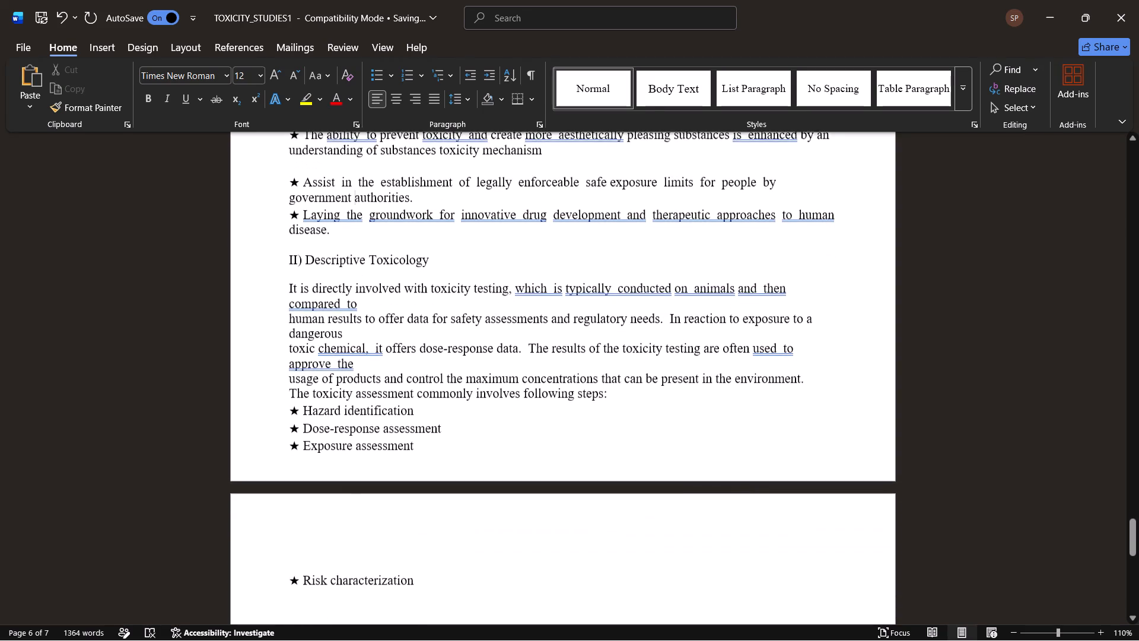
scroll(279, 444, "down", 1)
left_click(282, 309)
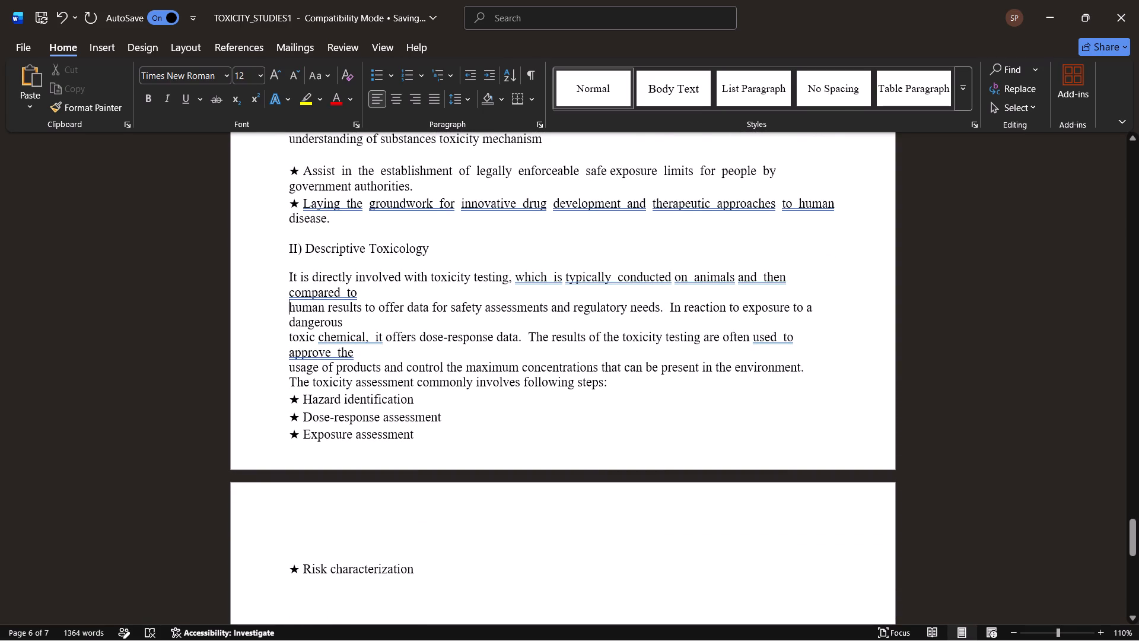
key("BackSpace")
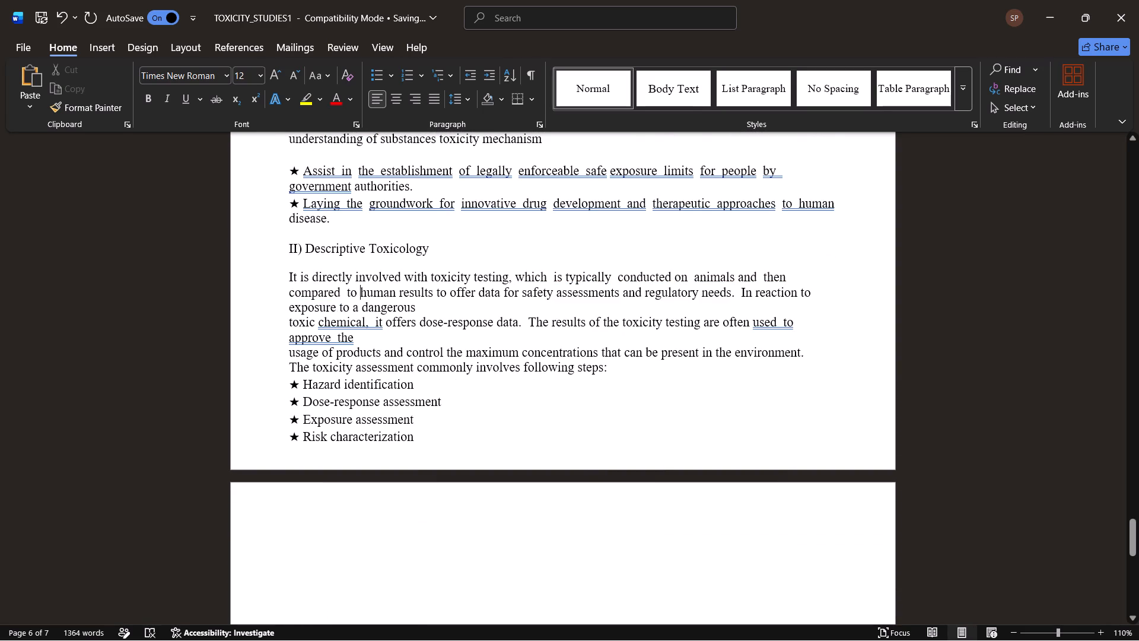
left_click(287, 321)
key("BackSpace")
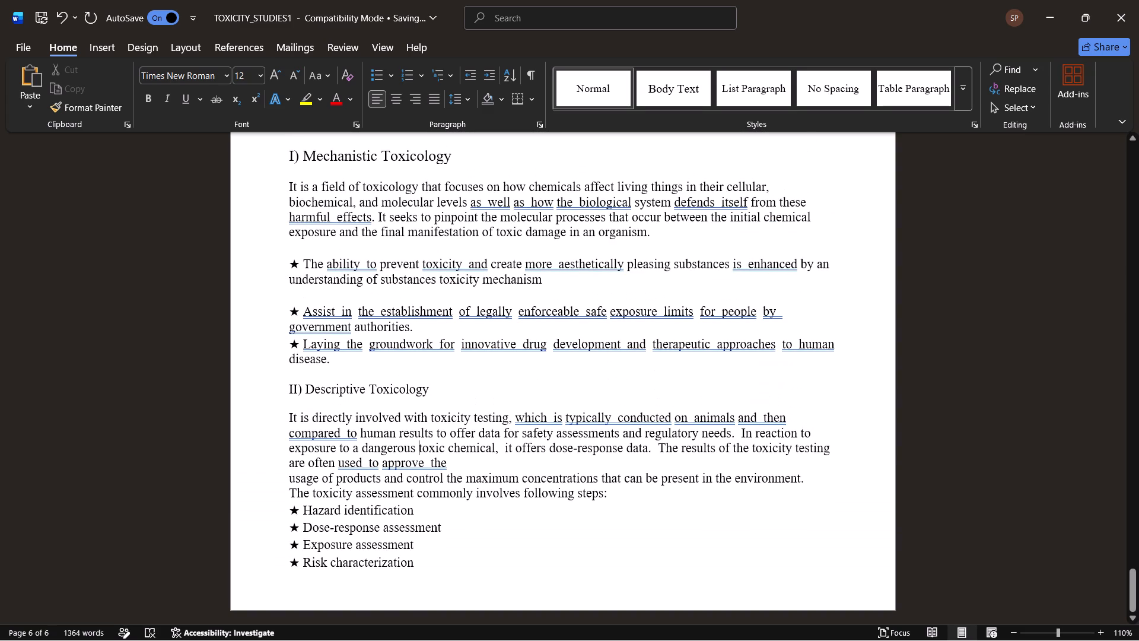
left_click(287, 473)
key("BackSpace")
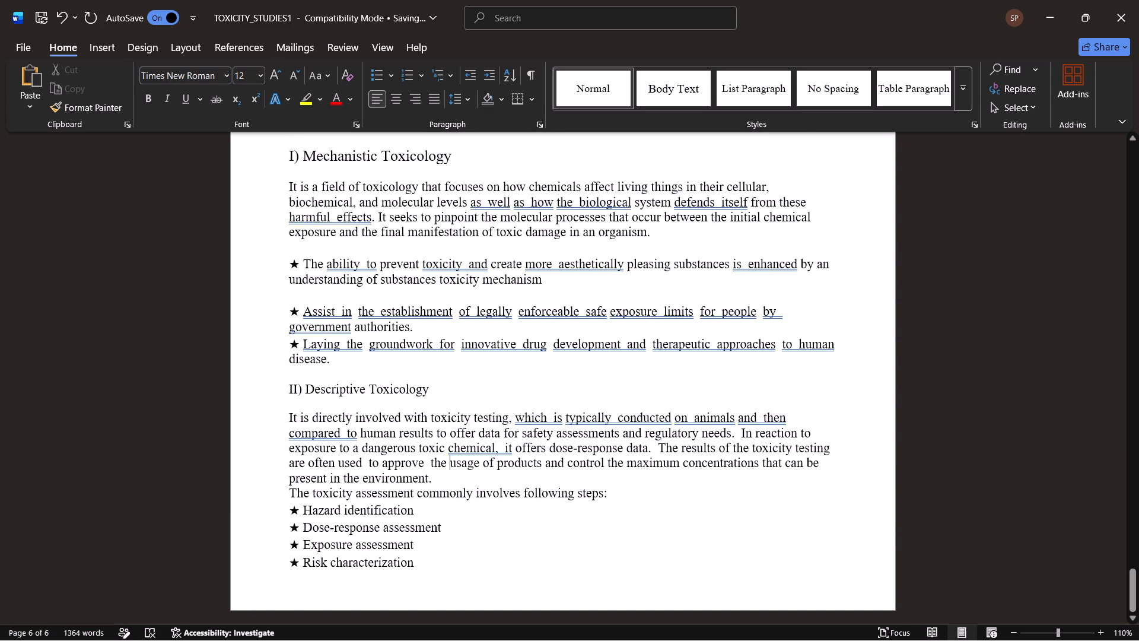
Insert a blank line before "The toxicity assessment commonly involves following steps:" in the Descriptive Toxicology section.
left_click(441, 480)
key("Return")
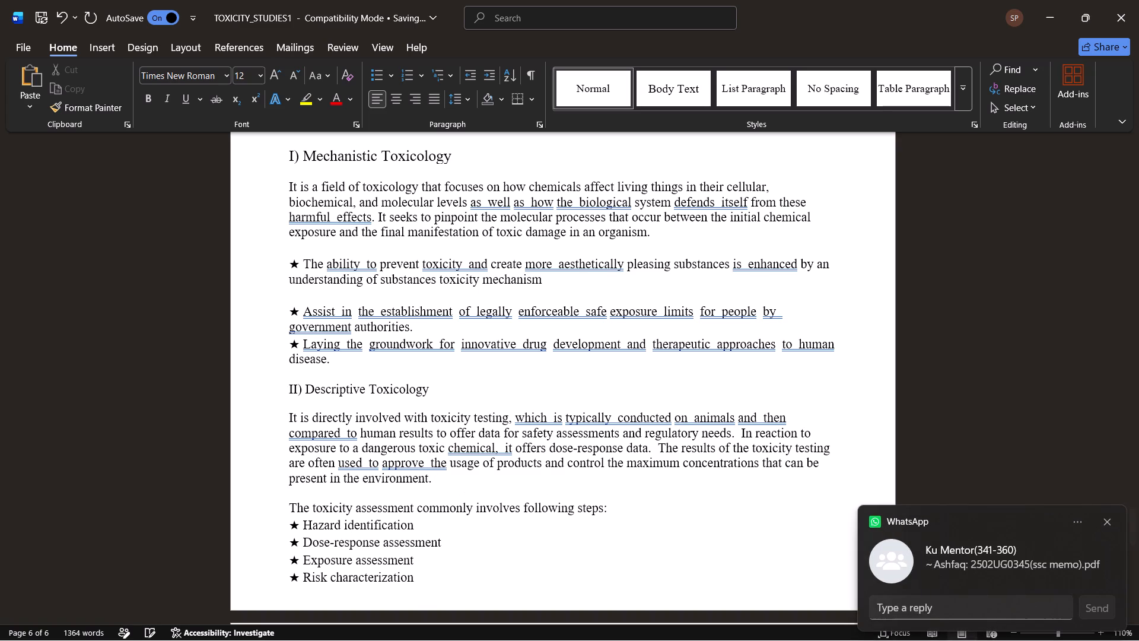
Place the text cursor at the start of the empty page following the "Risk characterization" bullet.
scroll(441, 480, "down", 1)
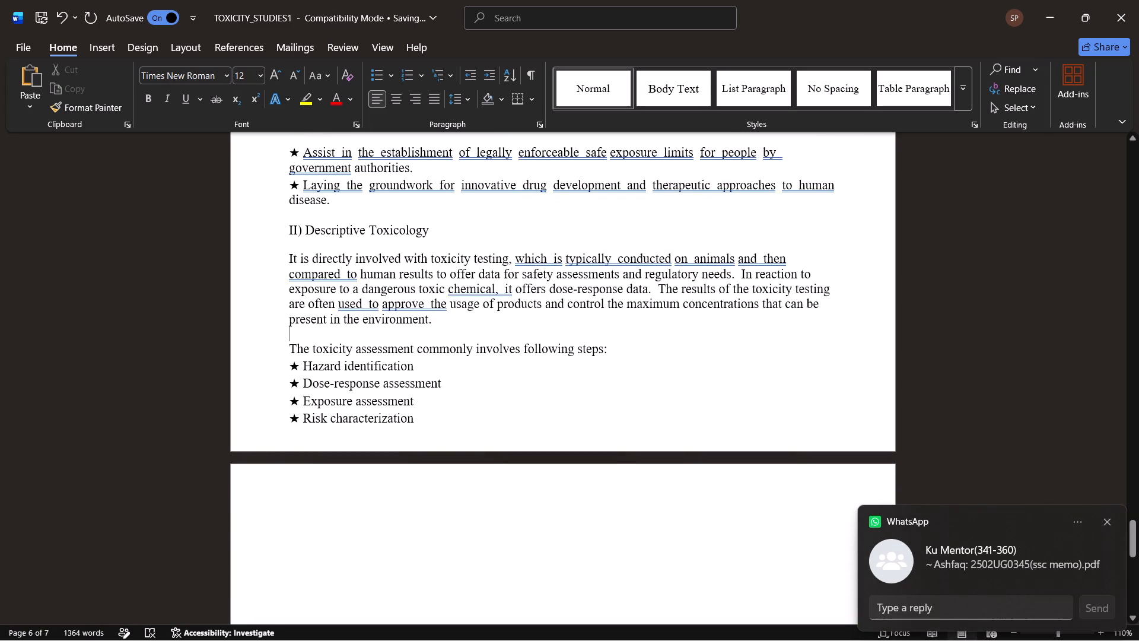
scroll(384, 497, "down", 3)
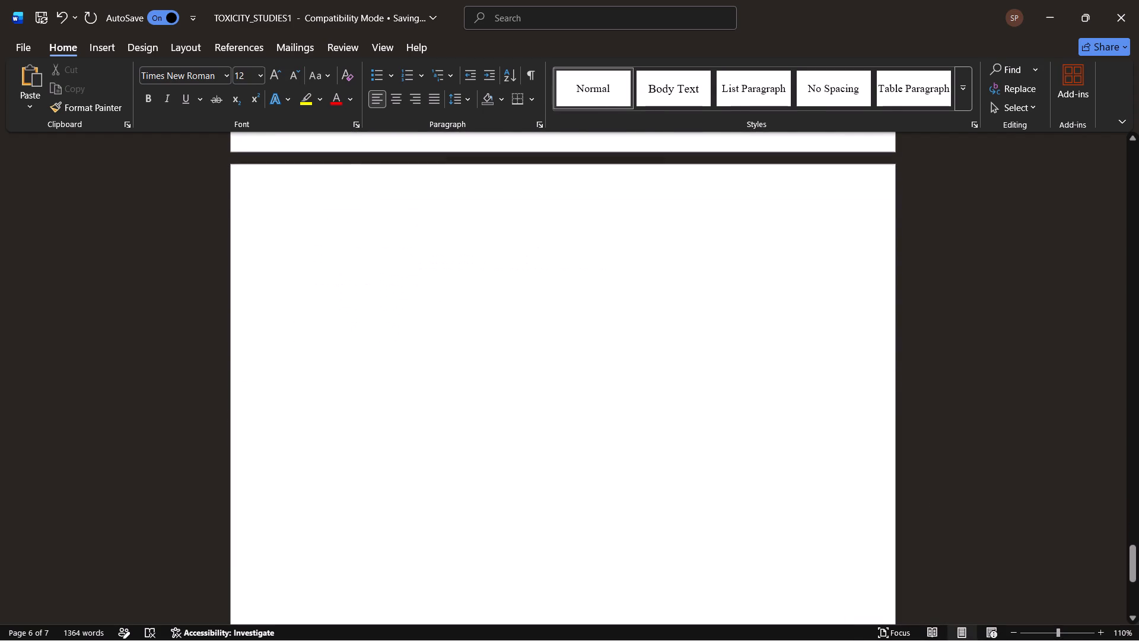
scroll(384, 497, "down", 1)
scroll(384, 497, "up", 4)
scroll(384, 497, "down", 1)
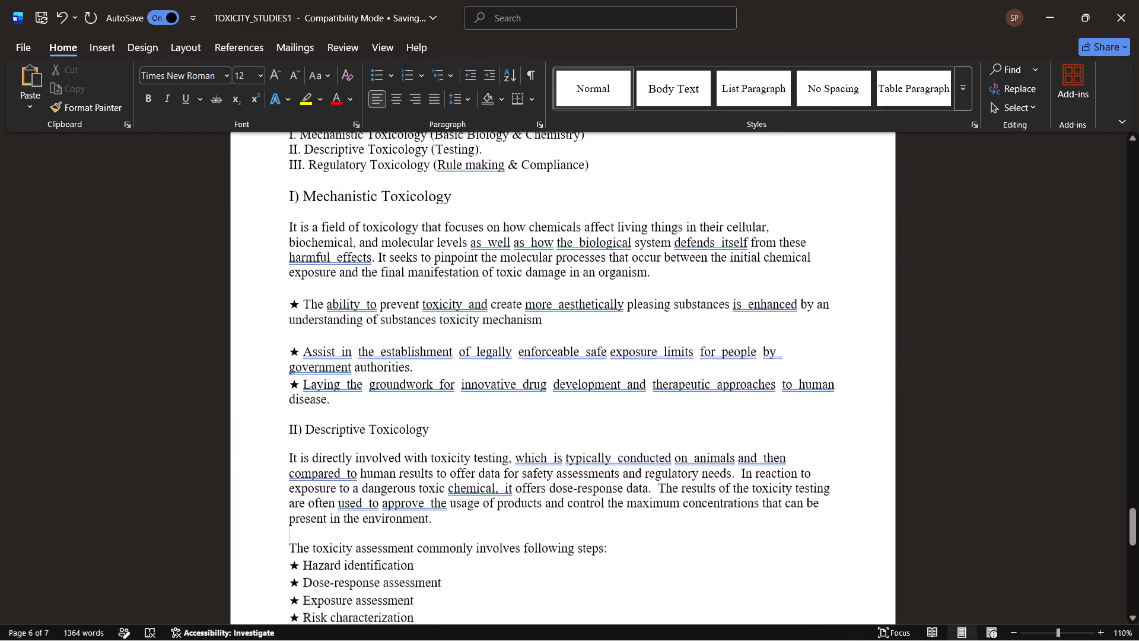
scroll(384, 497, "down", 3)
left_click(322, 438)
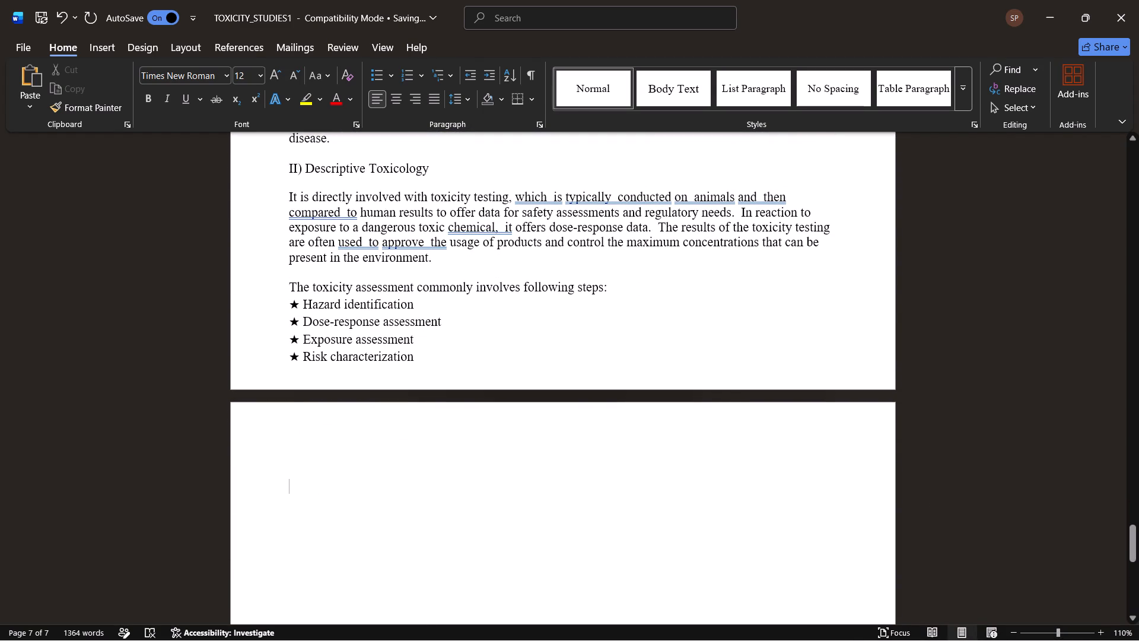
scroll(296, 521, "down", 2)
scroll(296, 521, "right", 4)
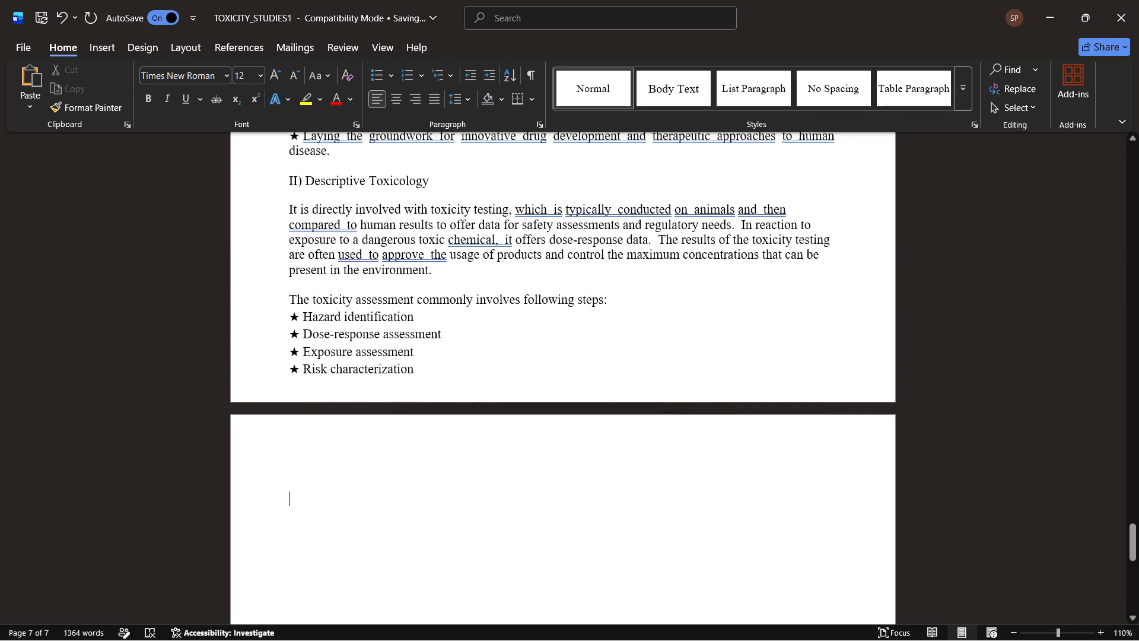
scroll(284, 462, "down", 2)
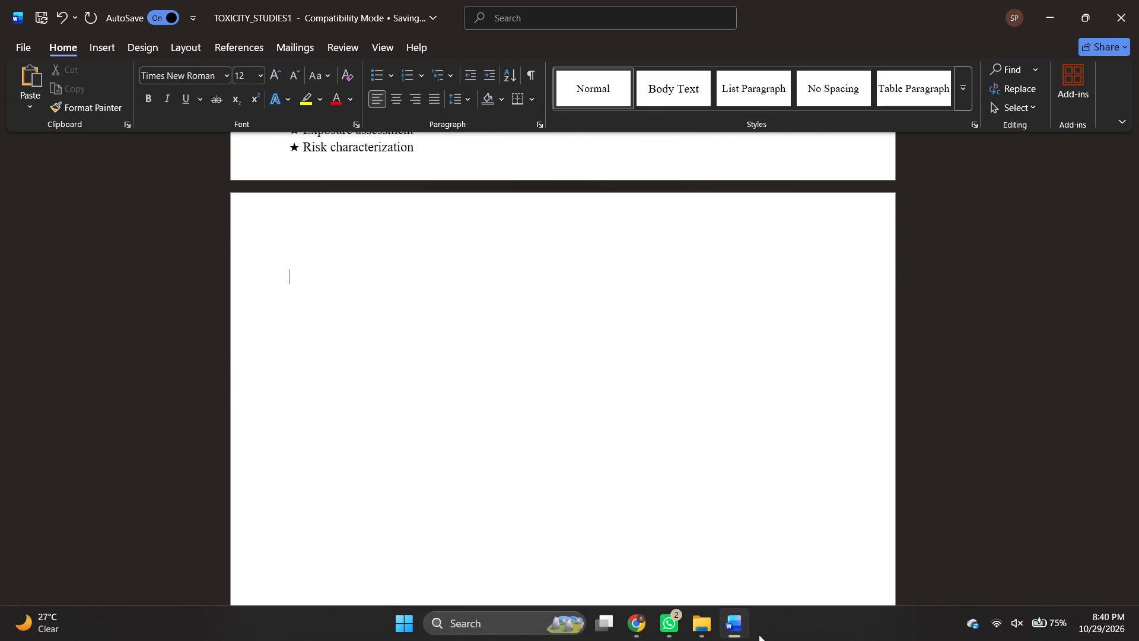
Switch to Chrome and find the "III) Regulatory Toxicology" section in the ResearchGate article.
left_click(635, 627)
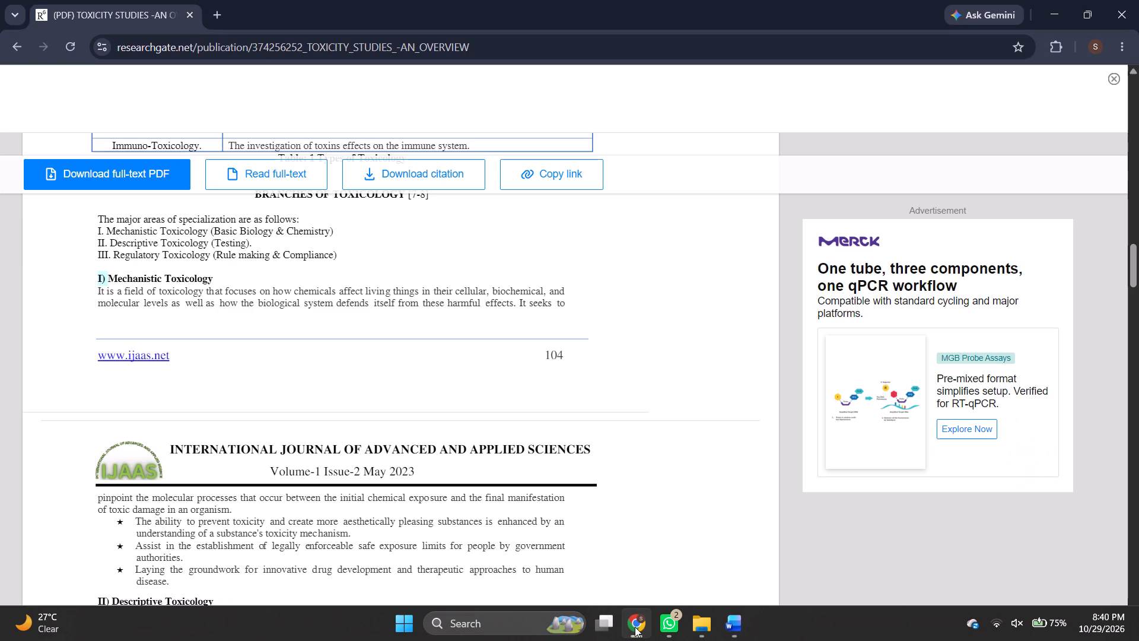
scroll(635, 627, "down", 4)
scroll(635, 627, "left", 1)
left_click(764, 394)
scroll(764, 394, "down", 3)
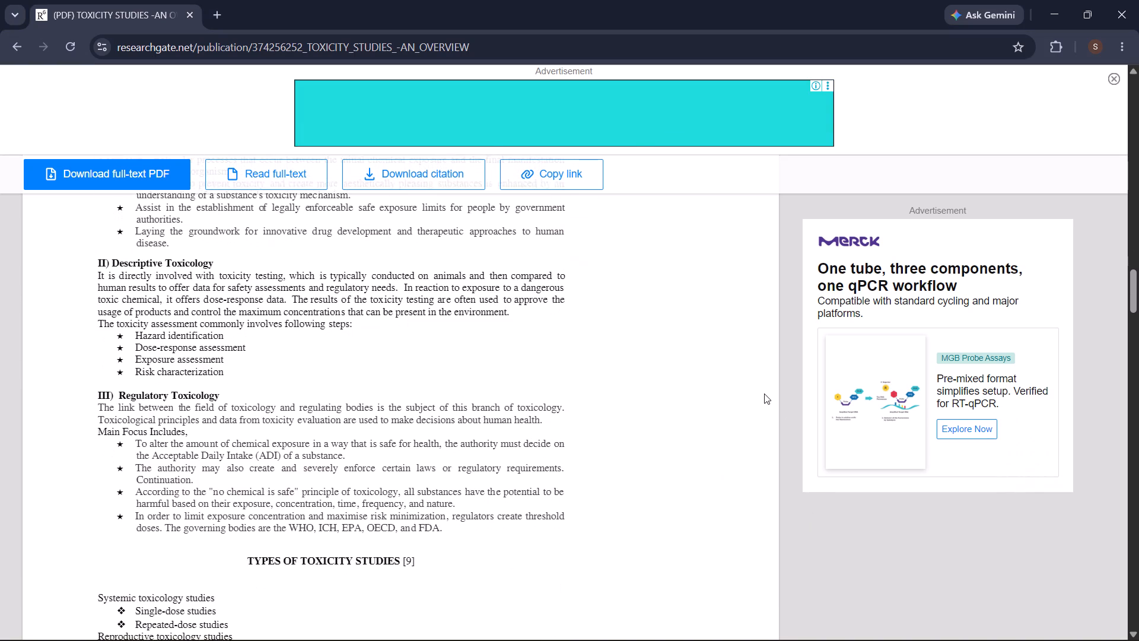
scroll(764, 394, "down", 1)
scroll(764, 394, "up", 2)
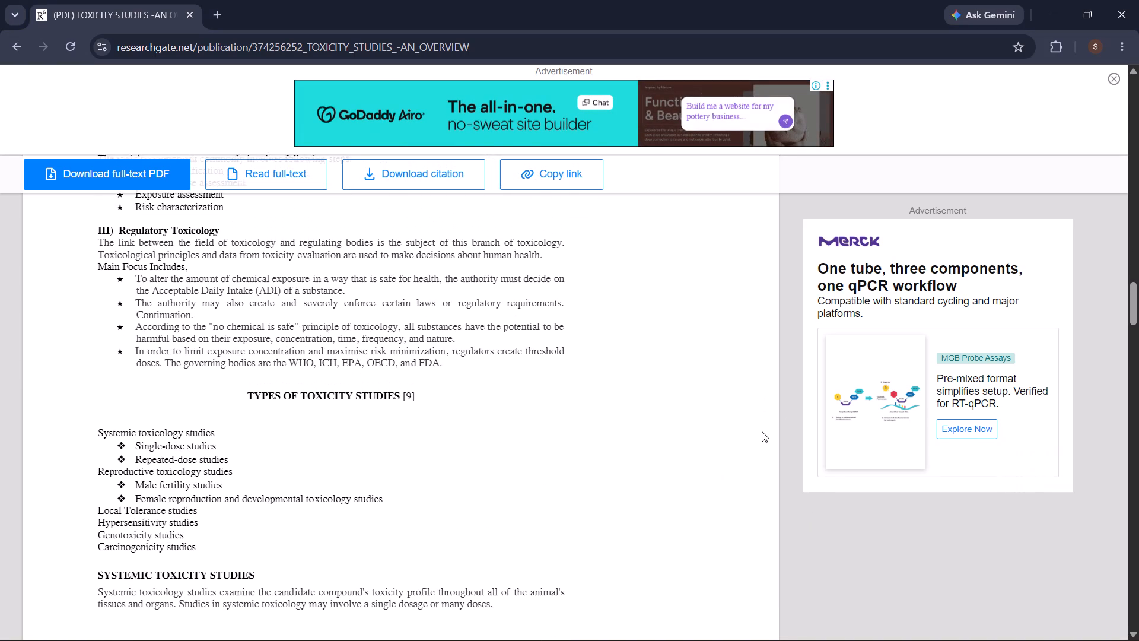
scroll(762, 431, "up", 1)
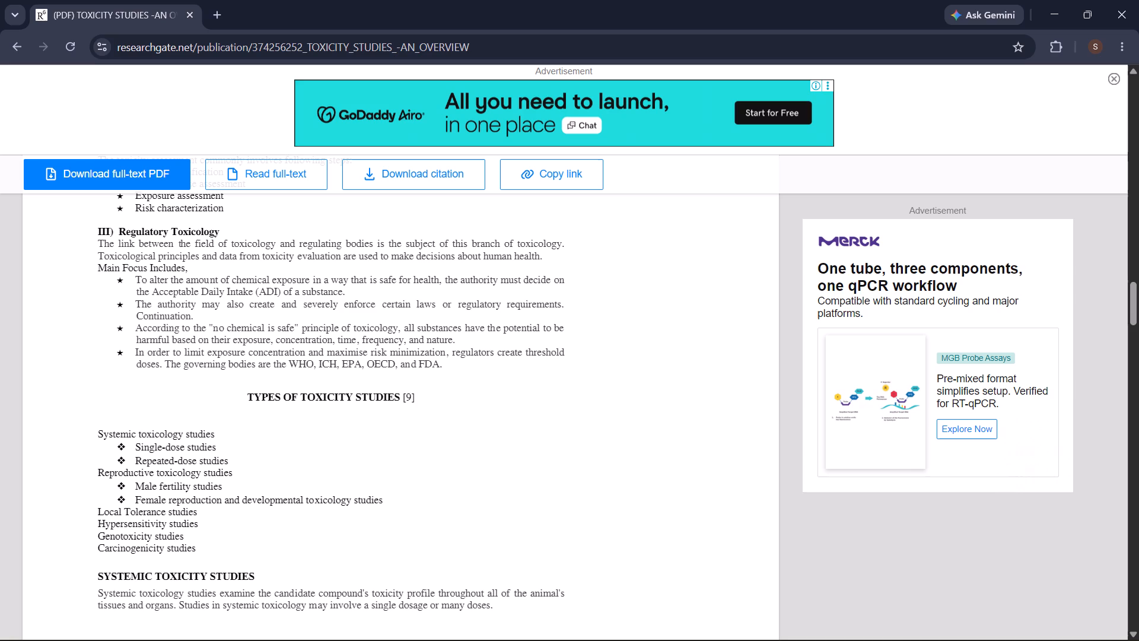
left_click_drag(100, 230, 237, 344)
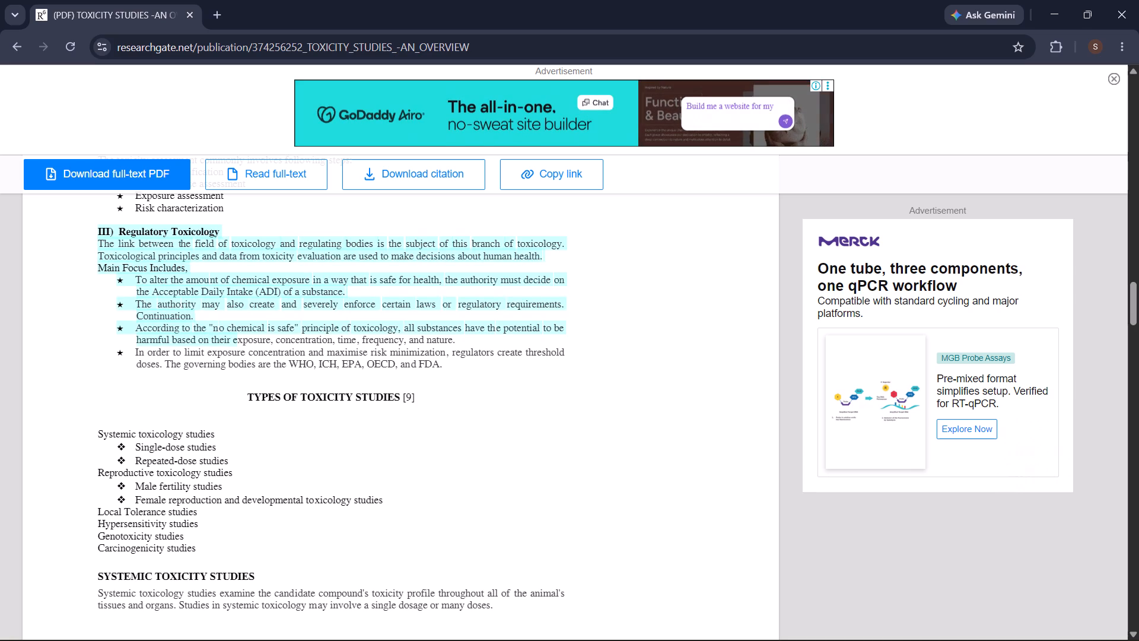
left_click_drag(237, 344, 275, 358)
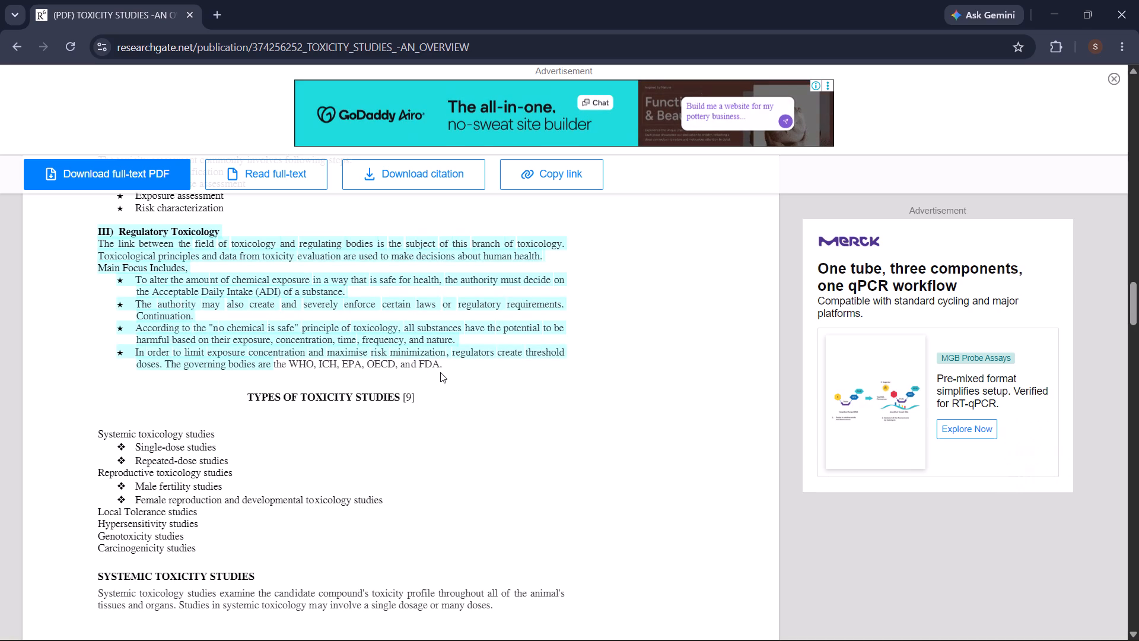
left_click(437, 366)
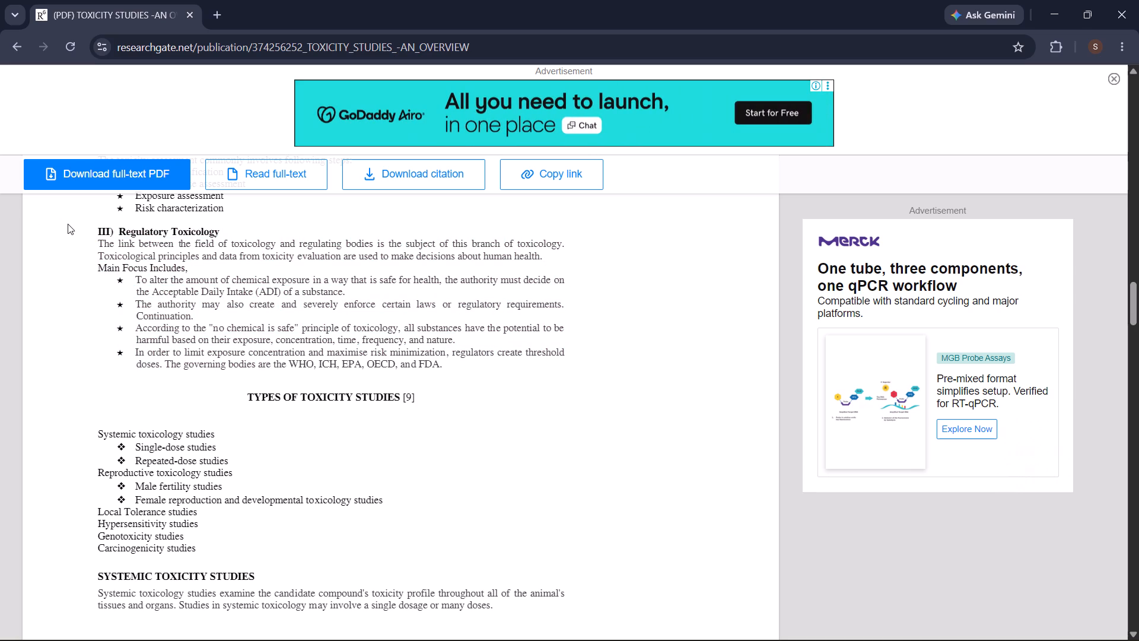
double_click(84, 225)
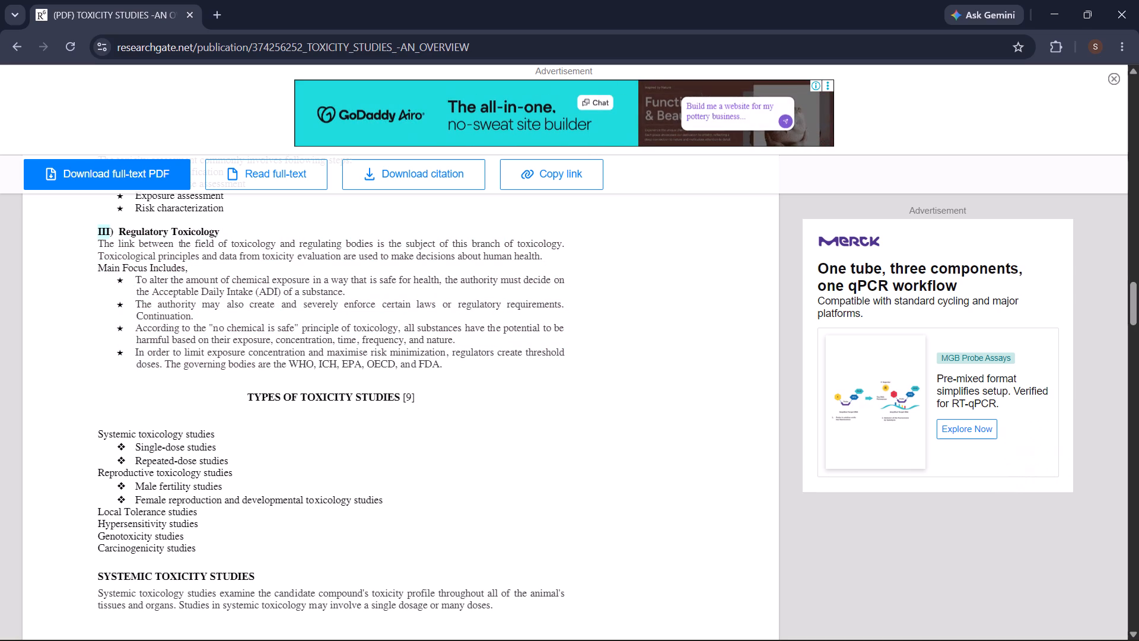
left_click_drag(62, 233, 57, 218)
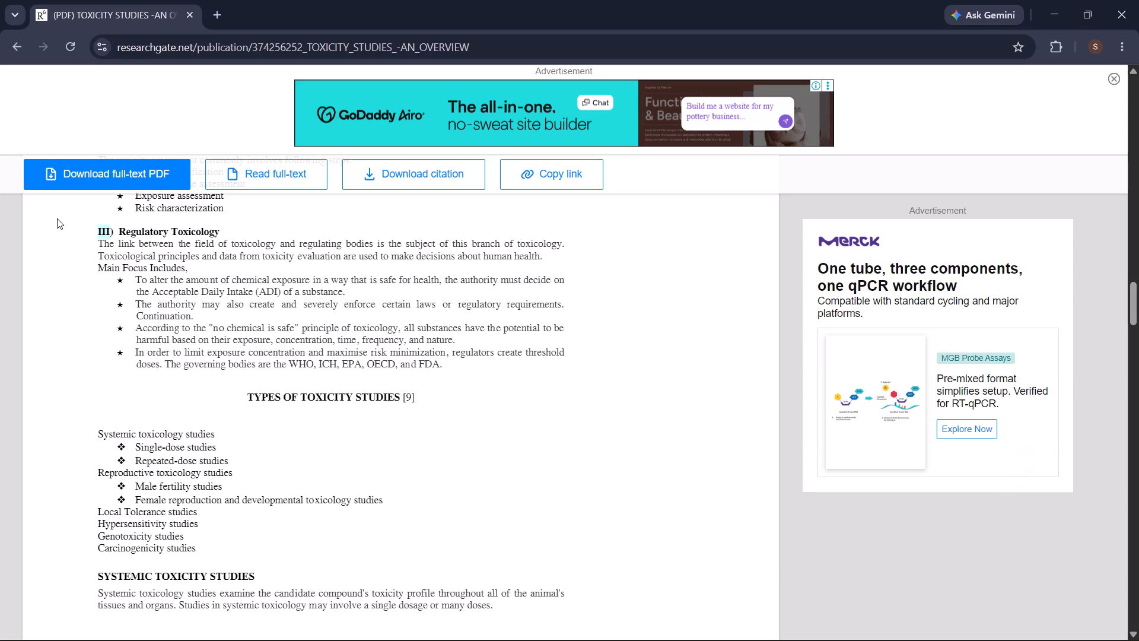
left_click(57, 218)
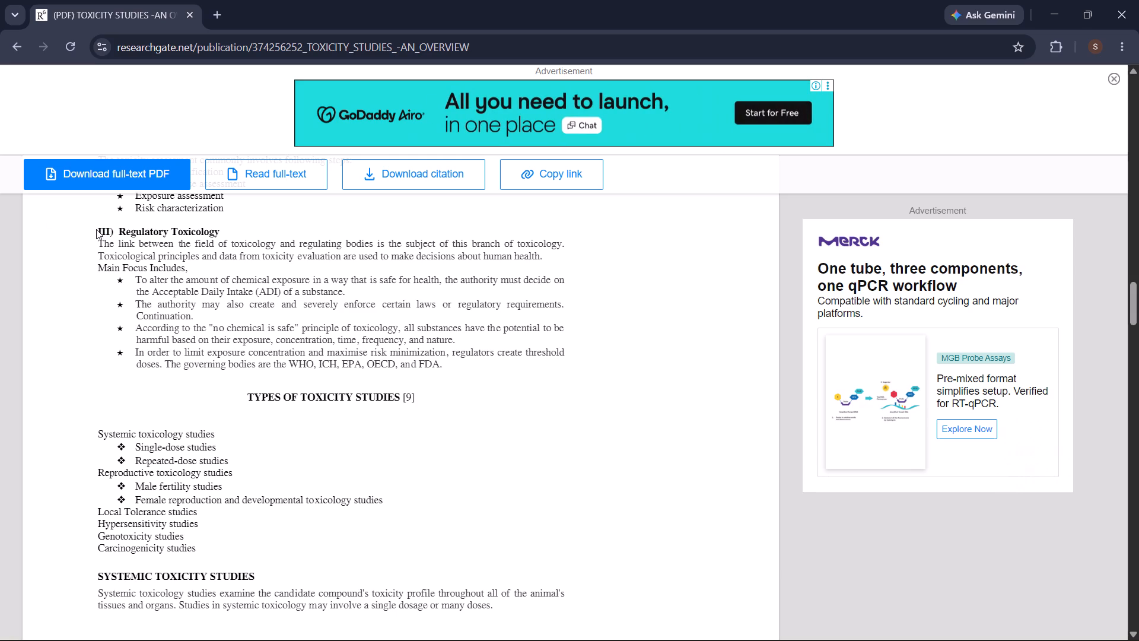
Copy the "III) Regulatory Toxicology" section from its heading through the bullet ending "OECD, and FDA.".
left_click_drag(96, 229, 254, 418)
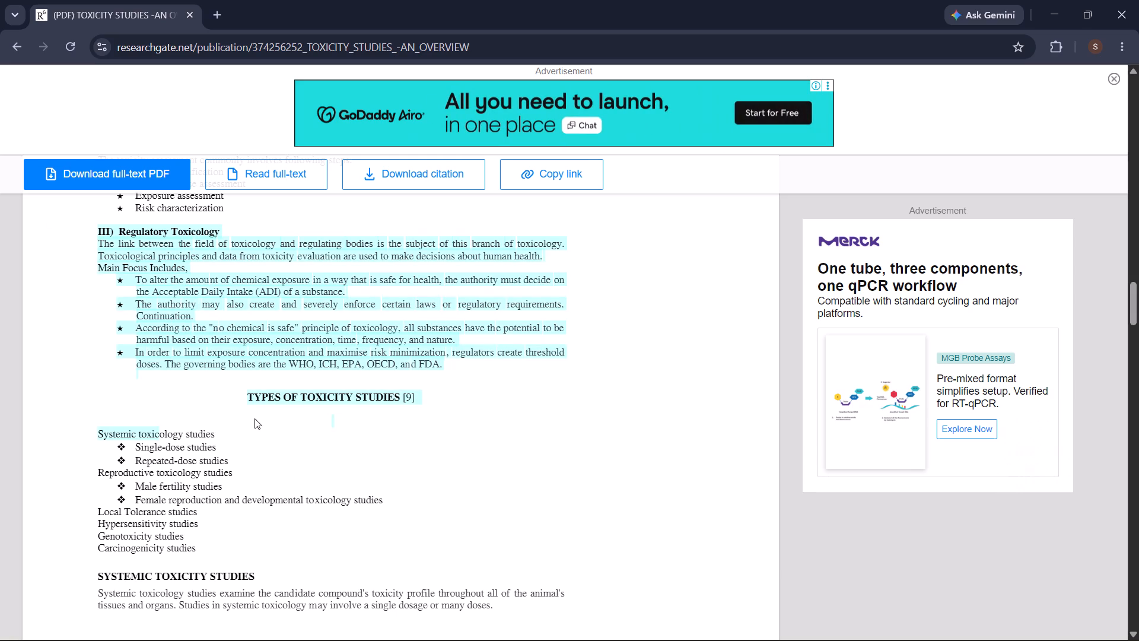
left_click_drag(254, 418, 259, 391)
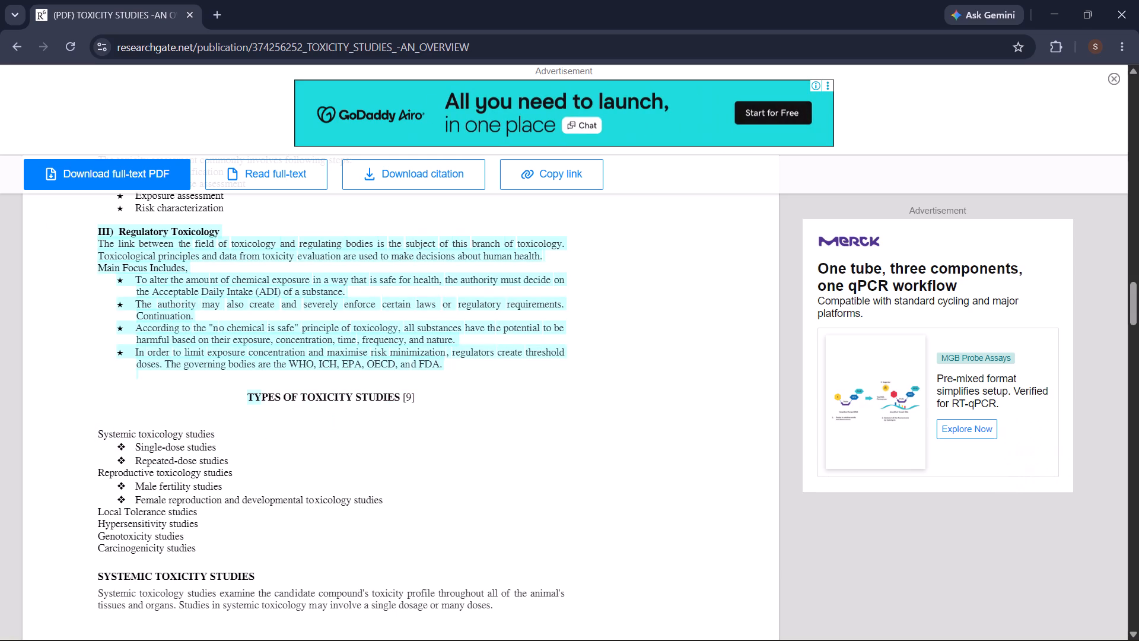
left_click_drag(259, 391, 237, 377)
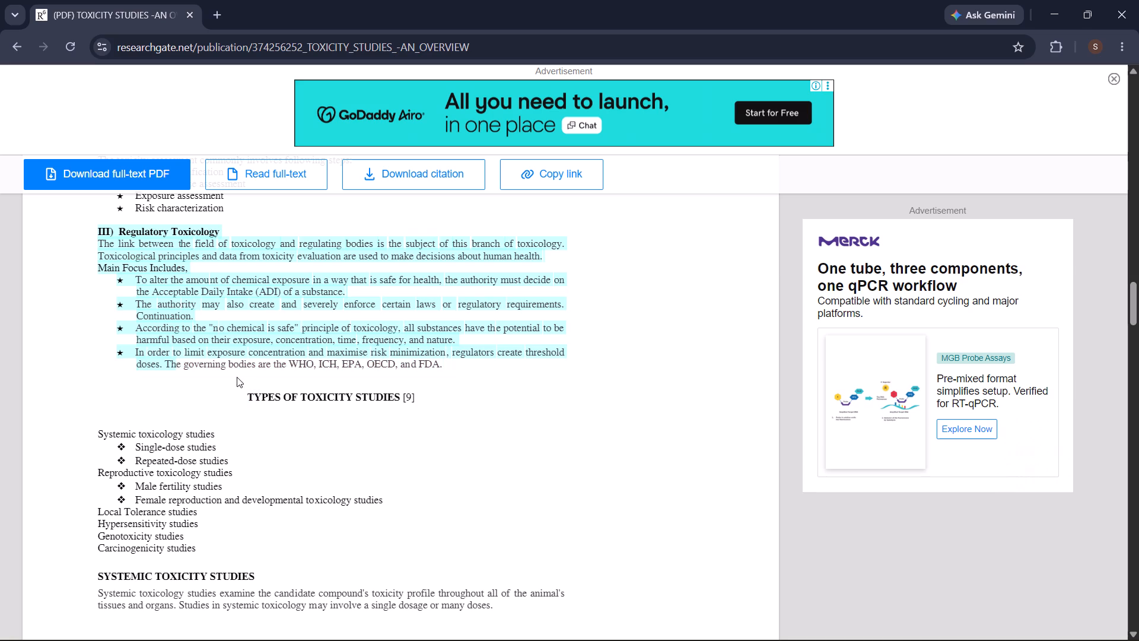
left_click_drag(237, 377, 271, 386)
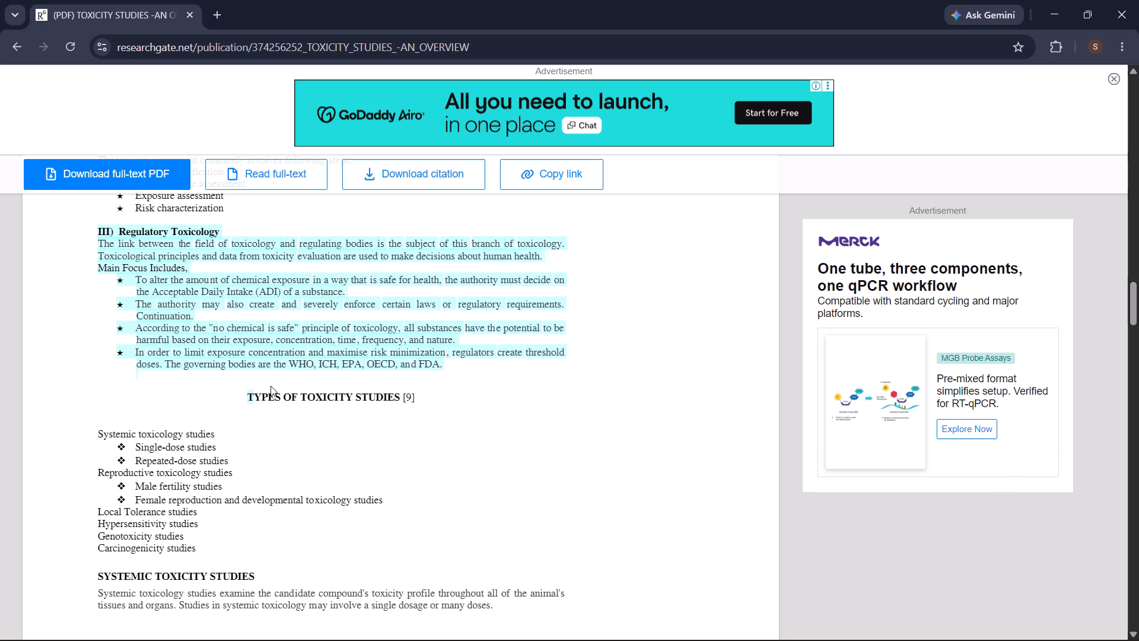
key("ctrl+c")
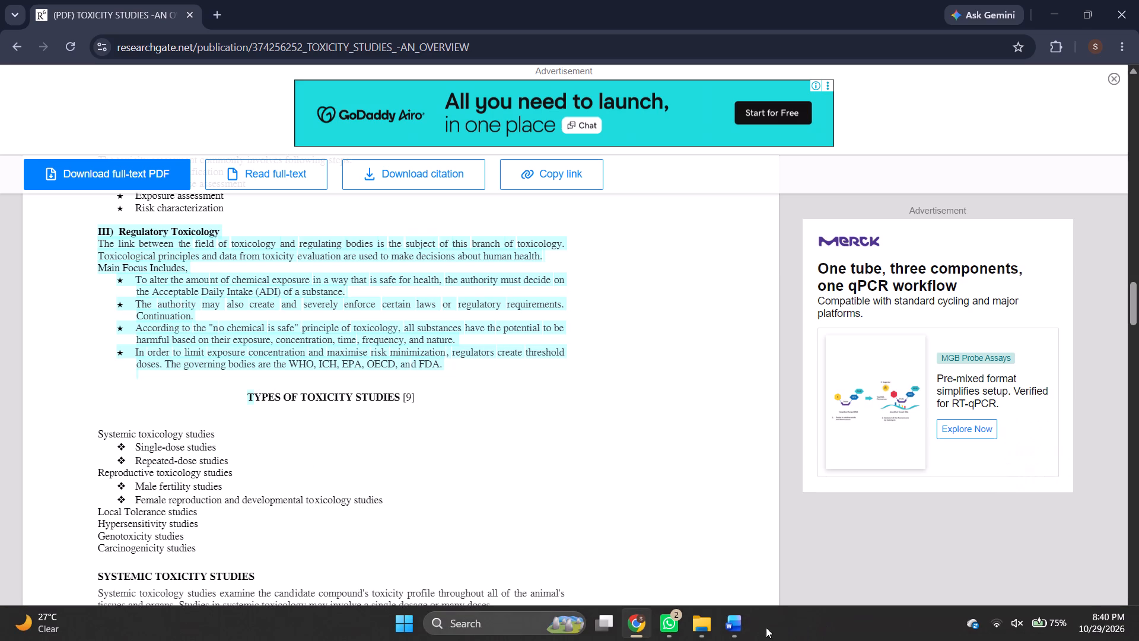
Switch back to Word, paste the Regulatory Toxicology section on the empty last page, and delete the stray "T" after it.
left_click(738, 618)
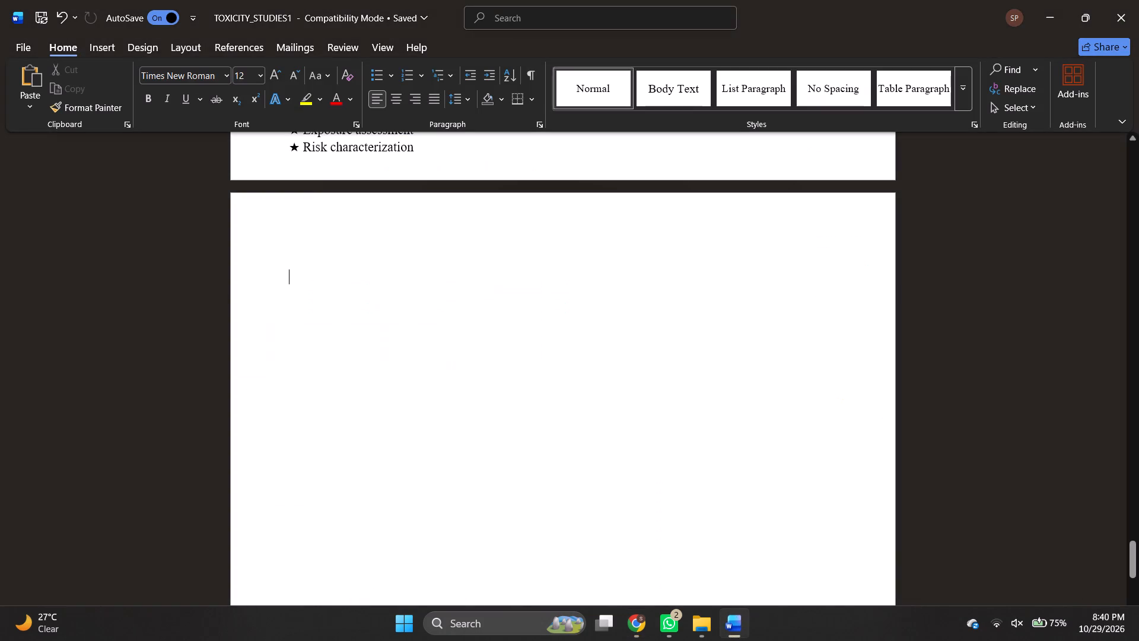
key("ctrl+v")
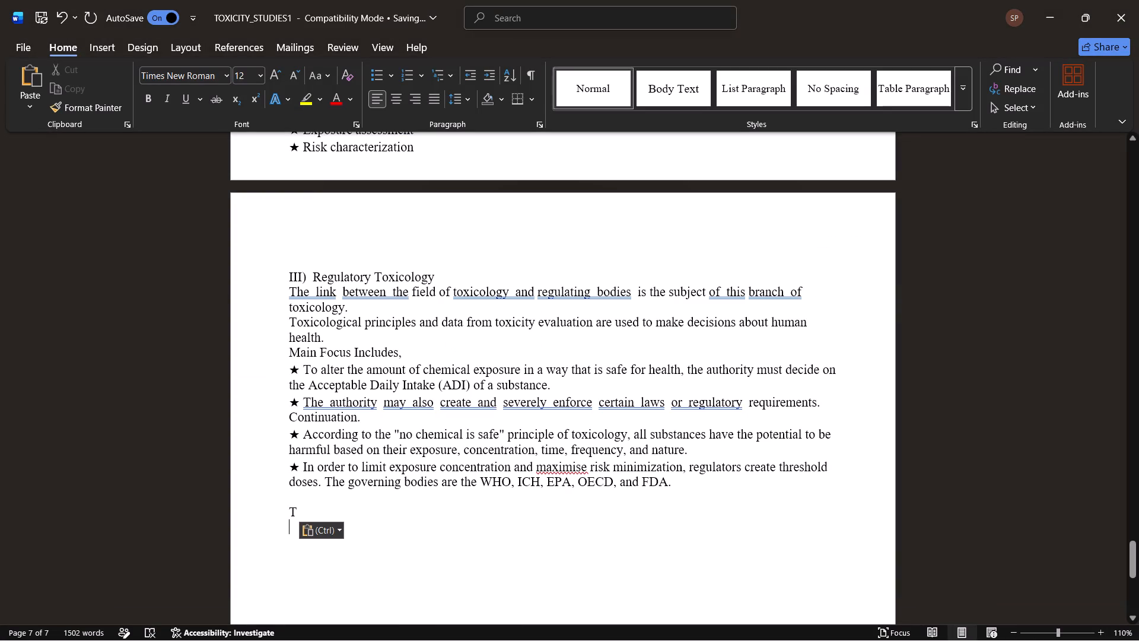
left_click(294, 516)
key("BackSpace")
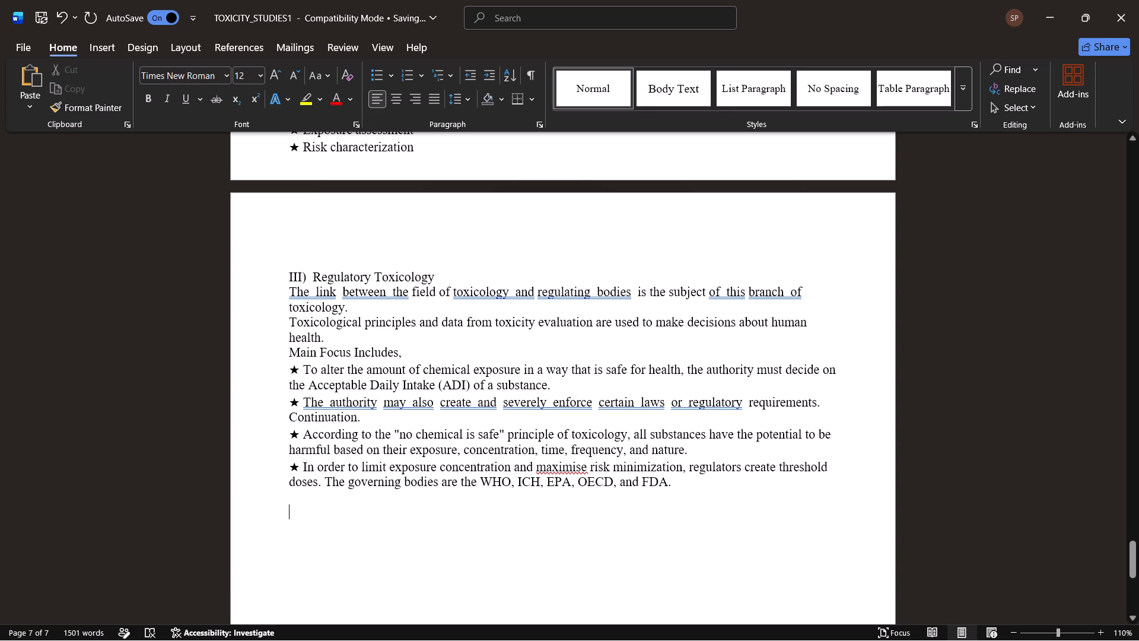
Insert a blank line between the heading "III) Regulatory Toxicology" and its paragraph.
left_click(288, 294)
key("Return")
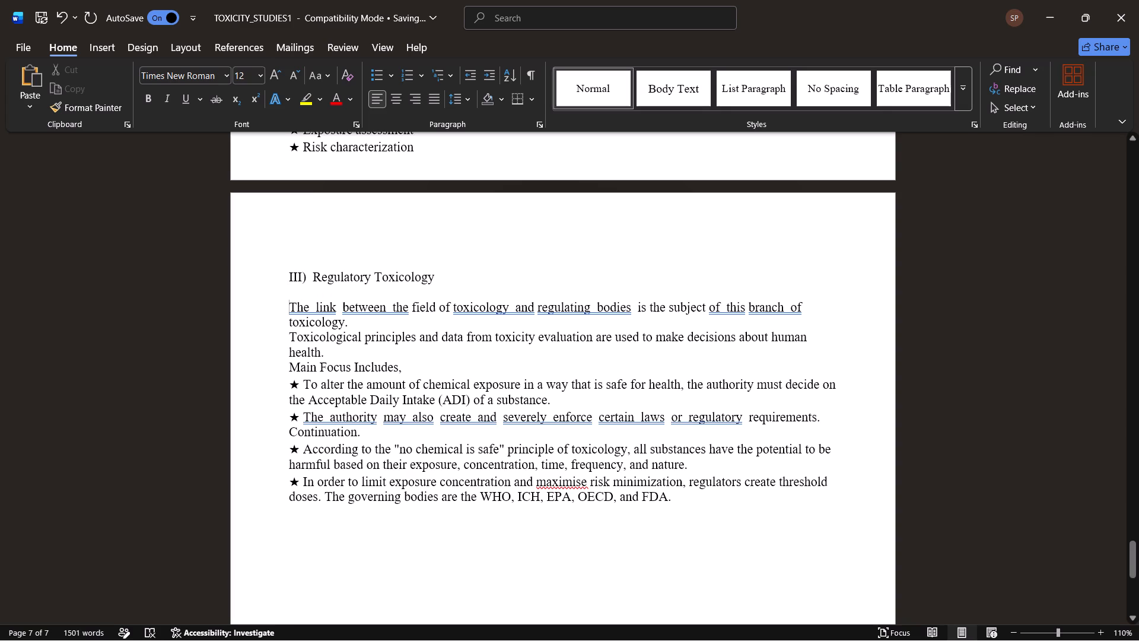
Join the "Toxicological principles" and "Main Focus Includes," lines onto the paragraph under "III) Regulatory Toxicology".
left_click(288, 339)
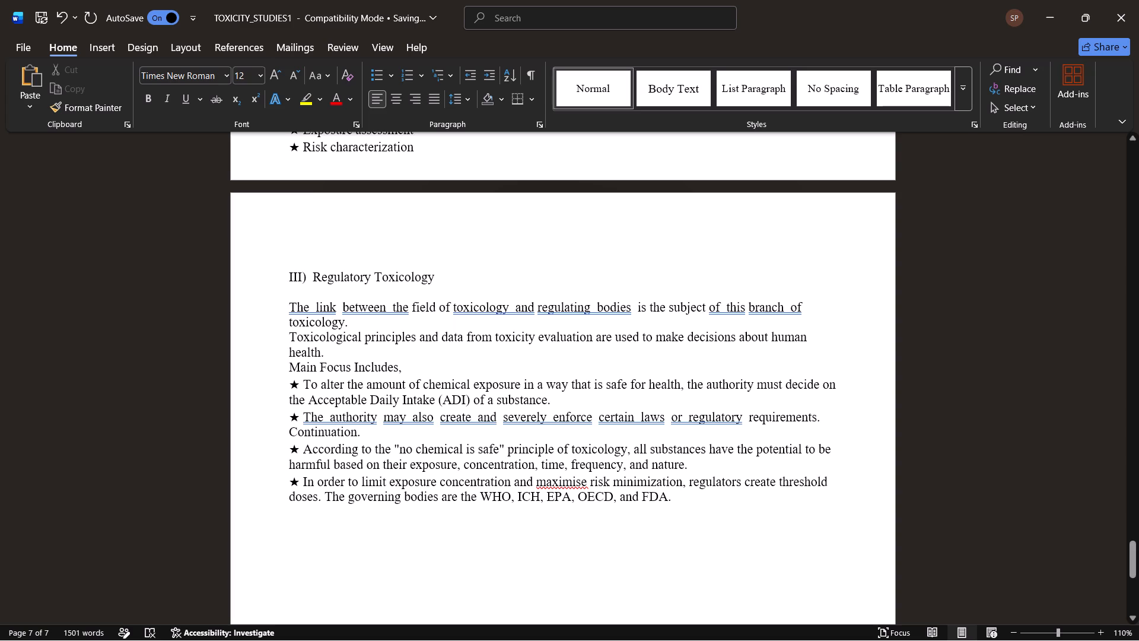
key("BackSpace")
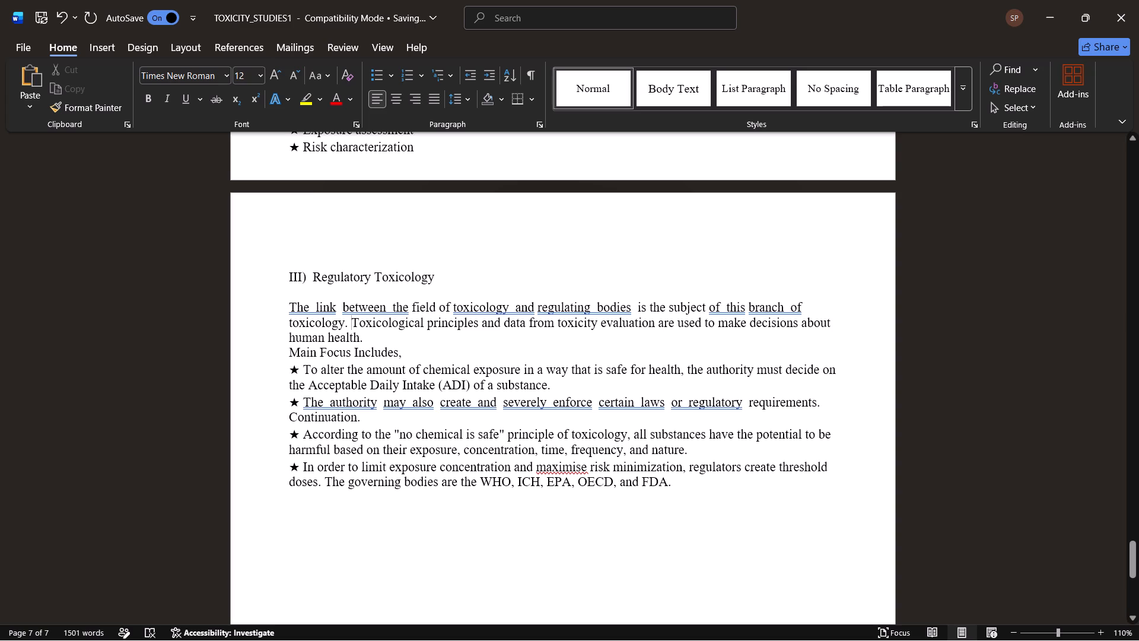
left_click(287, 347)
key("BackSpace")
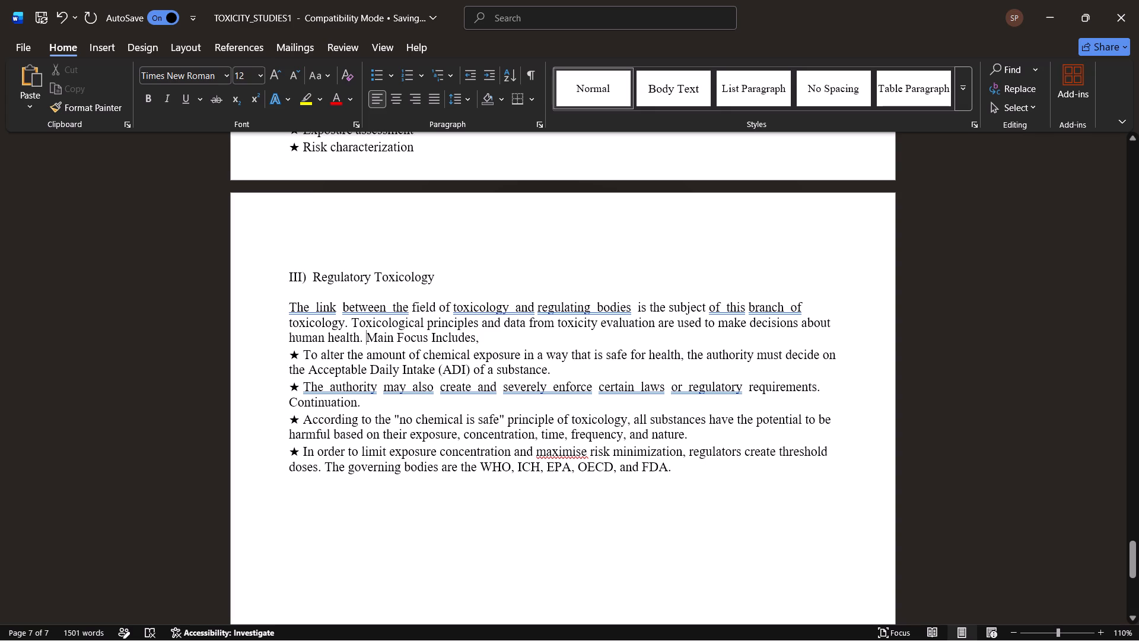
Start a new line below the final bullet ending "OECD, and FDA.", leaving a blank gap beneath it.
scroll(276, 445, "right", 1)
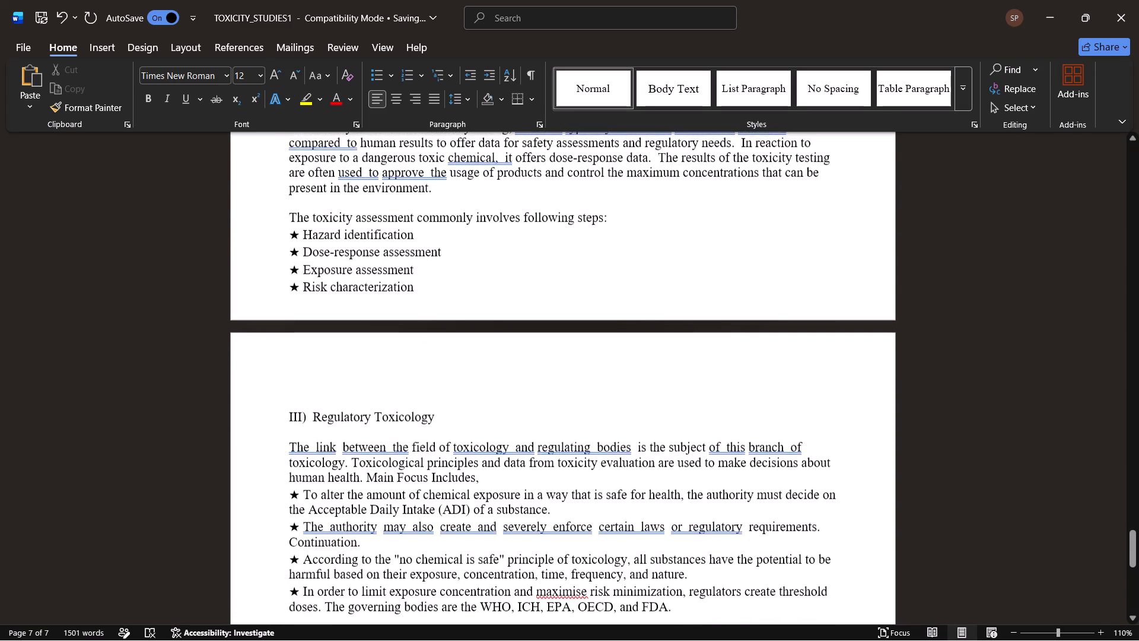
scroll(276, 445, "right", 1)
scroll(276, 445, "down", 2)
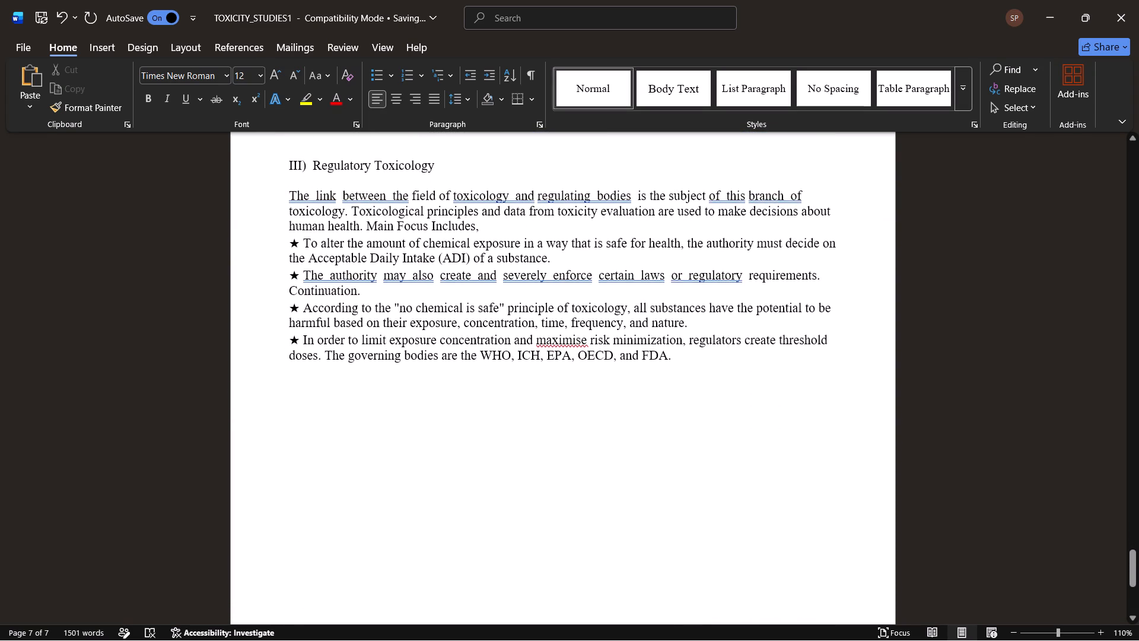
scroll(276, 445, "down", 2)
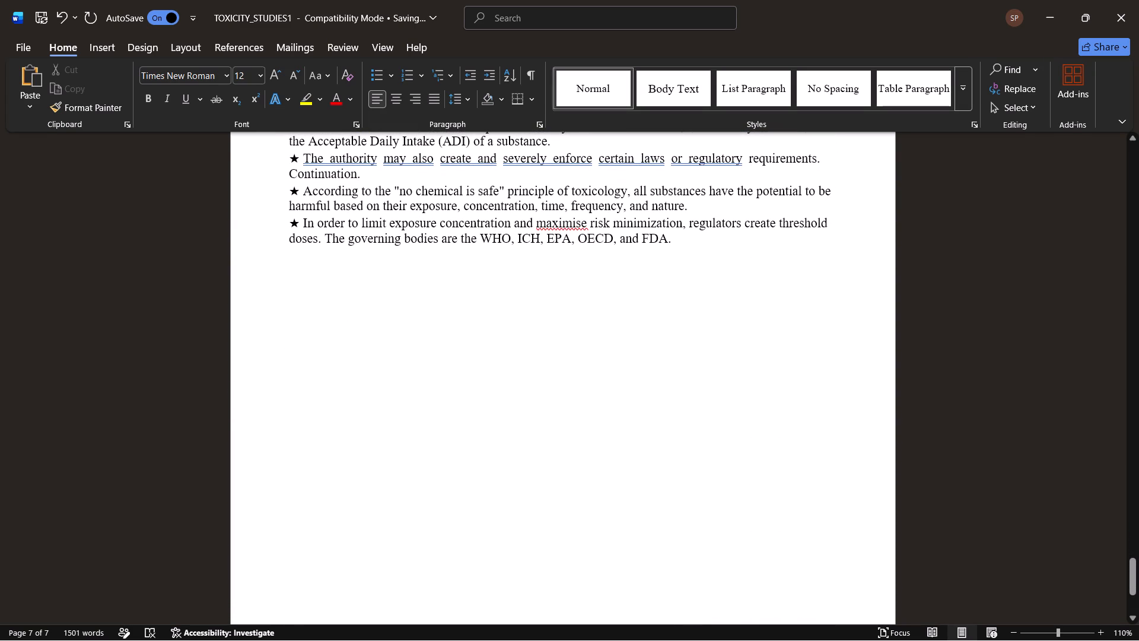
left_click(320, 277)
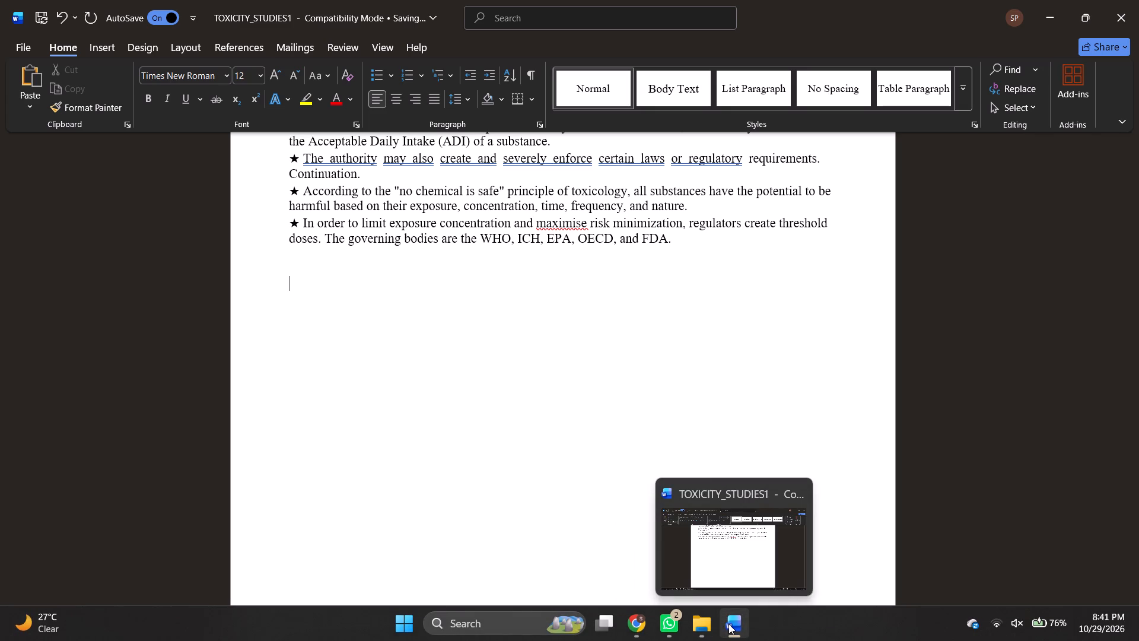
Switch to Chrome and copy the heading "TYPES OF TOXICITY STUDIES" without its "[9]" reference.
left_click(642, 621)
scroll(642, 621, "down", 1)
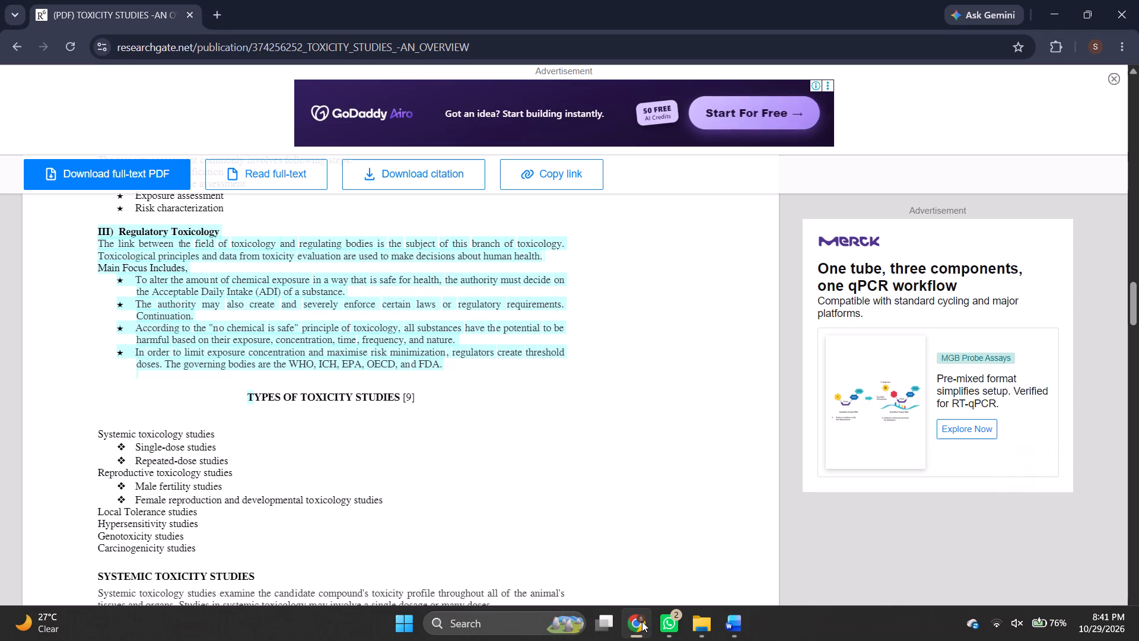
scroll(642, 621, "down", 1)
left_click(596, 519)
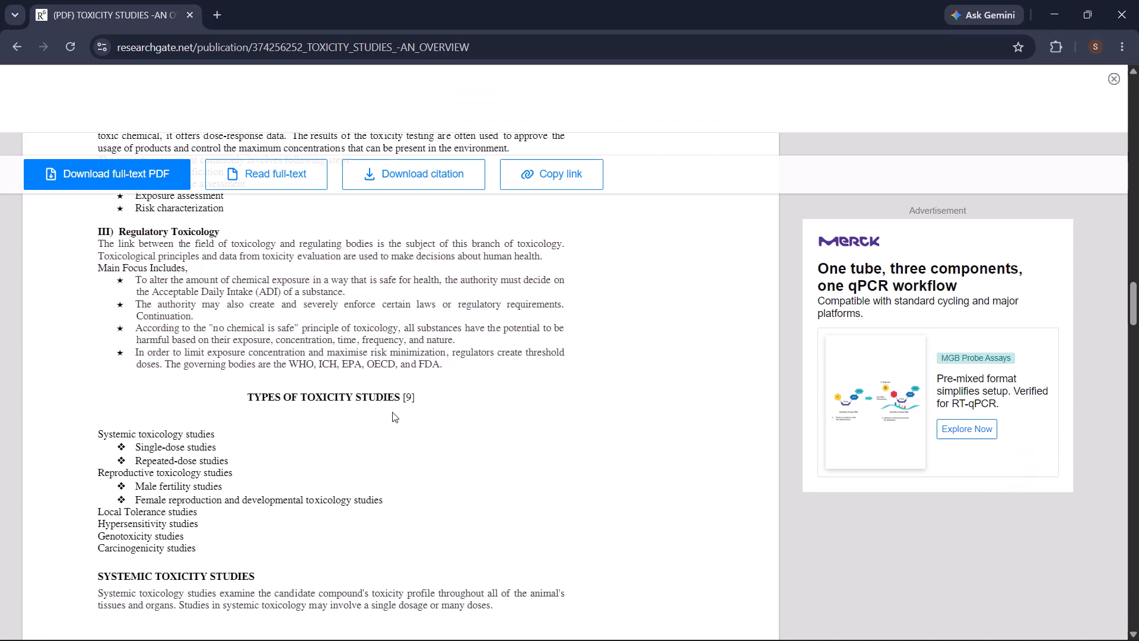
left_click_drag(241, 394, 384, 391)
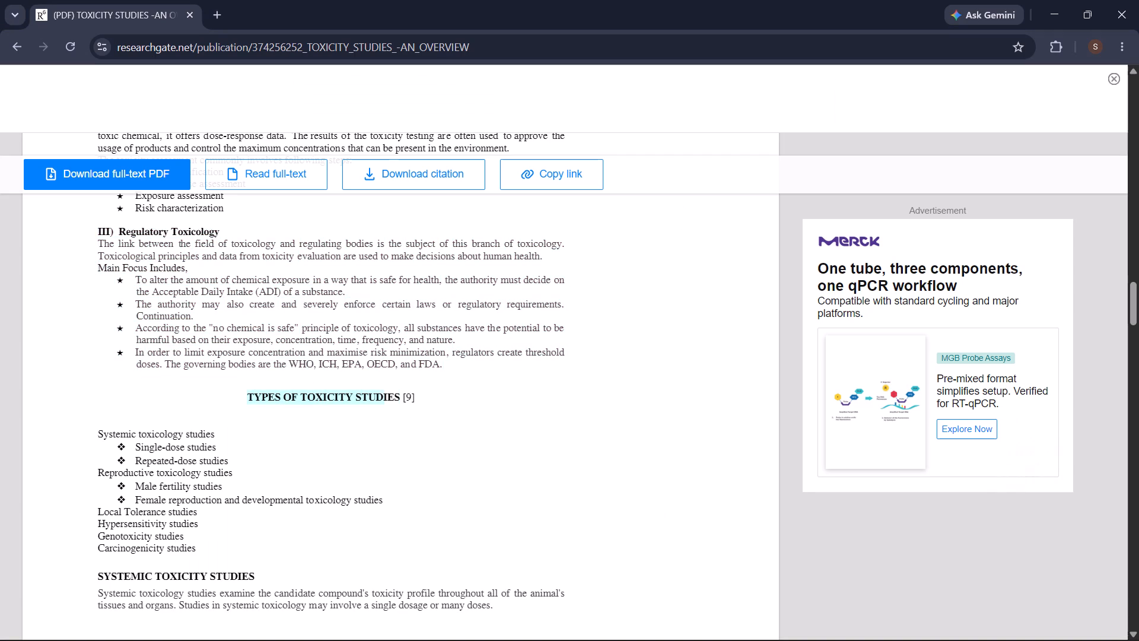
left_click_drag(384, 391, 404, 391)
key("ctrl+c")
key("ctrl+c")
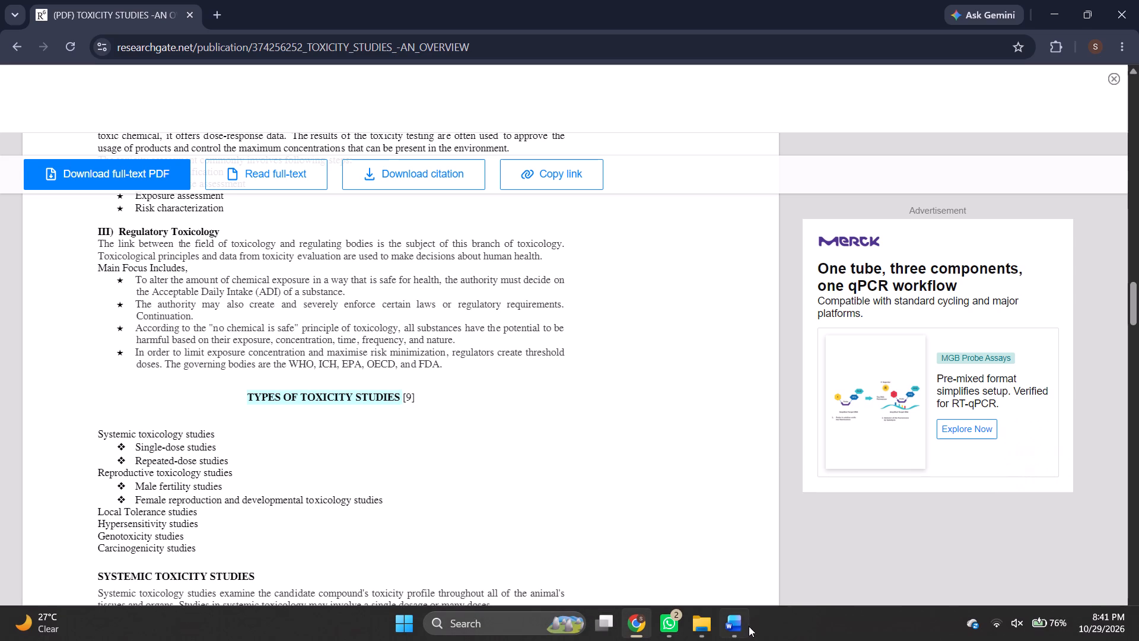
Switch back to Word, paste the heading "TYPES OF TOXICITY STUDIES" at the insertion point, and set its font size to 14.
left_click(743, 626)
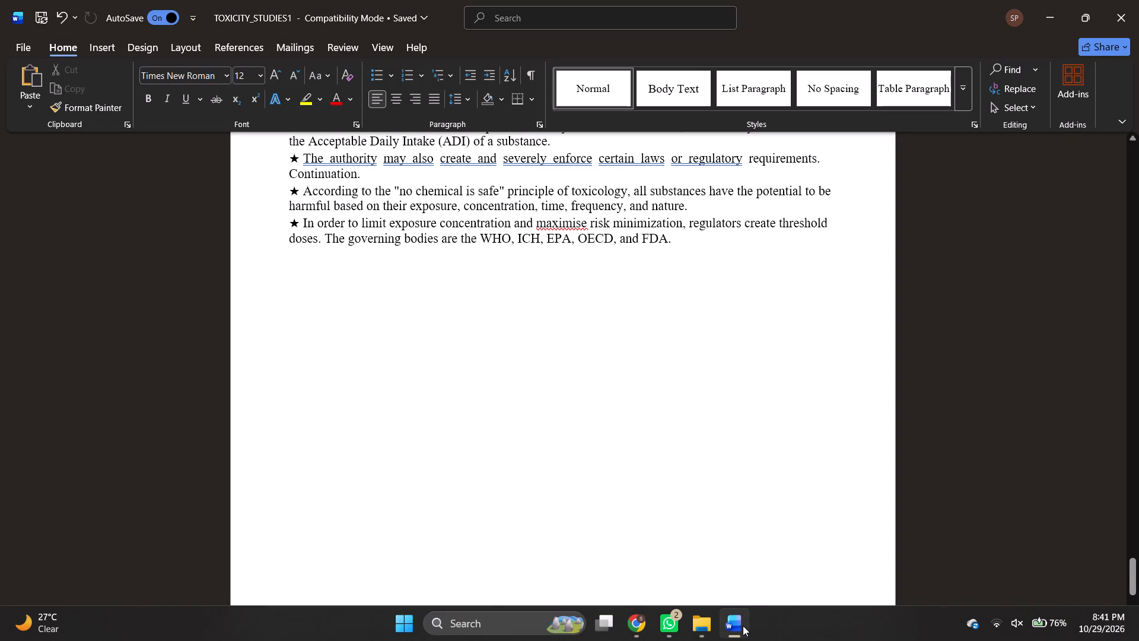
key("ctrl+v")
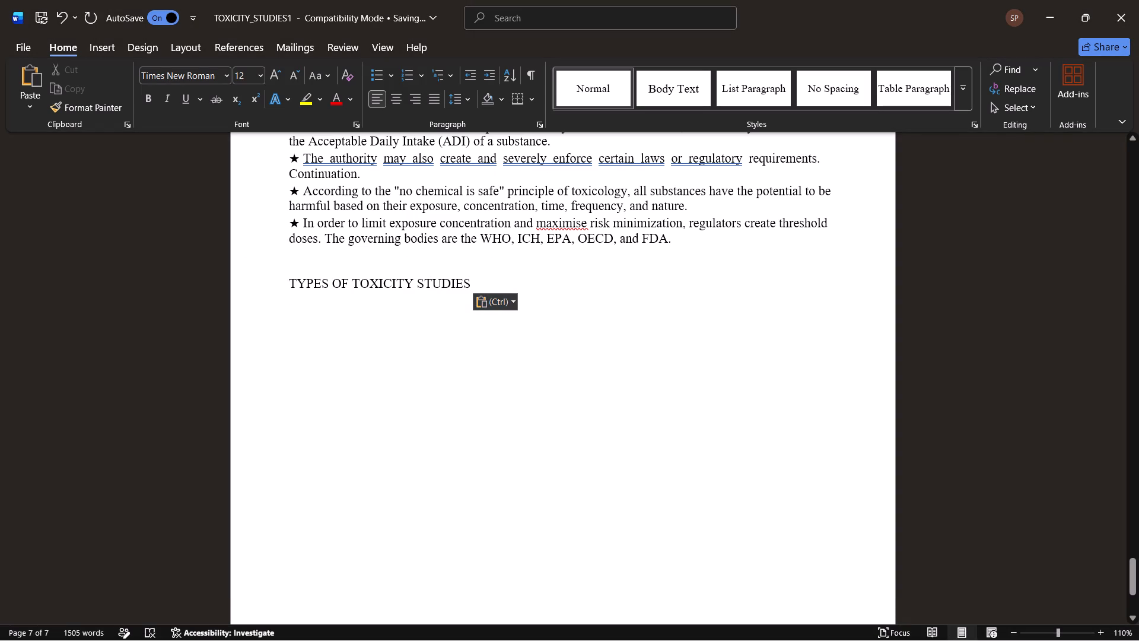
left_click_drag(285, 287, 316, 287)
left_click_drag(291, 259, 290, 284)
double_click(290, 284)
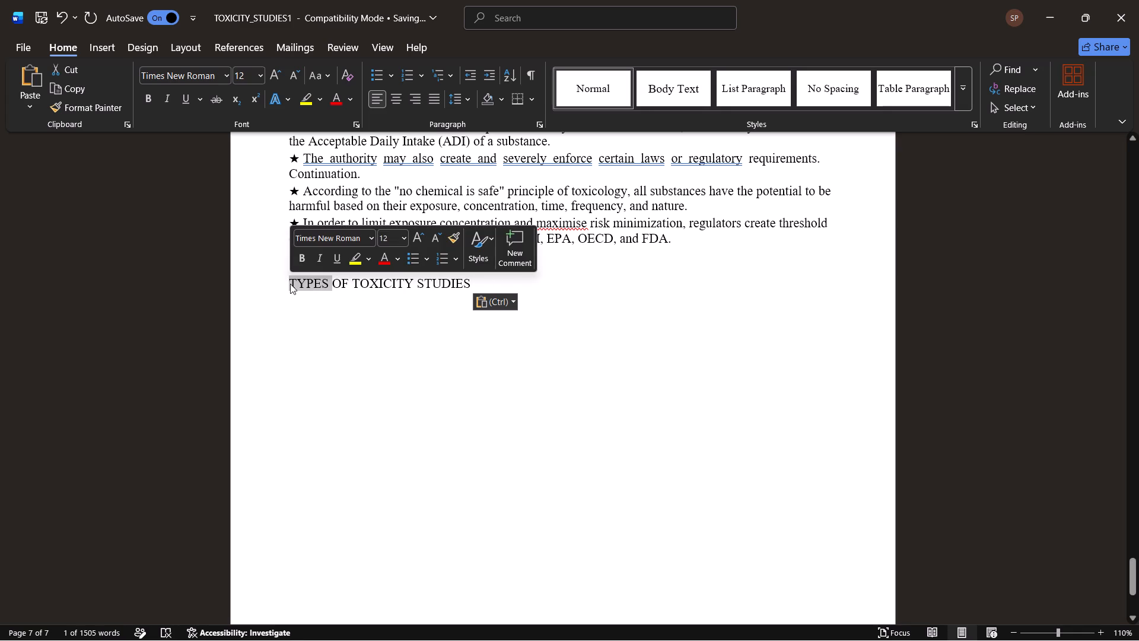
triple_click(290, 284)
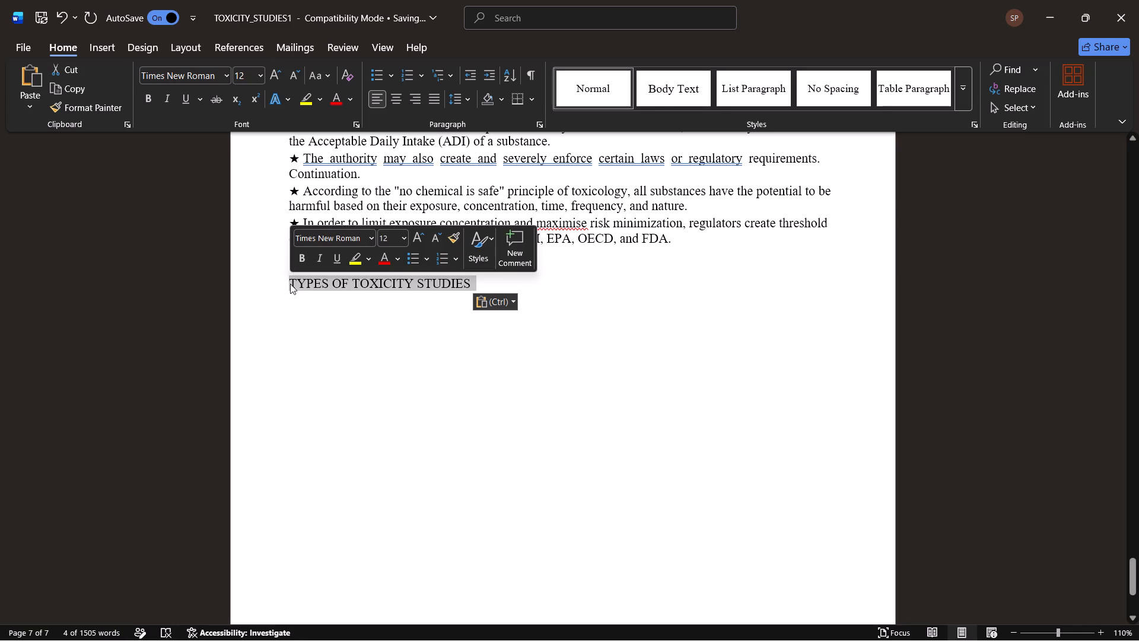
left_click(418, 234)
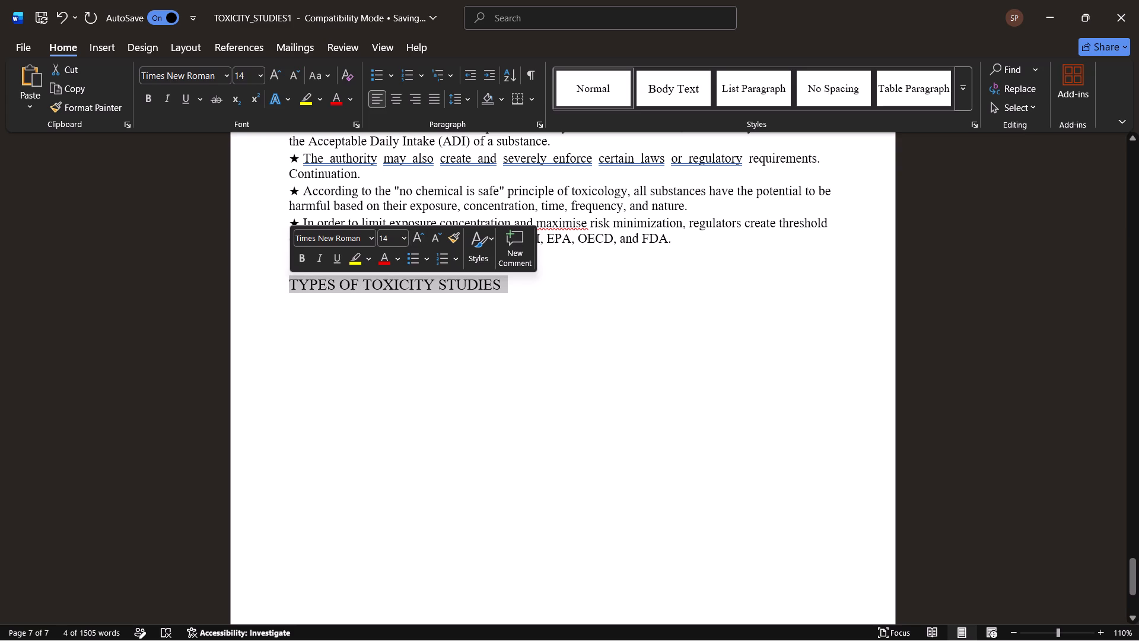
Start a new line beneath the heading "TYPES OF TOXICITY STUDIES".
left_click(234, 394)
left_click(293, 418)
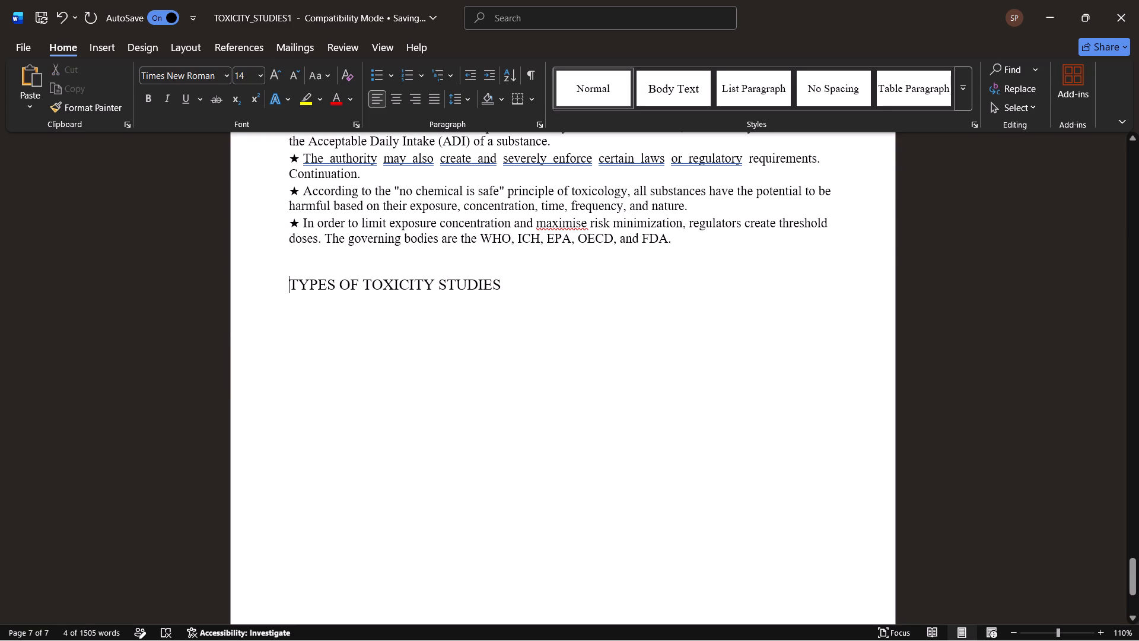
left_click_drag(293, 418, 288, 319)
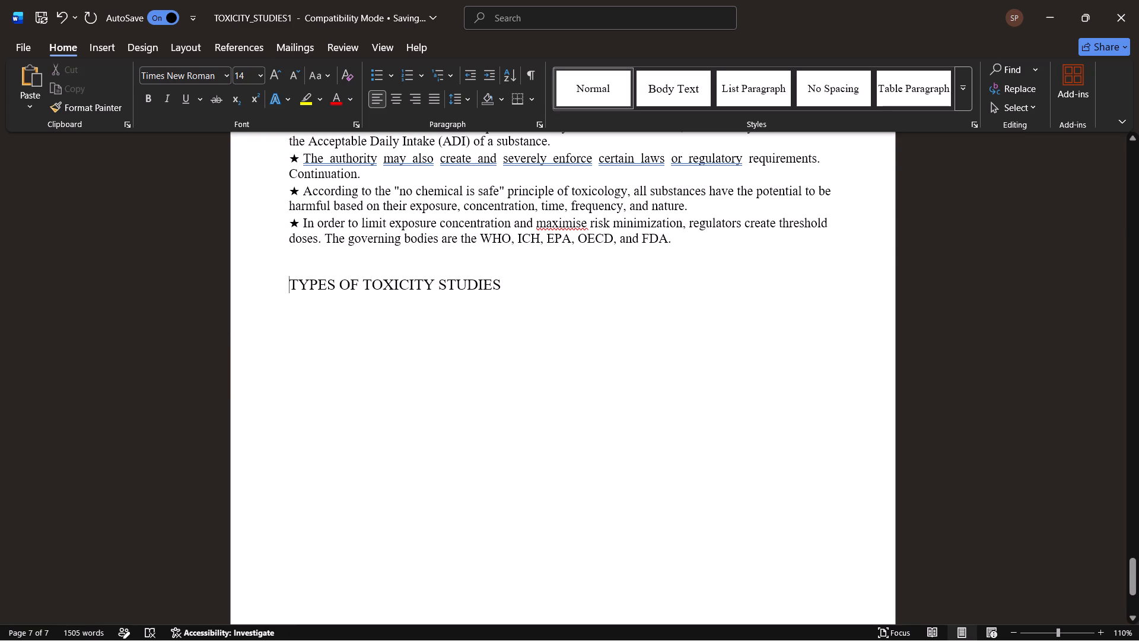
left_click_drag(288, 319, 286, 320)
left_click(286, 320)
double_click(286, 320)
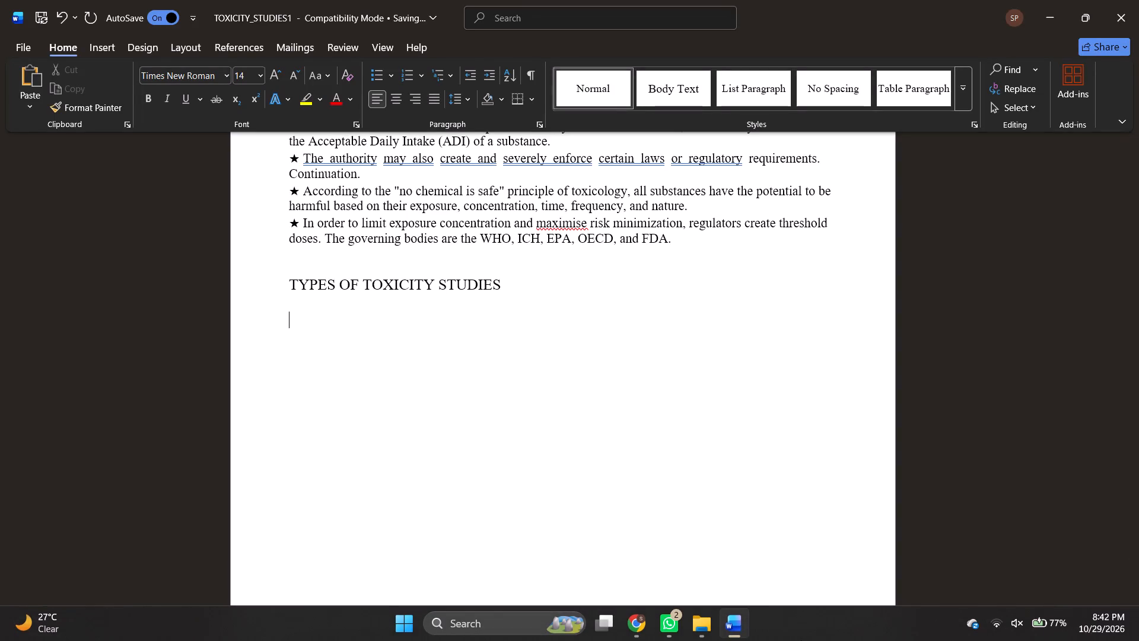
Switch to Chrome and find the list of studies under "TYPES OF TOXICITY STUDIES" in the article.
left_click(644, 618)
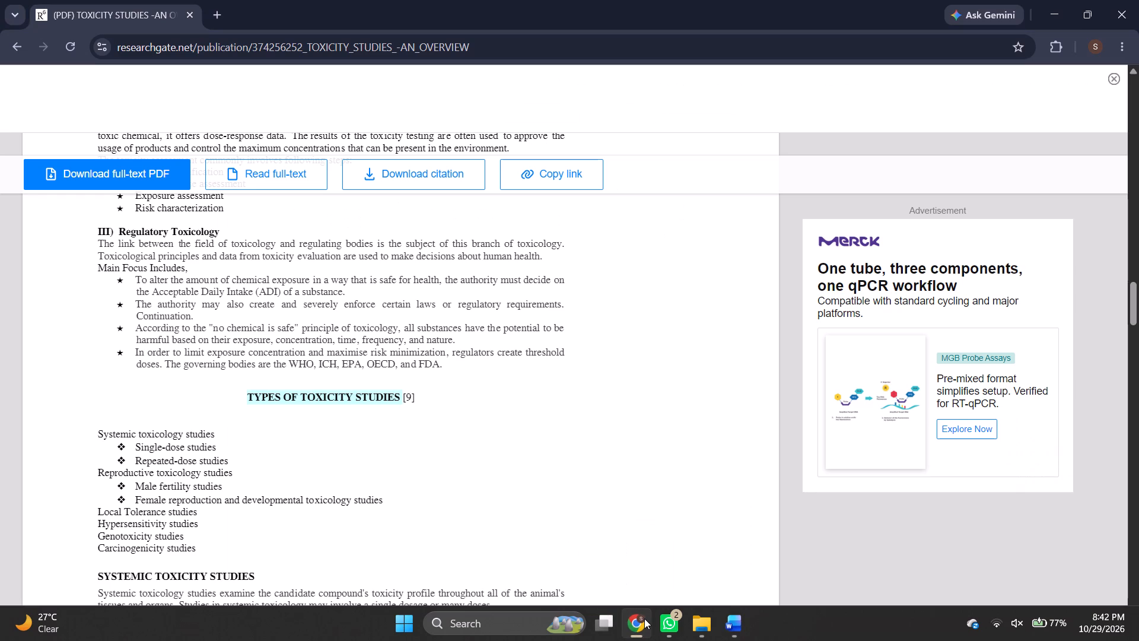
scroll(644, 618, "down", 3)
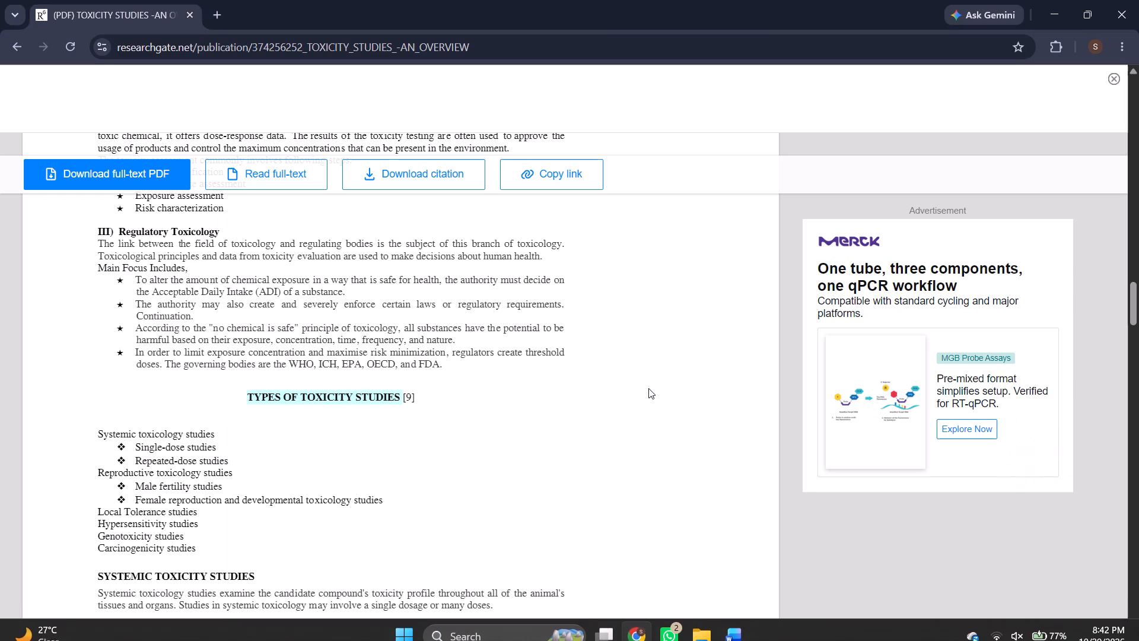
left_click(648, 388)
scroll(648, 388, "down", 2)
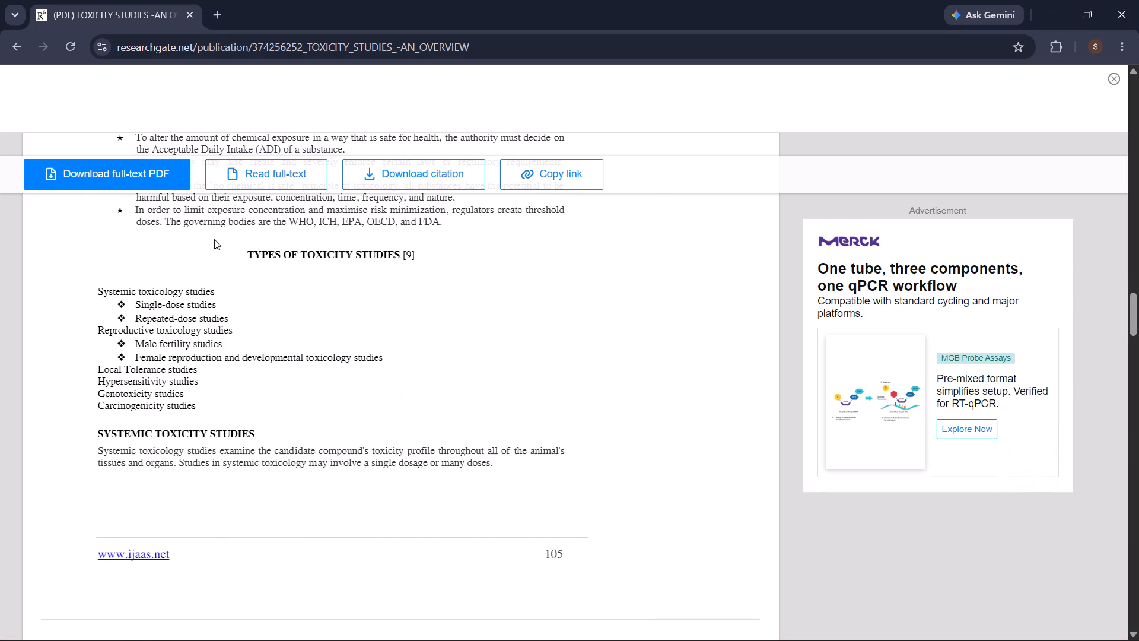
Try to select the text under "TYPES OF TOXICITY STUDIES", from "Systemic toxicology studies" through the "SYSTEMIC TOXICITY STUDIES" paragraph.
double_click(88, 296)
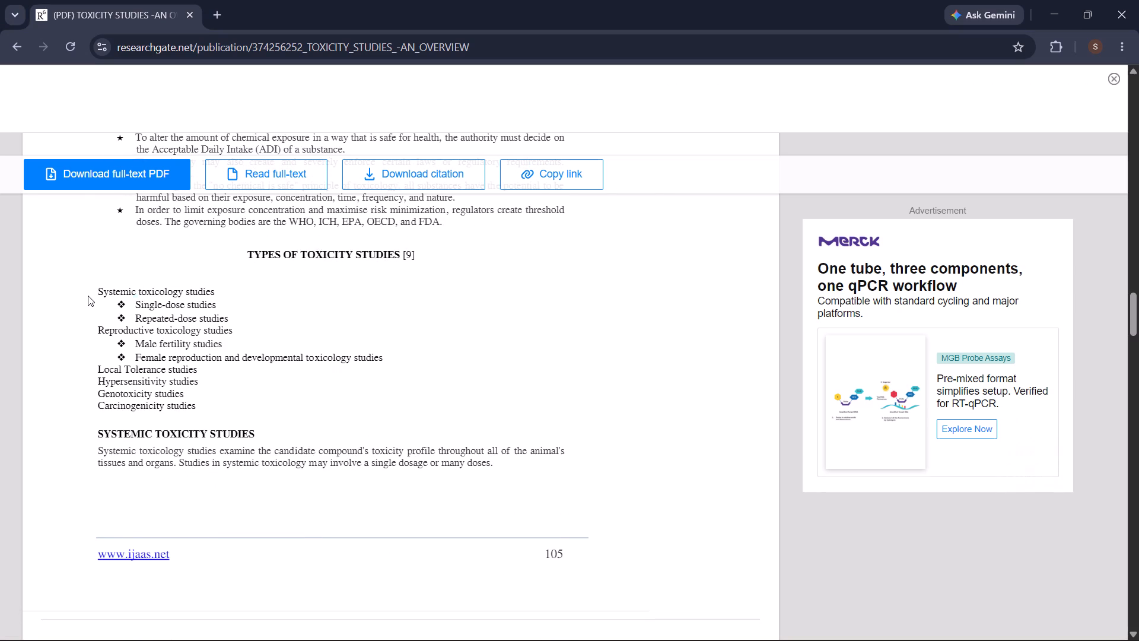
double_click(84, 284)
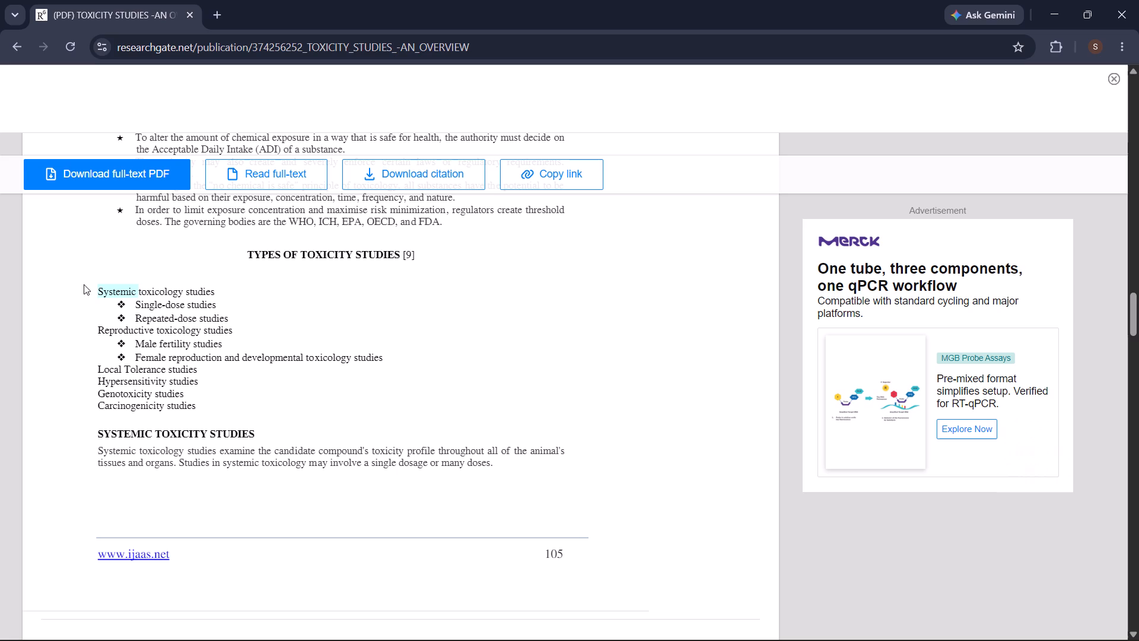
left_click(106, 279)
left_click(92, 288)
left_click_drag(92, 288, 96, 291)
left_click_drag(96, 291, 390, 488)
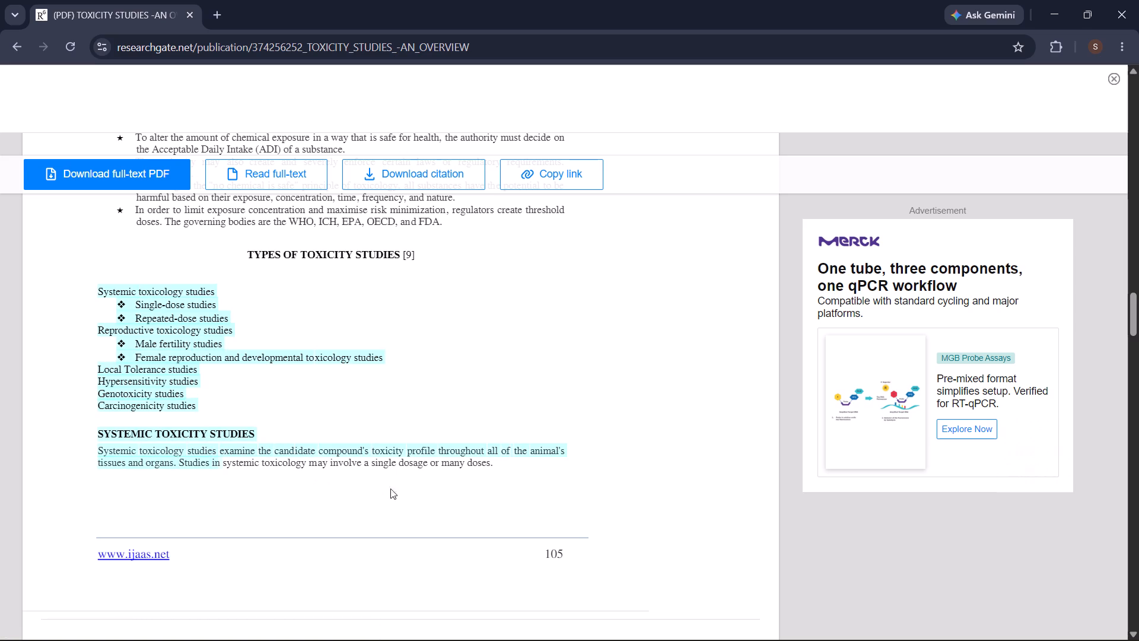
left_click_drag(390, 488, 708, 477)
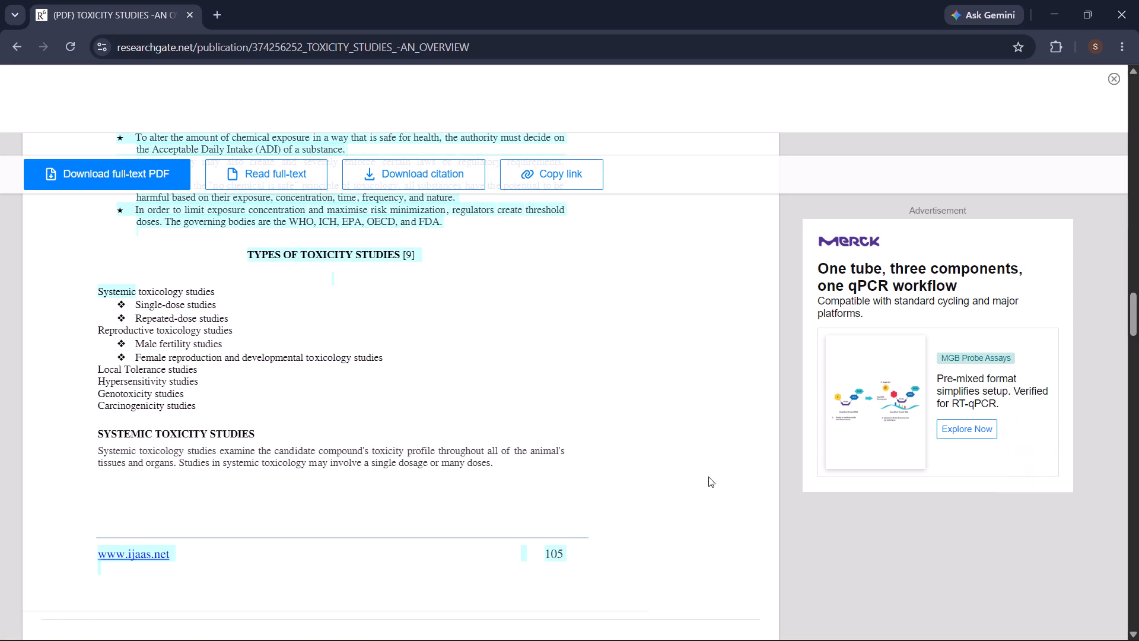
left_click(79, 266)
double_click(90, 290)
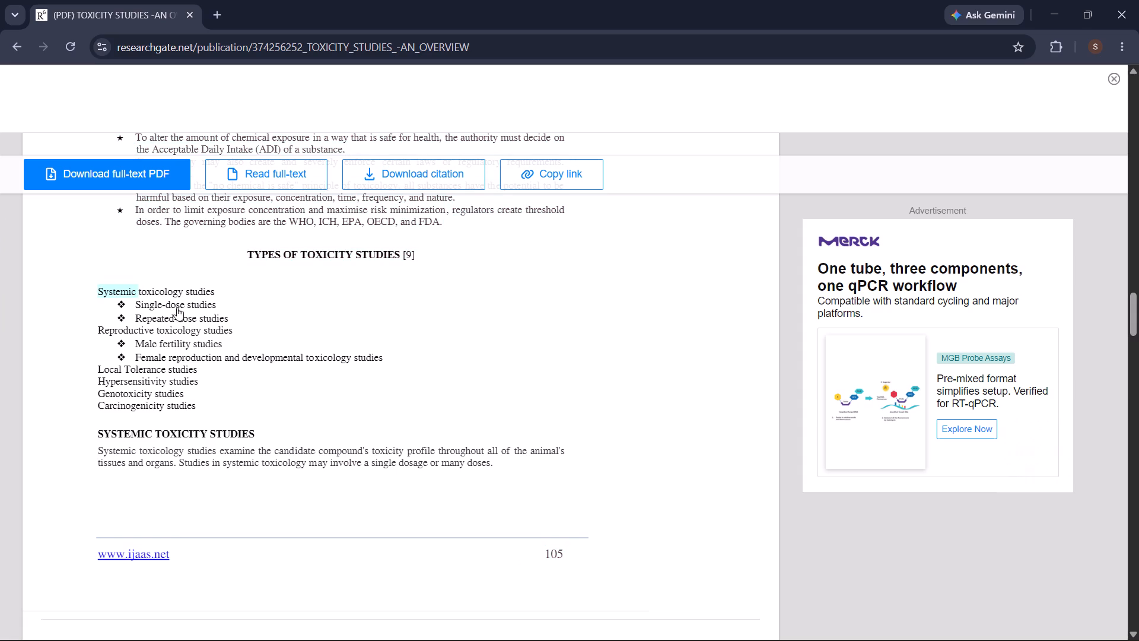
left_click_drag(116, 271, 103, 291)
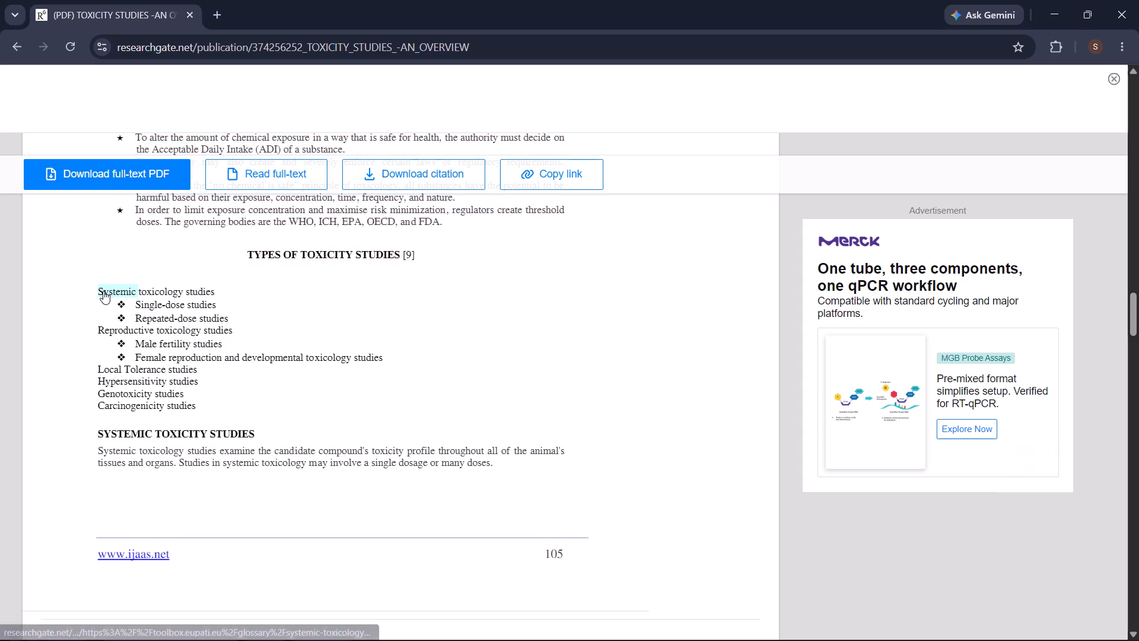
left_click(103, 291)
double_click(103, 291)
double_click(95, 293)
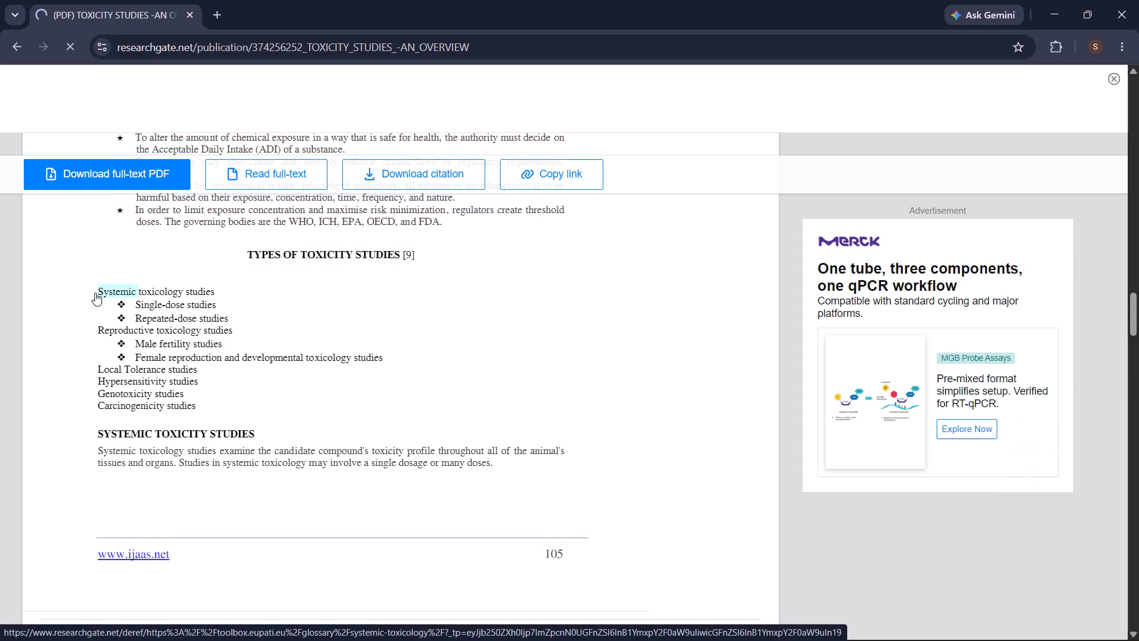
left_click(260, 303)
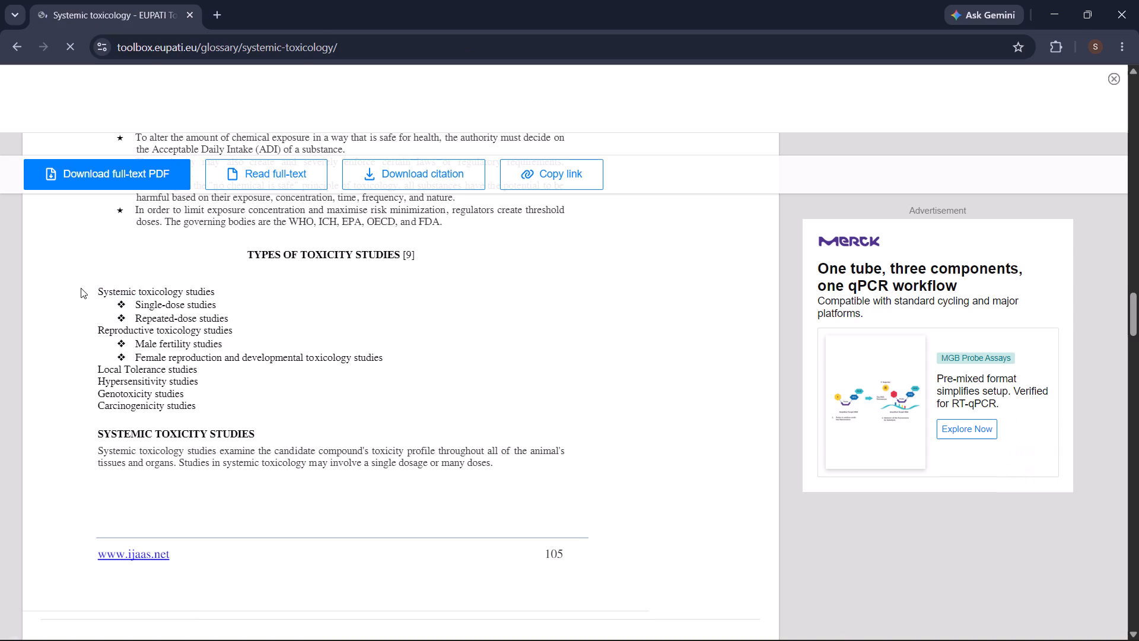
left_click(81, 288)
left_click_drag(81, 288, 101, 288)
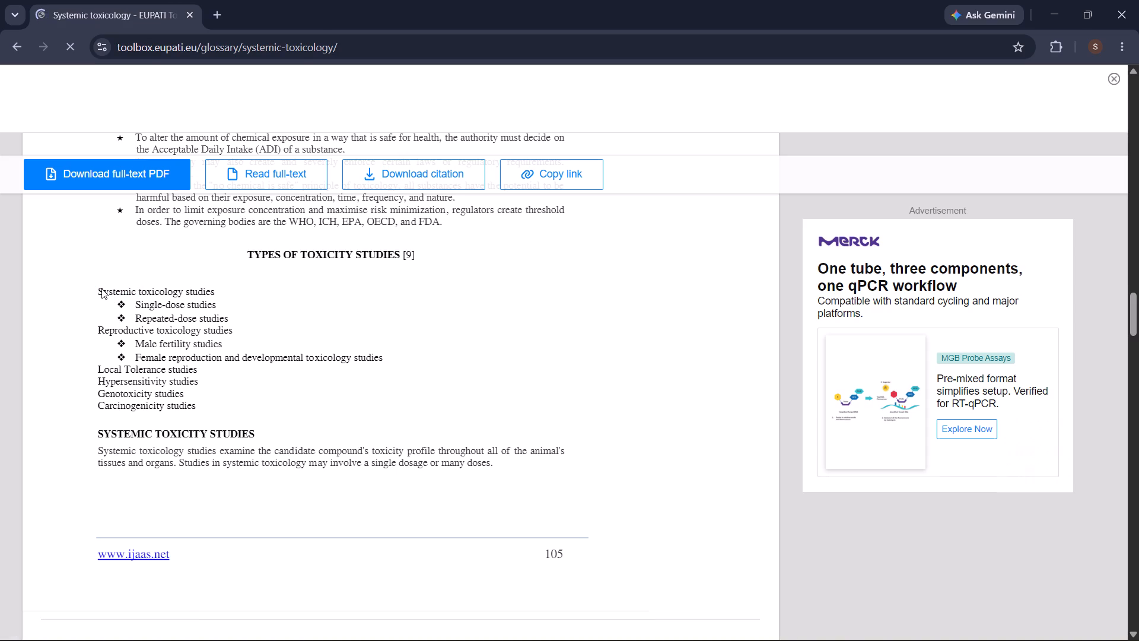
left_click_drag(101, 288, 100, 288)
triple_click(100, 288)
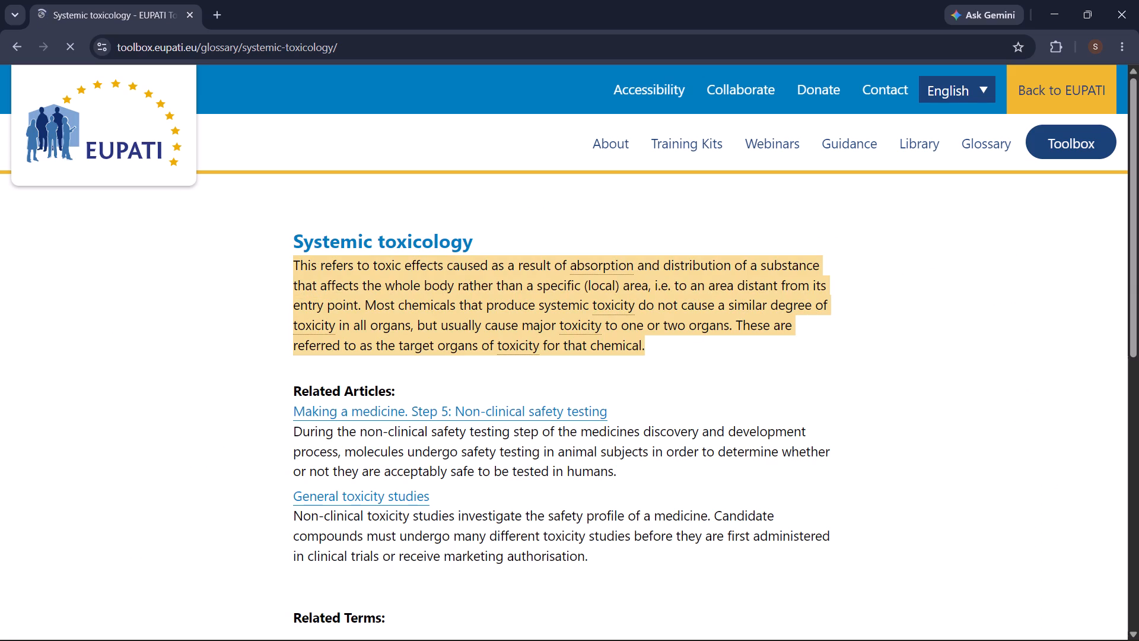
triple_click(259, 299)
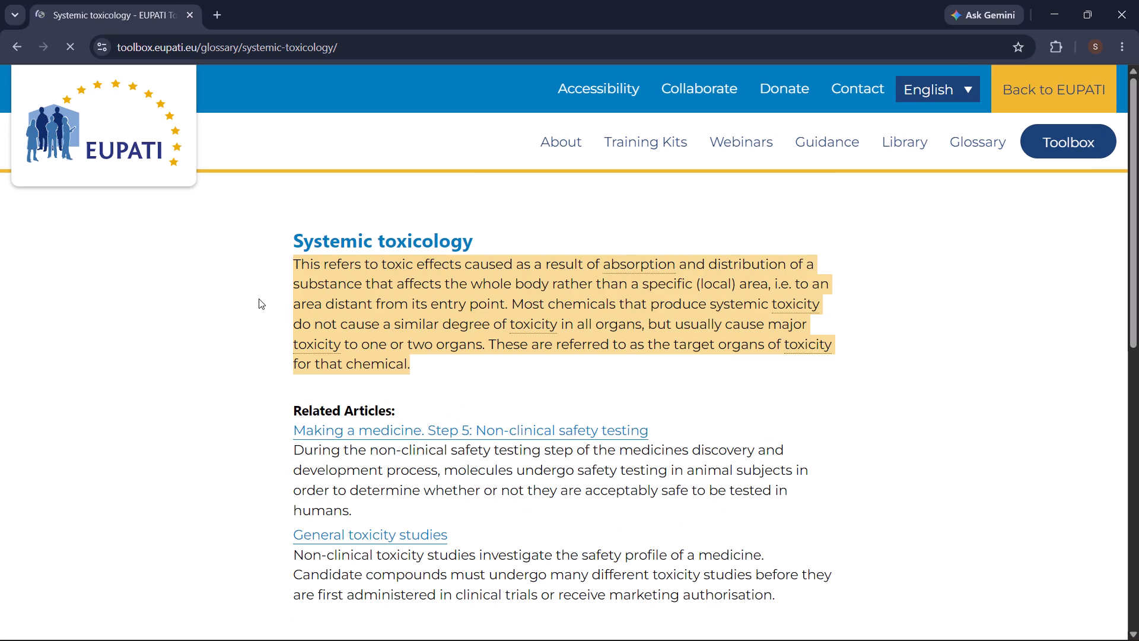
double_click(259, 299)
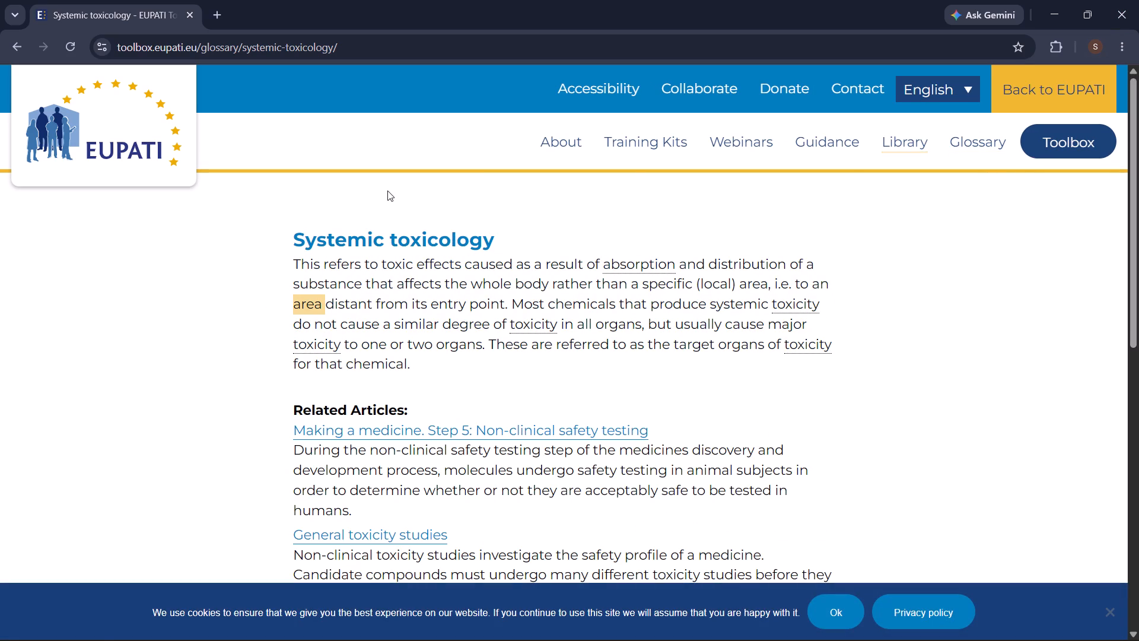
Go back to the ResearchGate article and find the list of studies under "TYPES OF TOXICITY STUDIES".
left_click(12, 52)
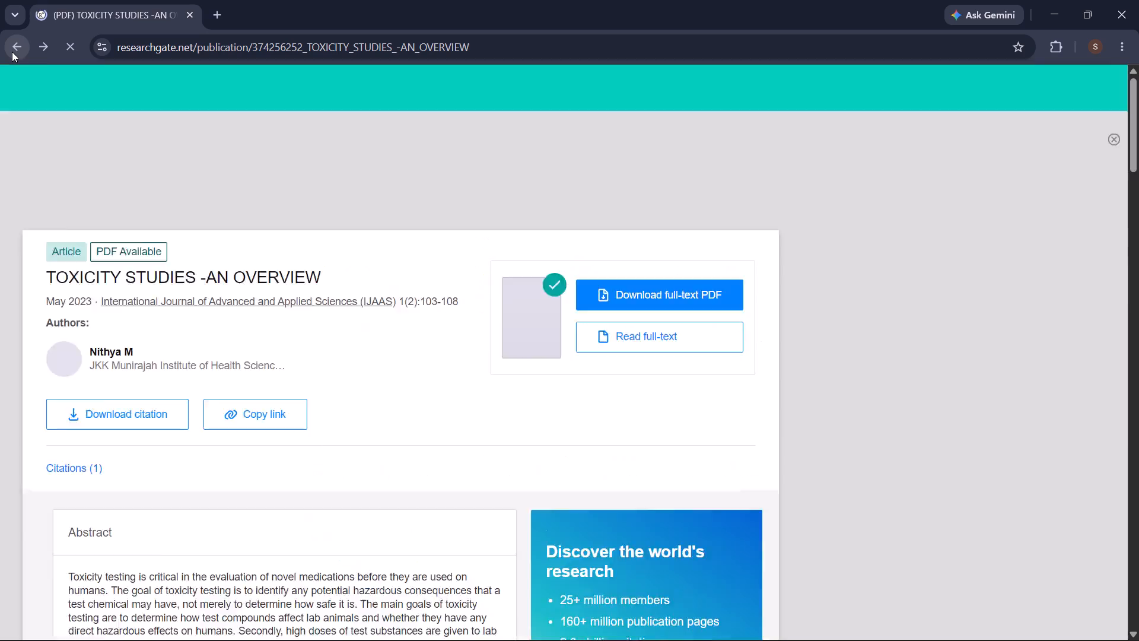
scroll(12, 52, "up", 2)
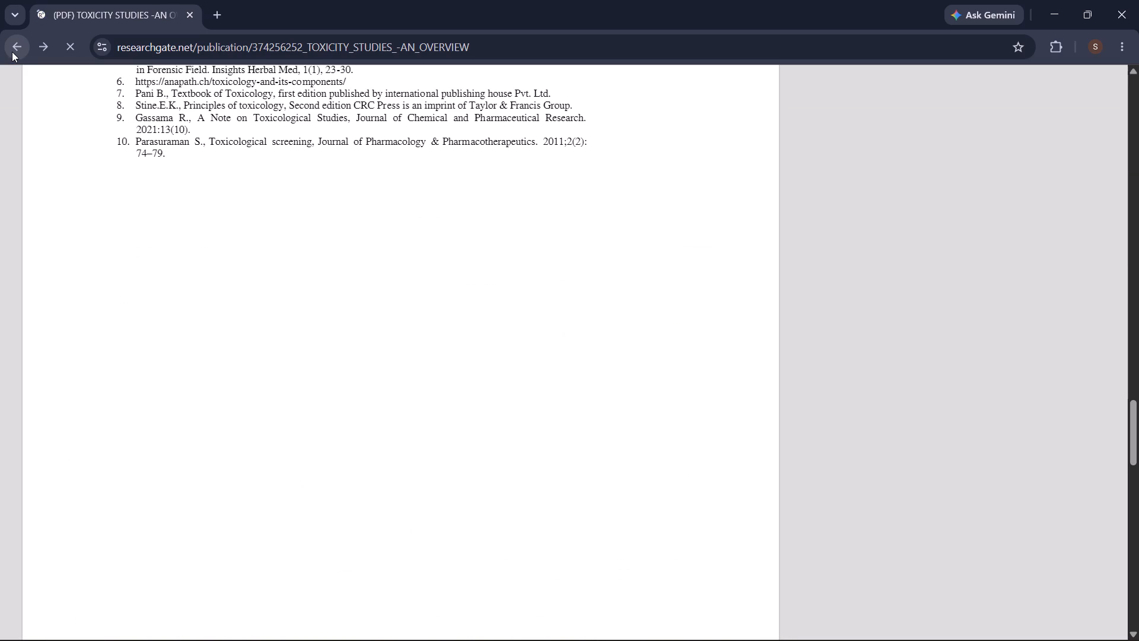
scroll(63, 226, "up", 5)
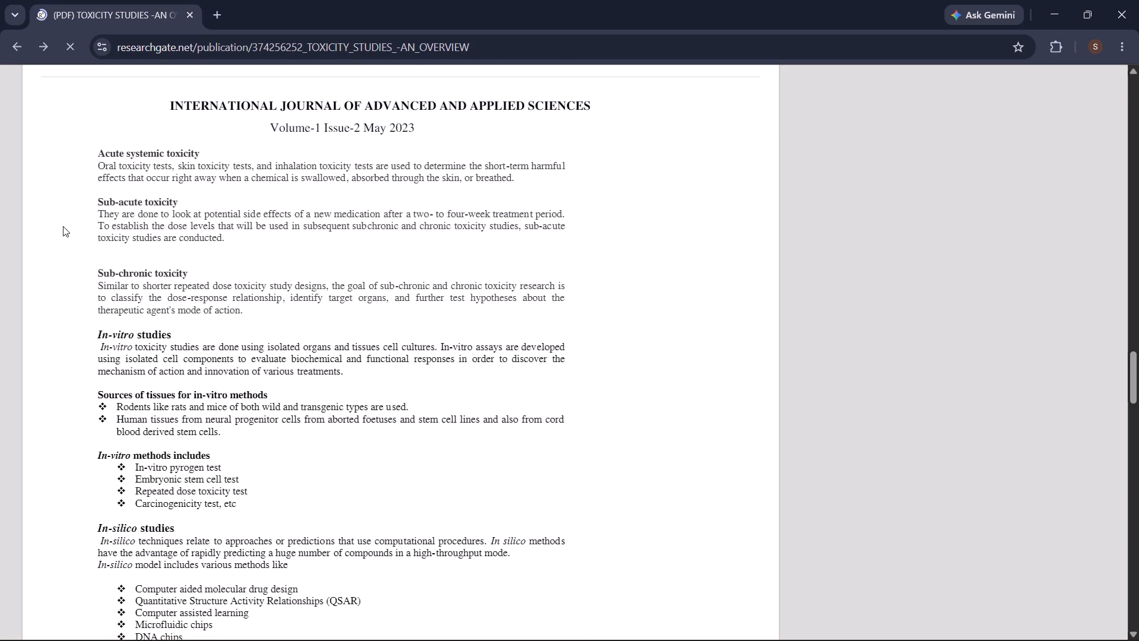
scroll(107, 351, "up", 2)
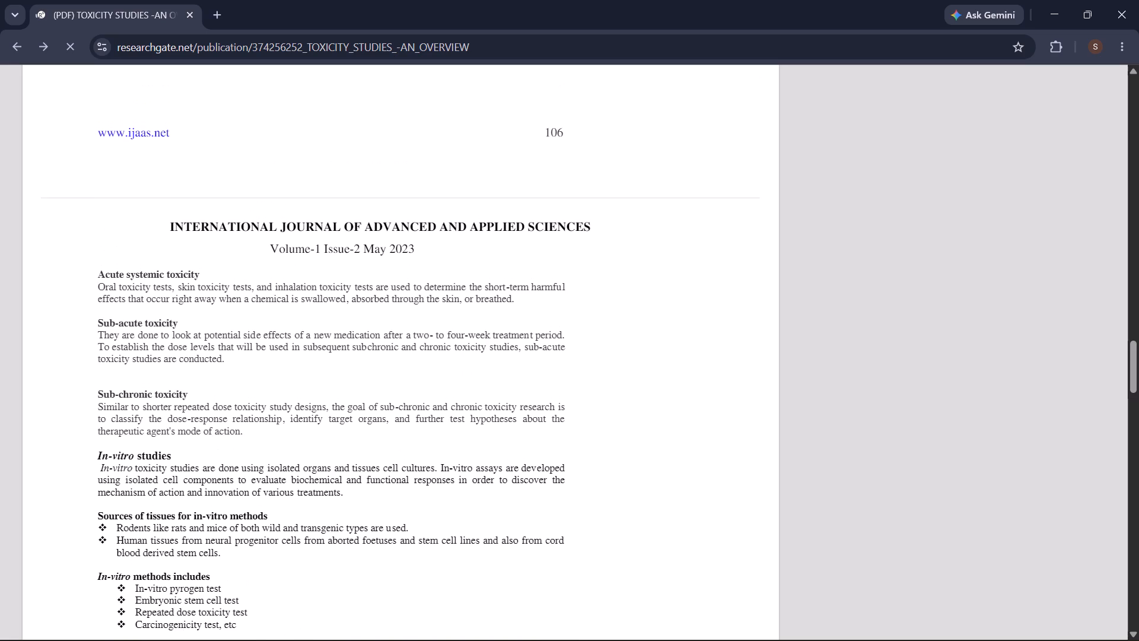
scroll(107, 351, "up", 4)
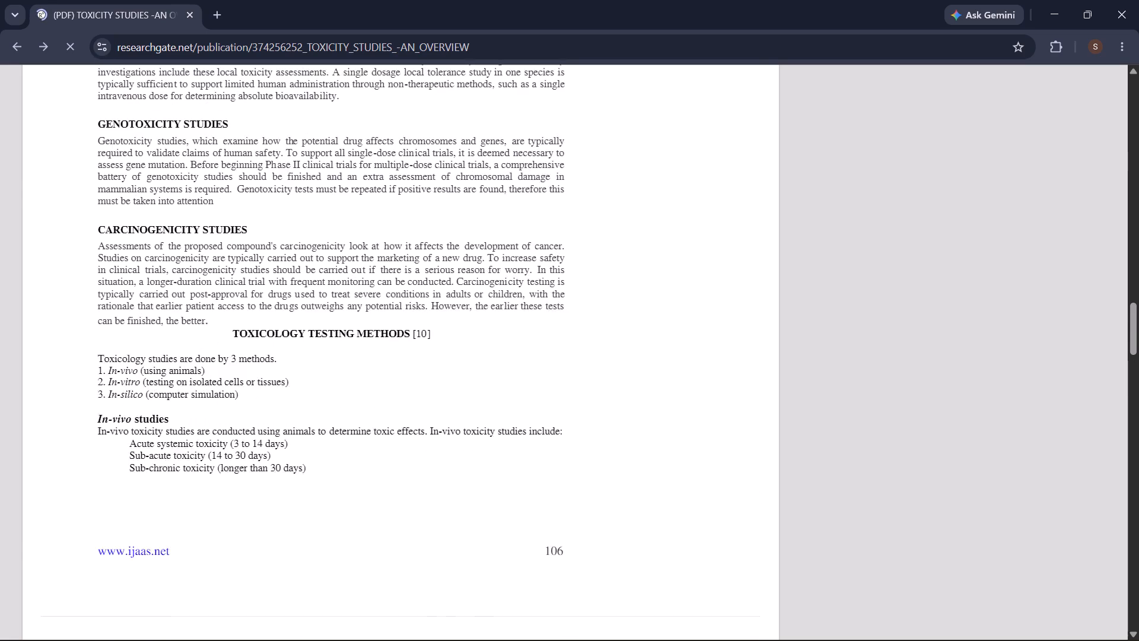
scroll(106, 335, "up", 3)
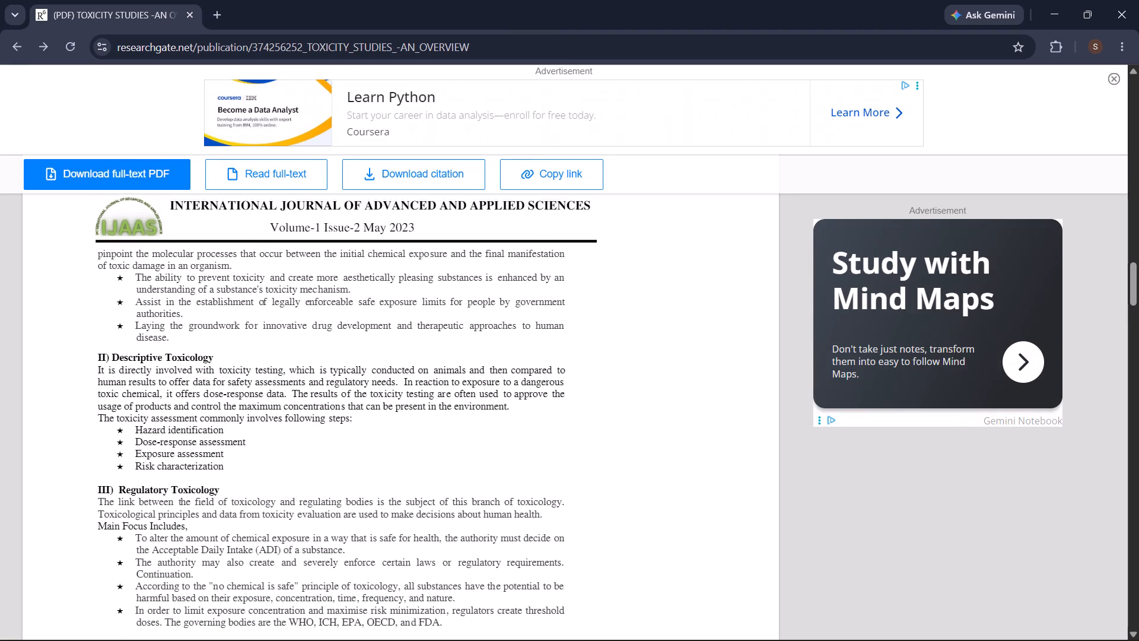
scroll(106, 335, "down", 3)
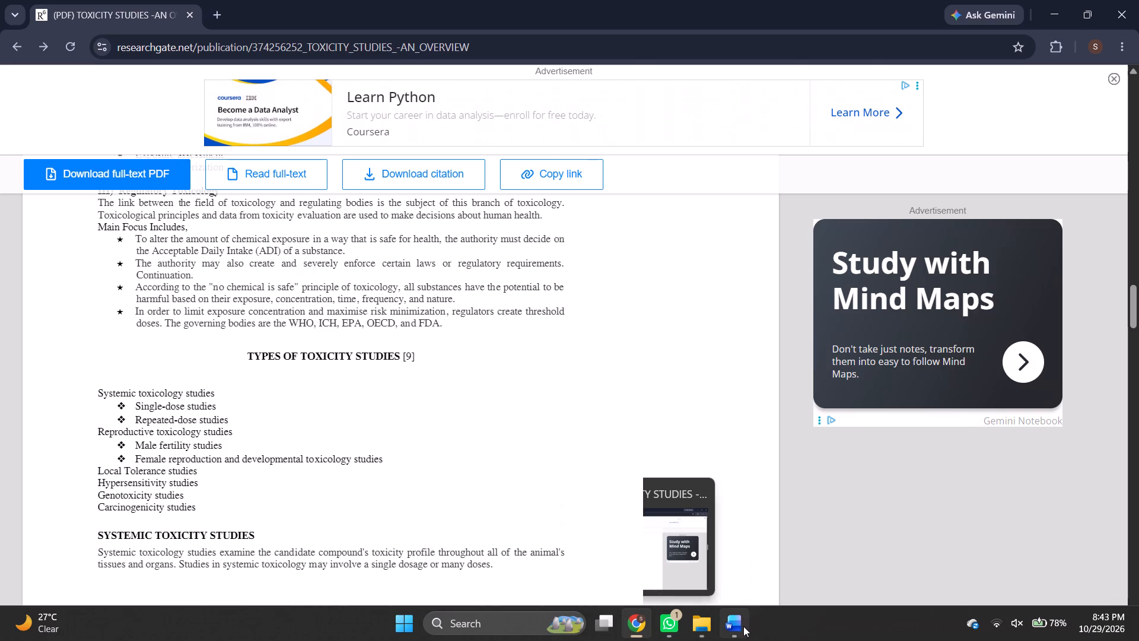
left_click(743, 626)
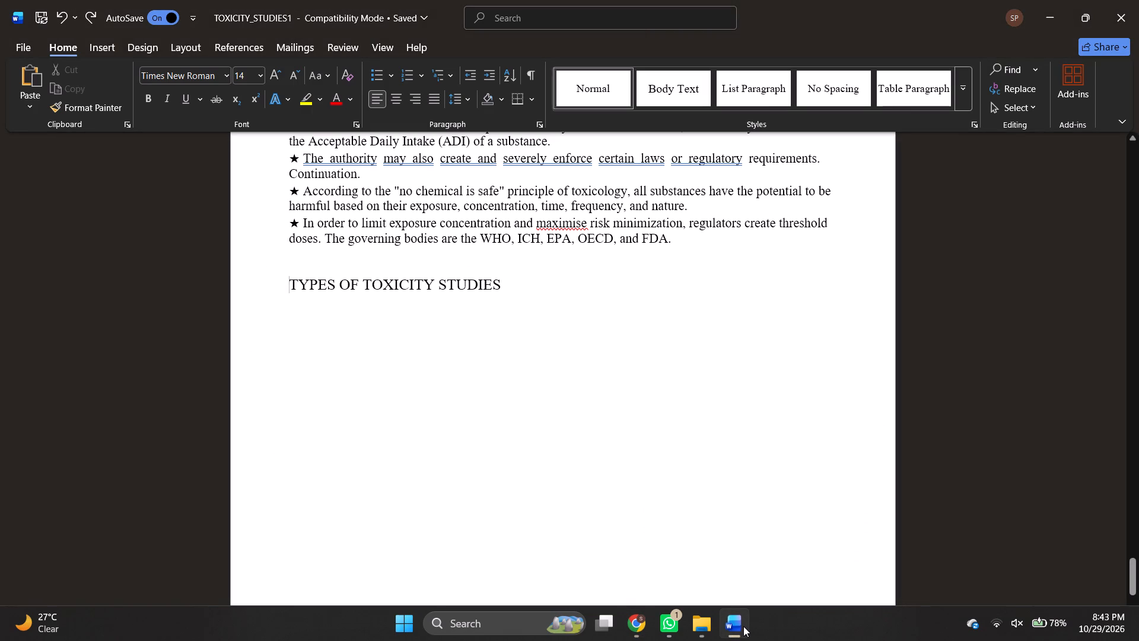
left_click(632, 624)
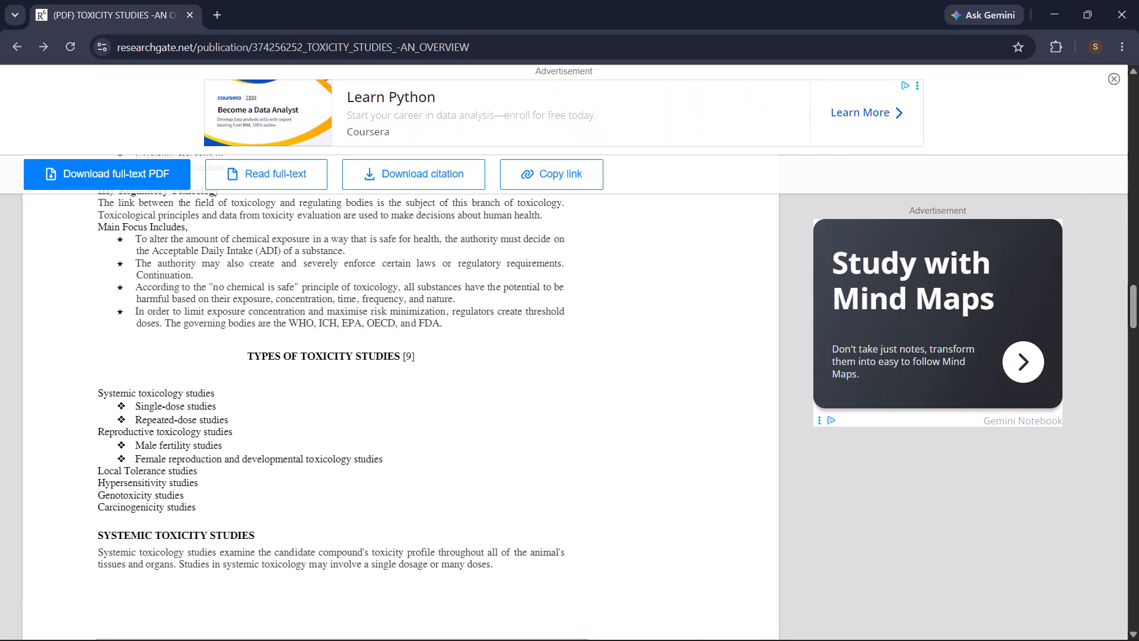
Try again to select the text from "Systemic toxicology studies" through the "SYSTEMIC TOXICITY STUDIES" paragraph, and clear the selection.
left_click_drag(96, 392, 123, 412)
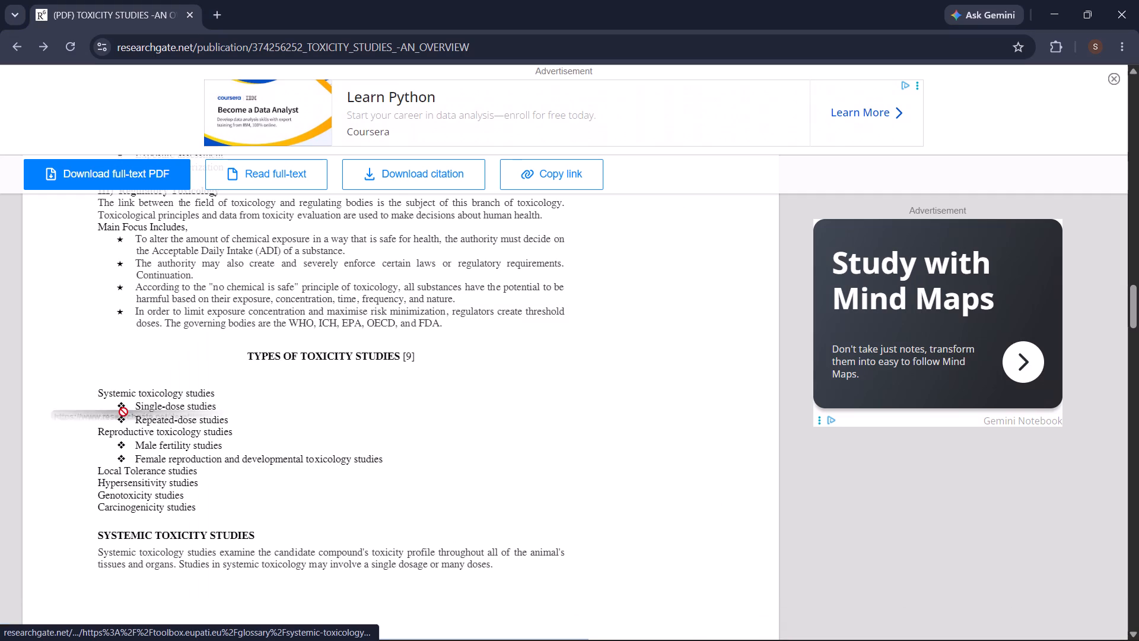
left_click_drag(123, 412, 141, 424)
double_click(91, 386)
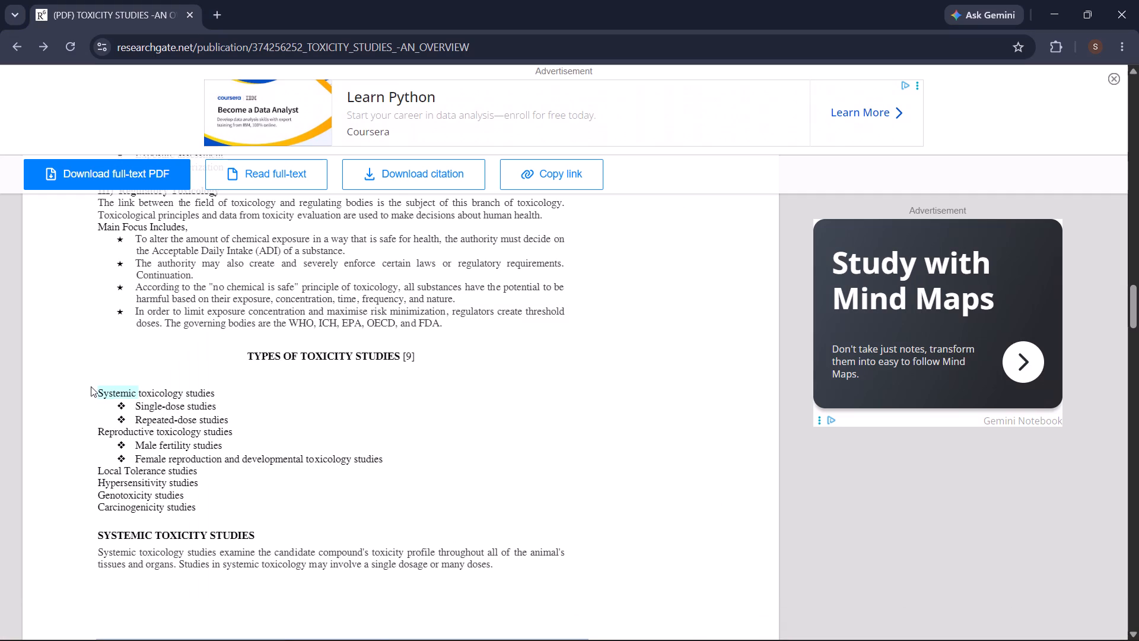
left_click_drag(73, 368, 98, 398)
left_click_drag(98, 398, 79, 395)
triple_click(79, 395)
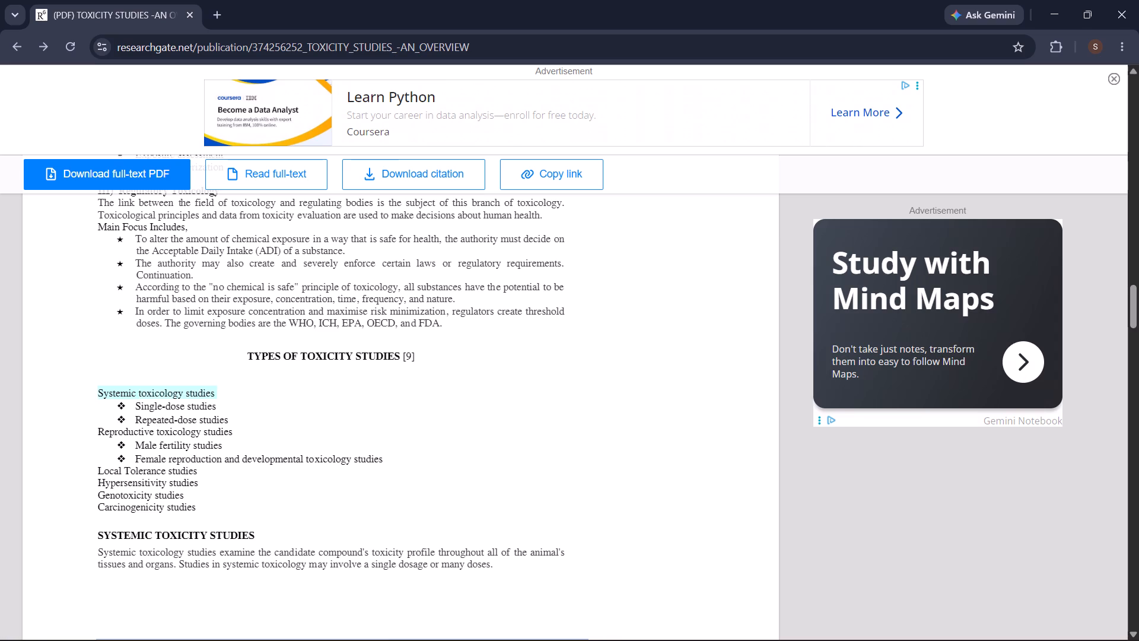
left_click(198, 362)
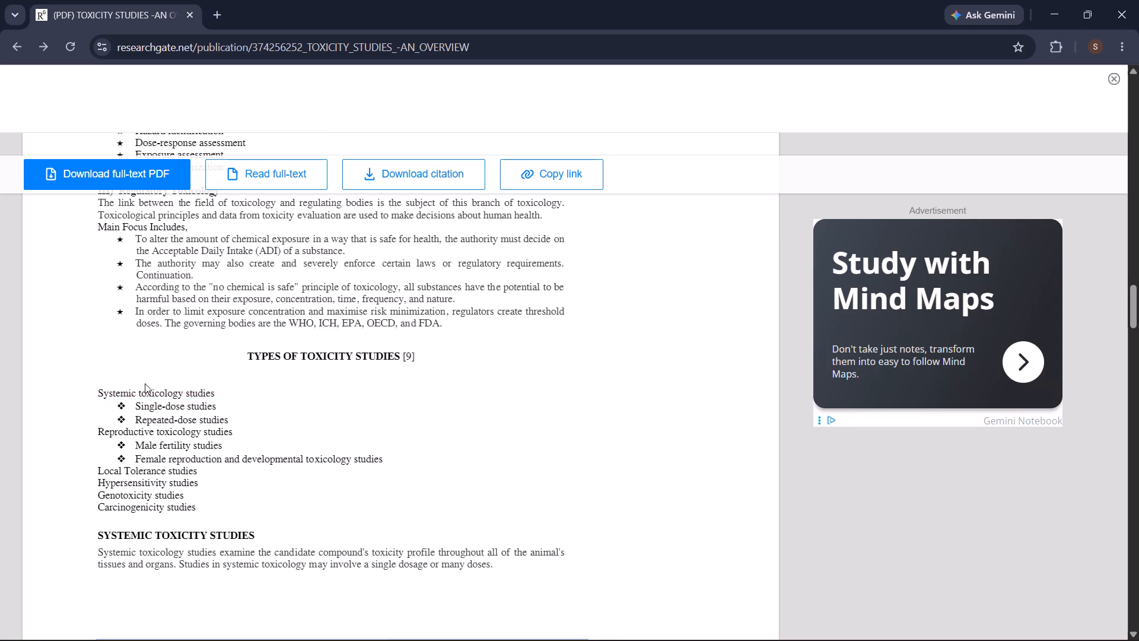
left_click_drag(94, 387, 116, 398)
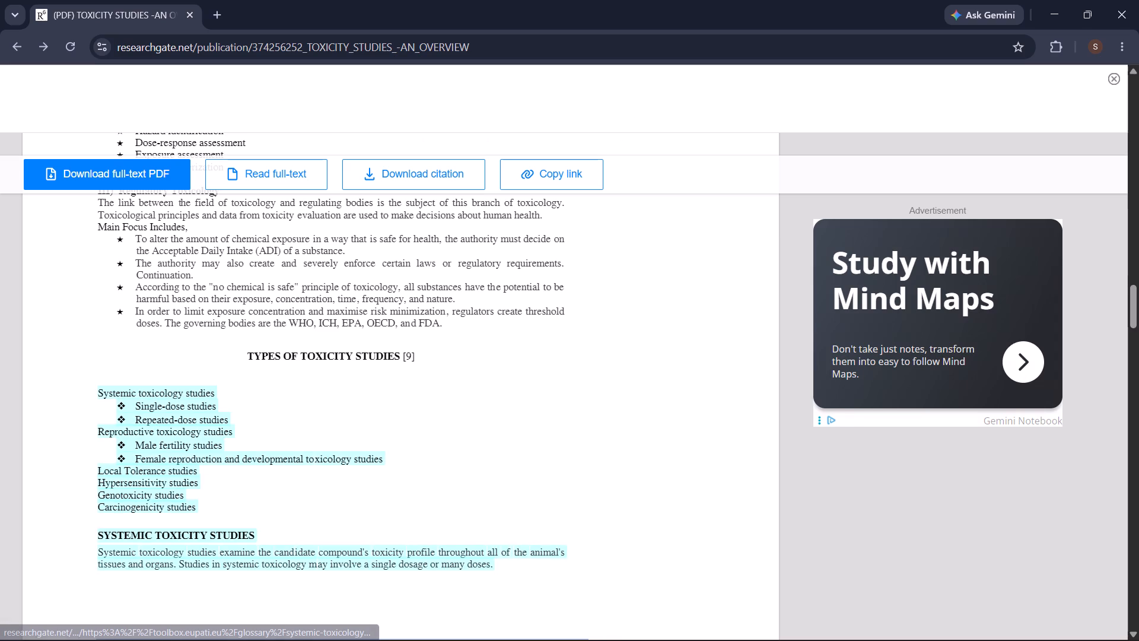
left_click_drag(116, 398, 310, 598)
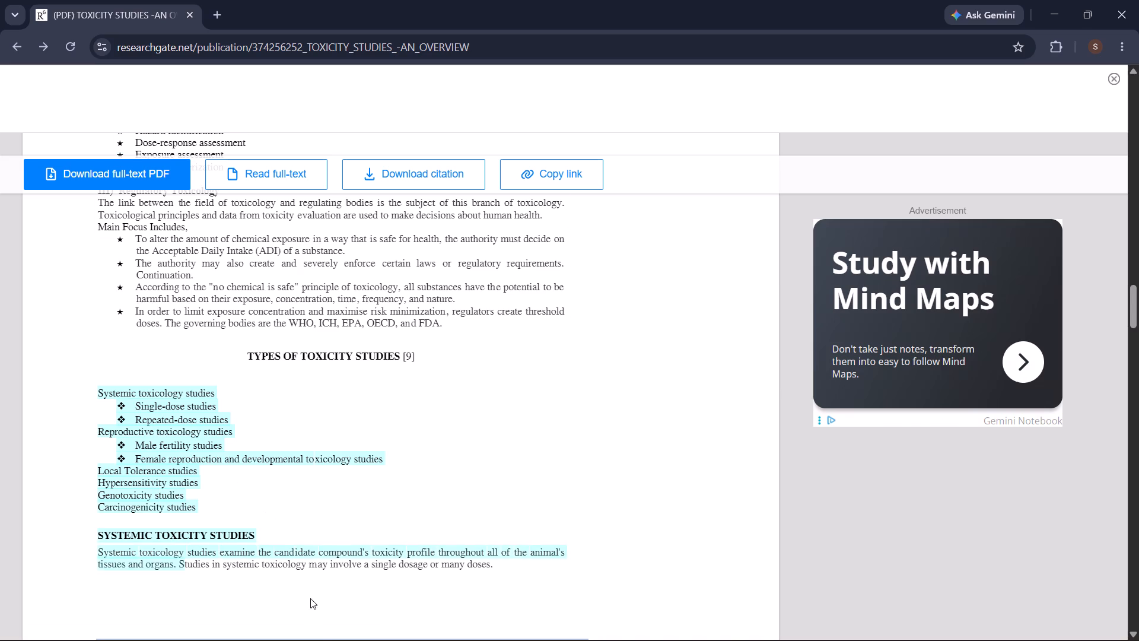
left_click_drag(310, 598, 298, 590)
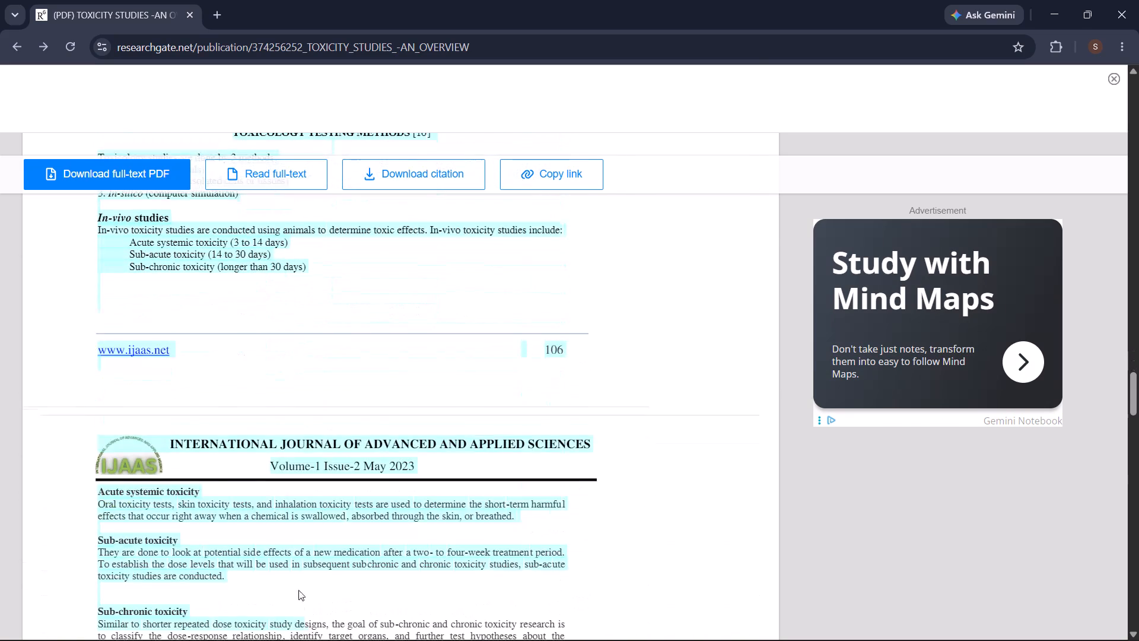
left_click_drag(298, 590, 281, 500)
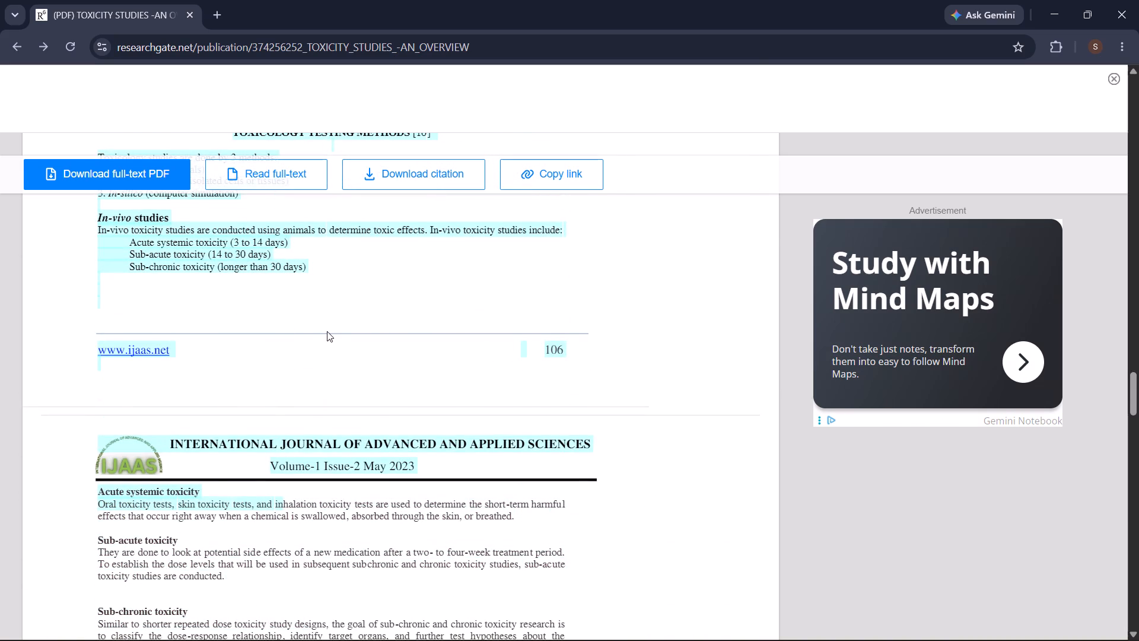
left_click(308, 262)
Copy the article text under "TYPES OF TOXICITY STUDIES", from "Systemic toxicology studies" through the "SYSTEMIC TOXICITY STUDIES" paragraph.
scroll(308, 262, "up", 2)
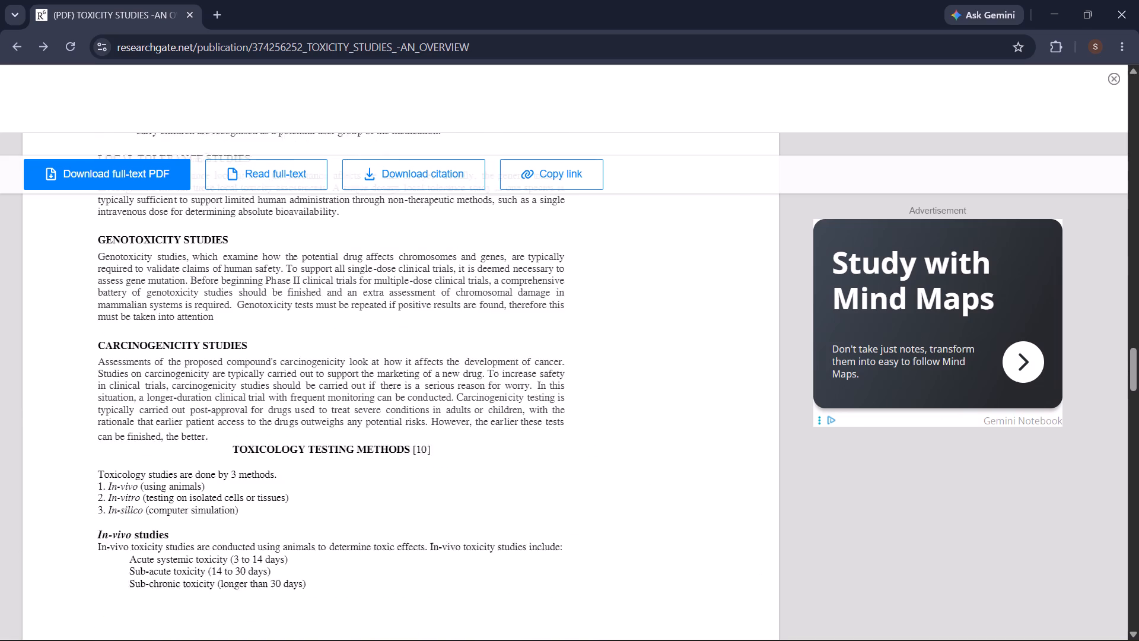
scroll(308, 262, "up", 5)
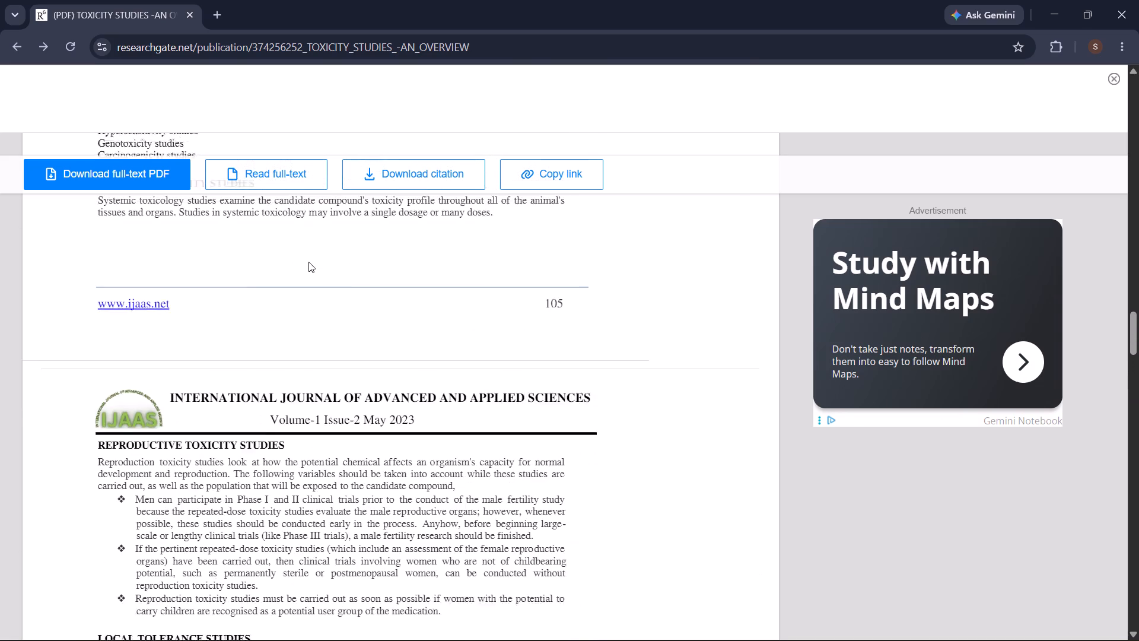
scroll(308, 262, "up", 1)
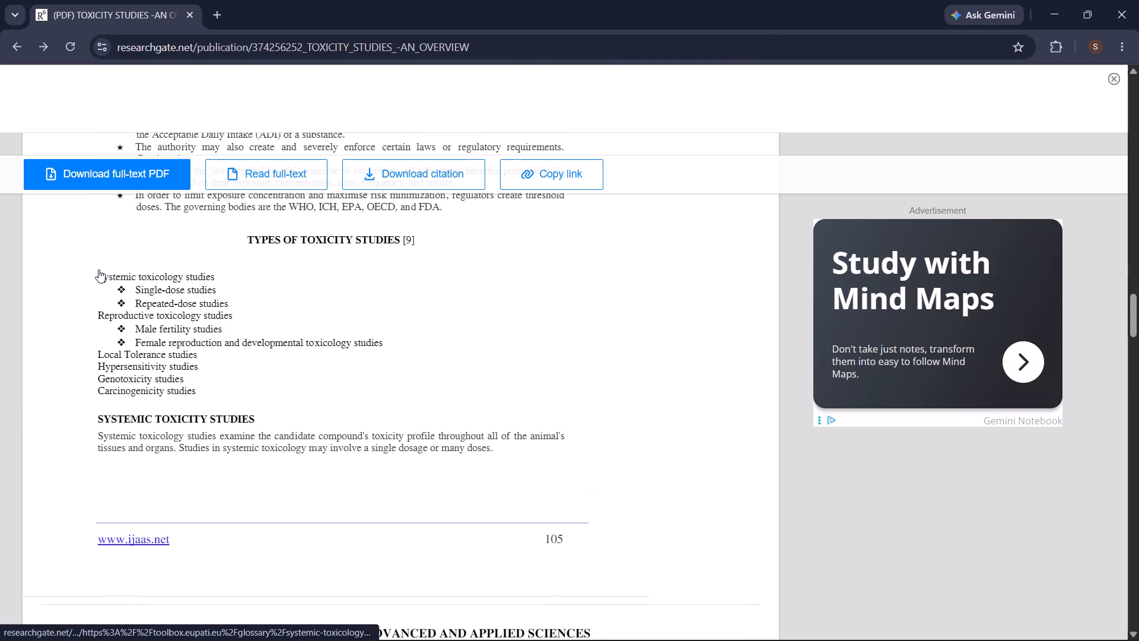
left_click_drag(98, 268, 171, 291)
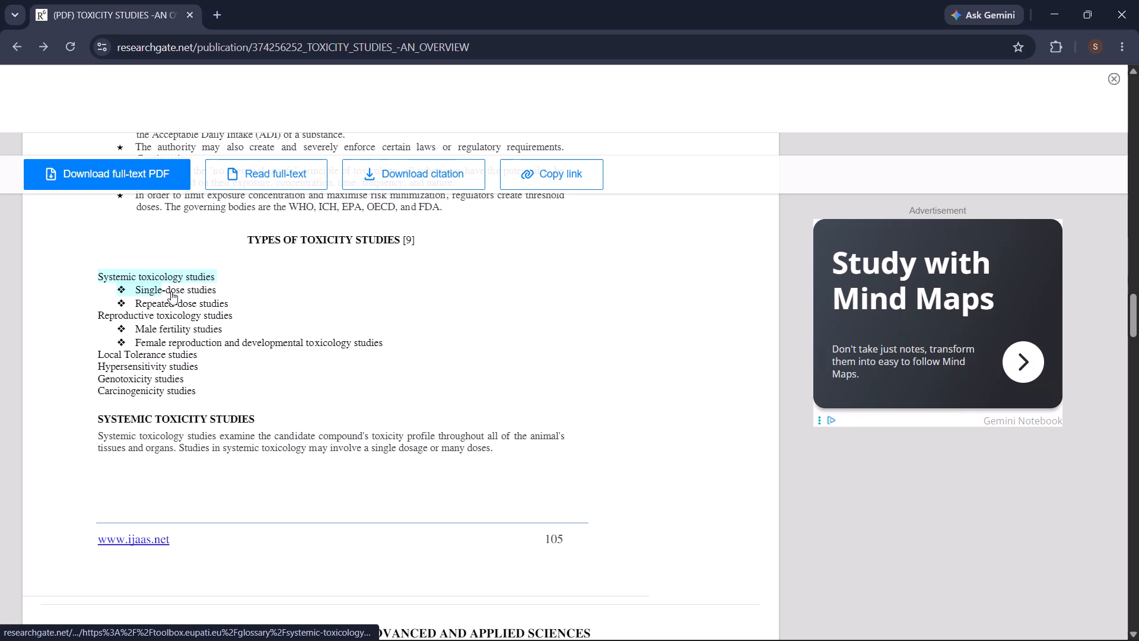
key("ctrl+c")
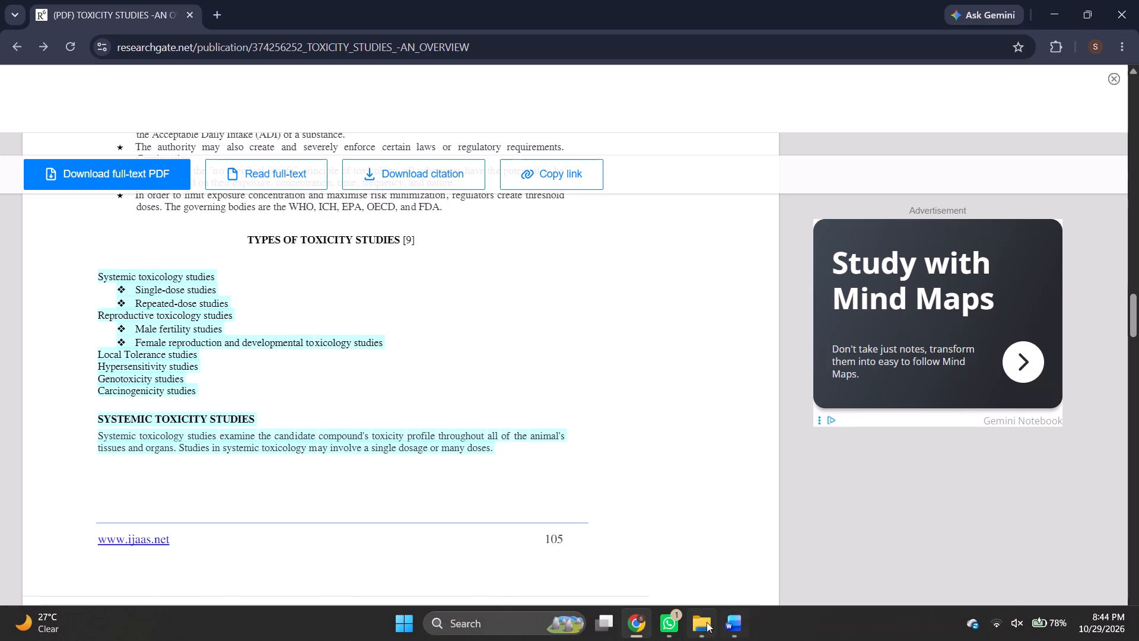
Switch to Word and paste the copied text below the "TYPES OF TOXICITY STUDIES" heading, leaving a blank line between them.
left_click(735, 622)
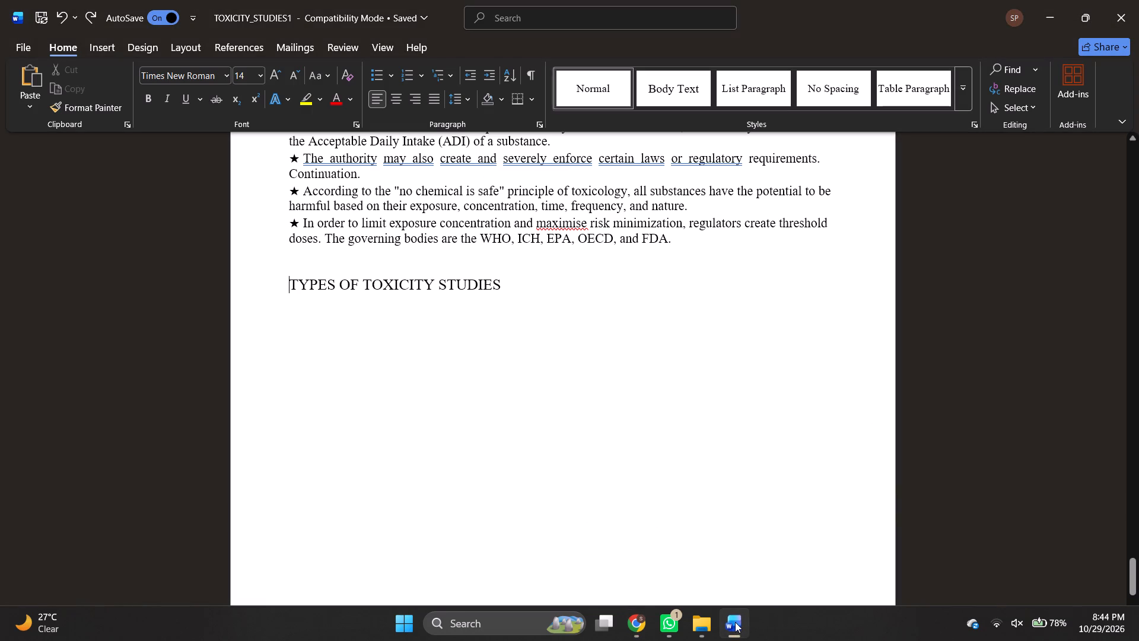
left_click(298, 315)
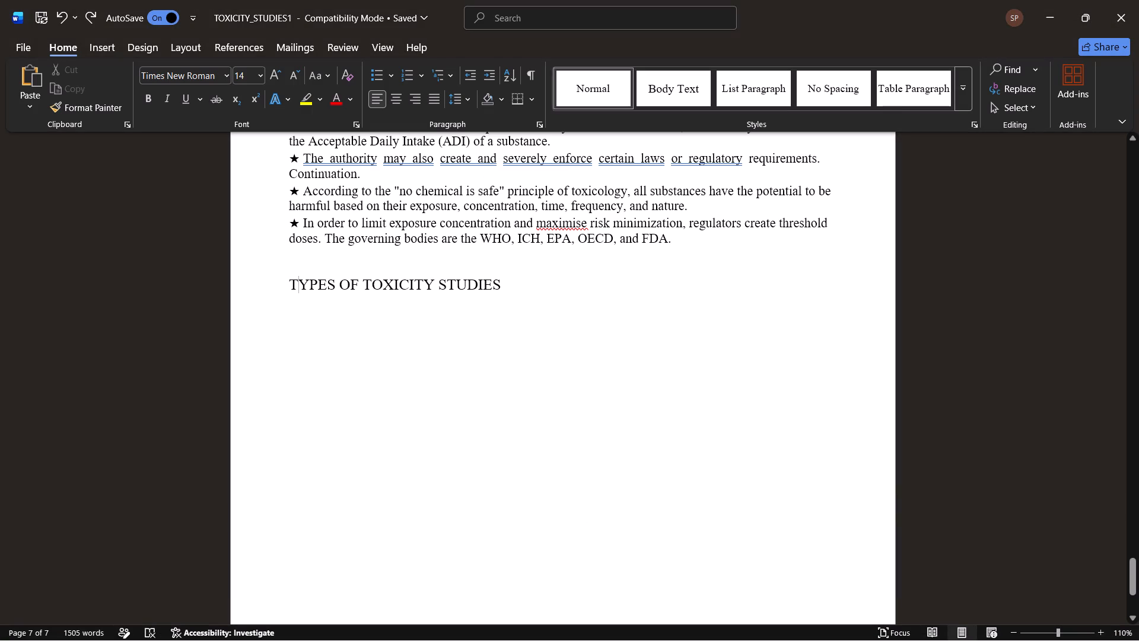
key("Right")
key("Right")
key("Right")
key("Right")
key("Right")
key("Right")
key("Right")
key("Right")
key("Right")
key("Right")
key("Right")
key("Right")
key("Right")
key("Right")
key("Right")
key("Right")
key("Right")
key("Right")
key("Right")
key("Right")
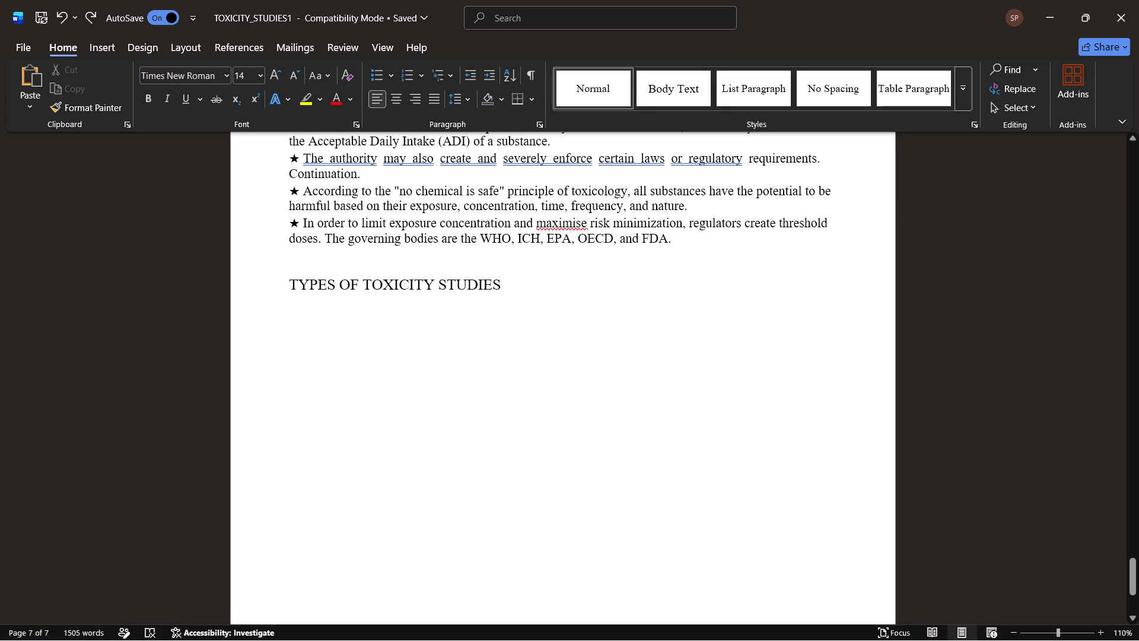
left_click(288, 313)
triple_click(288, 313)
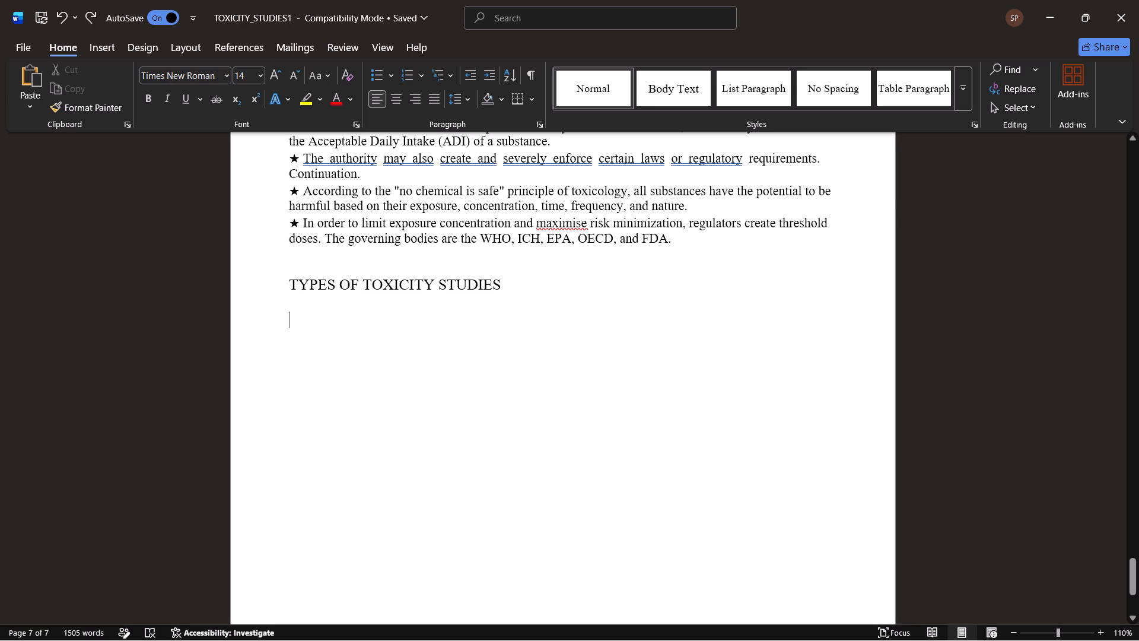
left_click(288, 313)
key("ctrl+v")
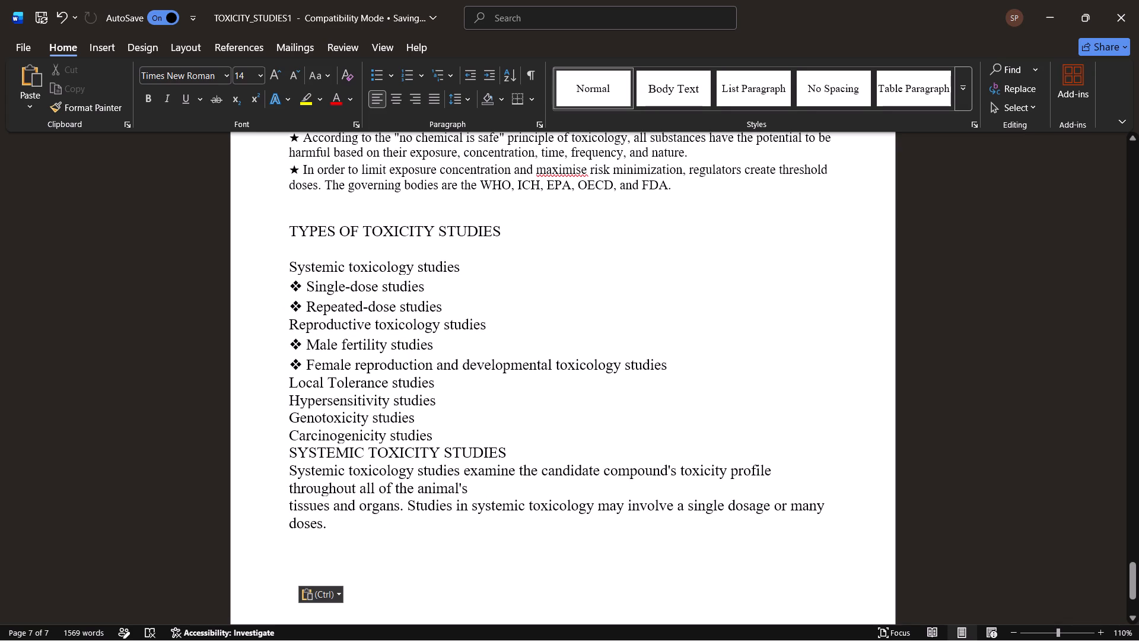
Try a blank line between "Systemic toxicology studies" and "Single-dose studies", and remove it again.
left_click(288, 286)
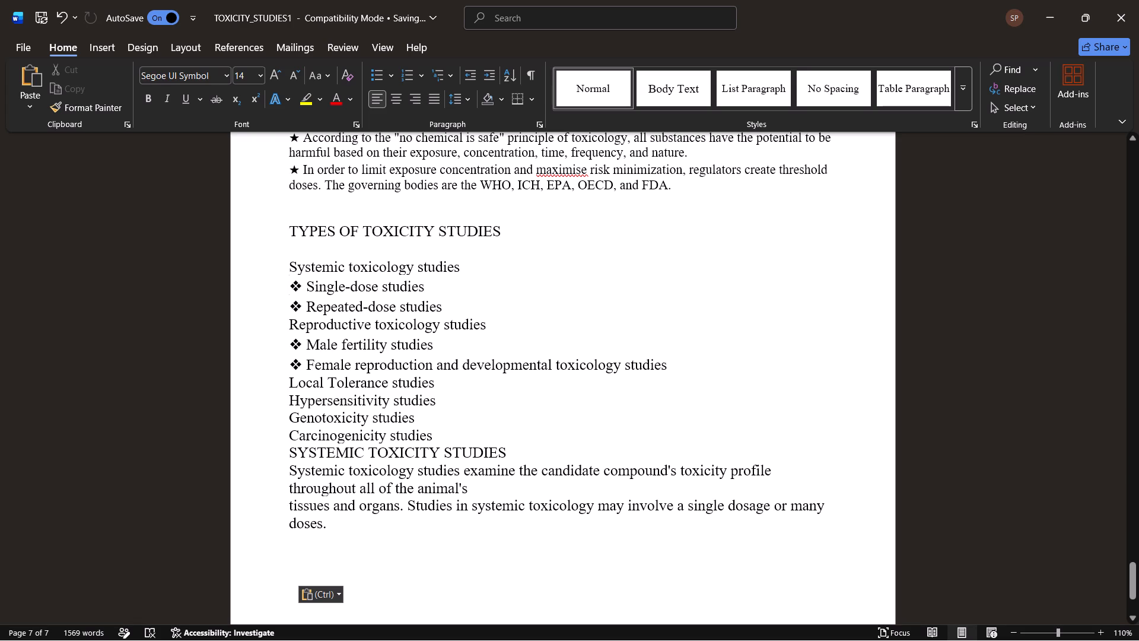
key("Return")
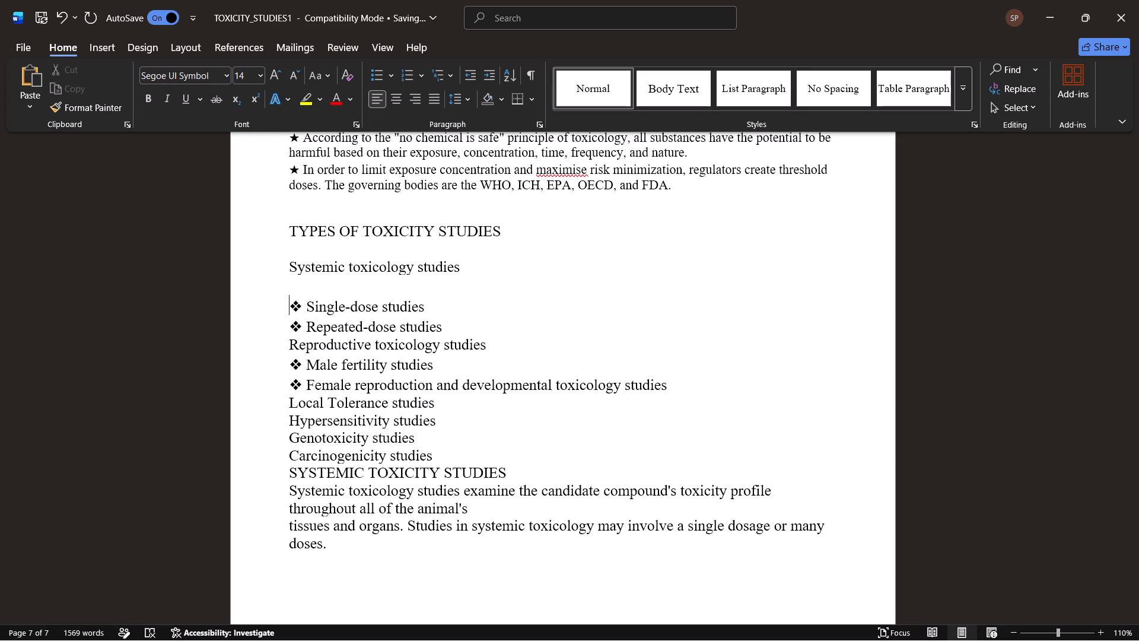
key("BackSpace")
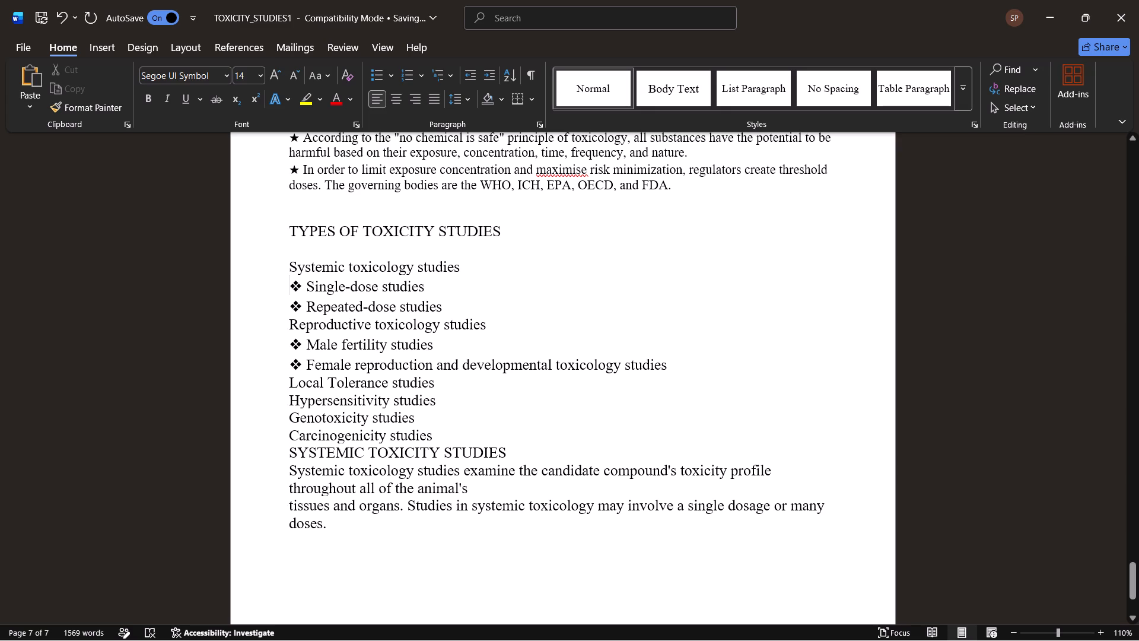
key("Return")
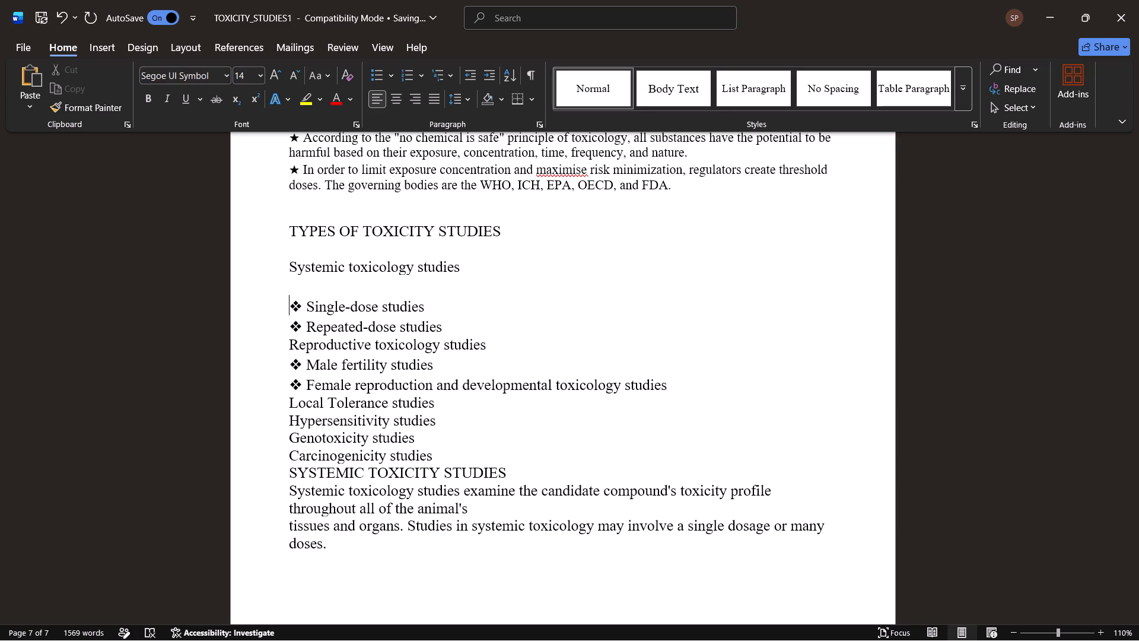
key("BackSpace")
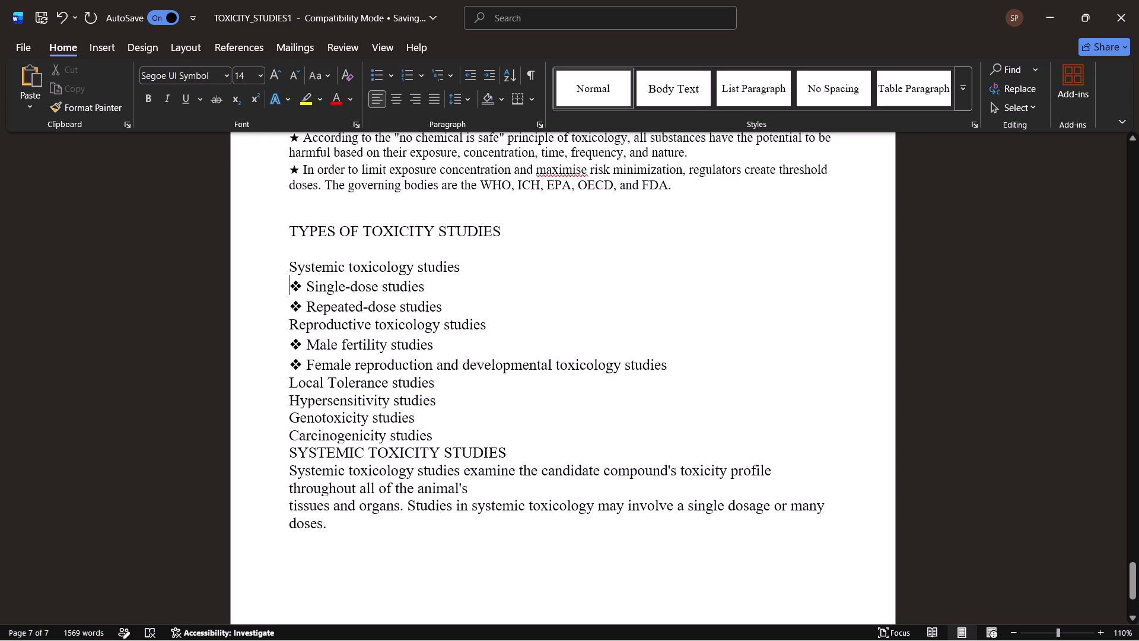
Insert a blank line between the "SYSTEMIC TOXICITY STUDIES" heading and its paragraph.
left_click(285, 475)
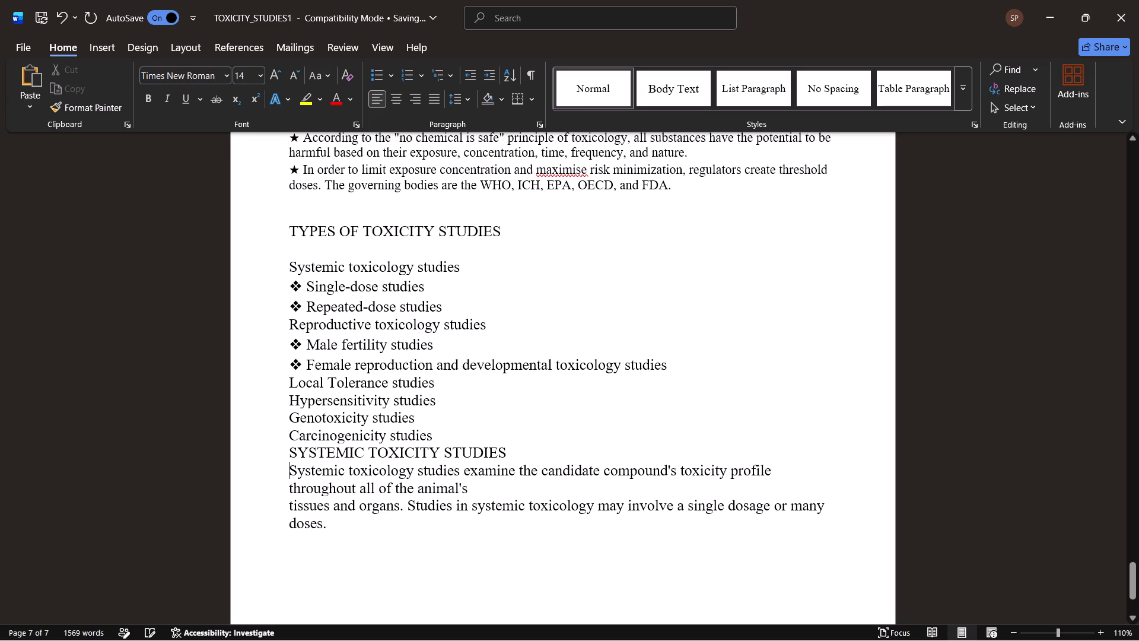
key("BackSpace")
key("space")
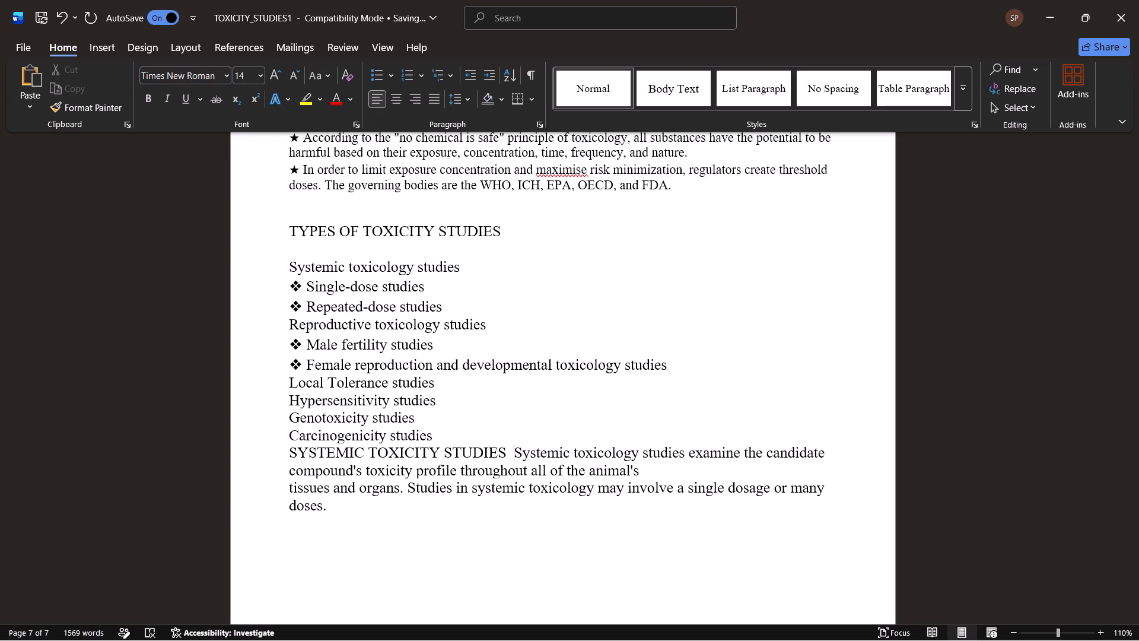
key("Return")
key("Return")
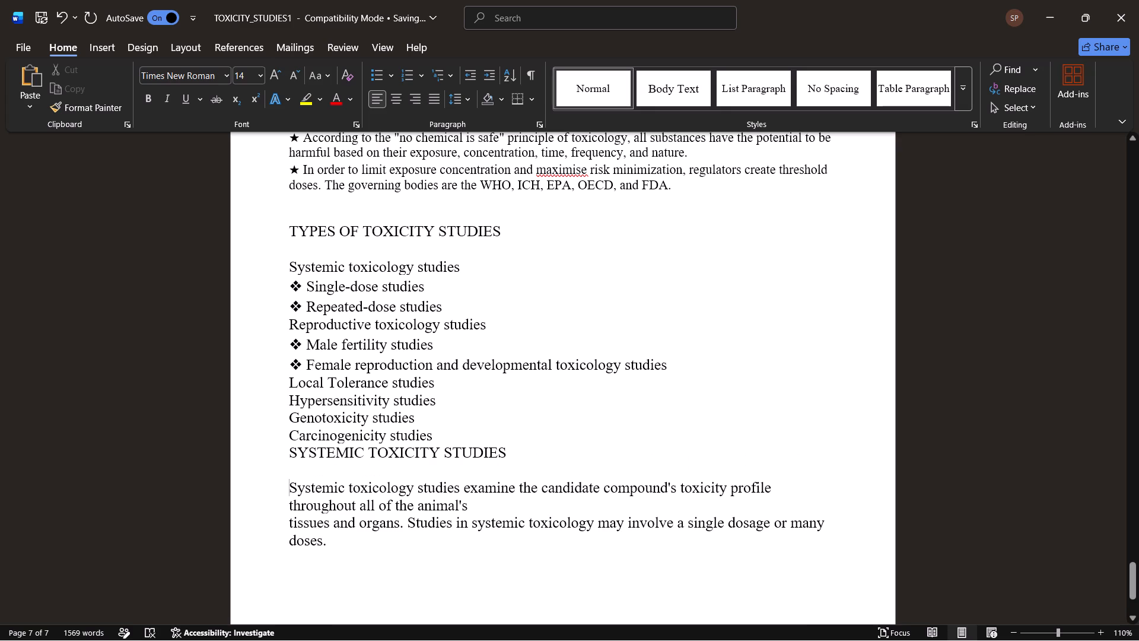
Review the pasted "SYSTEMIC TOXICITY STUDIES" section and compare it with the ResearchGate article in Chrome.
left_click_drag(288, 458, 527, 457)
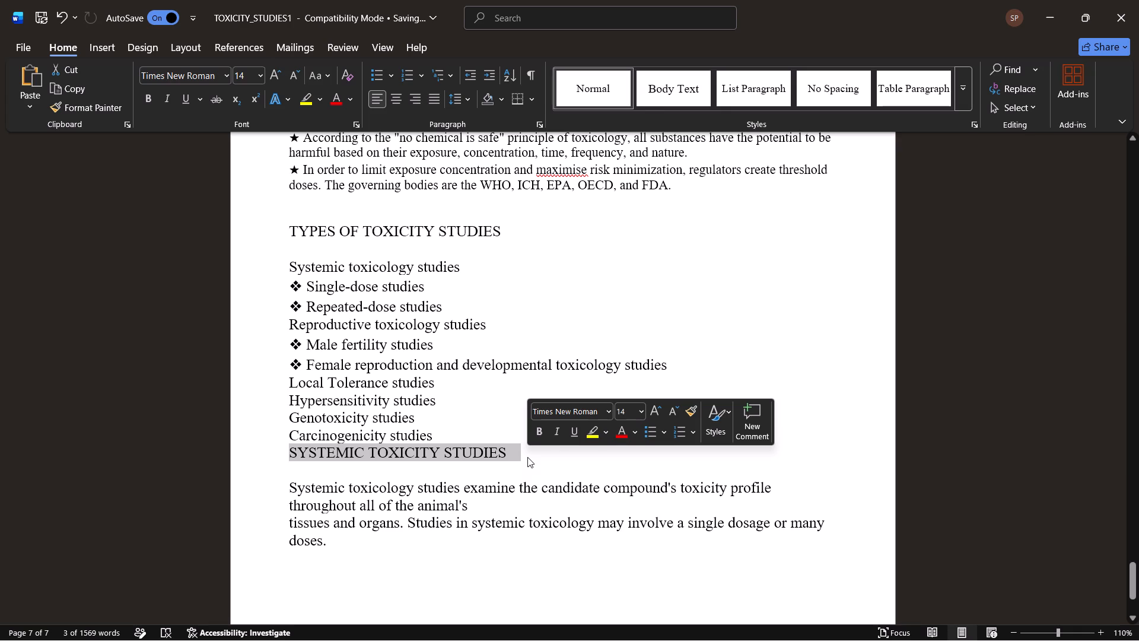
left_click(733, 252)
scroll(720, 515, "down", 3)
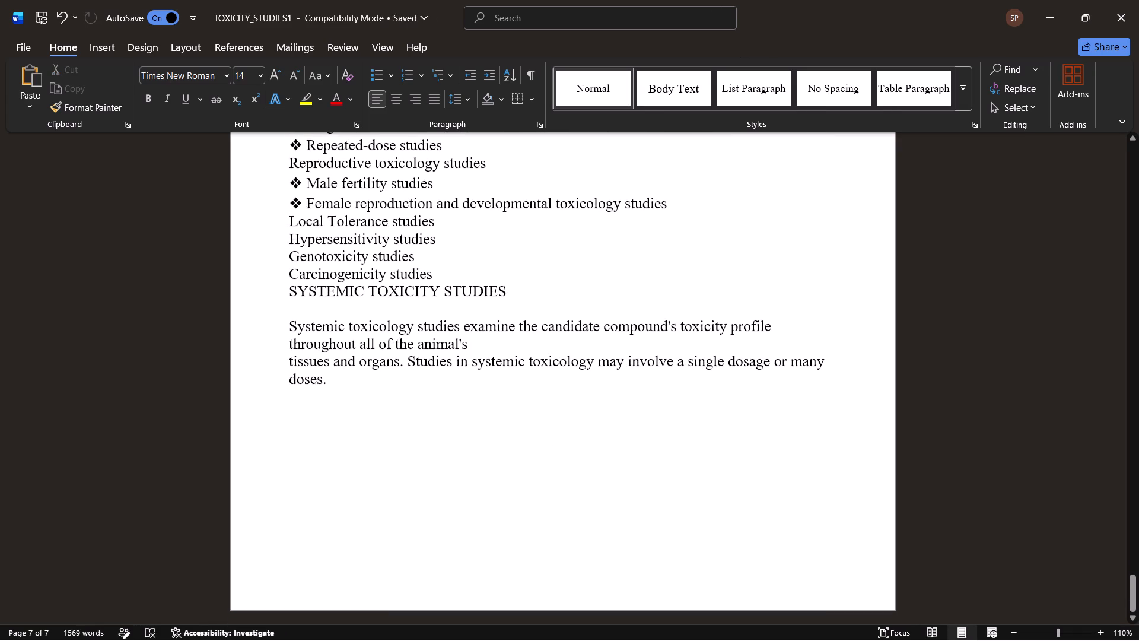
scroll(720, 515, "down", 1)
scroll(720, 515, "up", 4)
scroll(720, 515, "down", 2)
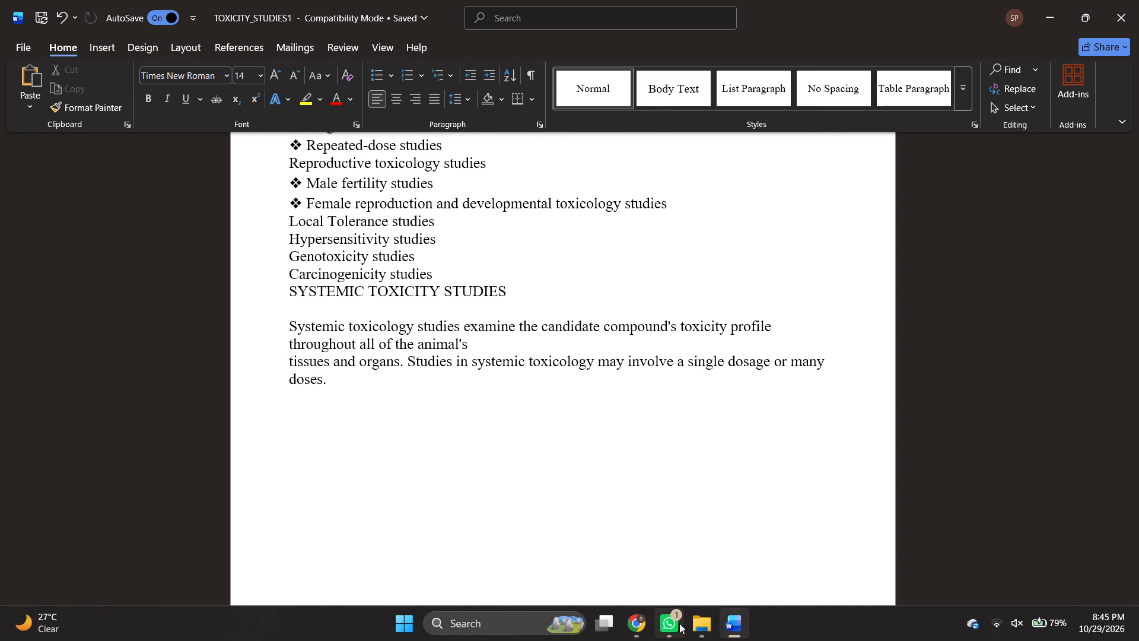
left_click(651, 619)
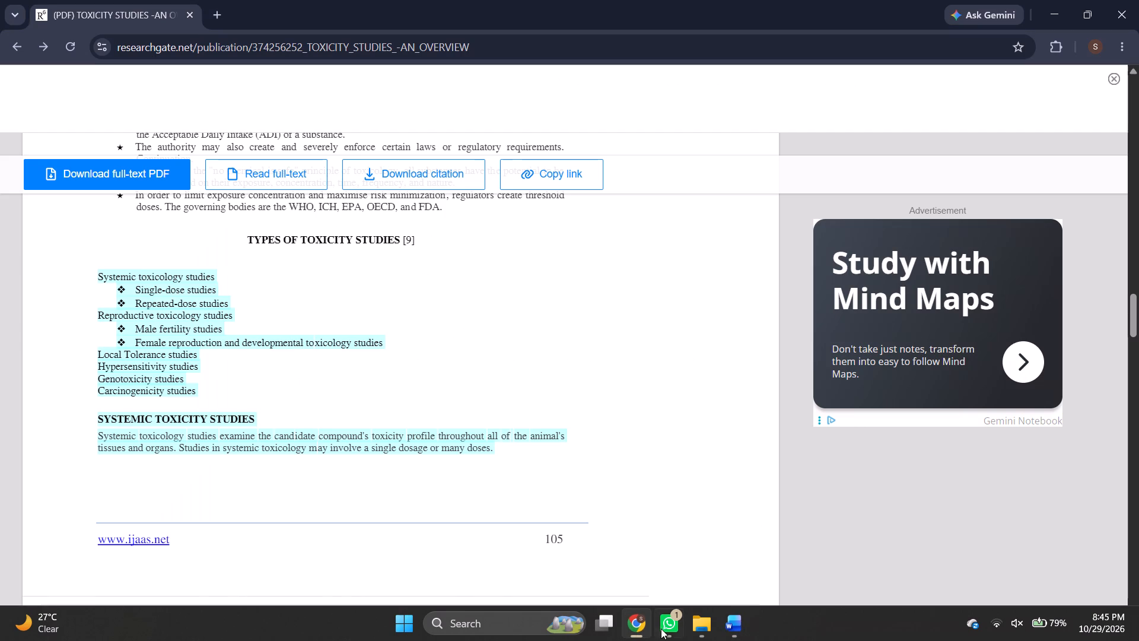
Return to Word and insert a blank line between "Carcinogenicity studies" and the "SYSTEMIC TOXICITY STUDIES" heading.
left_click(736, 619)
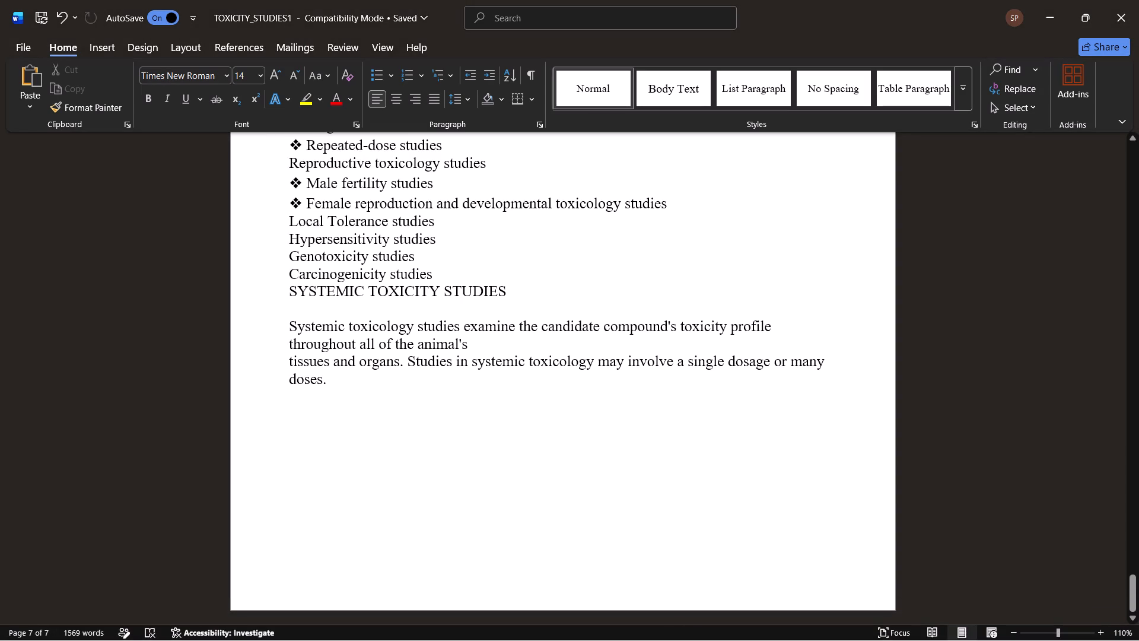
left_click(291, 292)
key("Return")
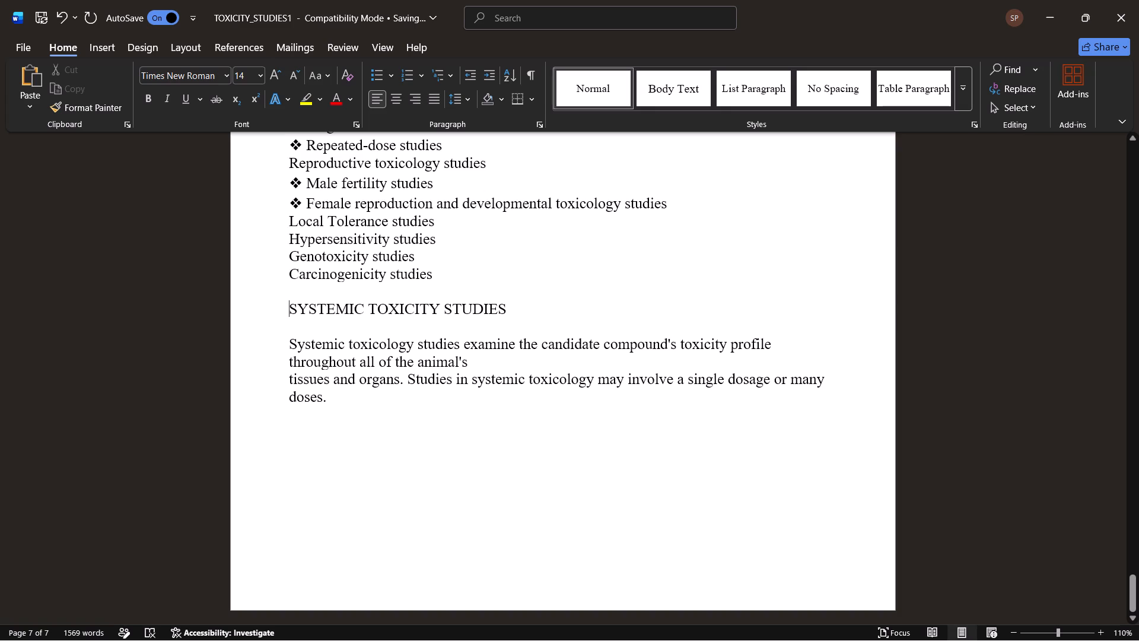
Set the pasted text from "Systemic toxicology studies" through the end of the "SYSTEMIC TOXICITY STUDIES" paragraph to font size 12.
left_click_drag(288, 311, 476, 309)
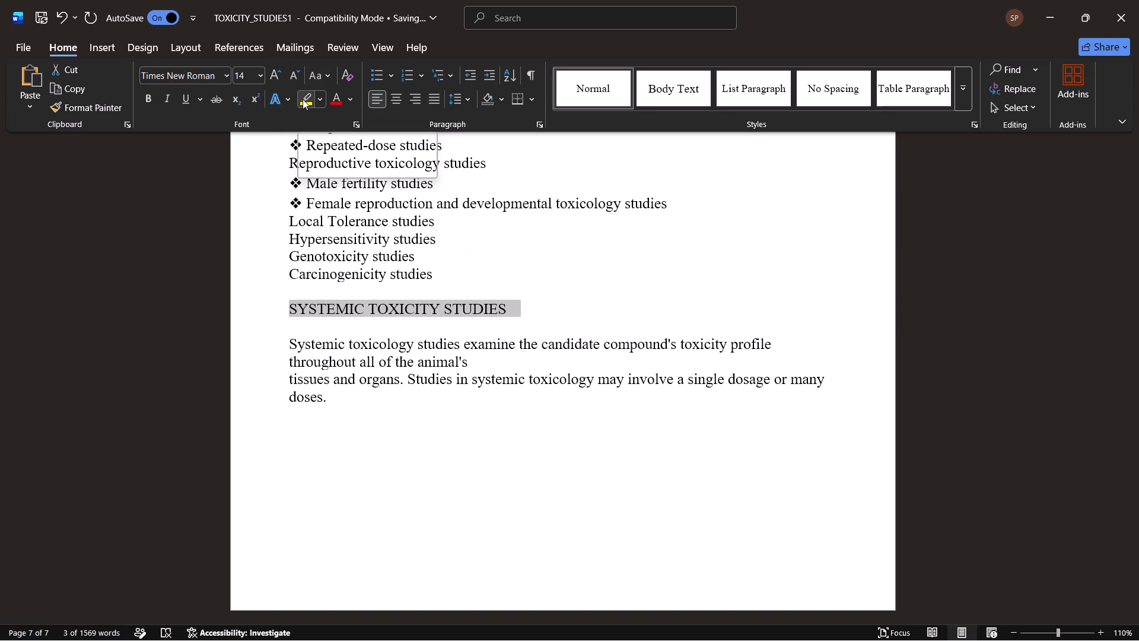
left_click(269, 157)
scroll(269, 157, "up", 1)
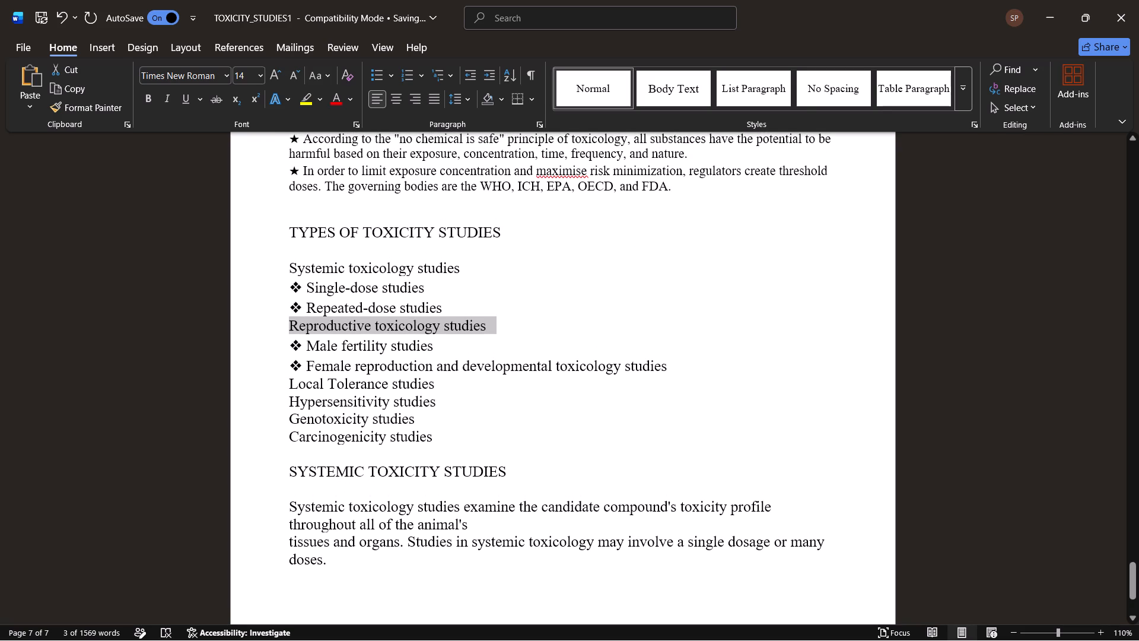
left_click_drag(289, 264, 367, 442)
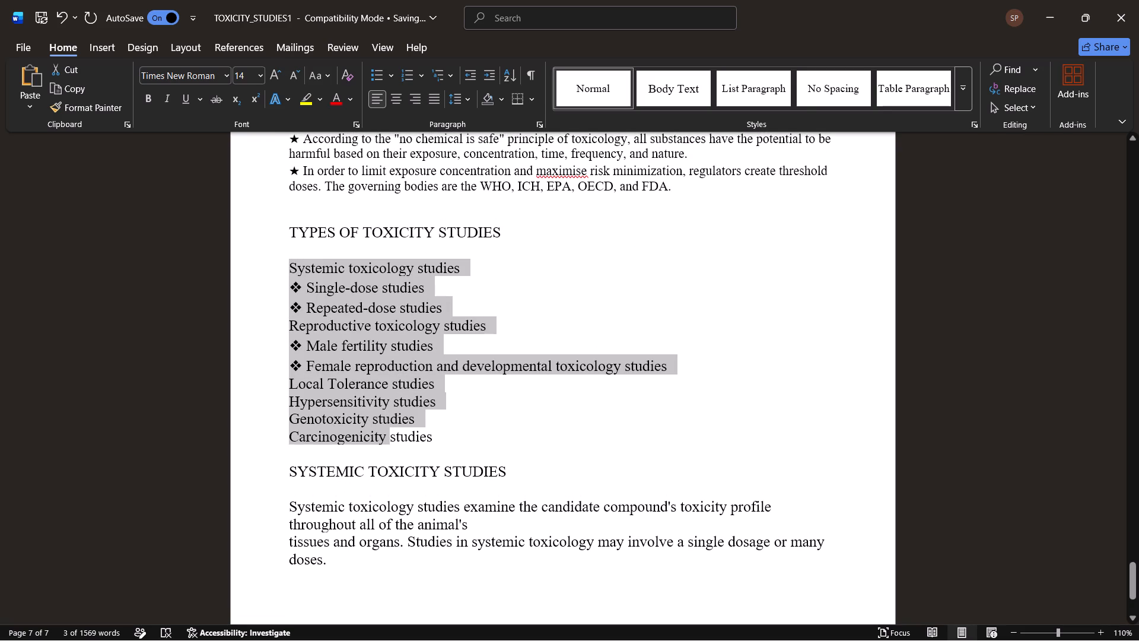
left_click_drag(367, 442, 391, 599)
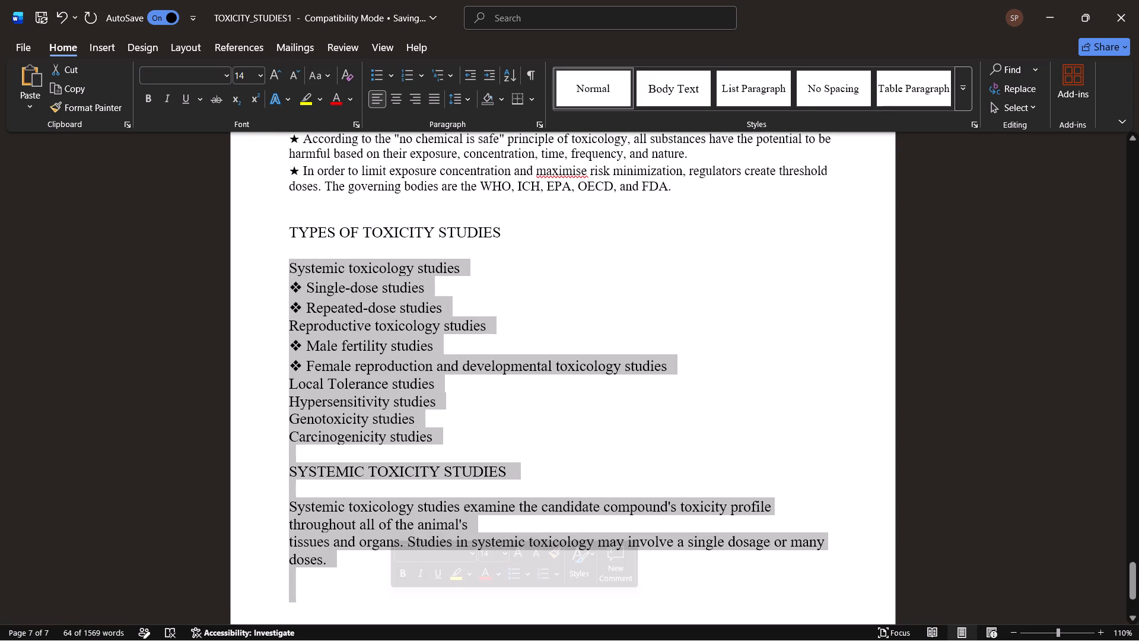
left_click(293, 76)
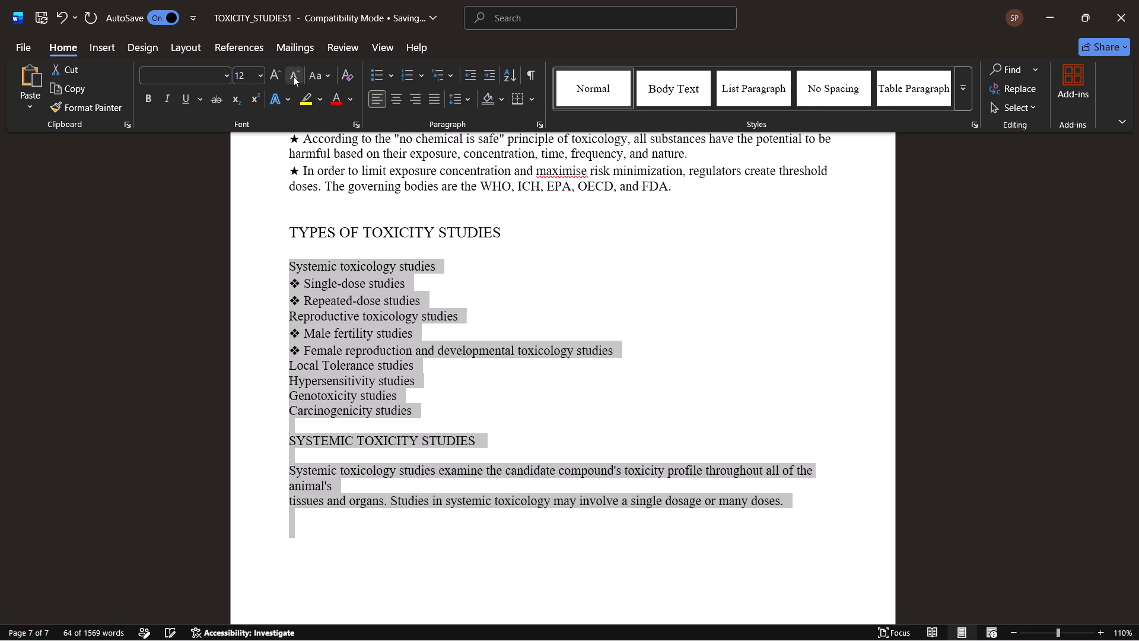
Set the "SYSTEMIC TOXICITY STUDIES" heading to font size 14.
left_click(281, 252)
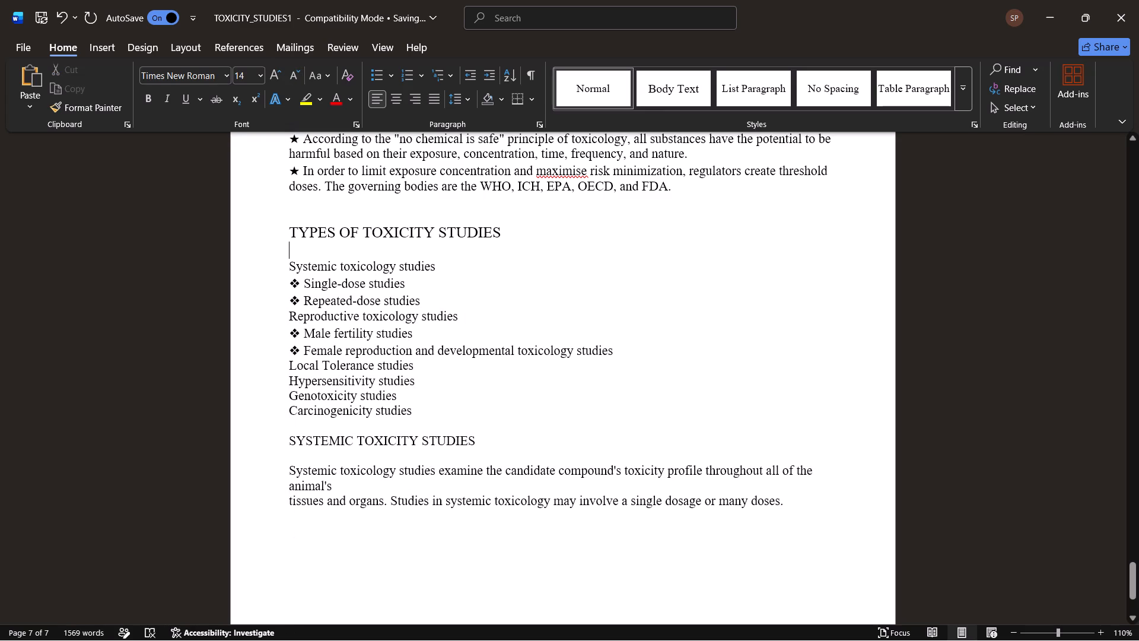
double_click(281, 252)
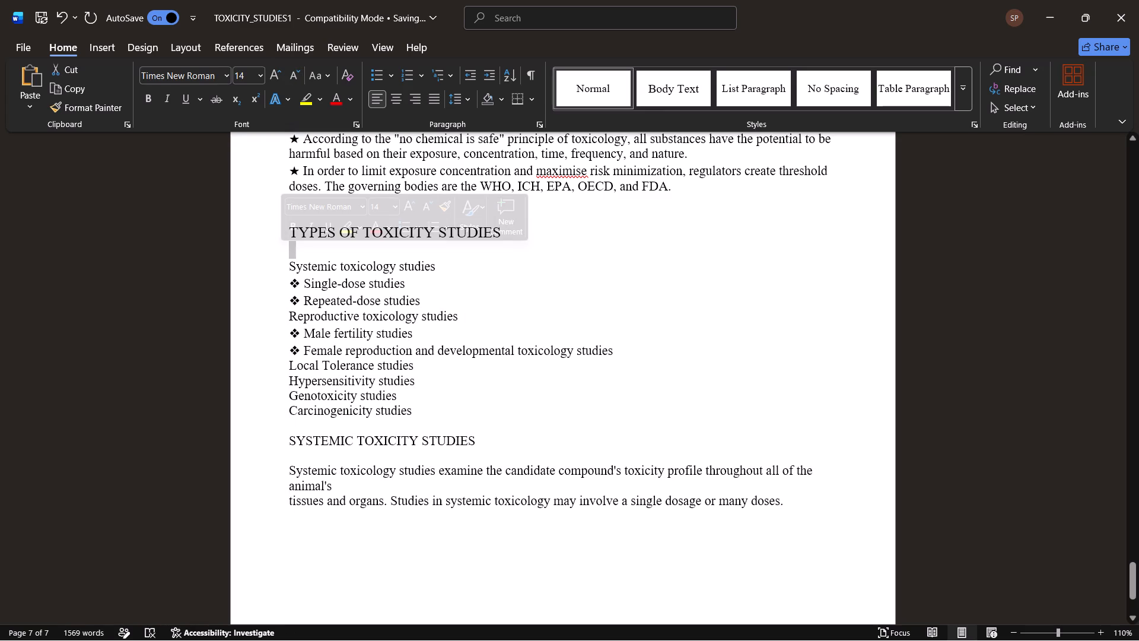
left_click_drag(284, 445, 456, 438)
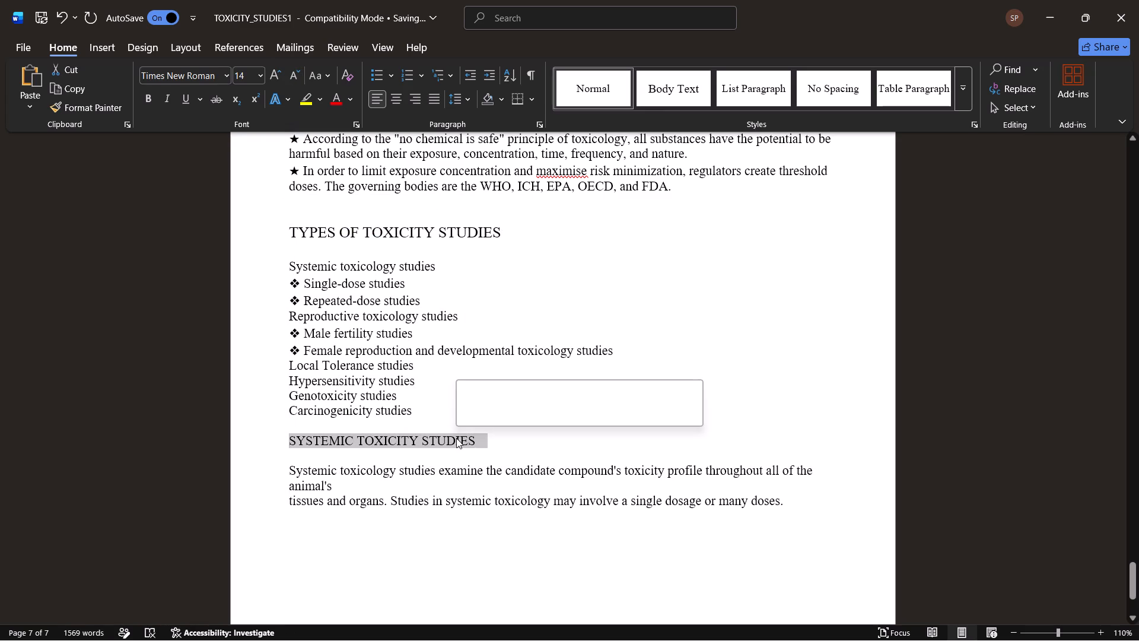
left_click(278, 72)
left_click(254, 243)
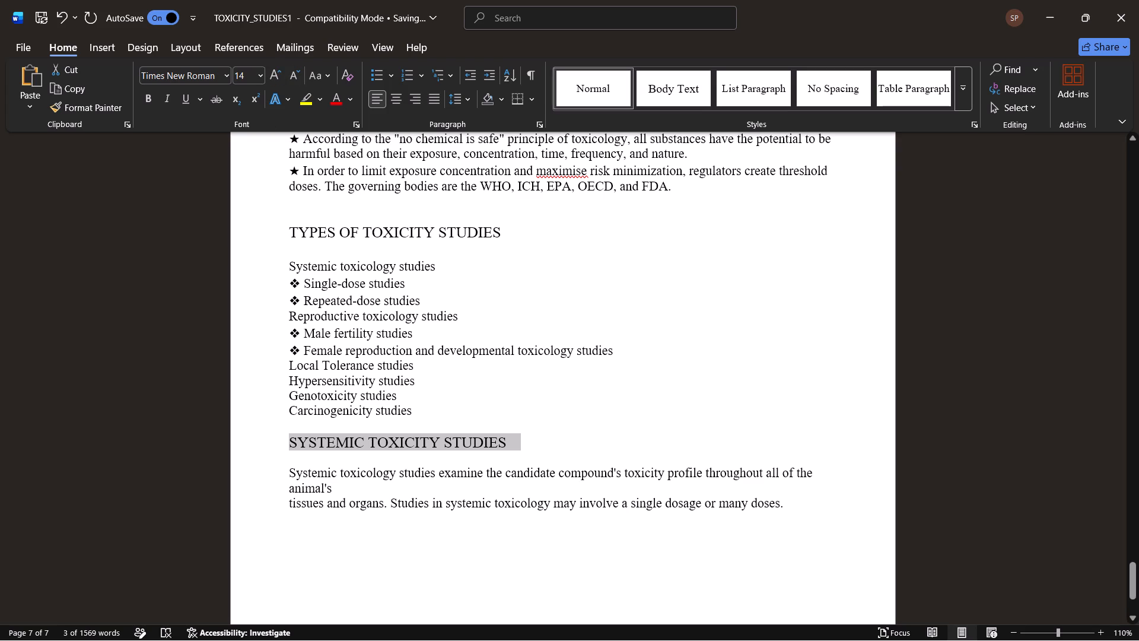
left_click(262, 300)
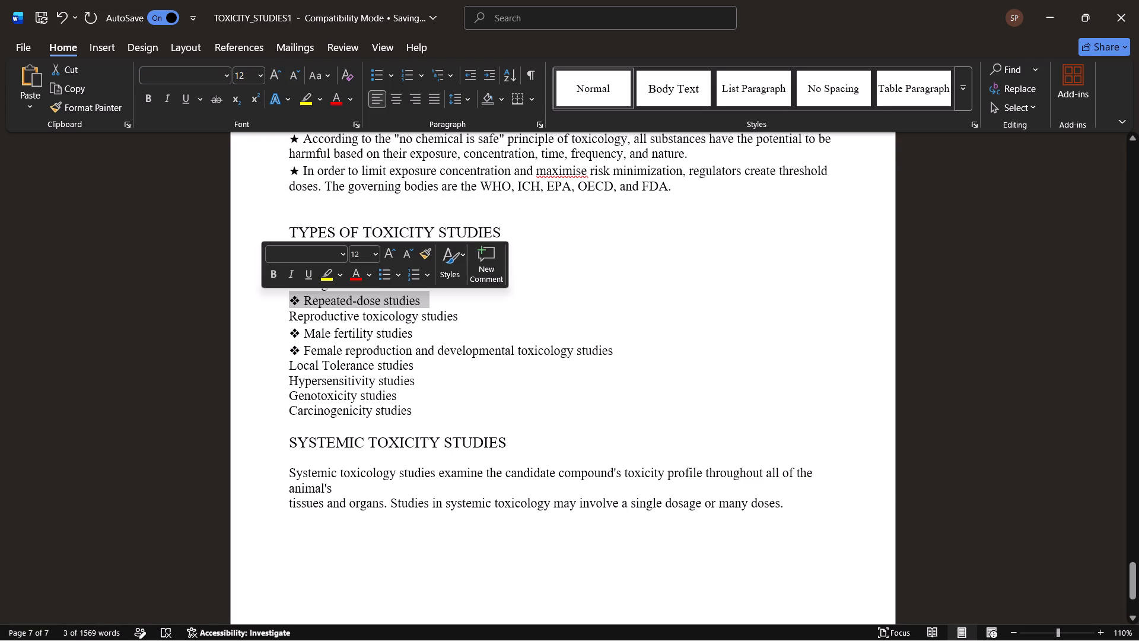
Join the line starting "tissues and organs" to the preceding "animal's" line in the "SYSTEMIC TOXICITY STUDIES" paragraph.
double_click(761, 248)
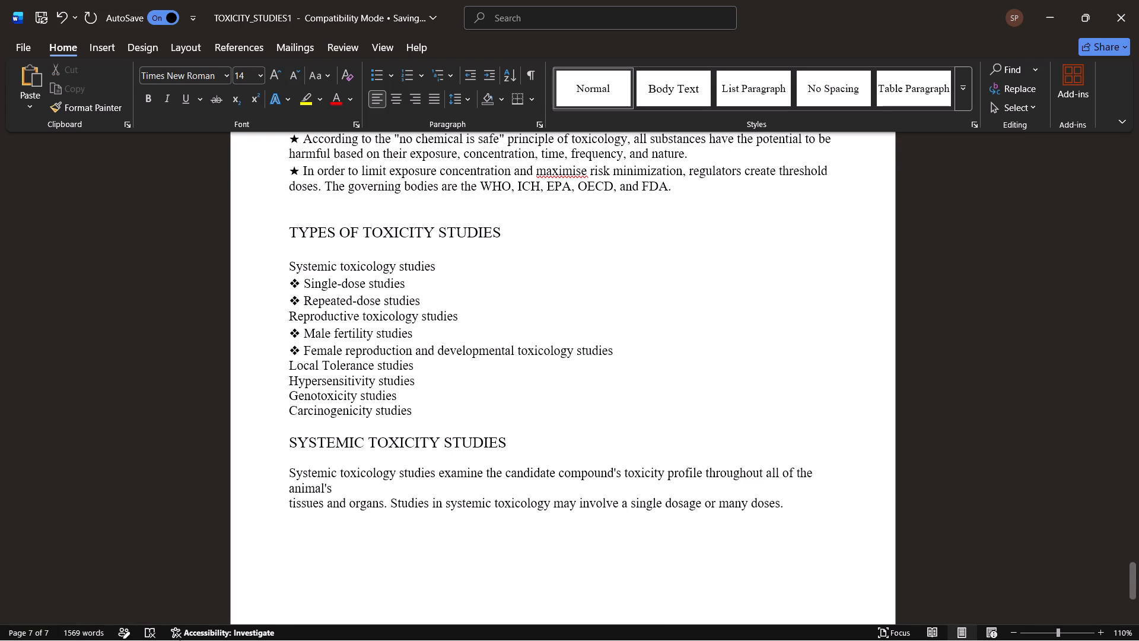
scroll(284, 496, "down", 1)
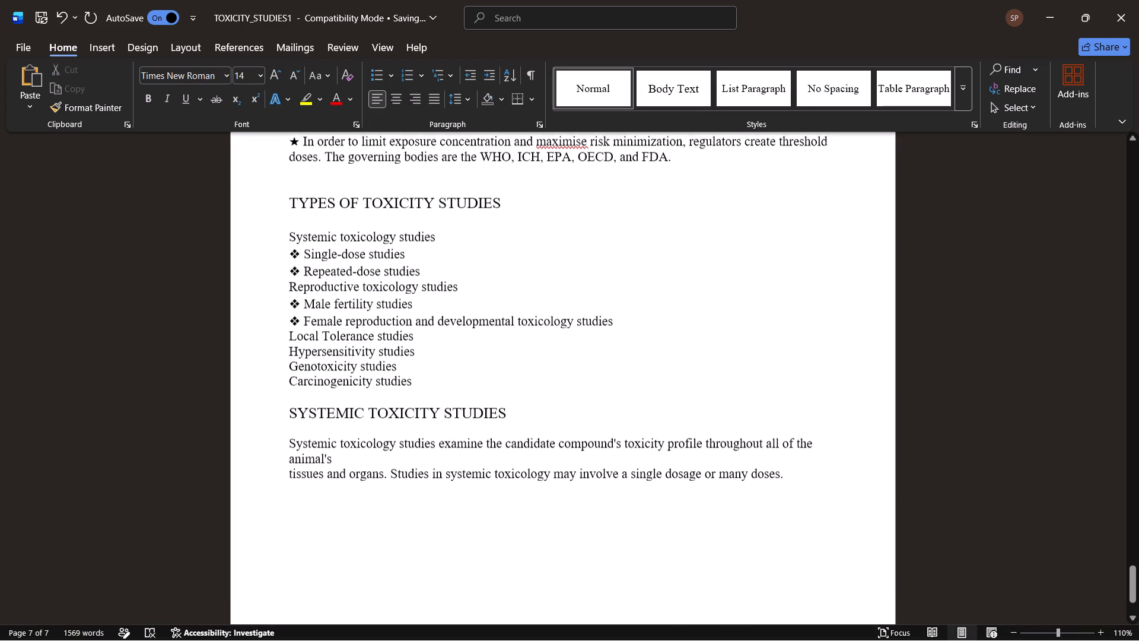
scroll(284, 496, "down", 1)
left_click(282, 455)
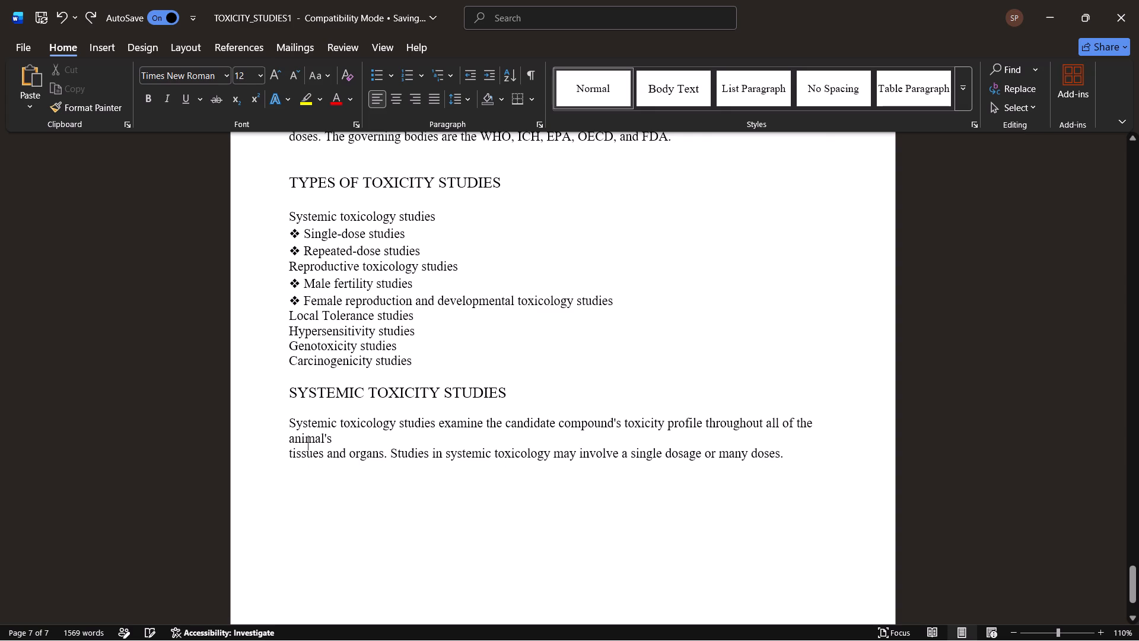
key("BackSpace")
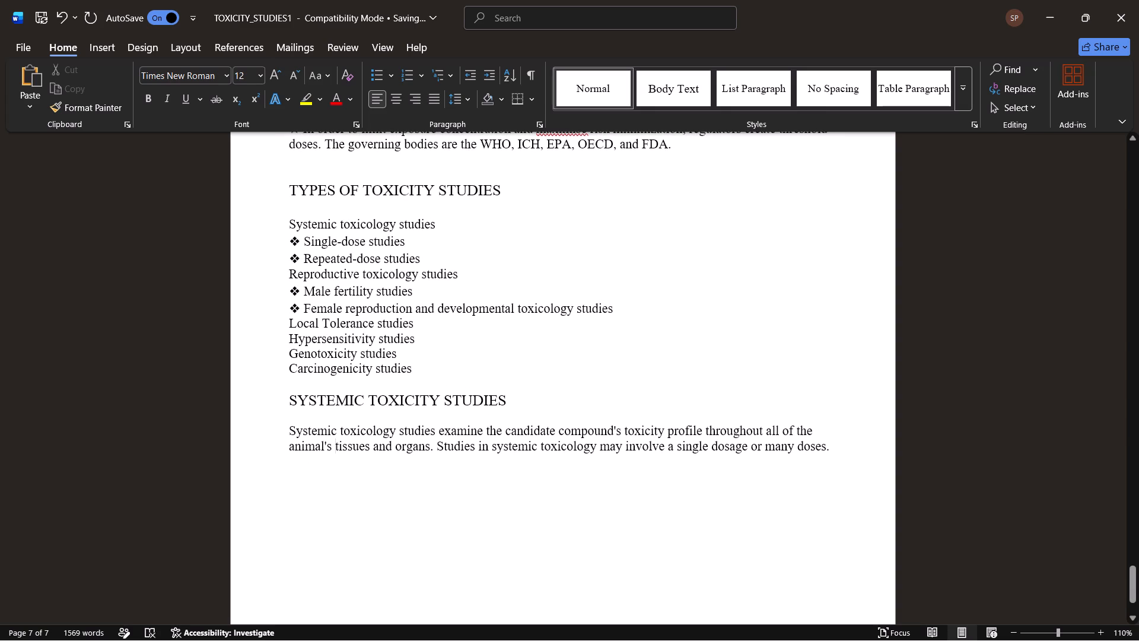
Switch to the ResearchGate article in Chrome and copy the text from "REPRODUCTIVE TOXICITY STUDIES" through "Sub-chronic toxicity (longer than 30 days)".
scroll(279, 475, "down", 2)
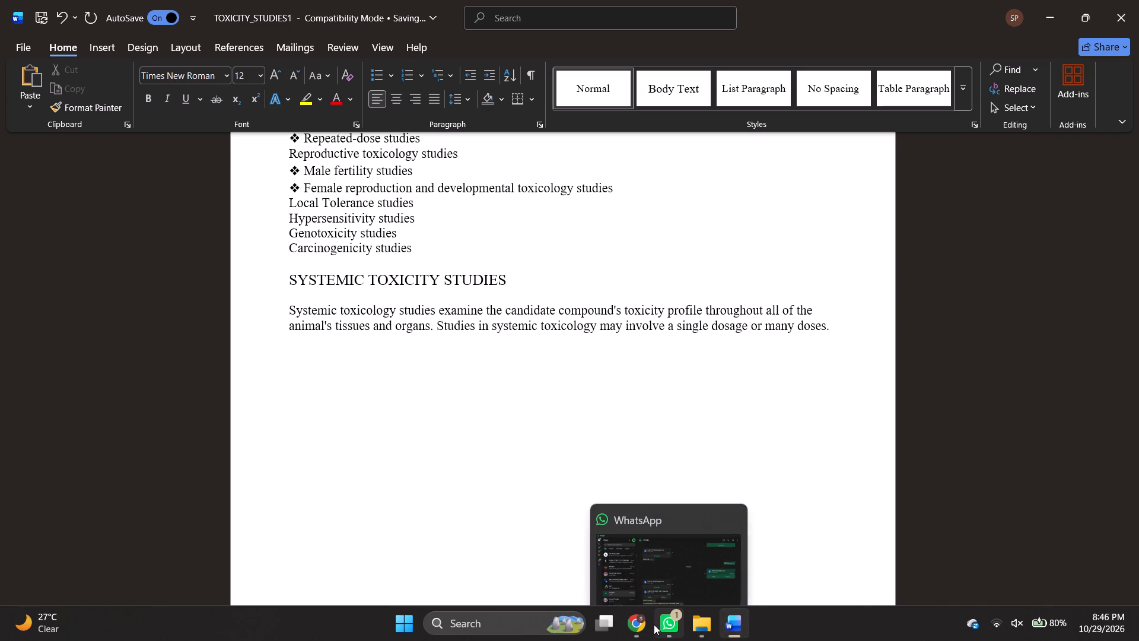
left_click(644, 626)
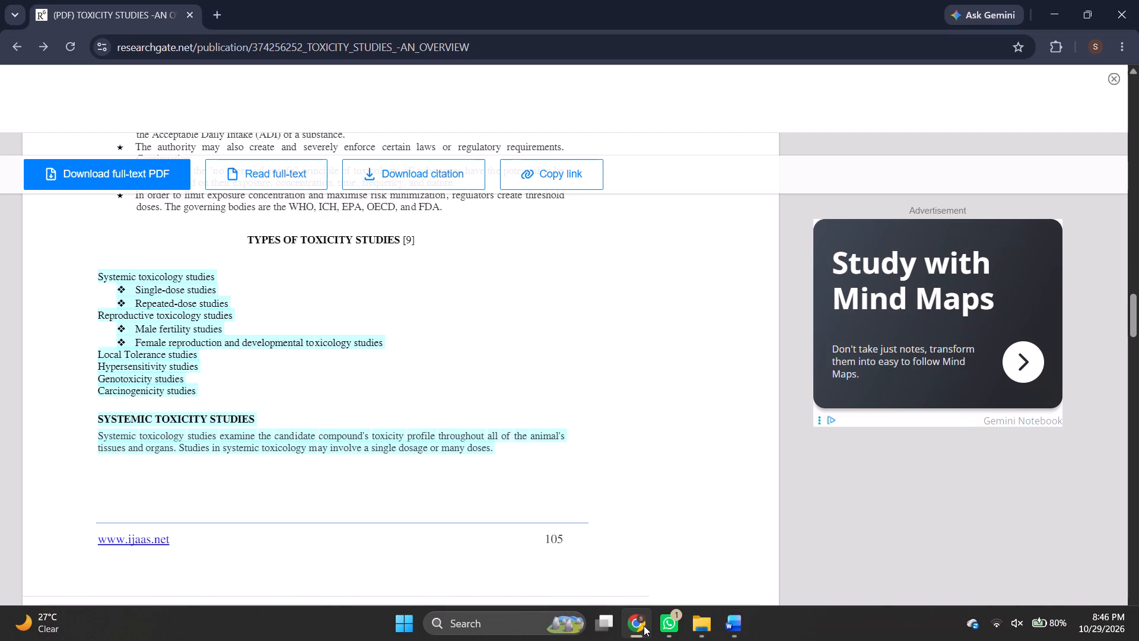
left_click(598, 504)
scroll(598, 504, "down", 2)
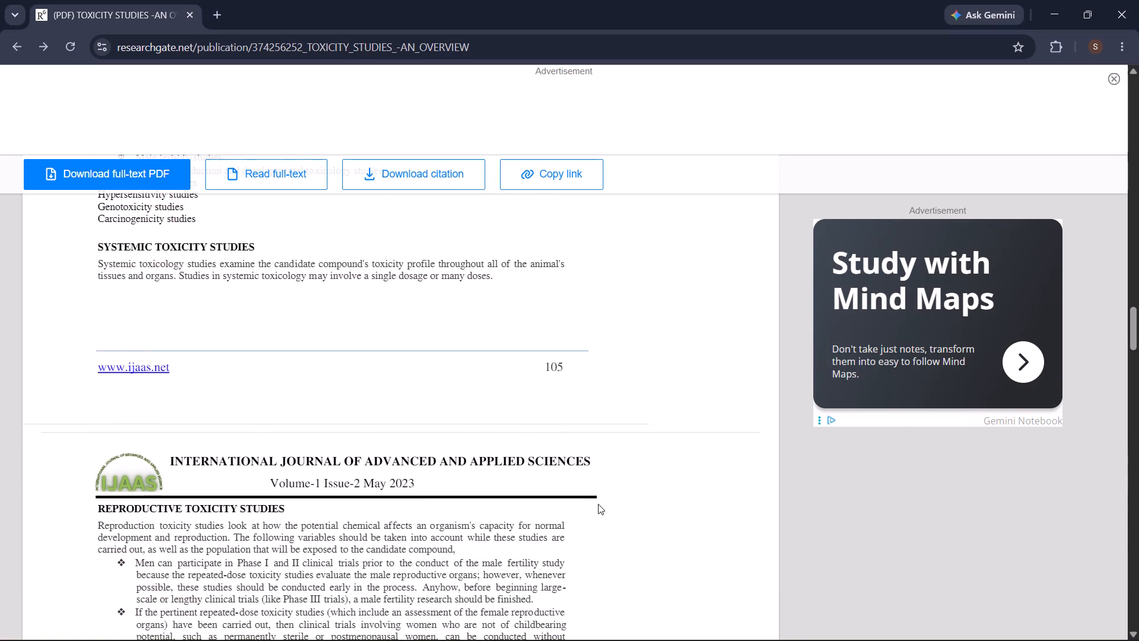
scroll(598, 504, "down", 3)
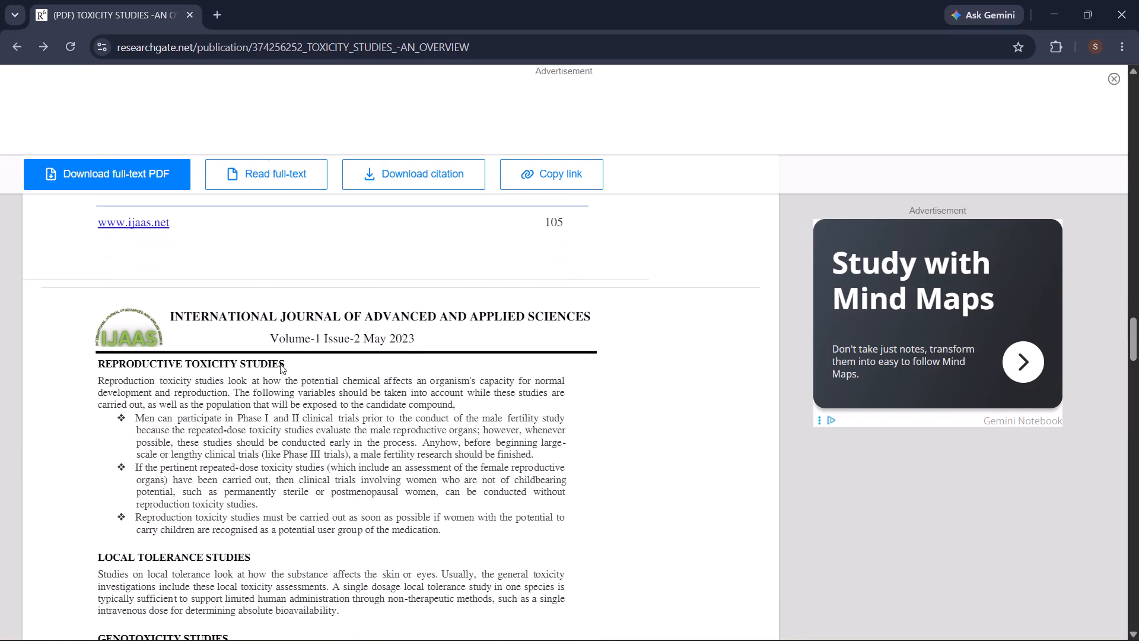
left_click(93, 362)
left_click_drag(93, 362, 234, 550)
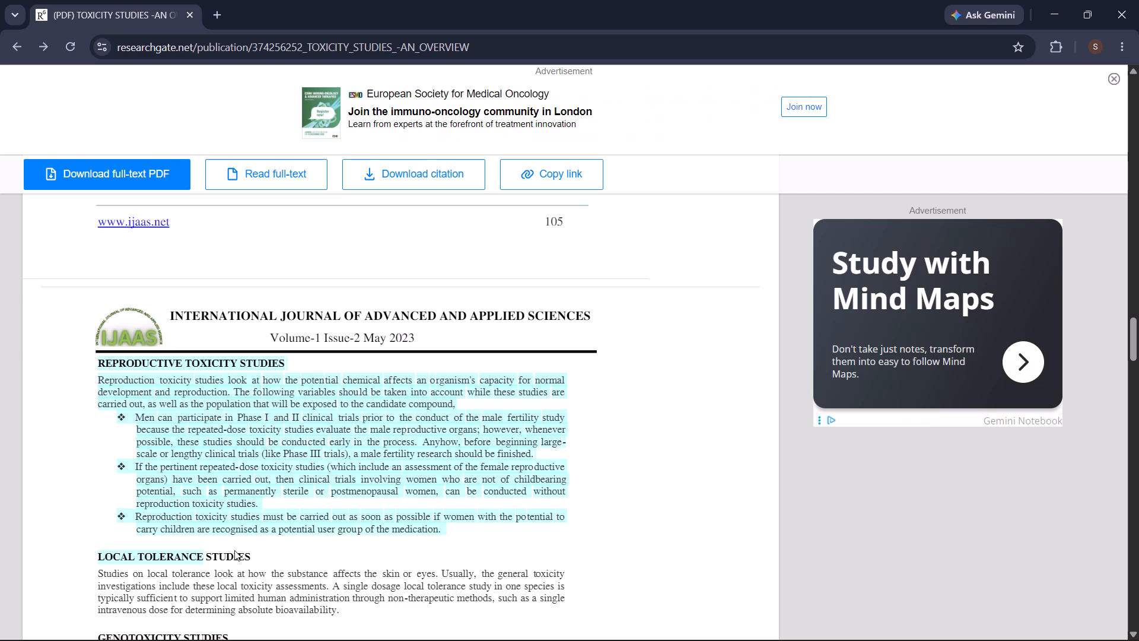
left_click_drag(234, 550, 253, 418)
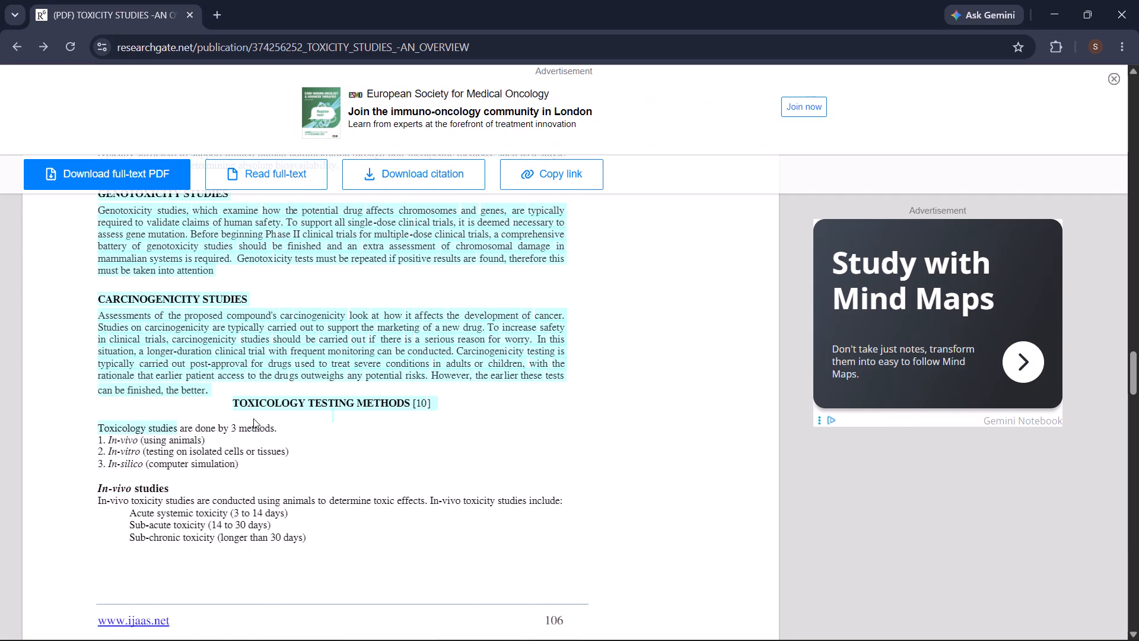
left_click_drag(253, 418, 316, 542)
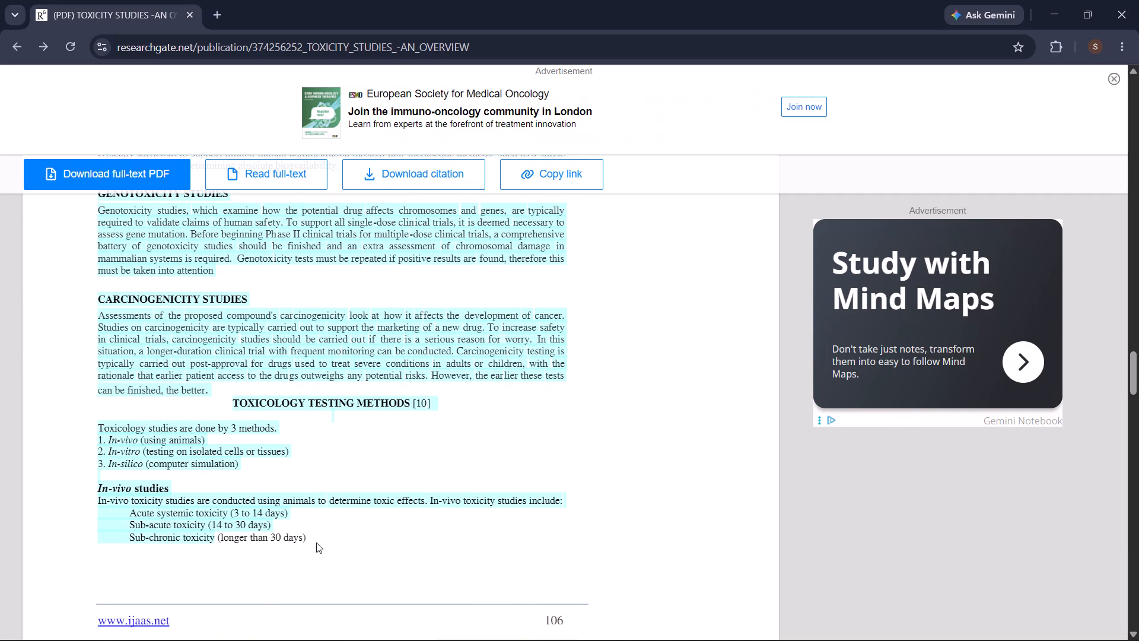
left_click_drag(316, 542, 303, 541)
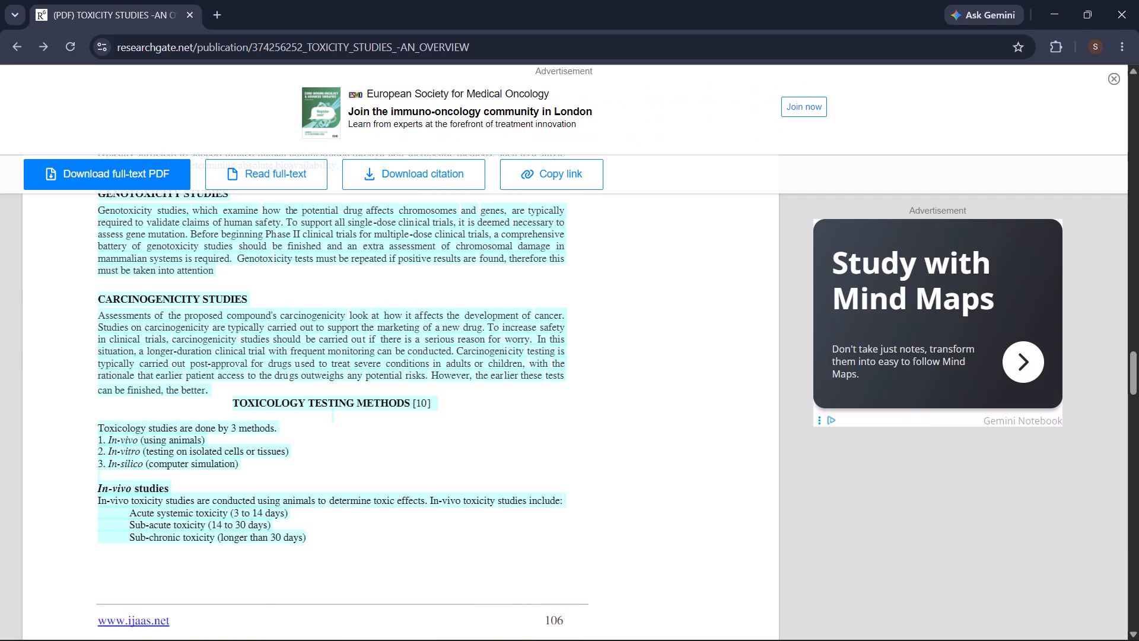
left_click_drag(303, 541, 305, 541)
key("ctrl+c")
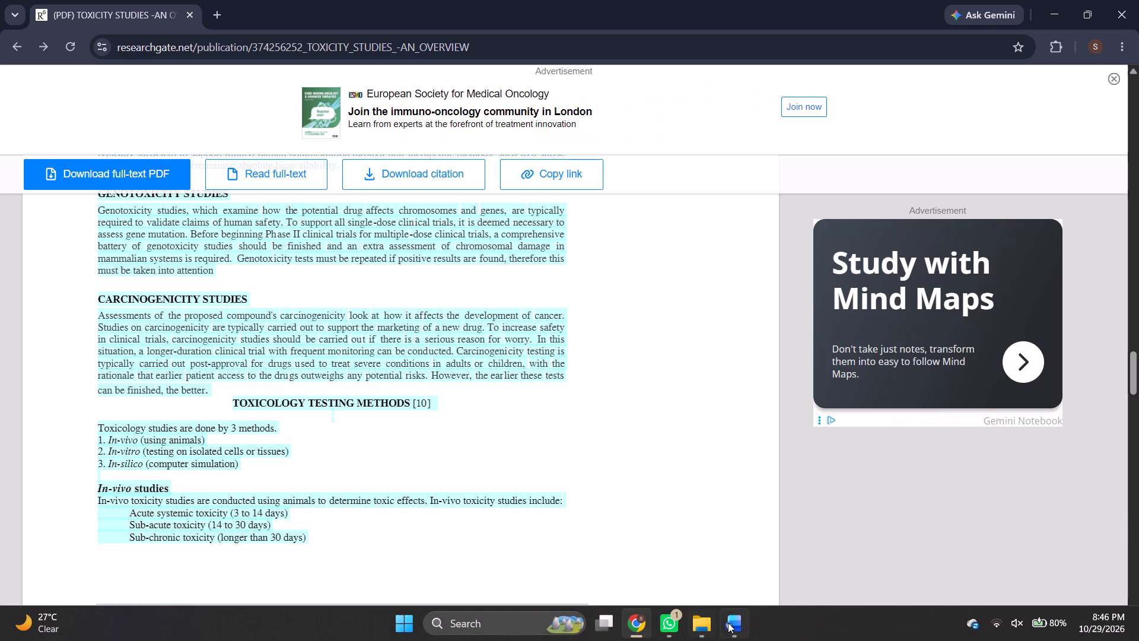
Return to Word and paste the copied article text below the "SYSTEMIC TOXICITY STUDIES" paragraph.
left_click(728, 623)
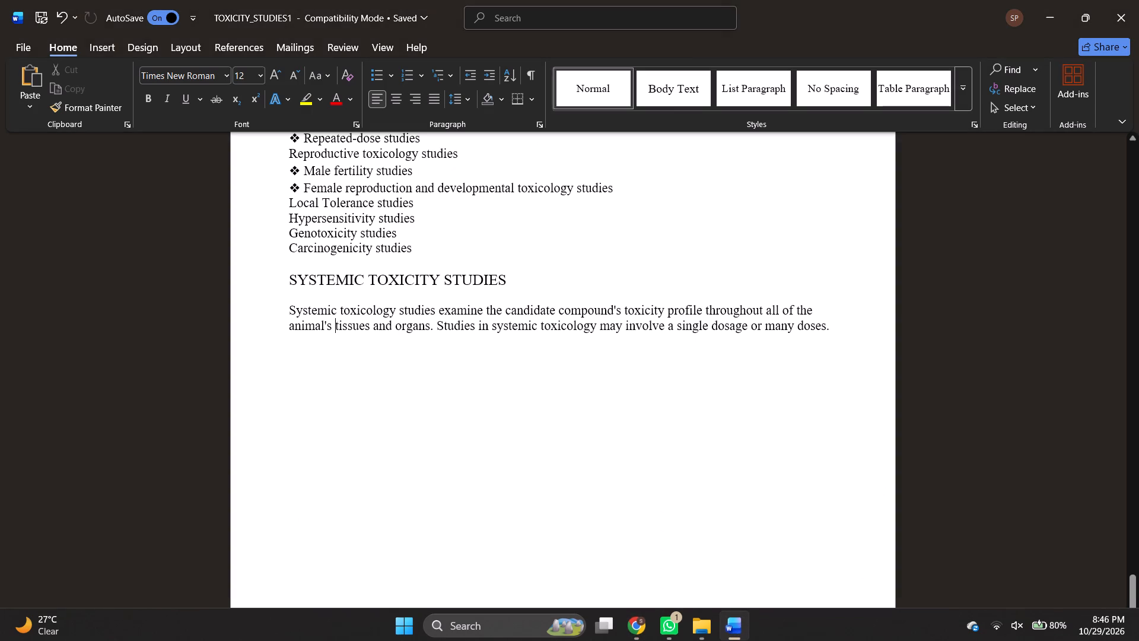
left_click(292, 350)
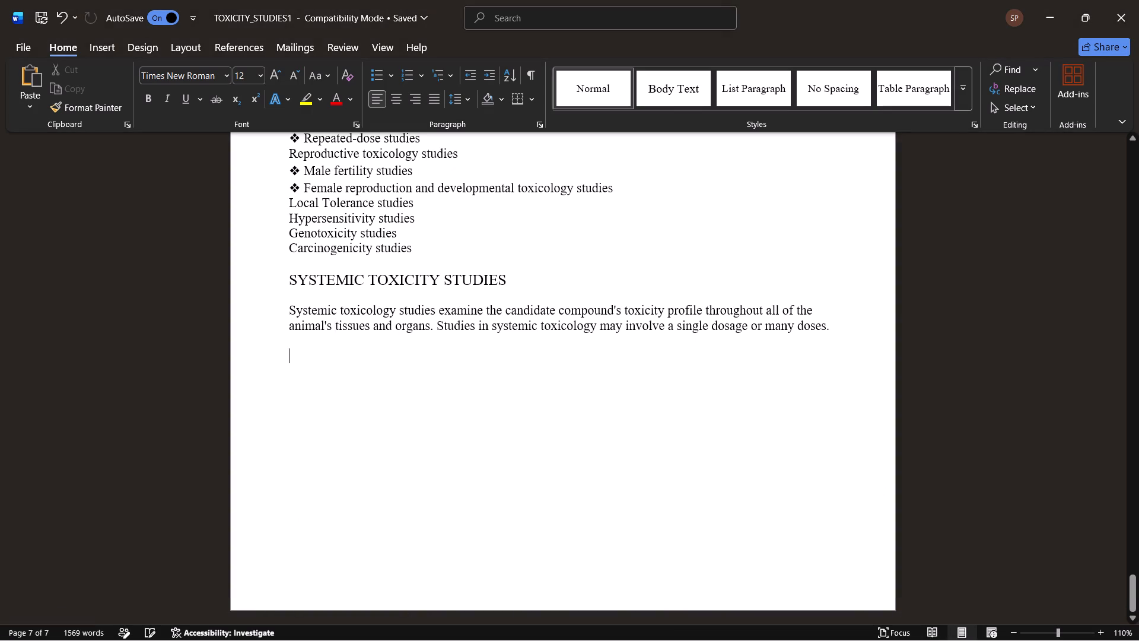
key("ctrl+v")
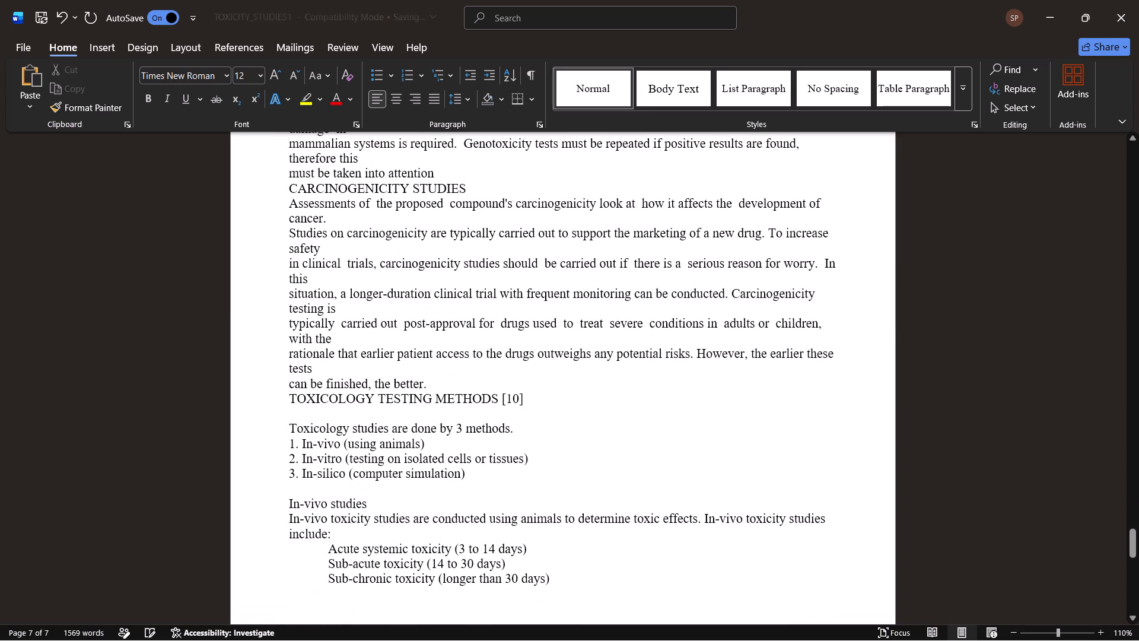
Review the document's layout from the pasted text back to "BRANCHES OF TOXICOLOGY" and down again to "REPRODUCTIVE TOXICITY STUDIES".
scroll(292, 350, "up", 10)
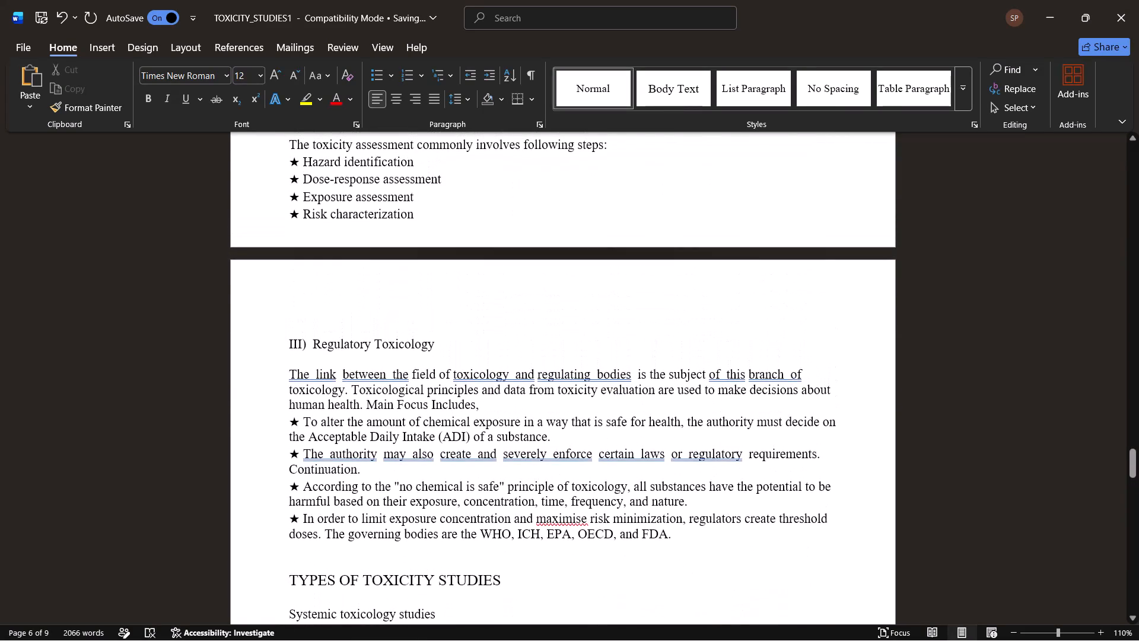
scroll(292, 350, "up", 2)
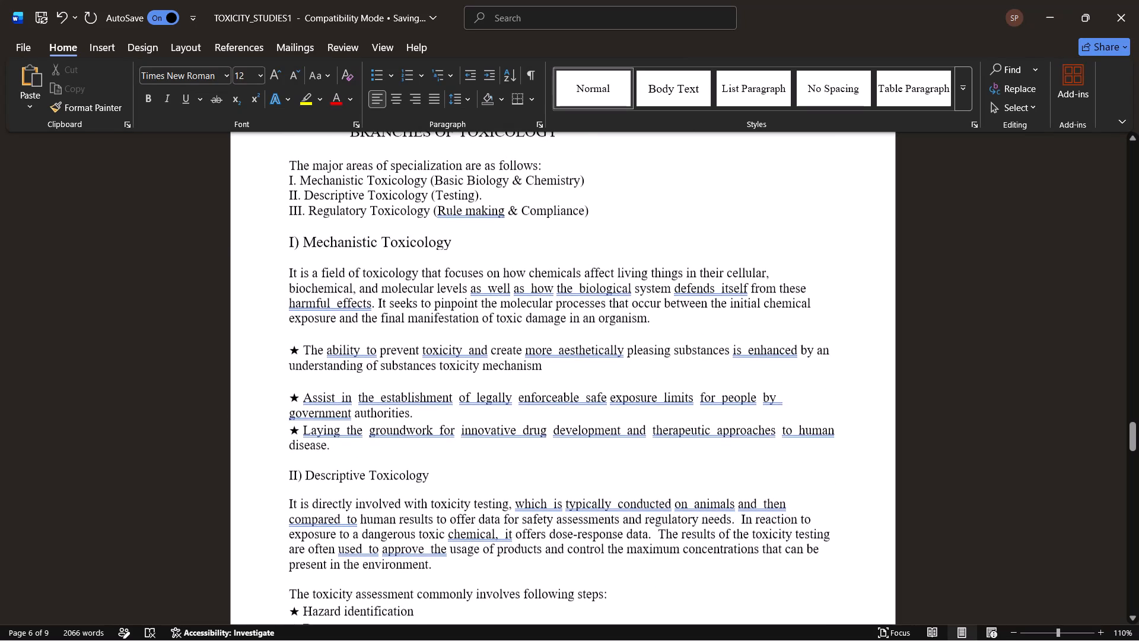
scroll(292, 350, "up", 2)
scroll(292, 350, "down", 1)
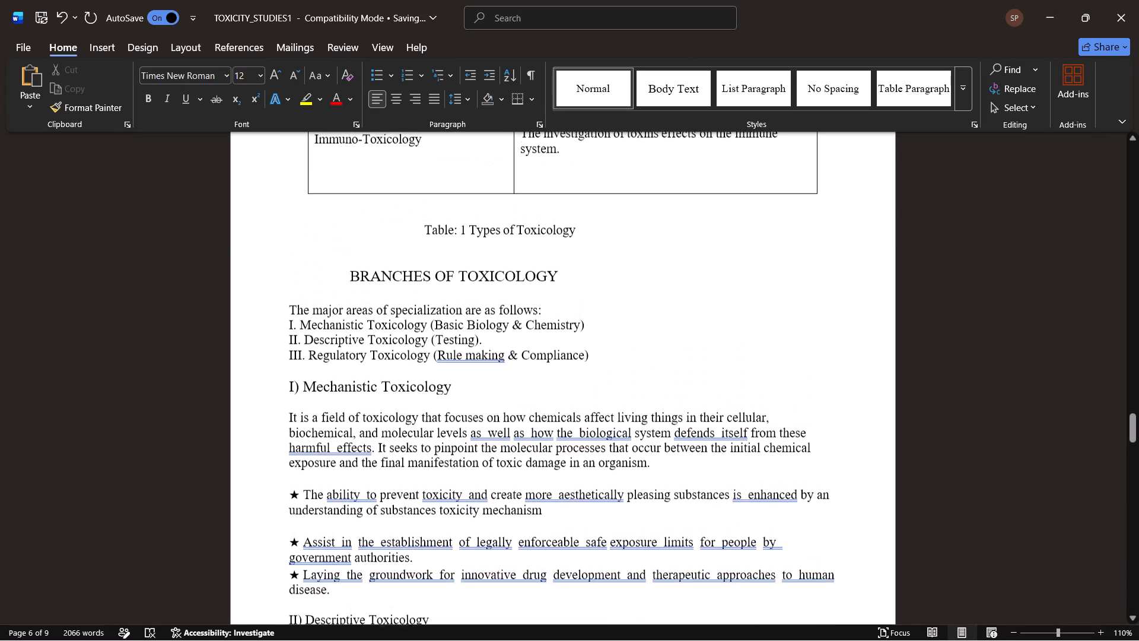
scroll(292, 350, "down", 4)
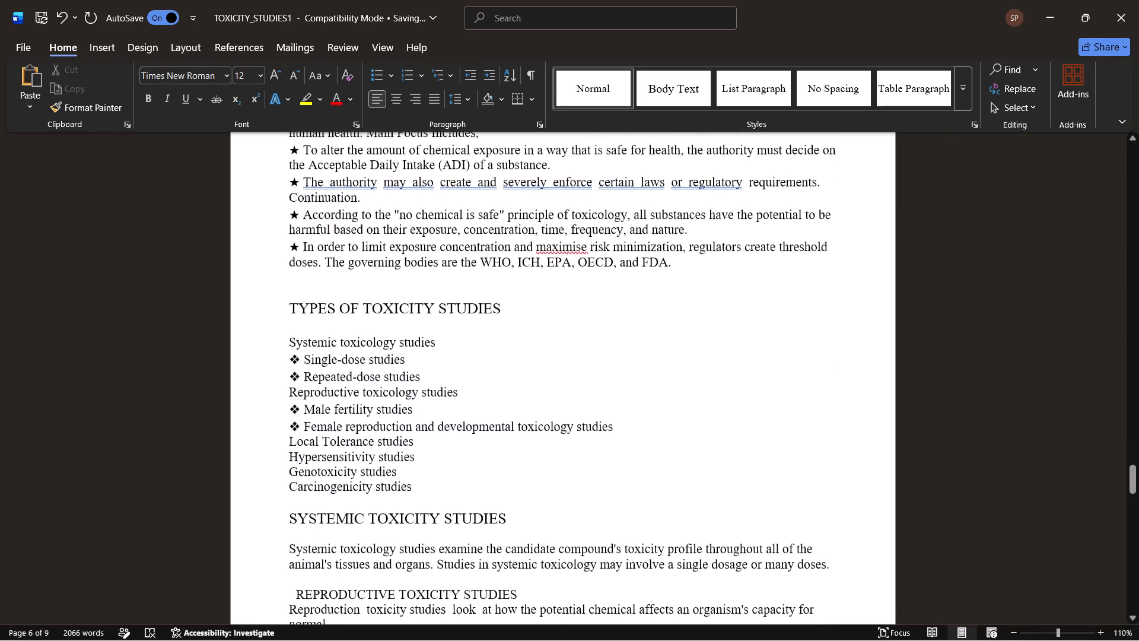
scroll(292, 350, "down", 2)
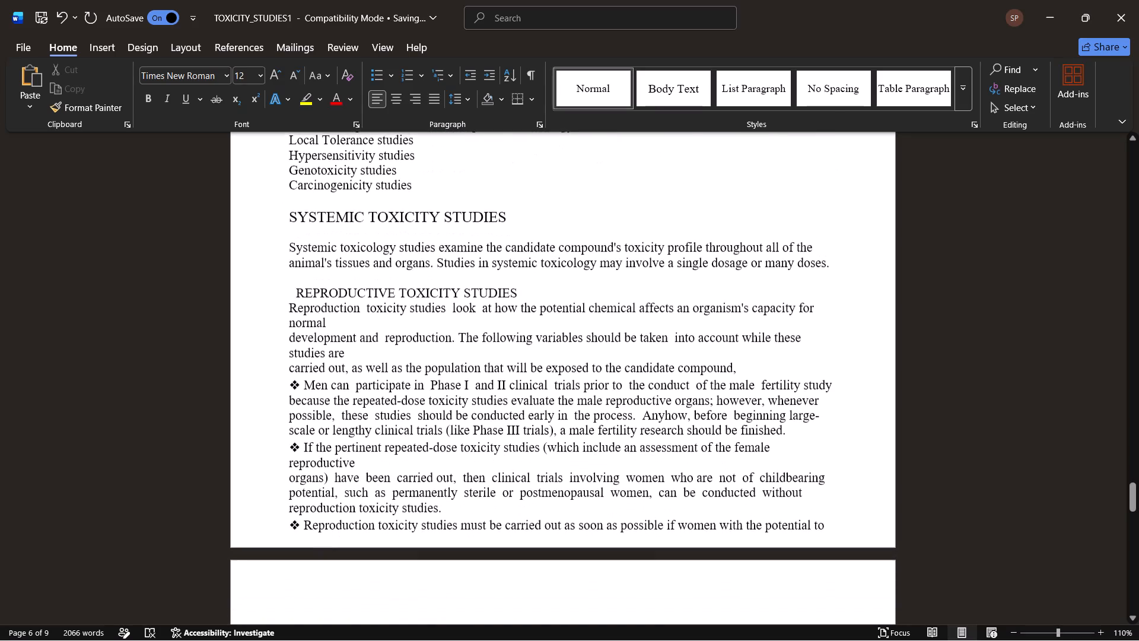
scroll(292, 350, "down", 2)
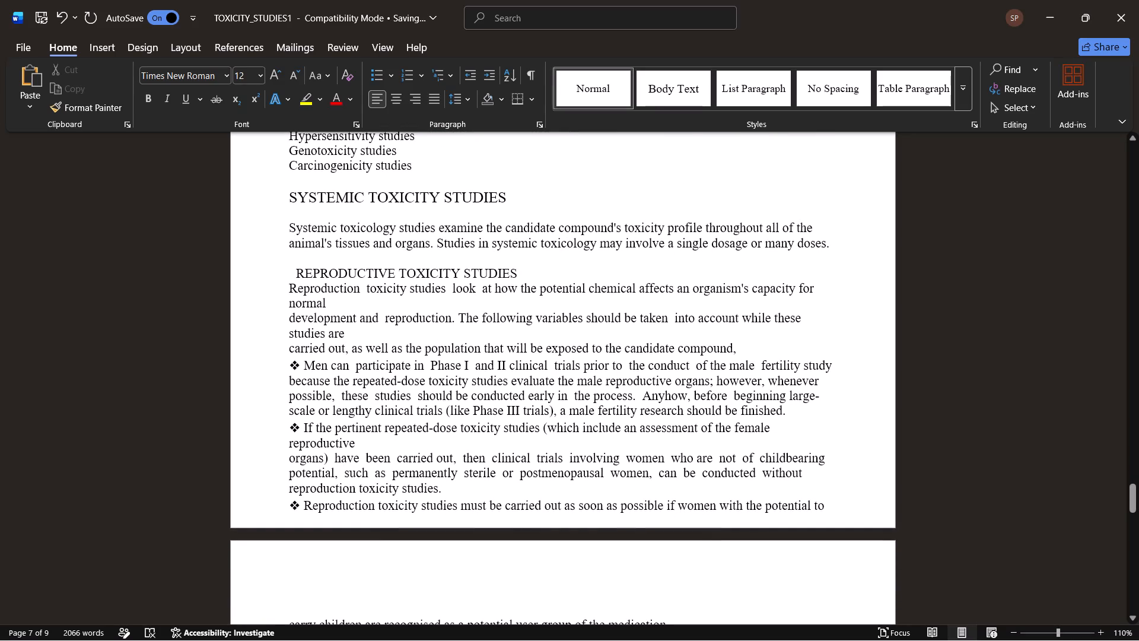
Set the "REPRODUCTIVE TOXICITY STUDIES" heading to font size 14.
left_click(297, 269)
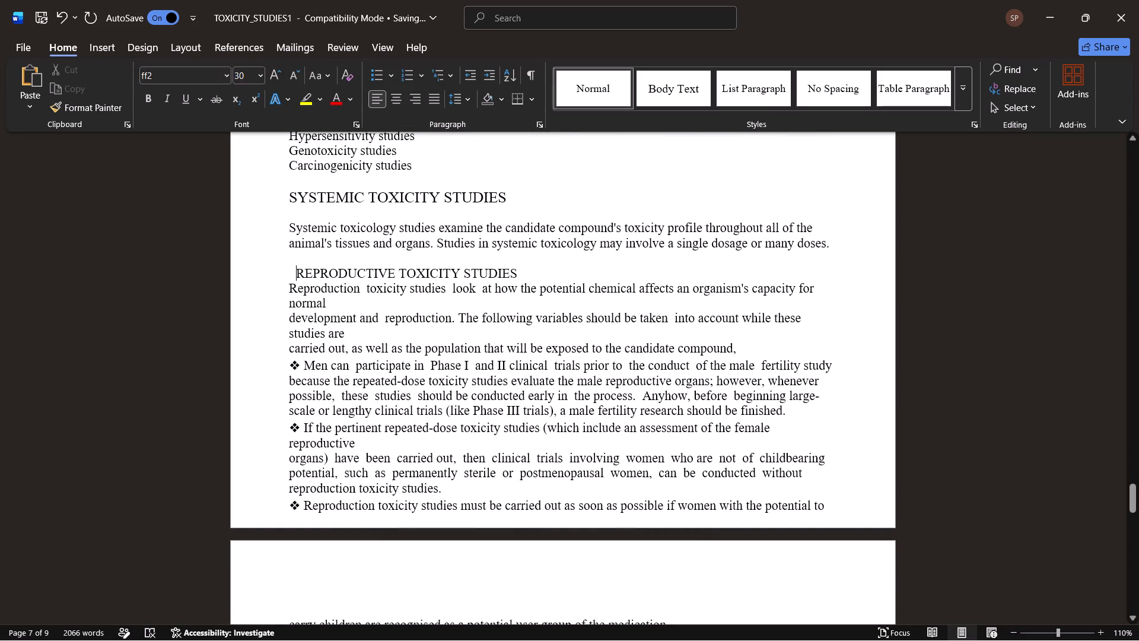
double_click(297, 269)
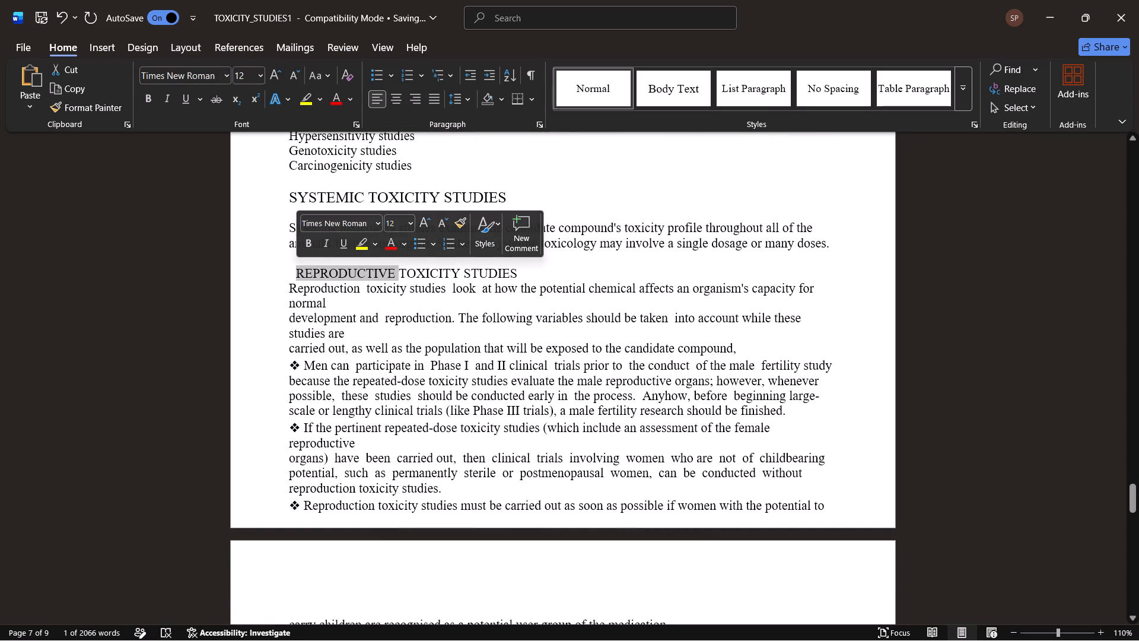
double_click(547, 269)
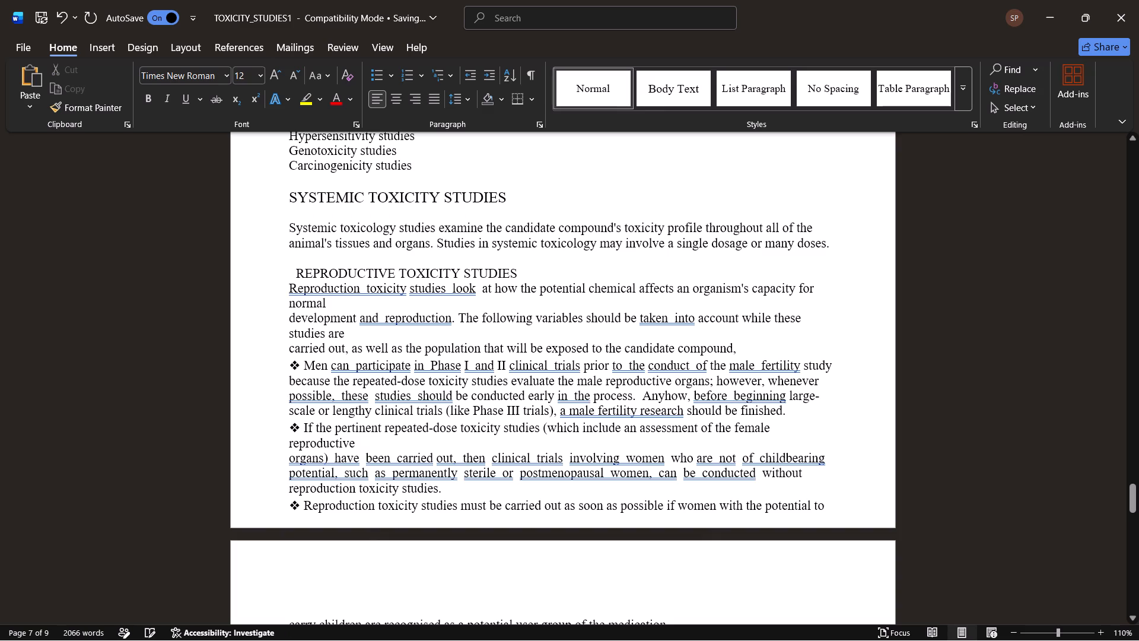
double_click(275, 272)
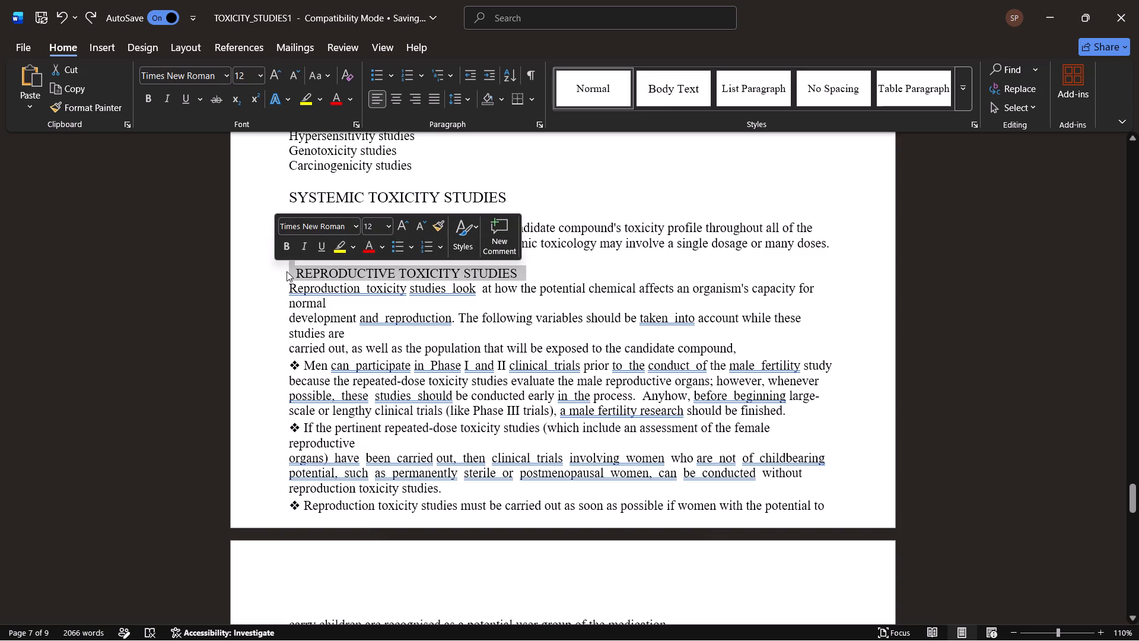
left_click(404, 224)
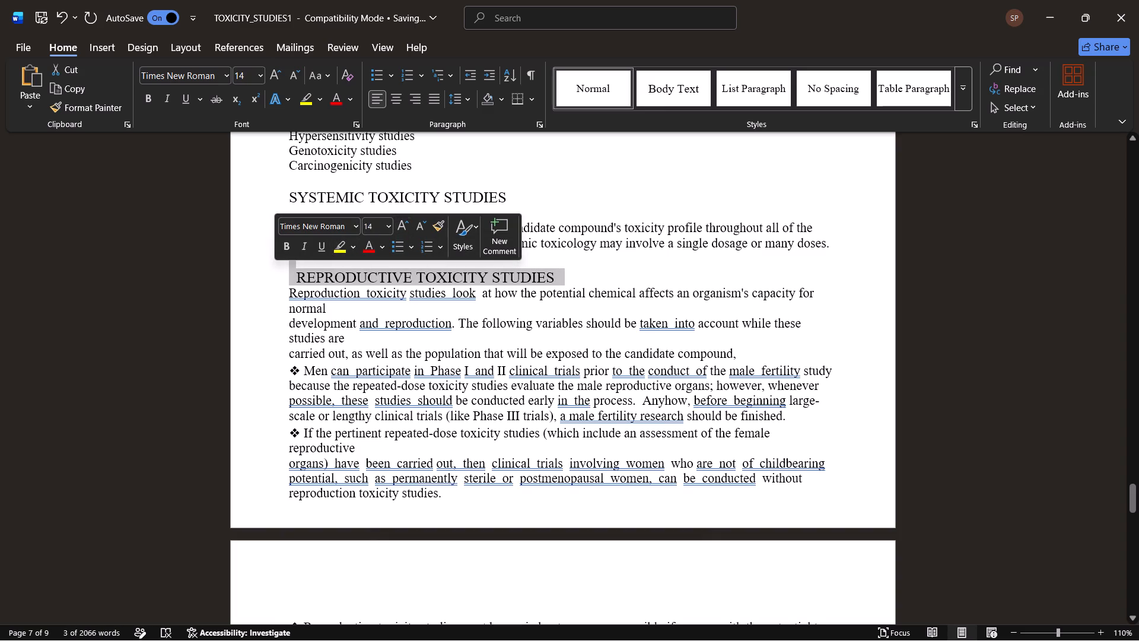
Insert a blank line below the "REPRODUCTIVE TOXICITY STUDIES" heading and remove the leading space before it.
left_click(262, 302)
double_click(273, 300)
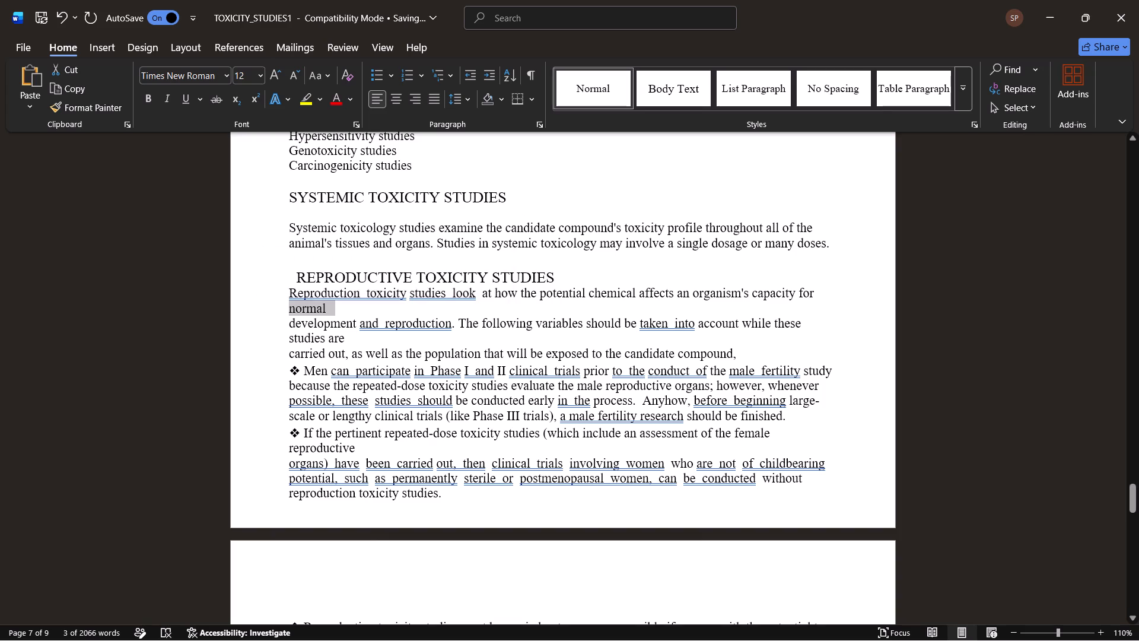
left_click(286, 293)
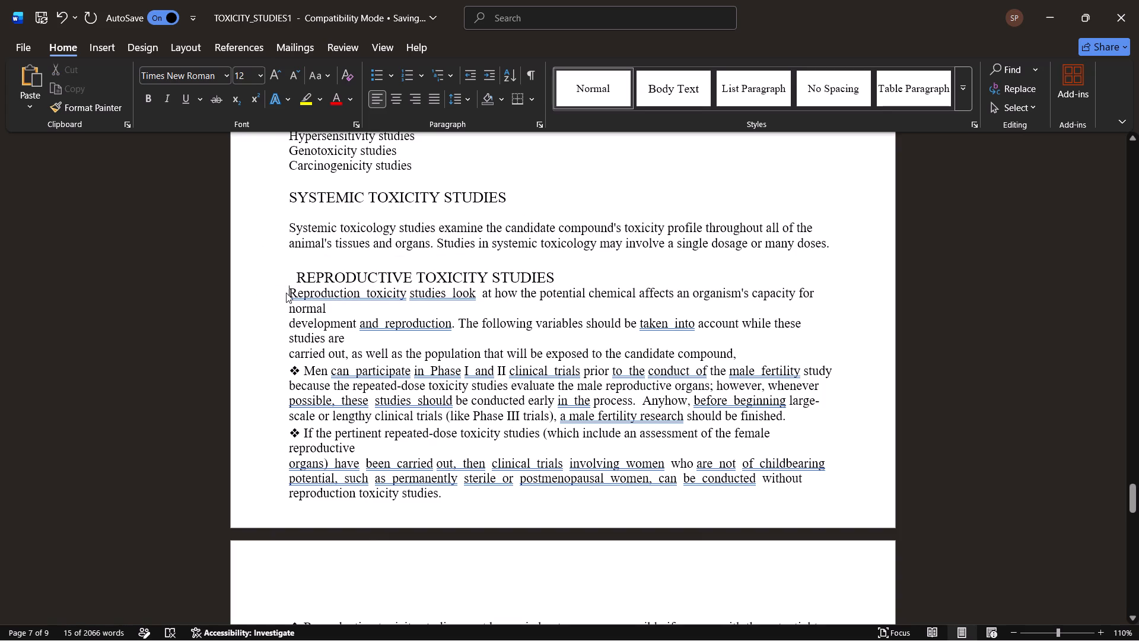
key("Return")
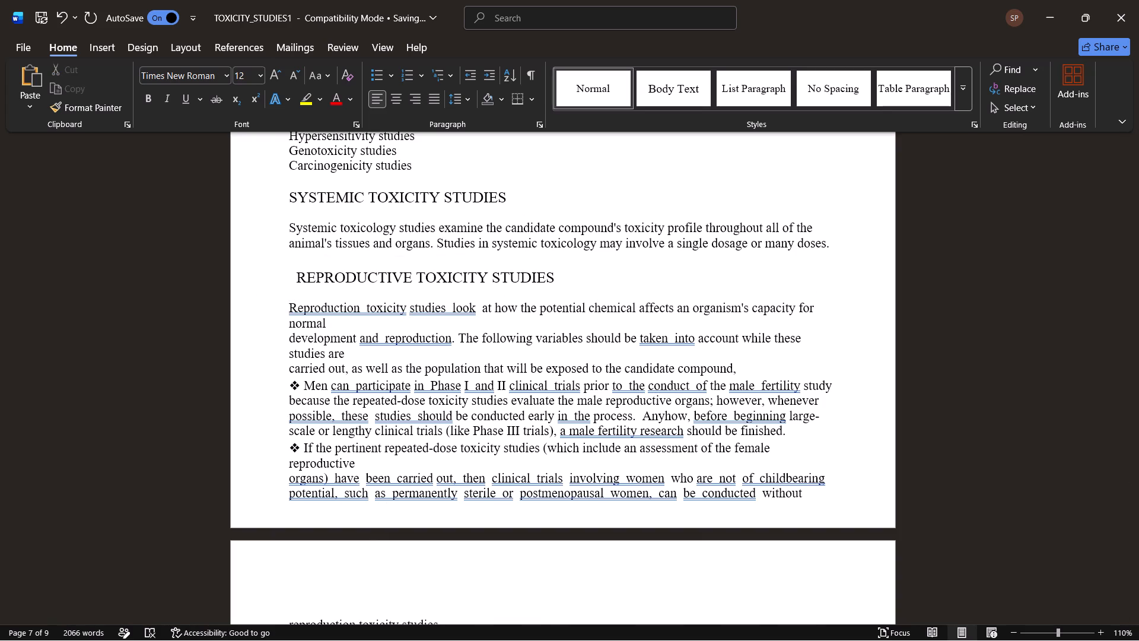
left_click(288, 273)
key("BackSpace")
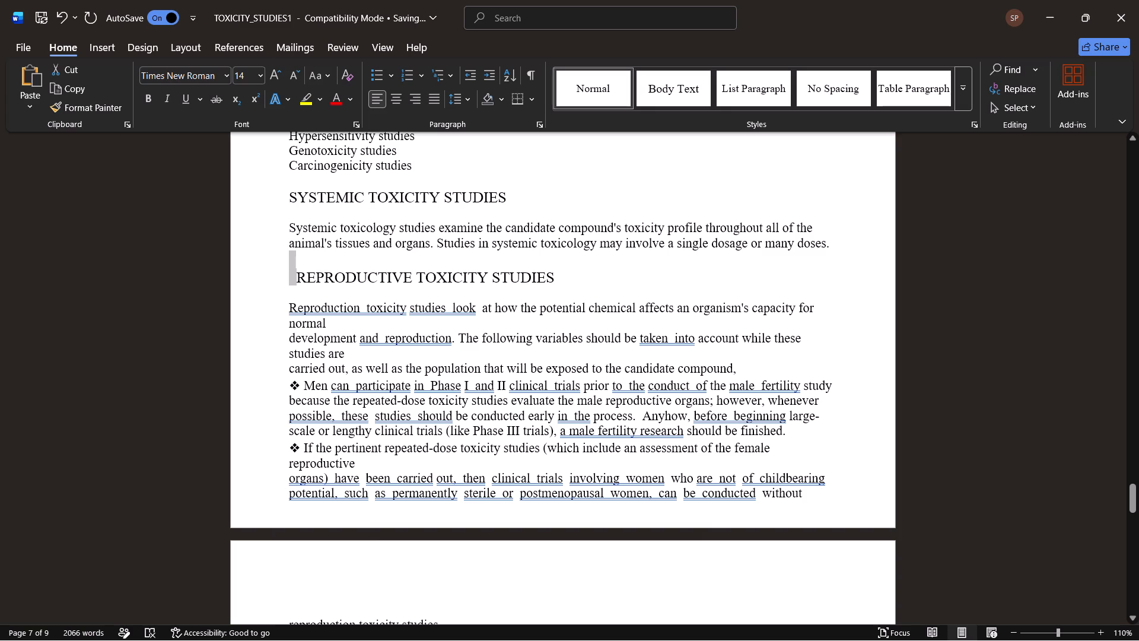
Delete the leading space before the "REPRODUCTIVE TOXICITY STUDIES" heading.
left_click(296, 275)
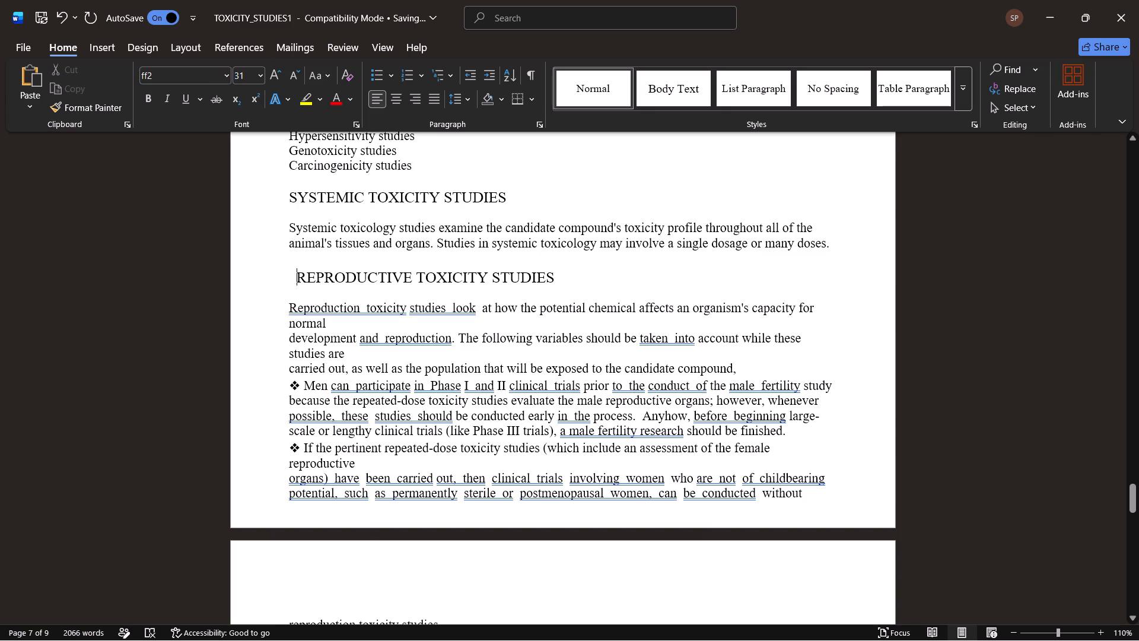
key("BackSpace")
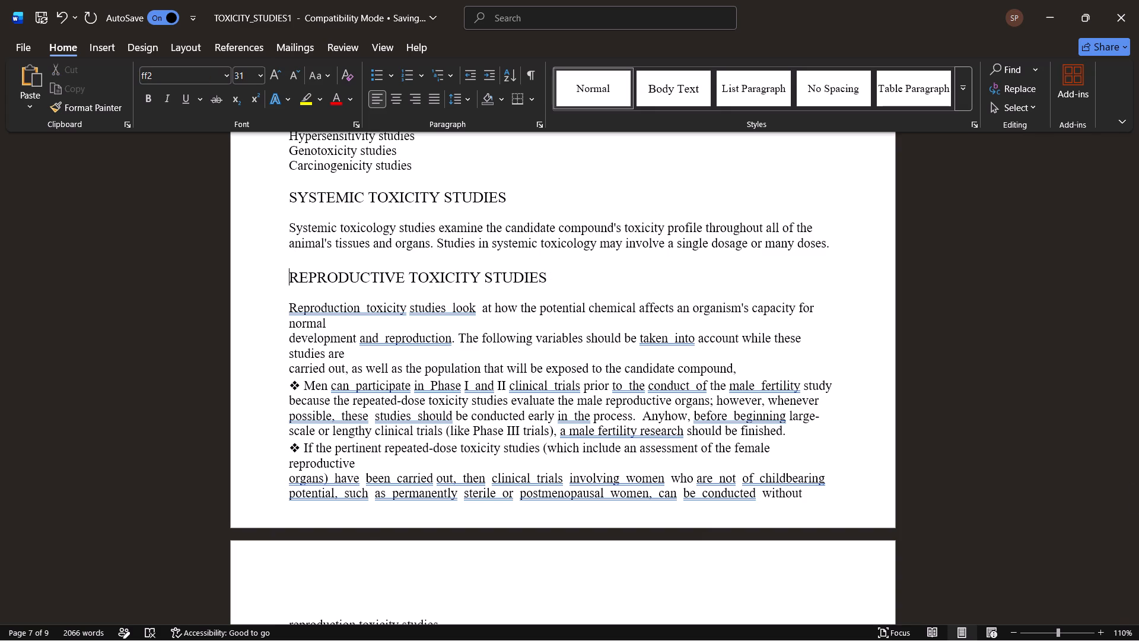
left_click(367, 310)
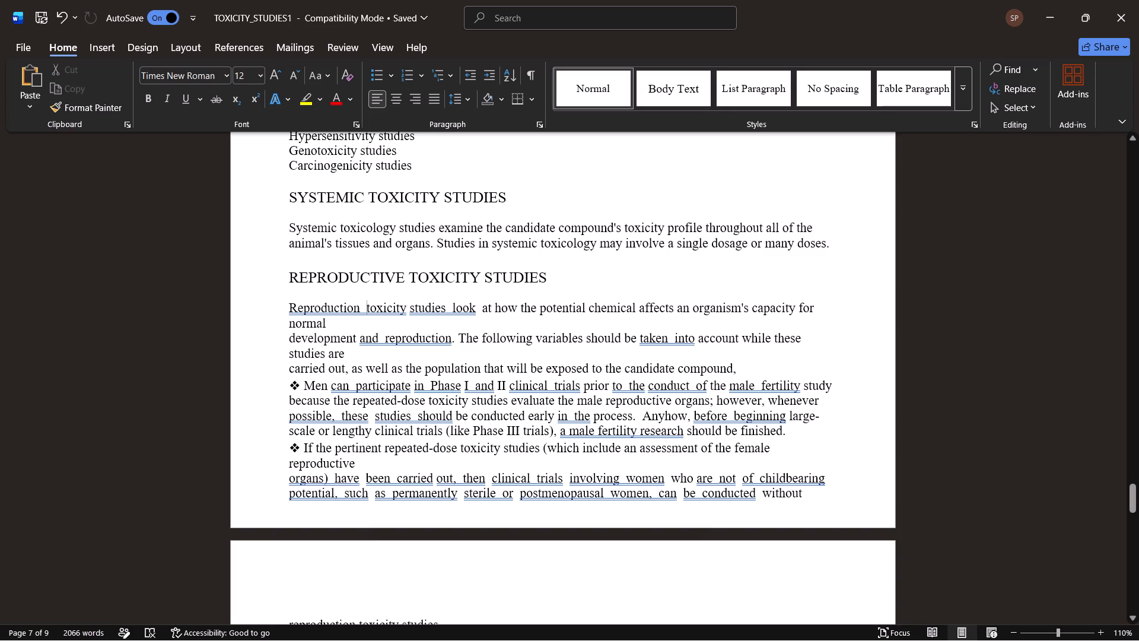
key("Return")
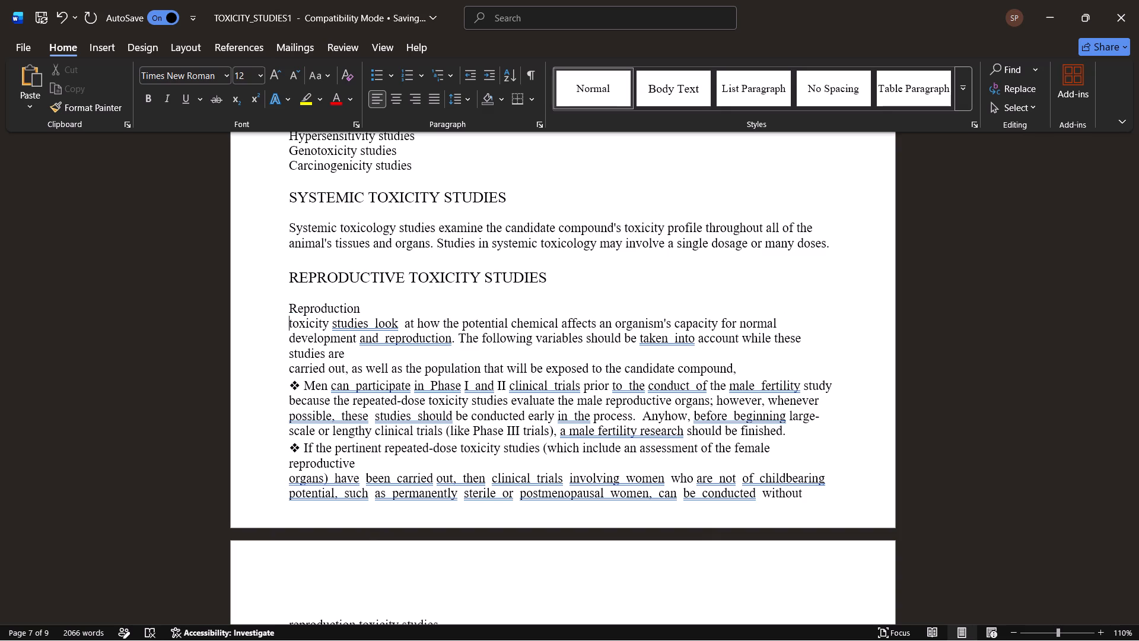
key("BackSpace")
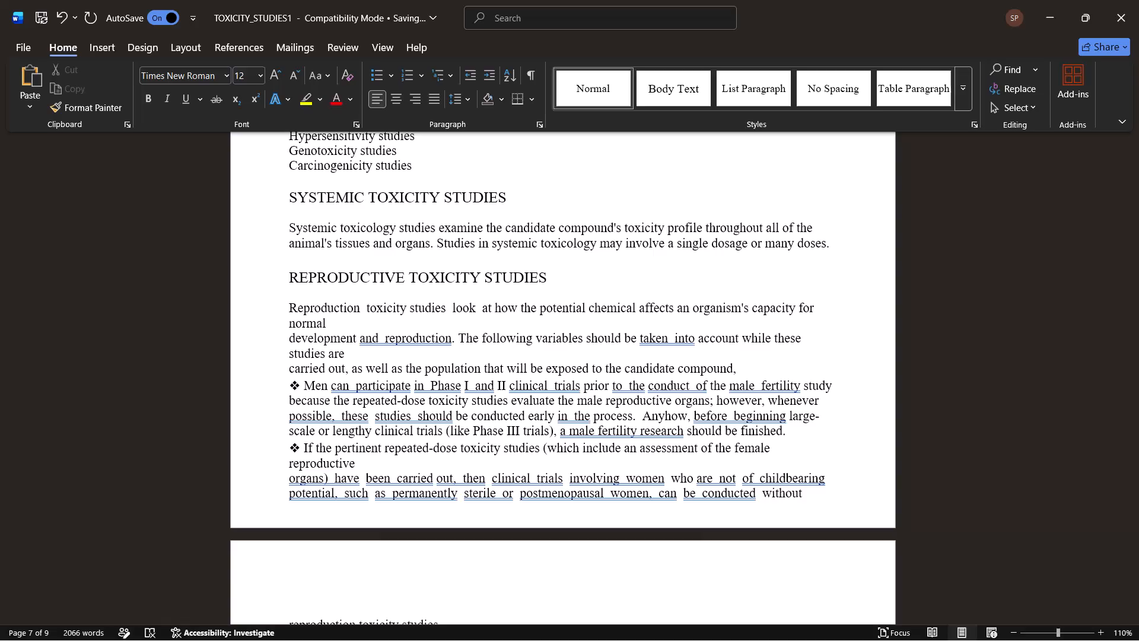
Replace the space between "development" and "and" in the reproductive toxicity paragraph with a newly entered space.
left_click(358, 341)
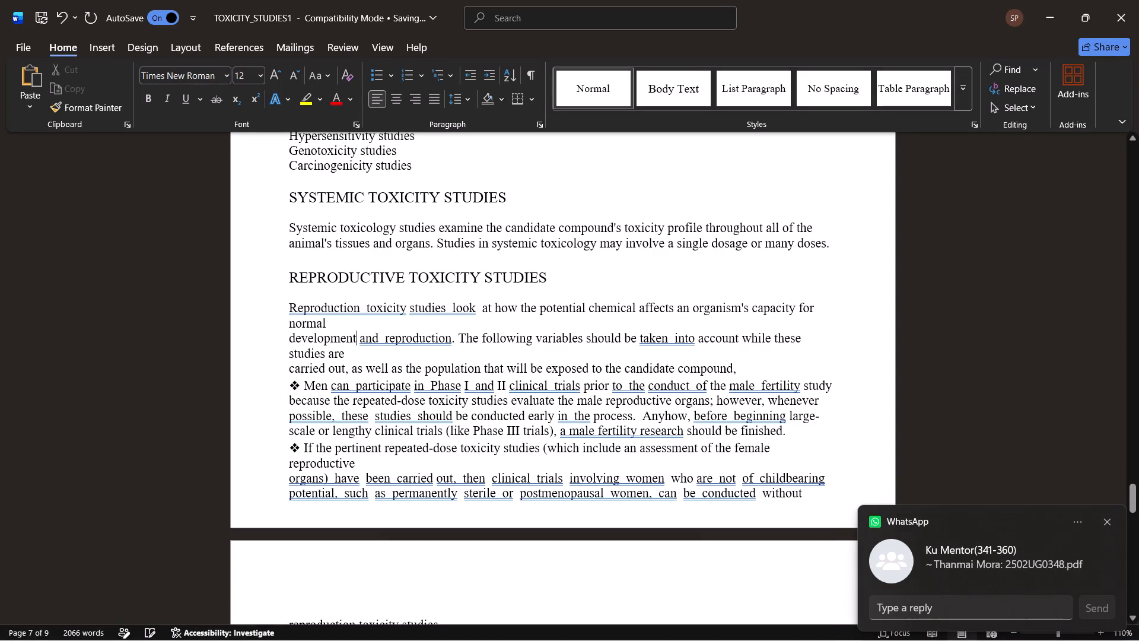
key("BackSpace")
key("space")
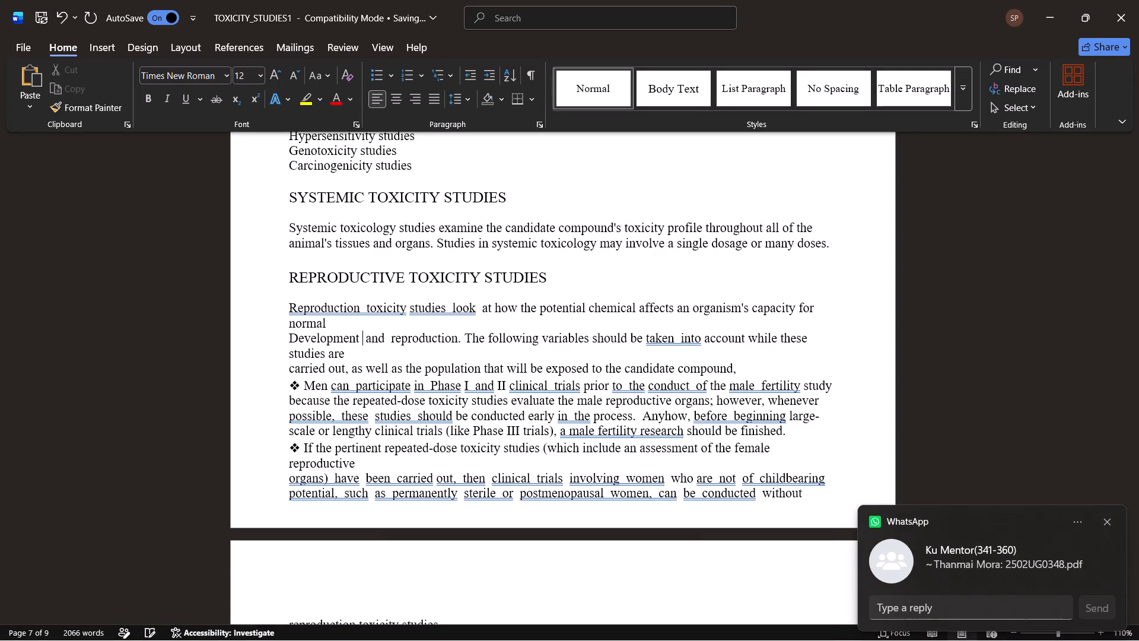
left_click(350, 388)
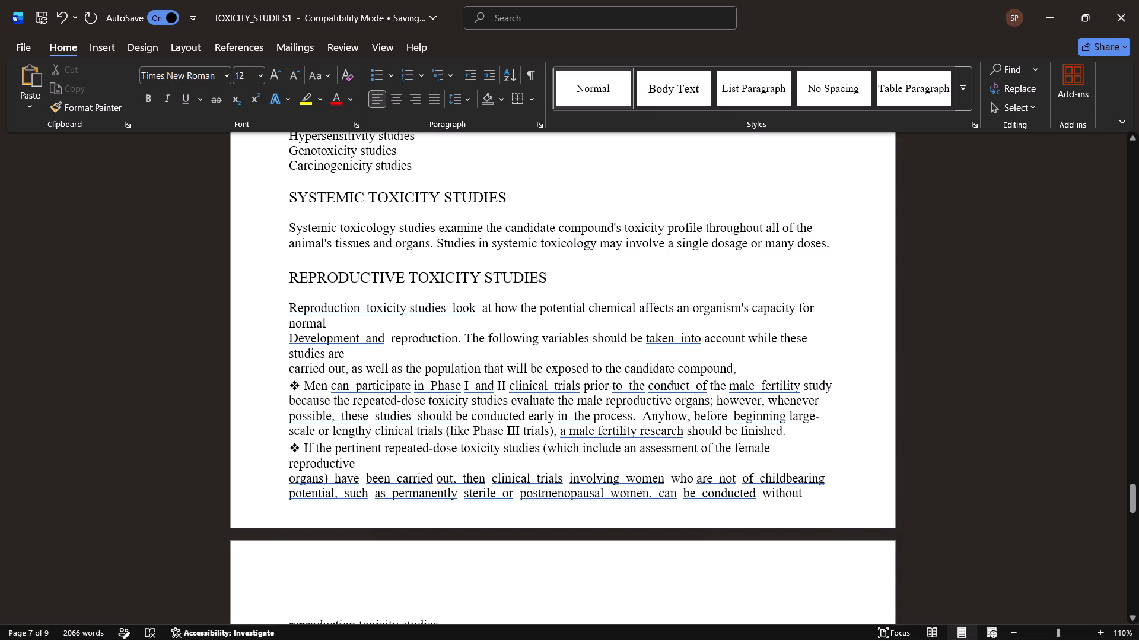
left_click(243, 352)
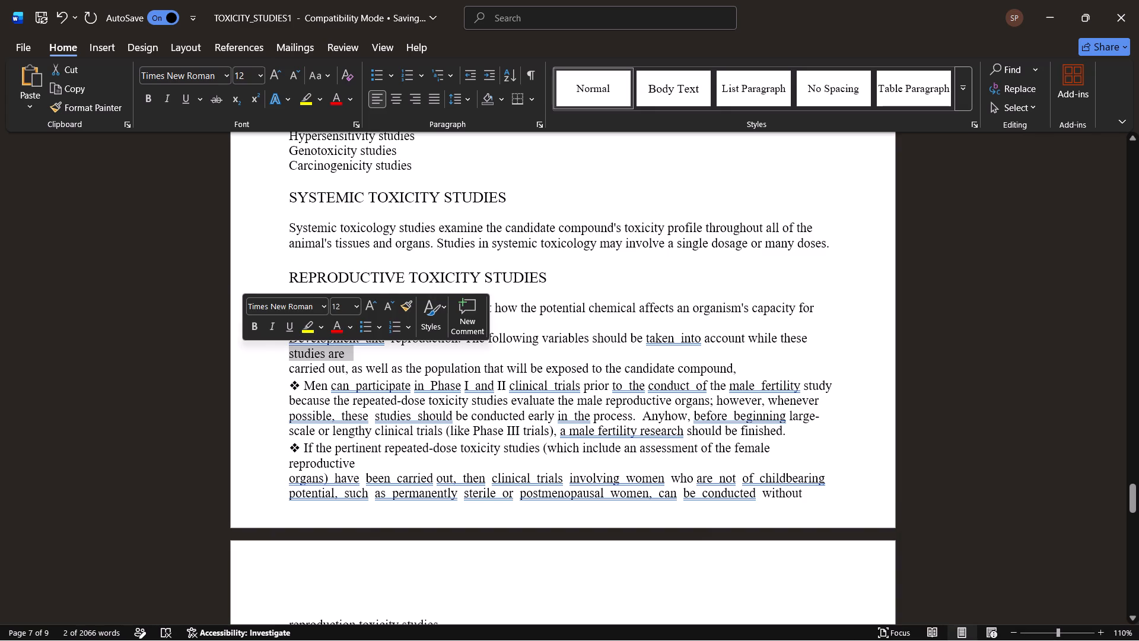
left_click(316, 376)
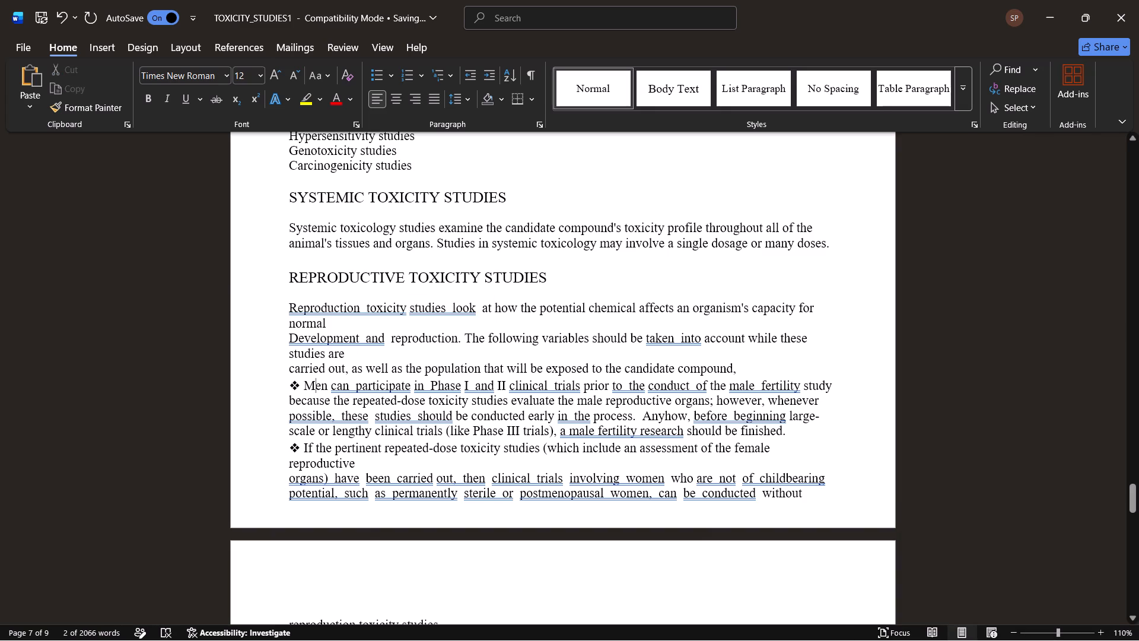
Remove the line breaks before "Development" and "carried out" so the introductory reproductive toxicity text forms one continuous paragraph.
left_click(283, 334)
key("BackSpace")
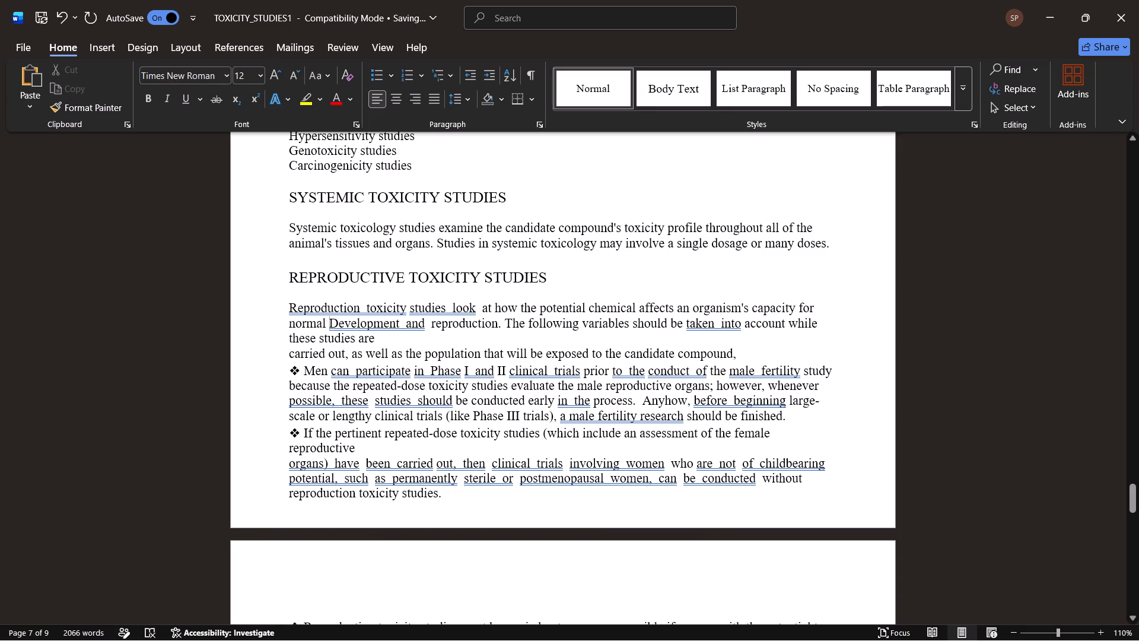
left_click(284, 353)
key("BackSpace")
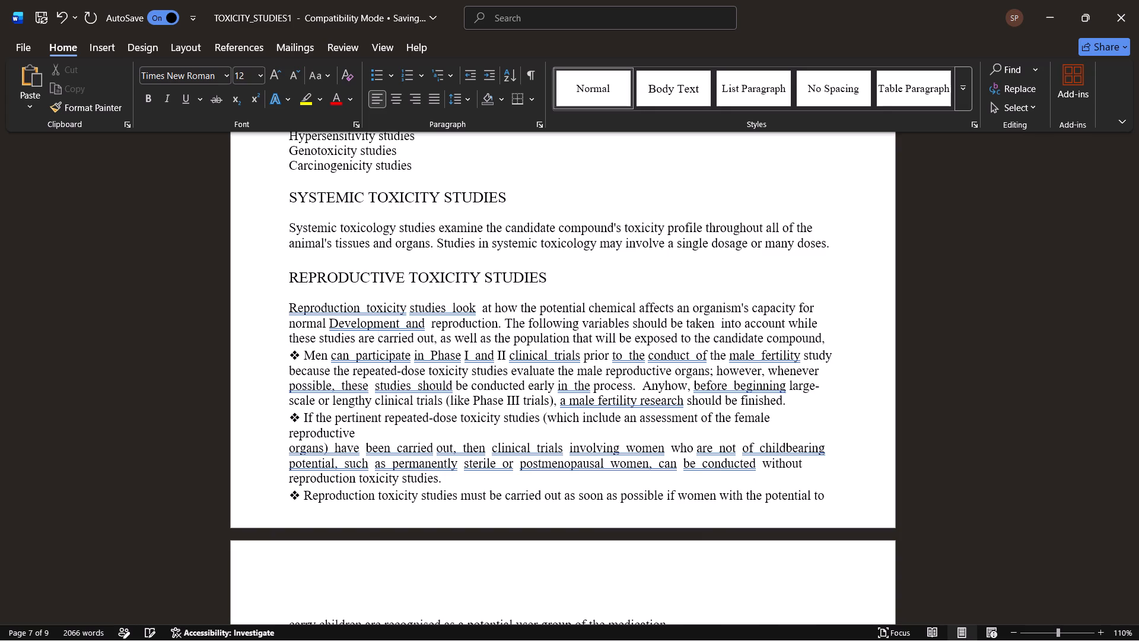
Join the broken lines of the bullet beginning "If the pertinent repeated-dose toxicity studies" into one continuous paragraph.
left_click(286, 453)
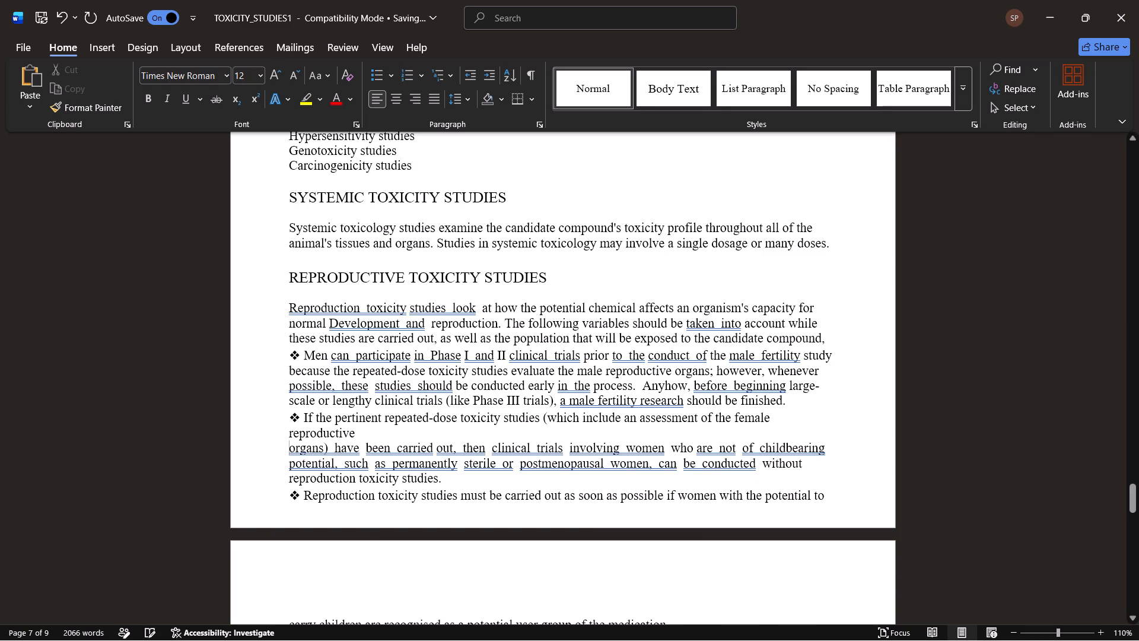
key("BackSpace")
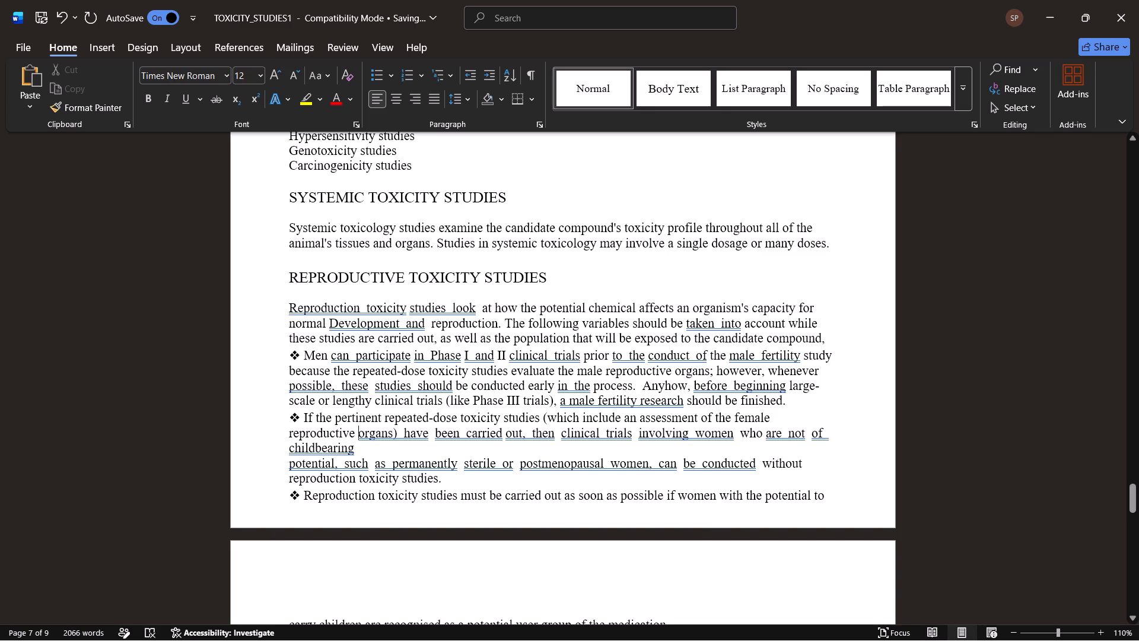
left_click(285, 465)
key("BackSpace")
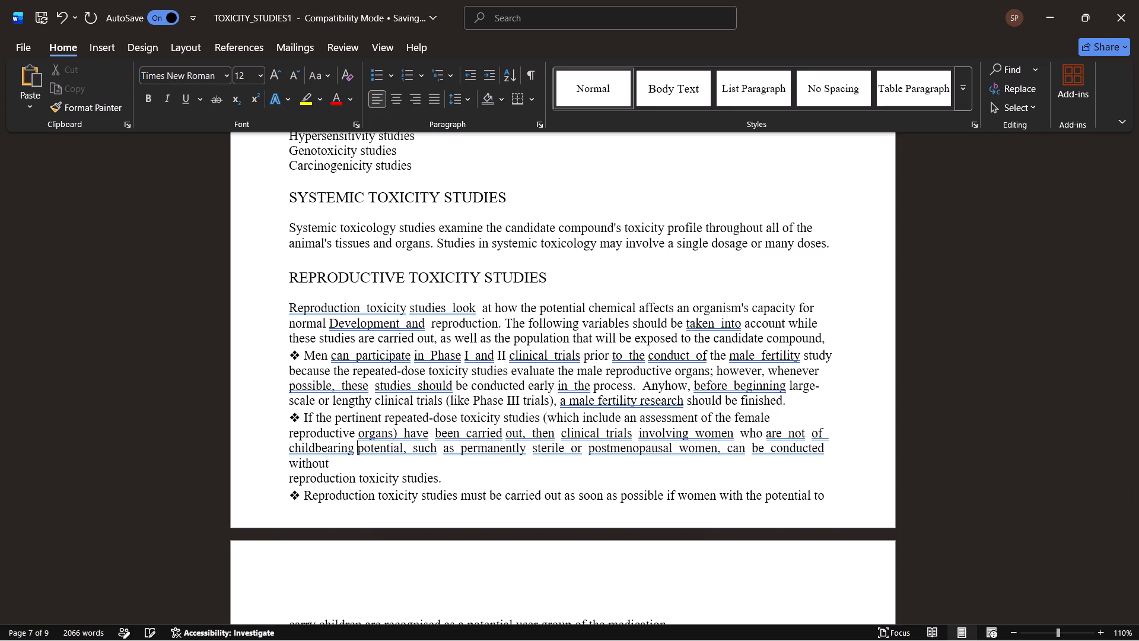
left_click(282, 473)
key("BackSpace")
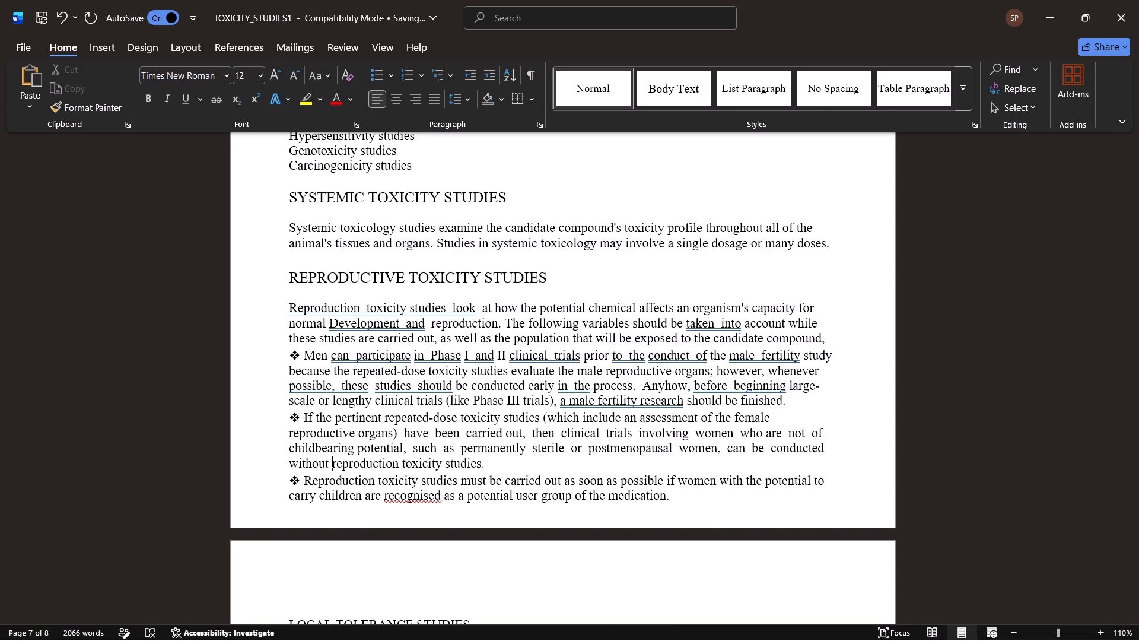
Insert a blank line between the "LOCAL TOLERANCE STUDIES" heading and the paragraph beneath it.
scroll(282, 473, "down", 3)
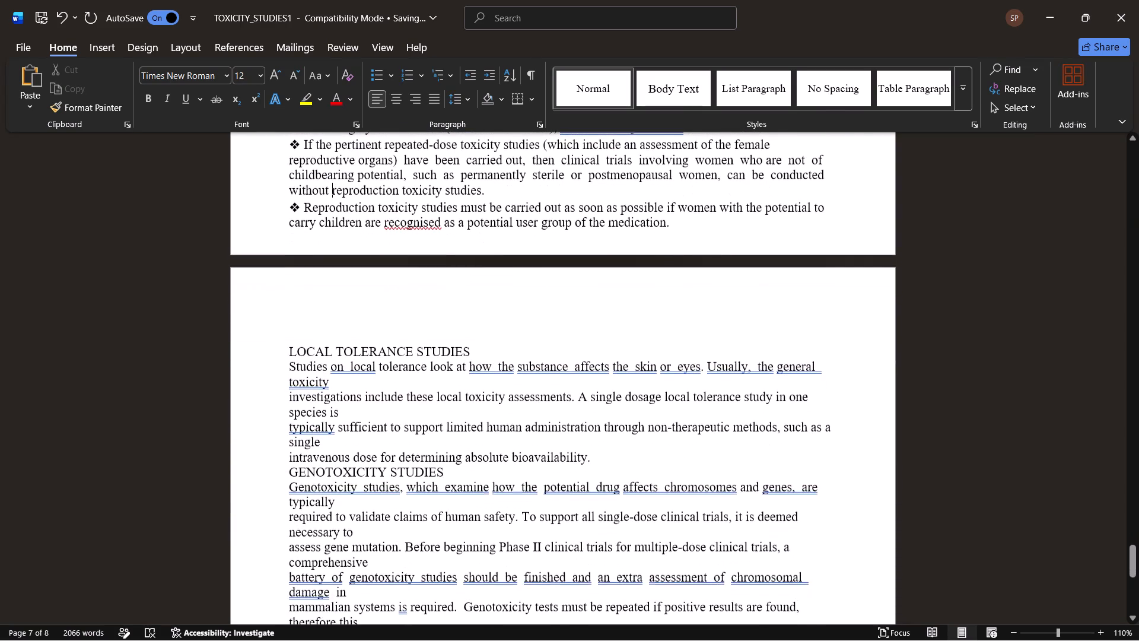
left_click_drag(287, 354, 307, 351)
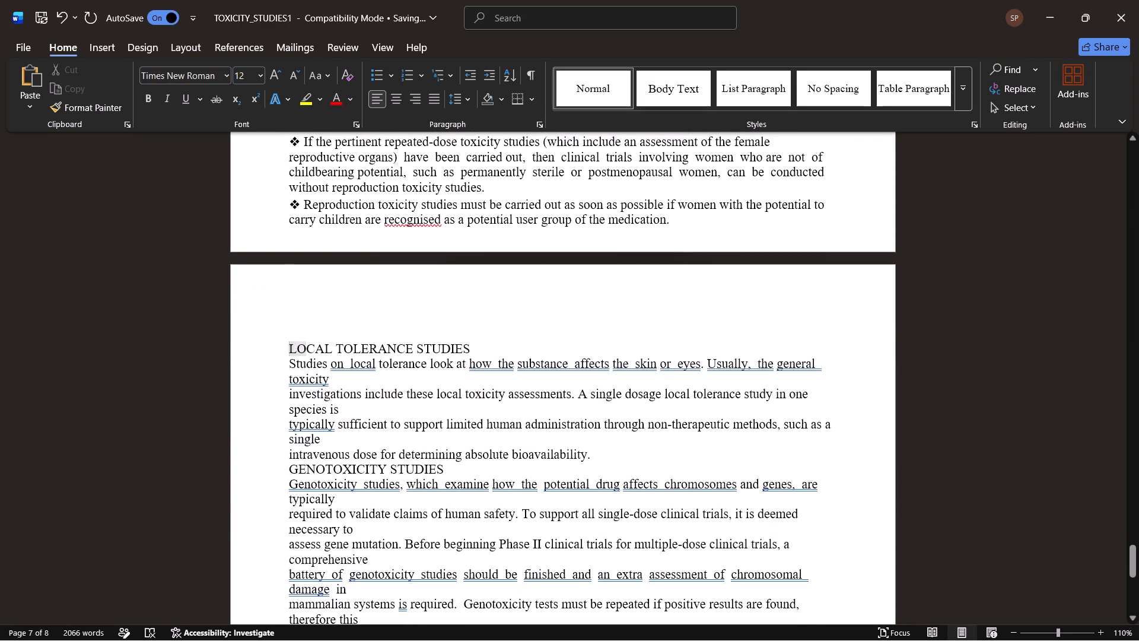
left_click_drag(307, 351, 309, 350)
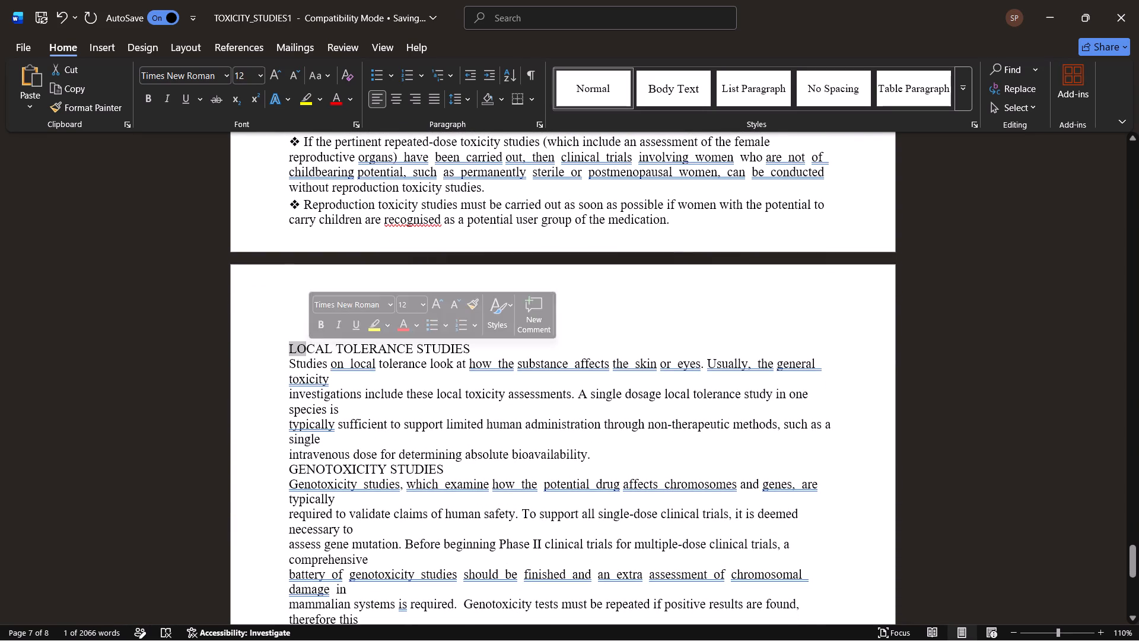
double_click(273, 350)
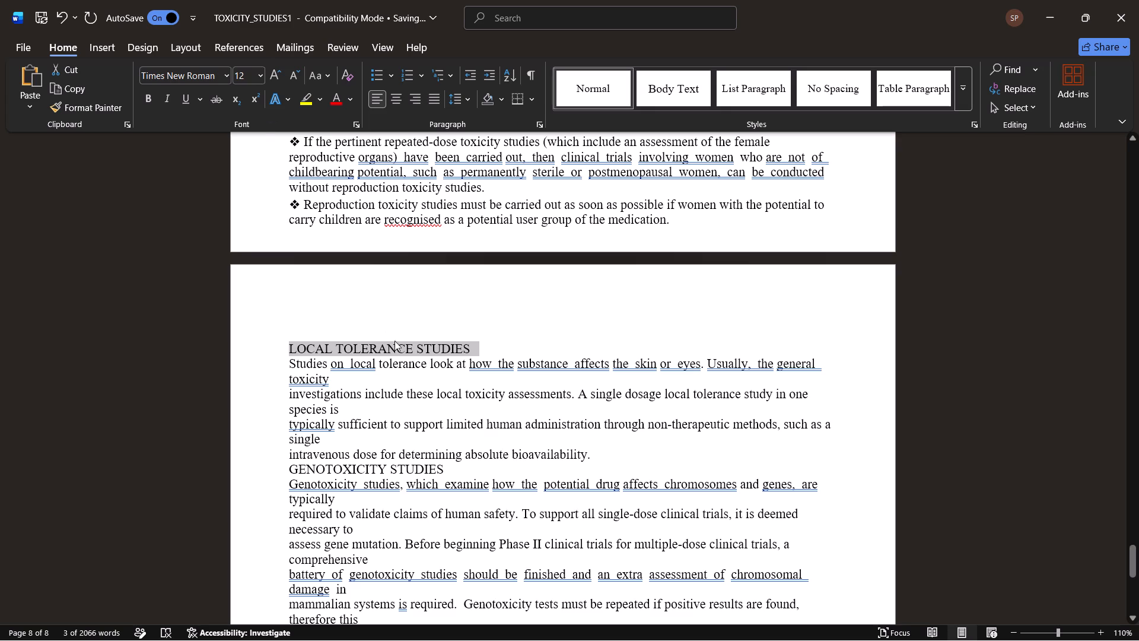
left_click(478, 334)
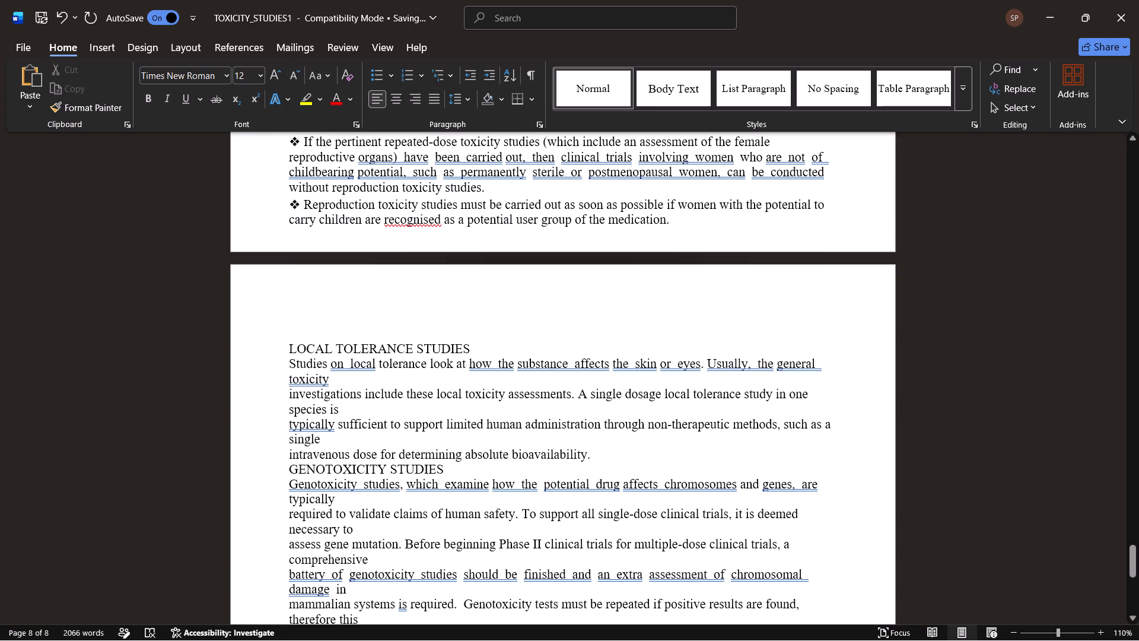
left_click(289, 368)
key("Return")
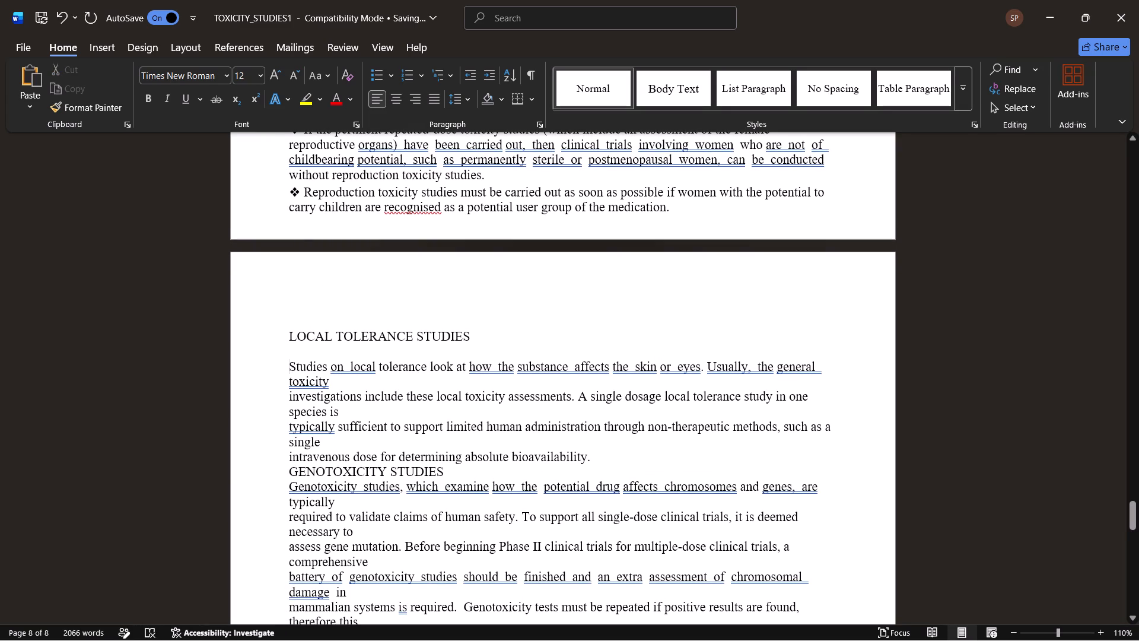
Set the "LOCAL TOLERANCE STUDIES" heading to font size 14.
double_click(291, 337)
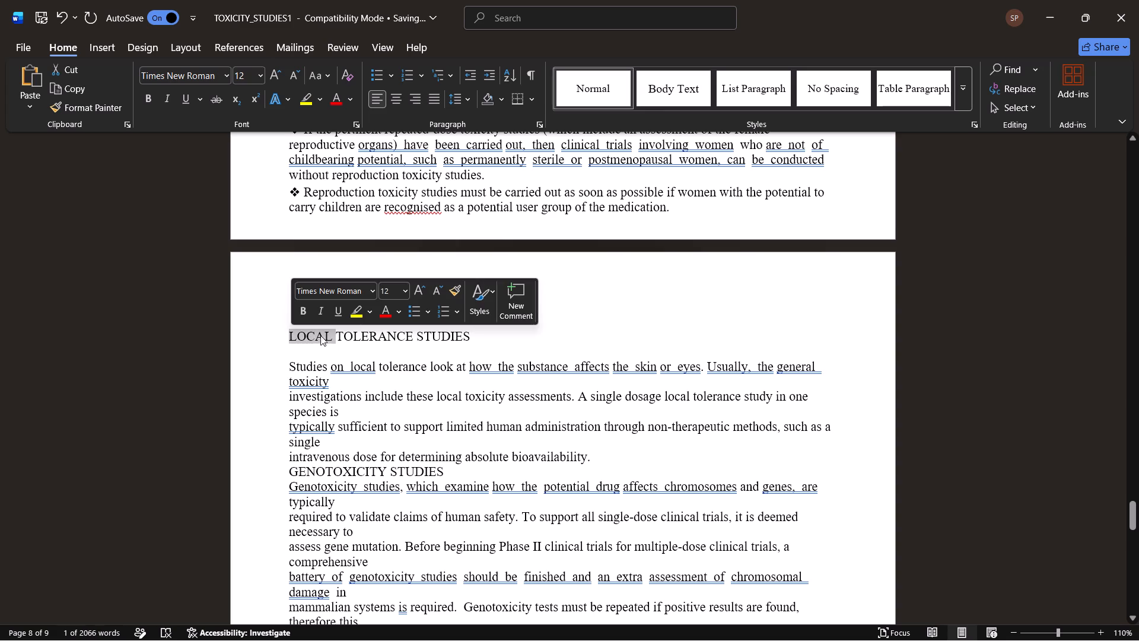
double_click(271, 335)
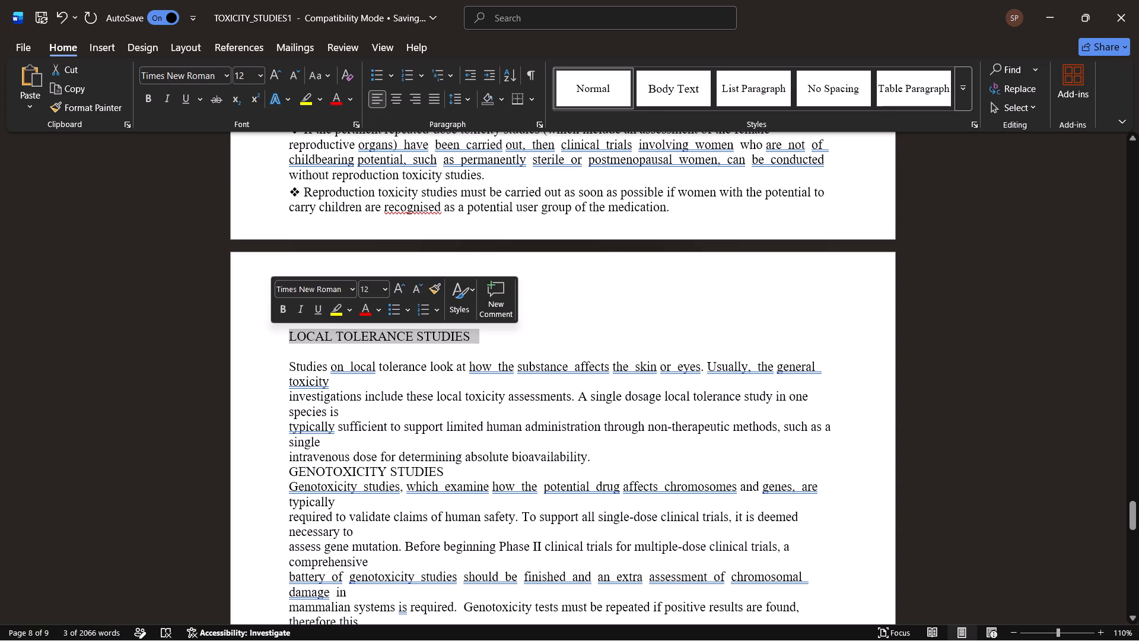
left_click(397, 277)
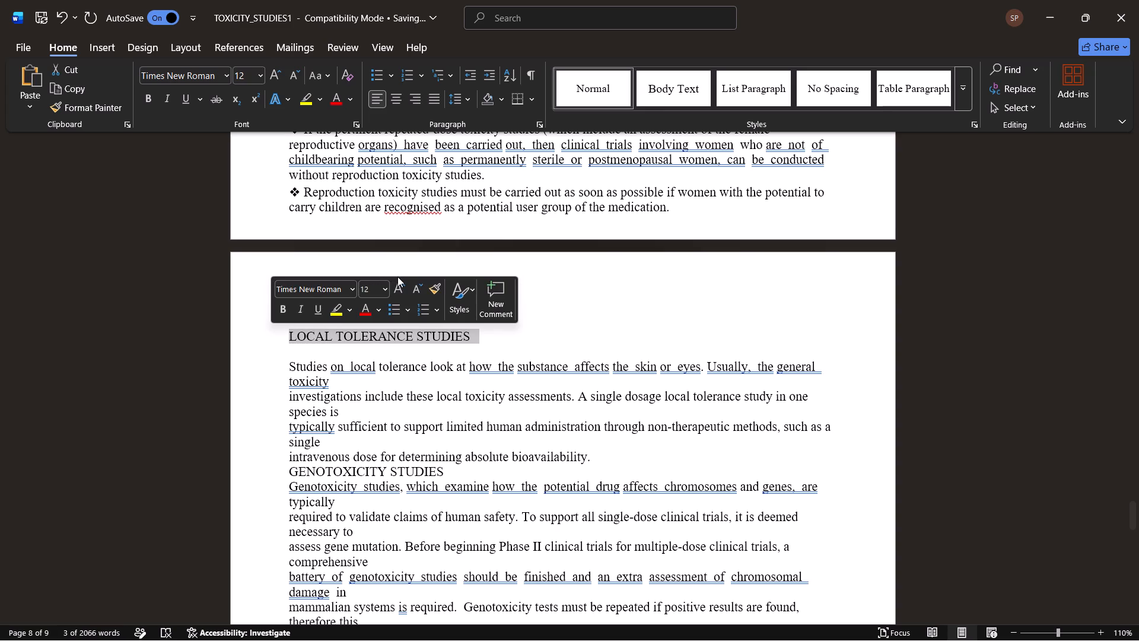
left_click(397, 279)
left_click(397, 279)
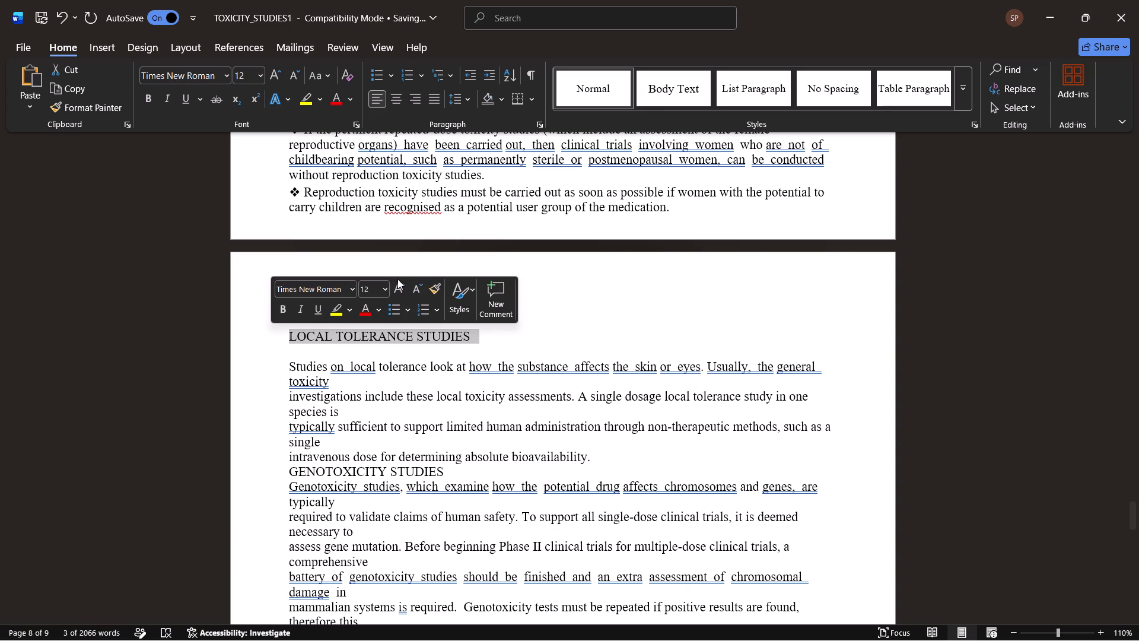
left_click(399, 283)
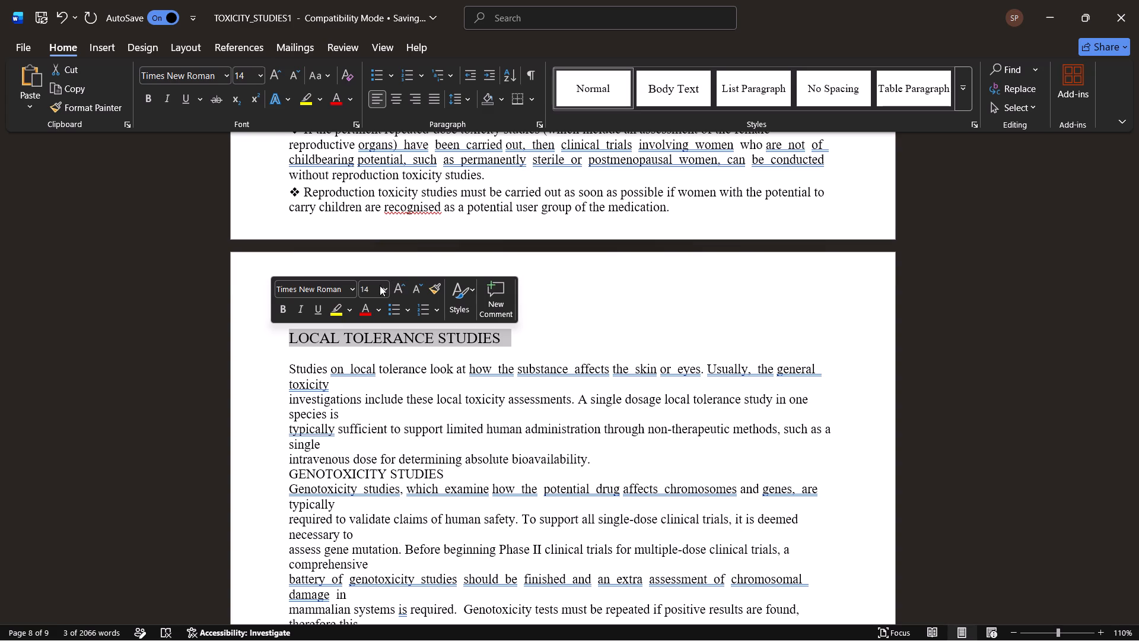
Join the broken lines of the paragraph under "LOCAL TOLERANCE STUDIES" into one continuous paragraph.
scroll(265, 351, "up", 1)
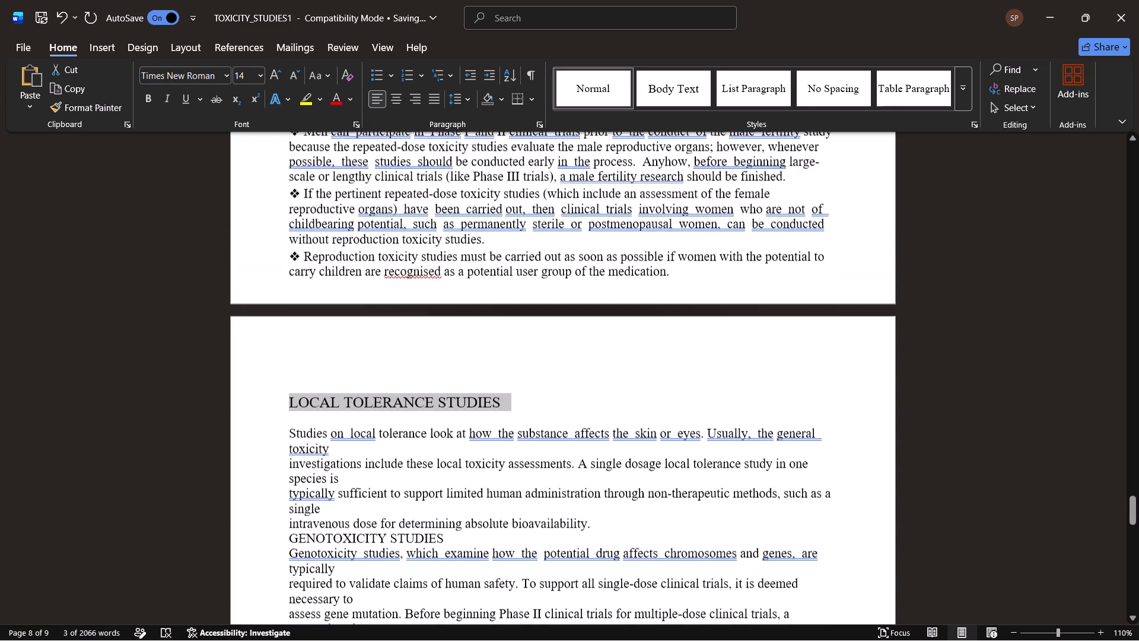
scroll(265, 351, "up", 1)
scroll(265, 351, "down", 3)
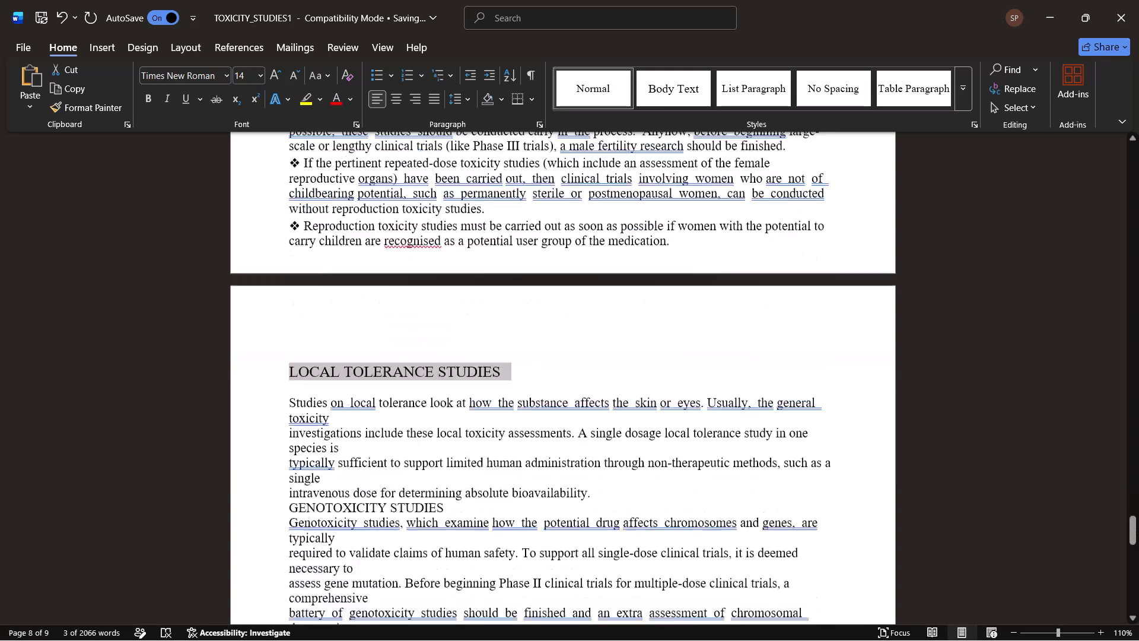
scroll(265, 351, "down", 1)
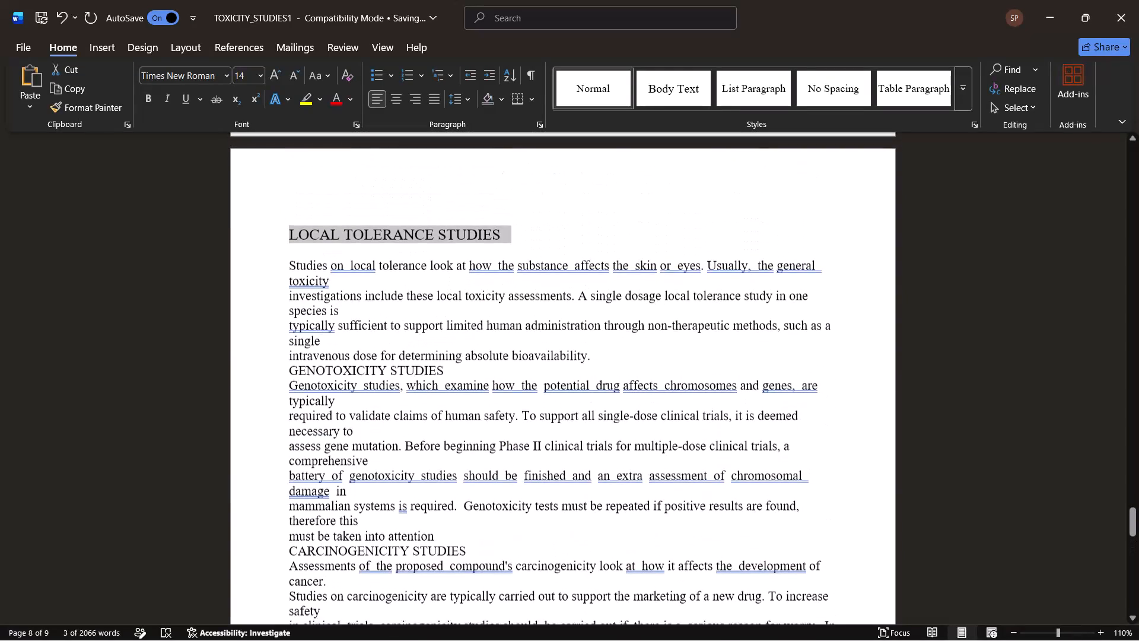
left_click(287, 297)
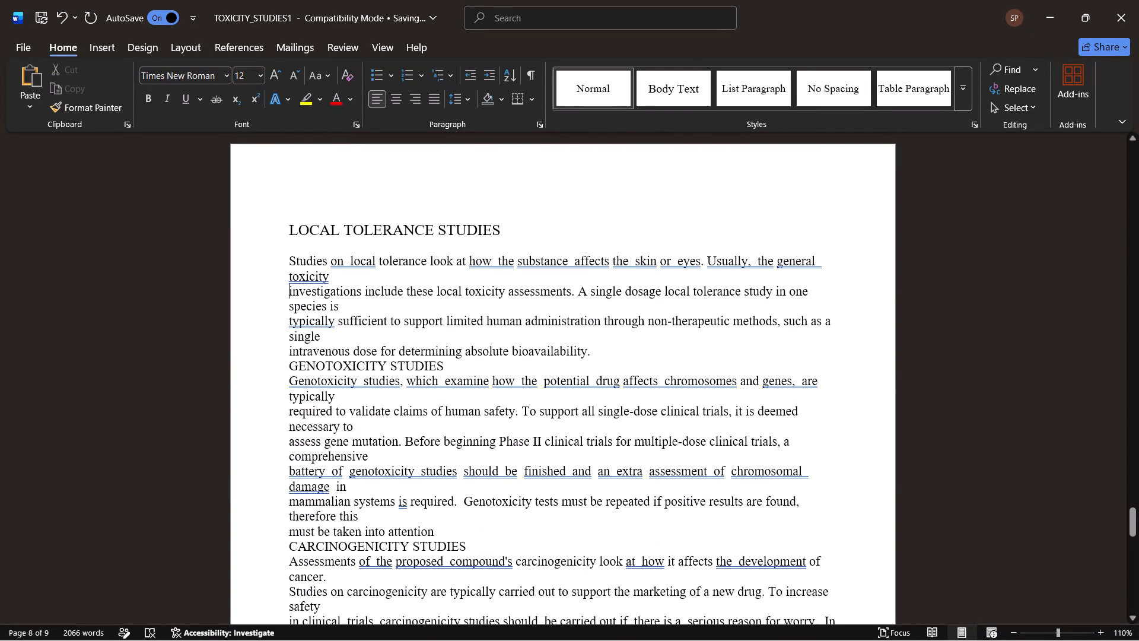
key("BackSpace")
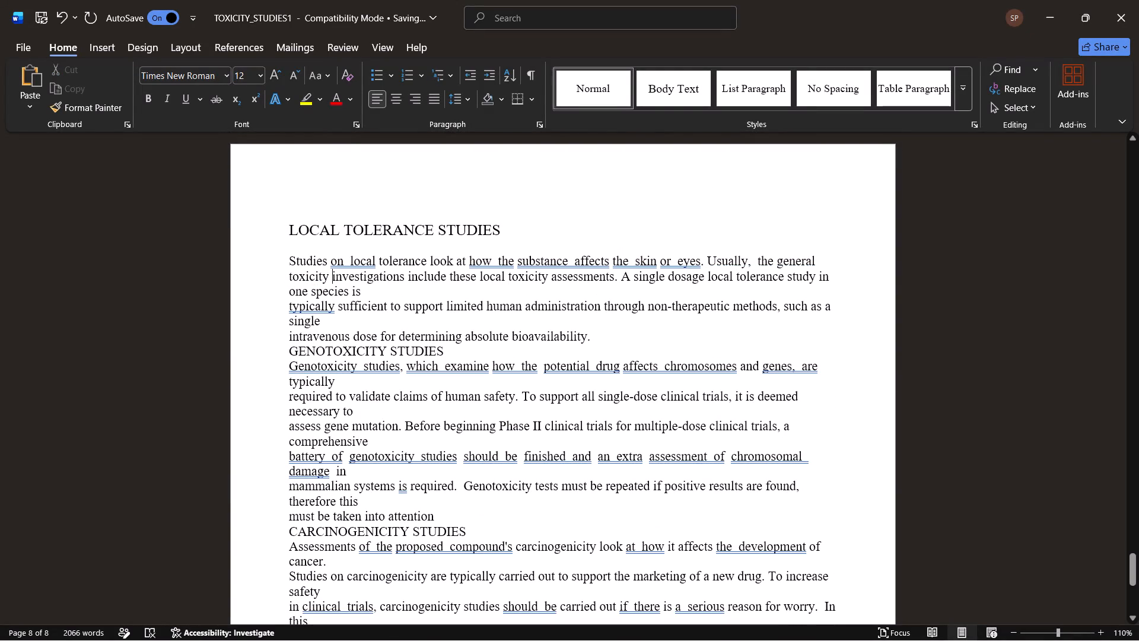
left_click(281, 297)
left_click(282, 301)
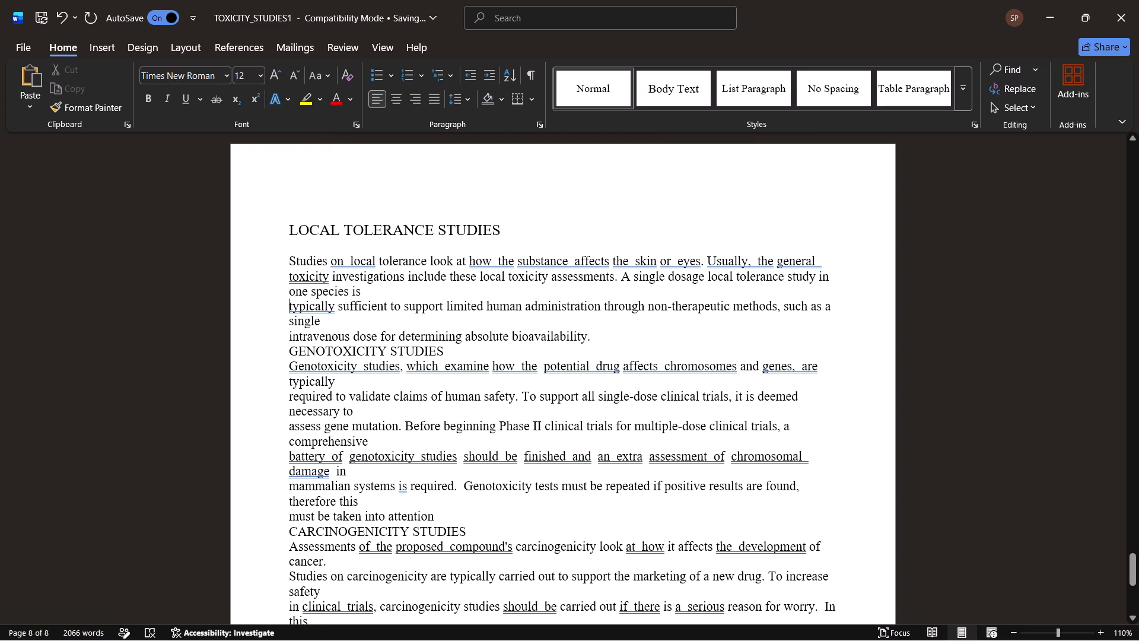
key("BackSpace")
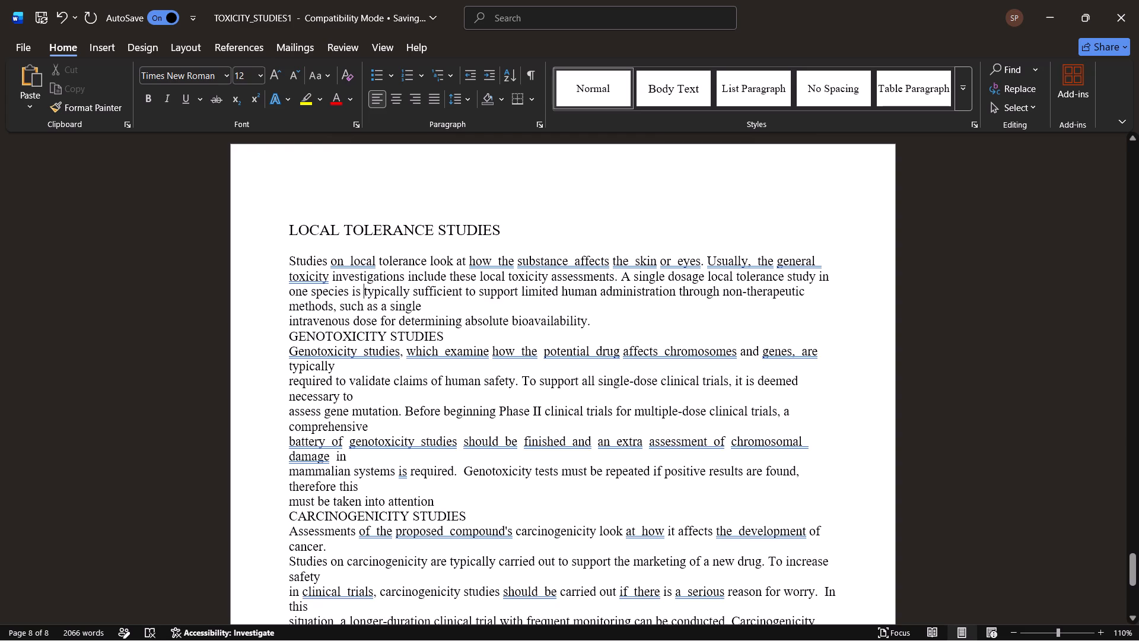
left_click(286, 314)
key("BackSpace")
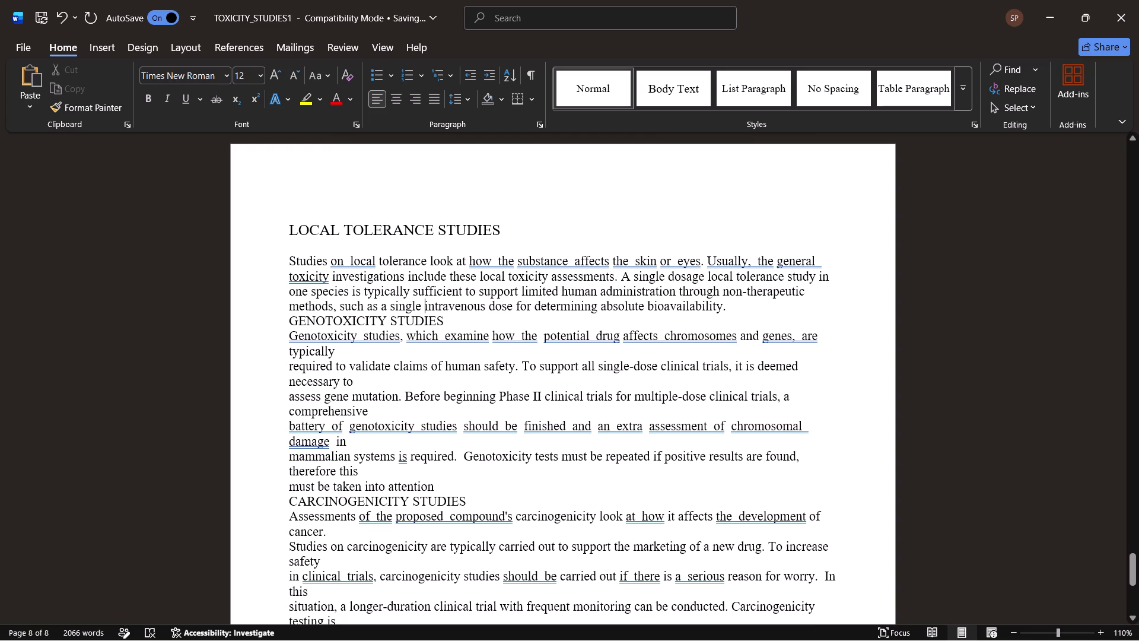
Set the "GENOTOXICITY STUDIES" heading to font size 14.
double_click(284, 320)
double_click(284, 320)
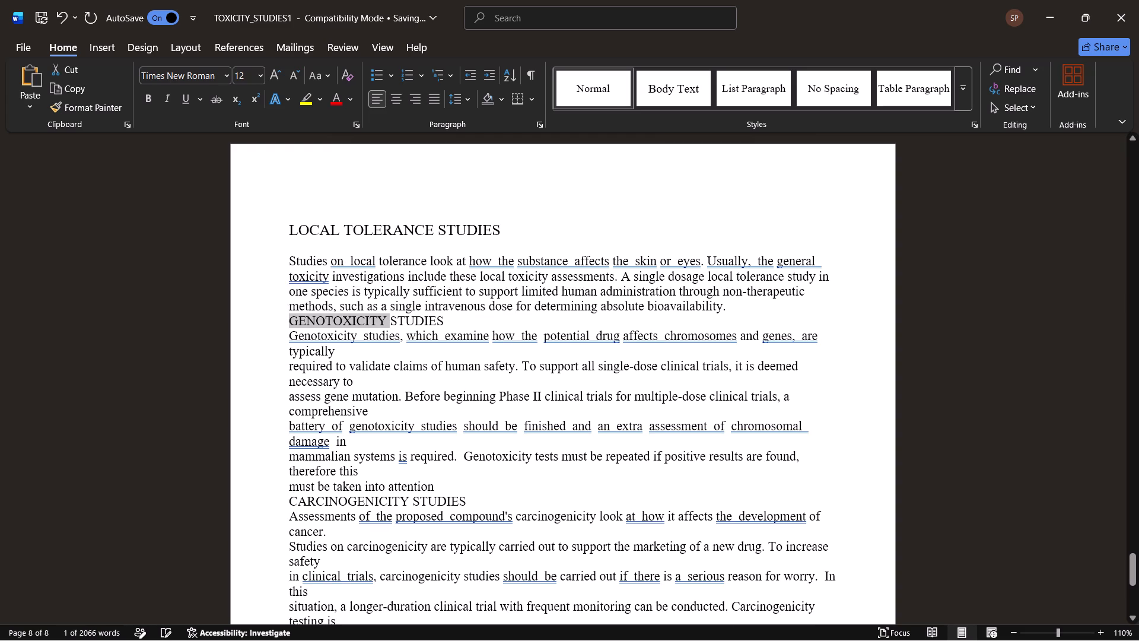
double_click(284, 320)
double_click(284, 320)
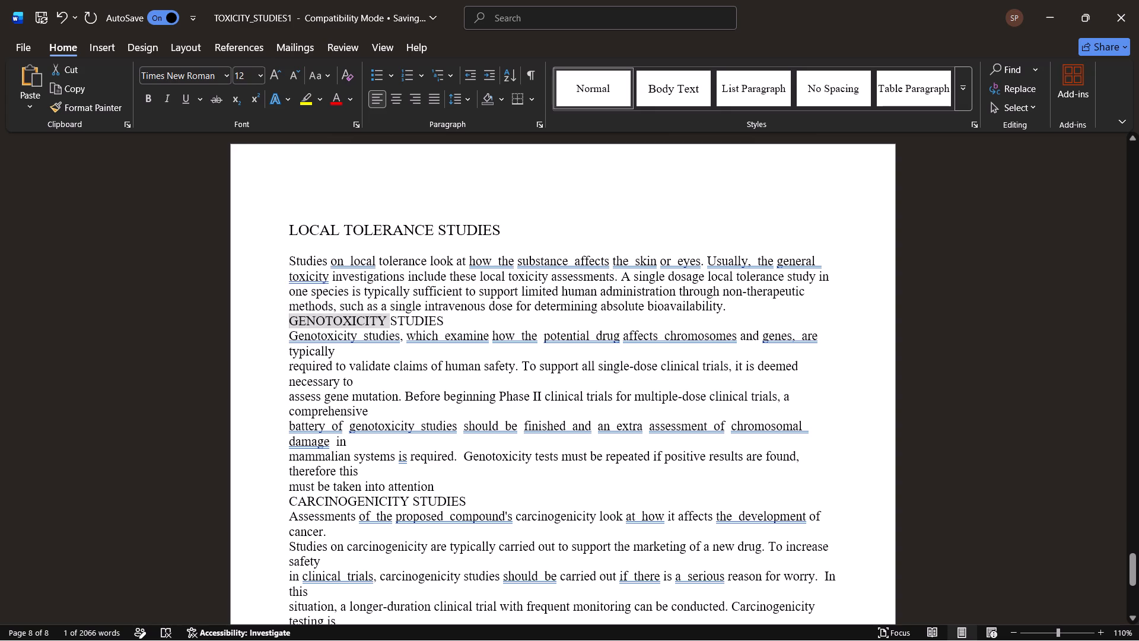
left_click(284, 320)
double_click(284, 320)
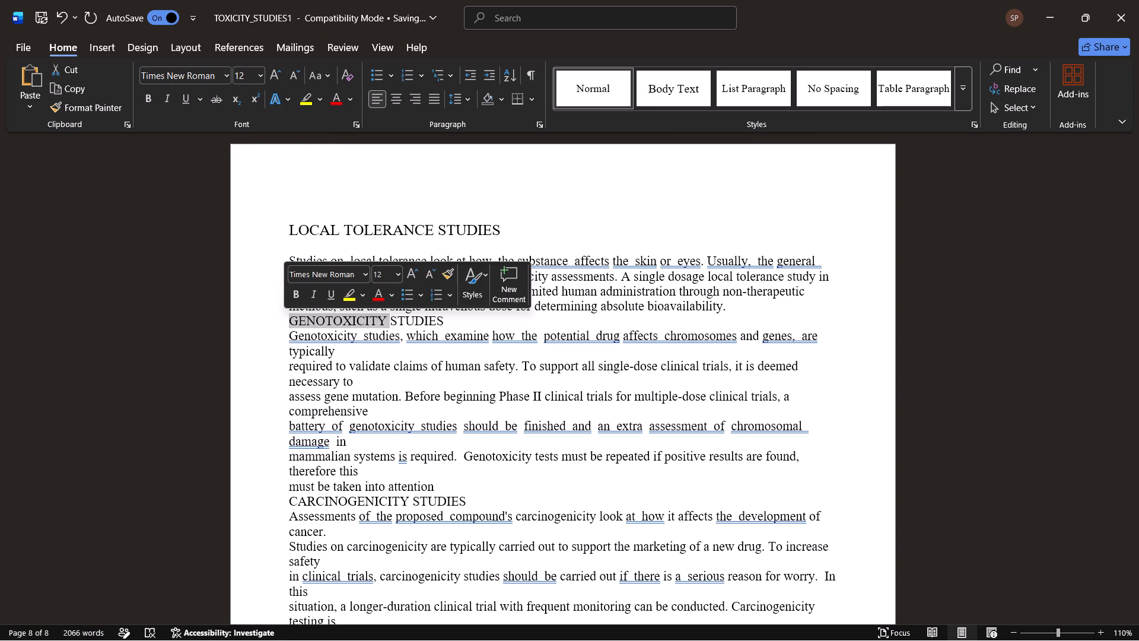
double_click(441, 314)
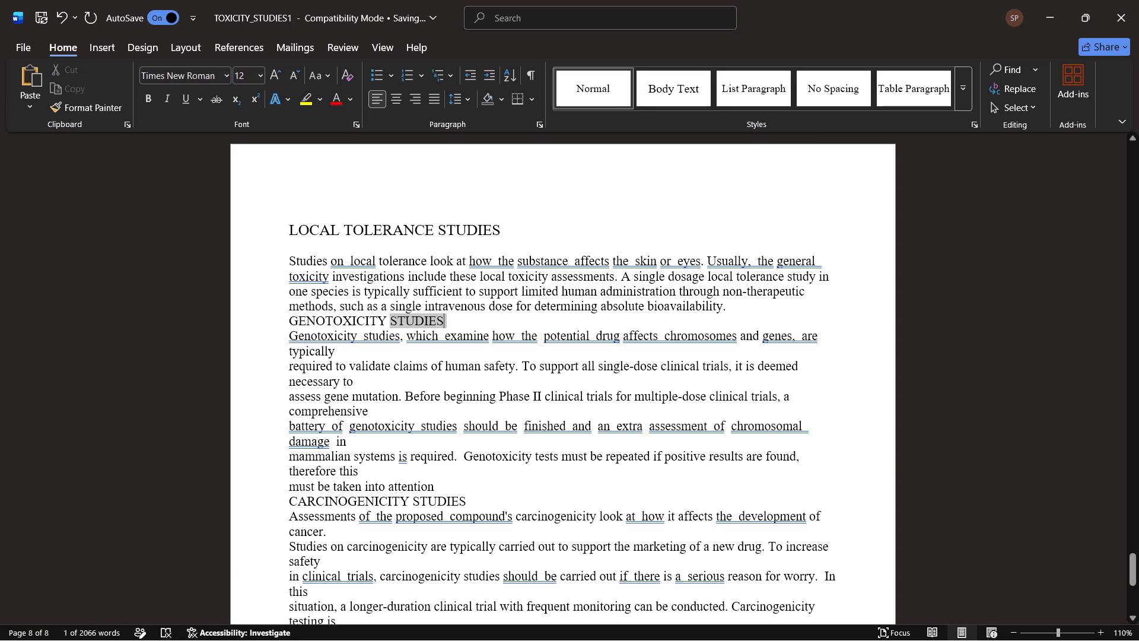
double_click(281, 323)
triple_click(281, 323)
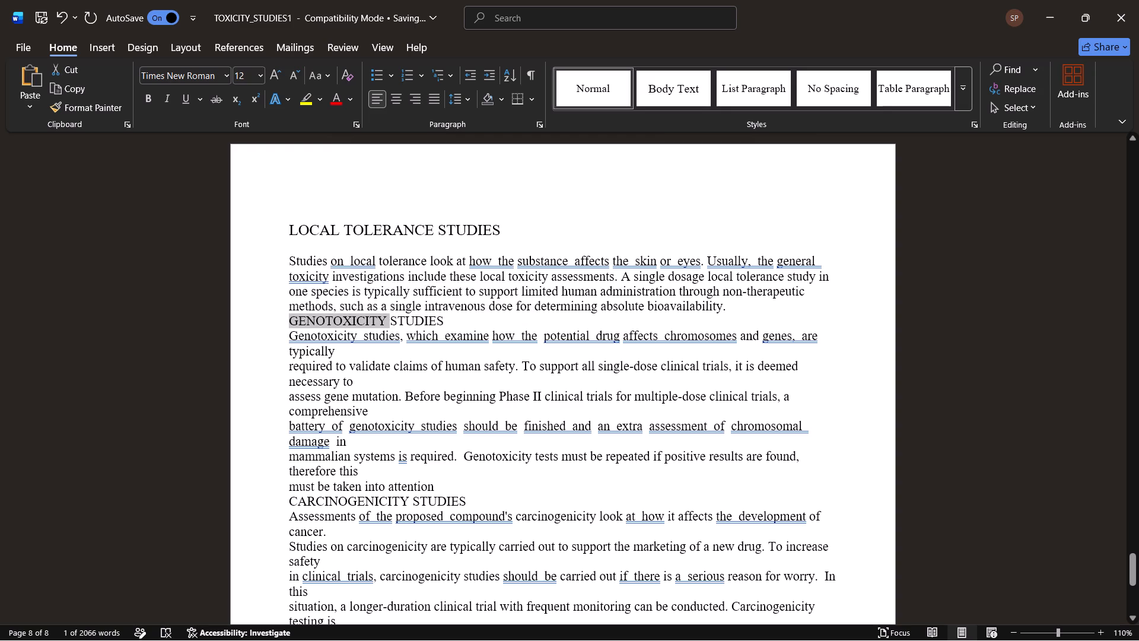
left_click(281, 323)
left_click(281, 323)
double_click(281, 323)
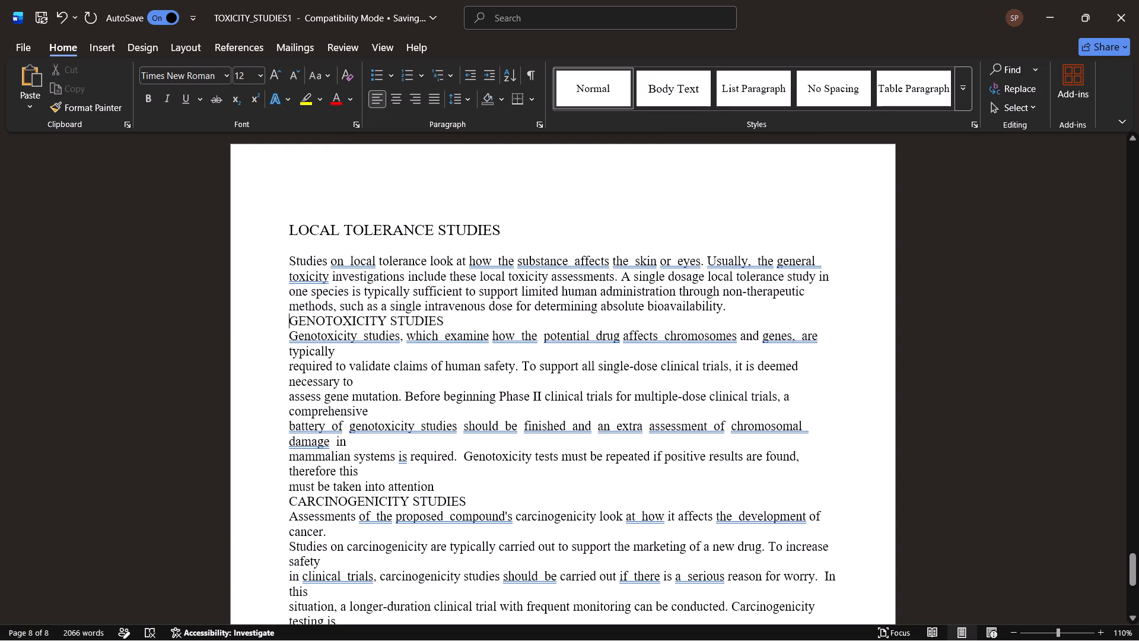
left_click(281, 323)
triple_click(281, 323)
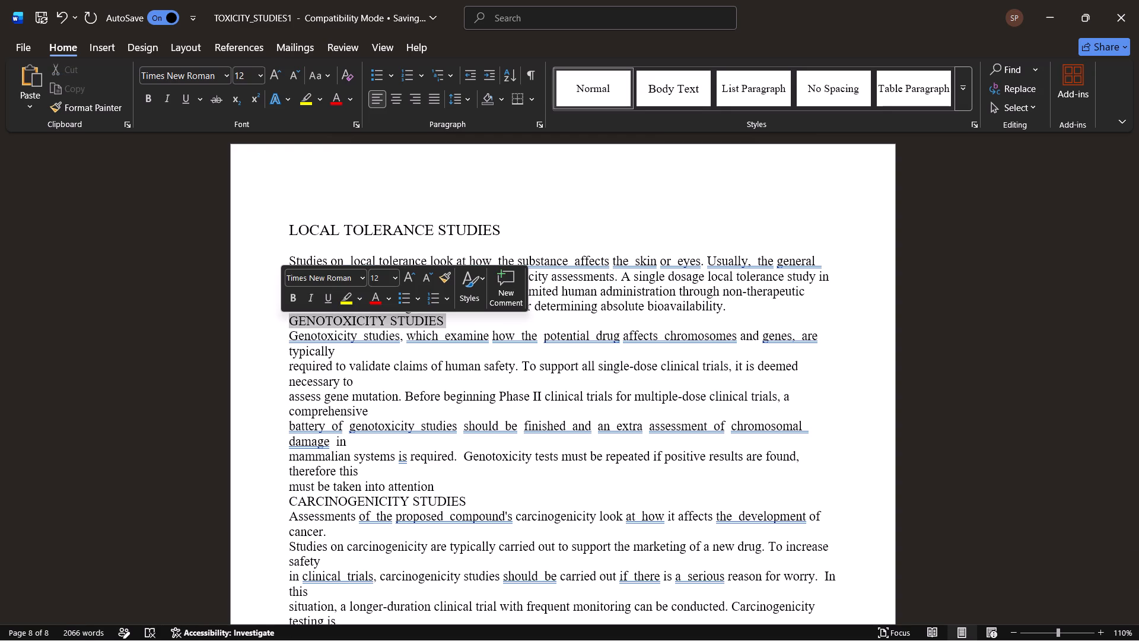
left_click(281, 323)
double_click(281, 323)
double_click(281, 323)
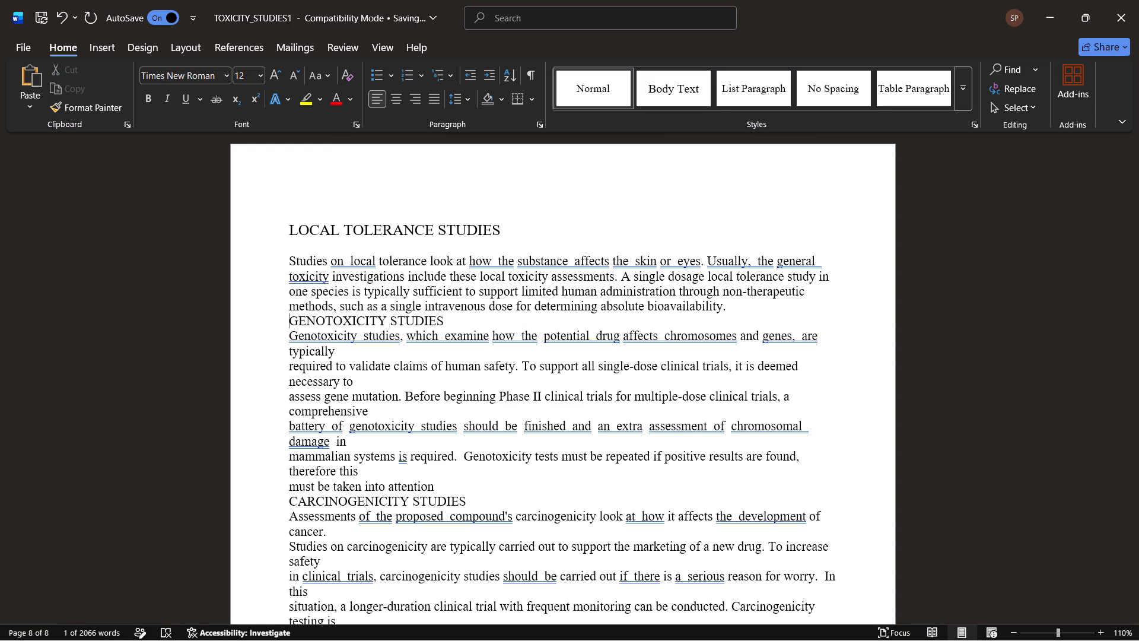
double_click(281, 323)
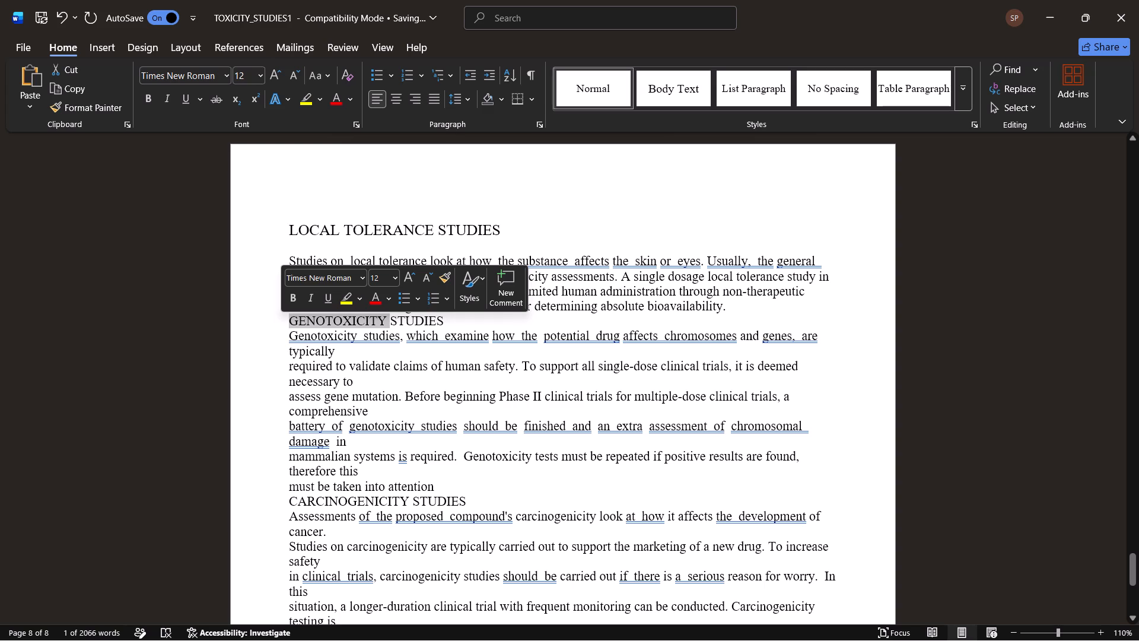
left_click(268, 338)
left_click(268, 338)
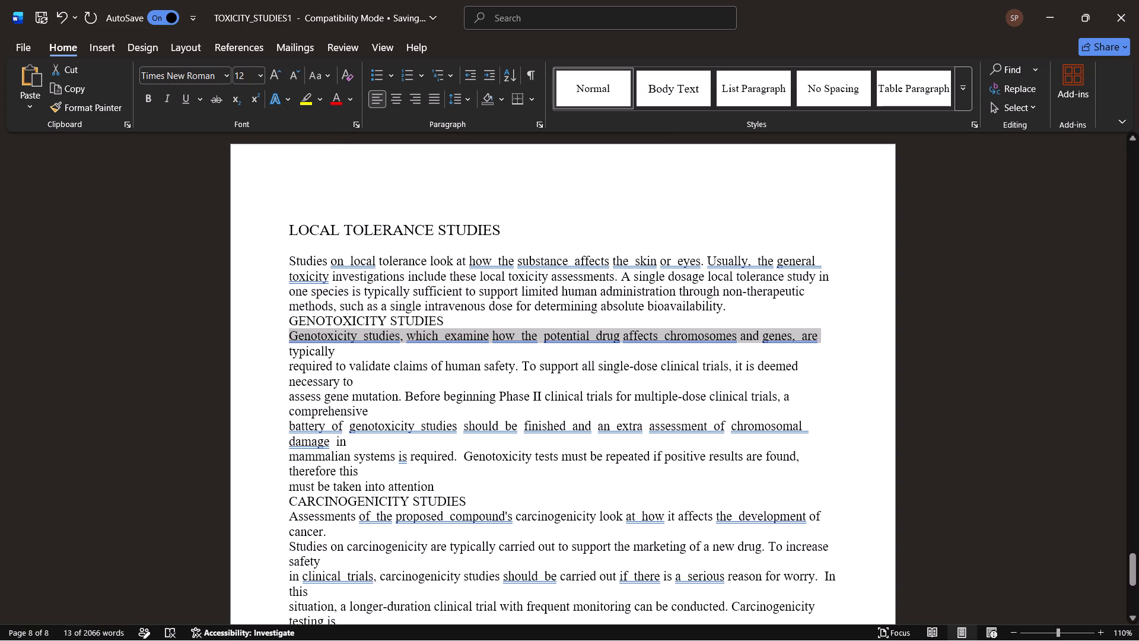
left_click(269, 325)
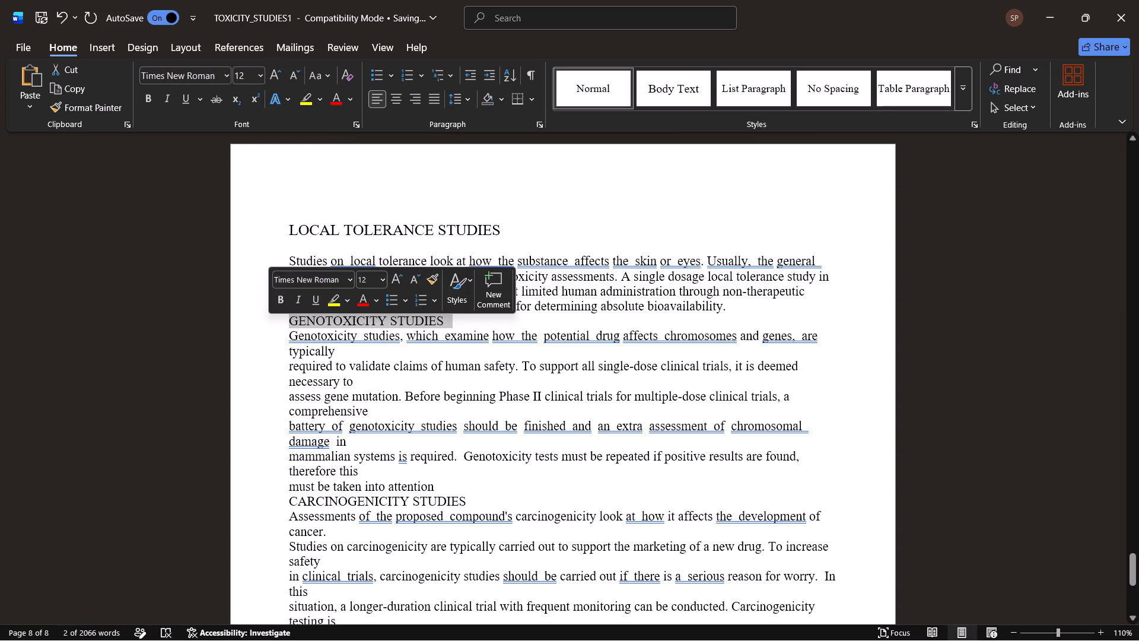
left_click(399, 274)
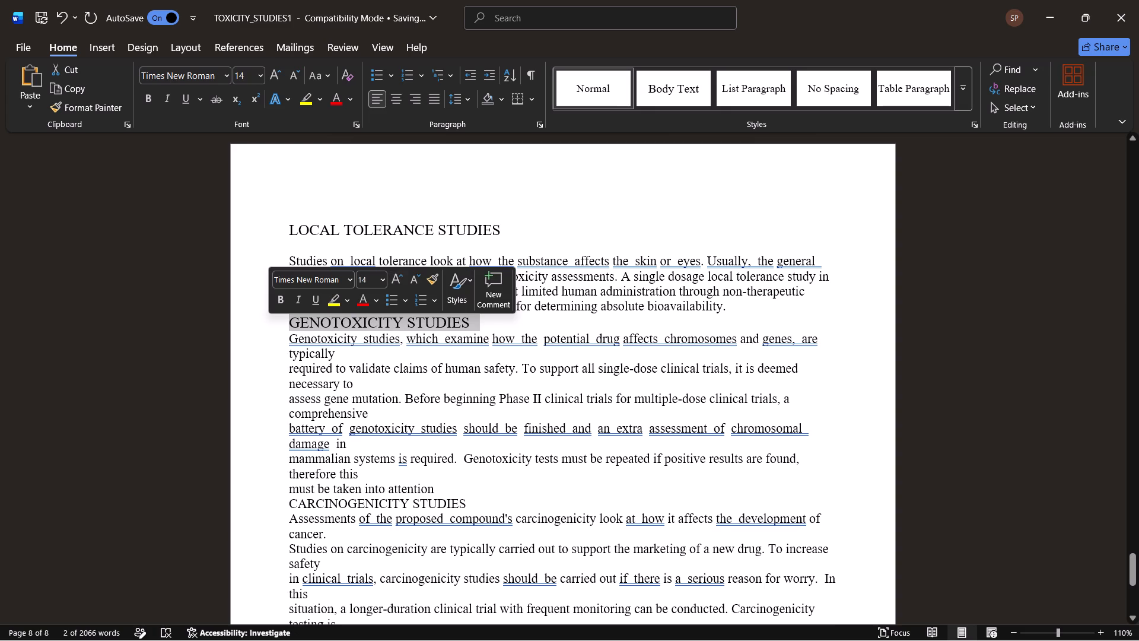
Insert a blank line above and a blank line below the "GENOTOXICITY STUDIES" heading.
left_click(277, 337)
left_click(277, 337)
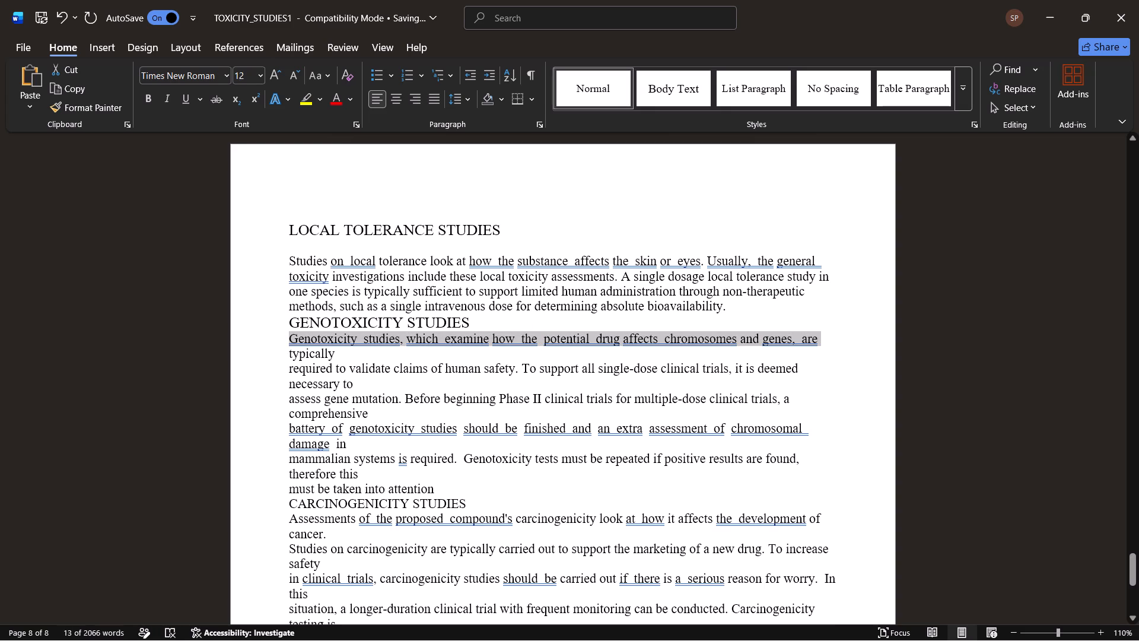
left_click(287, 336)
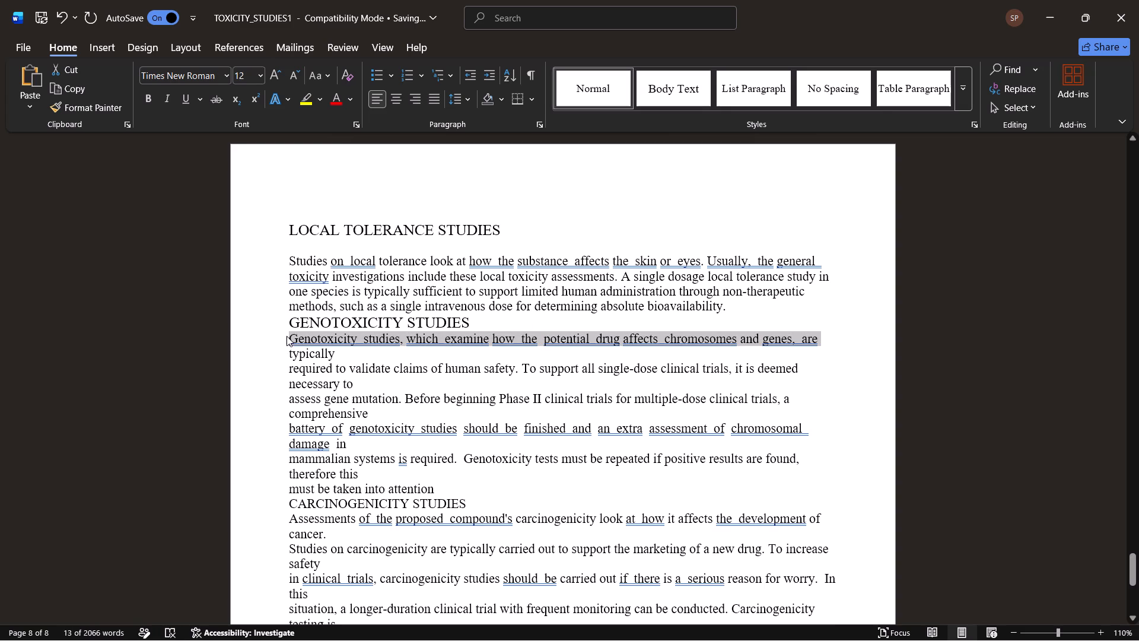
left_click(287, 336)
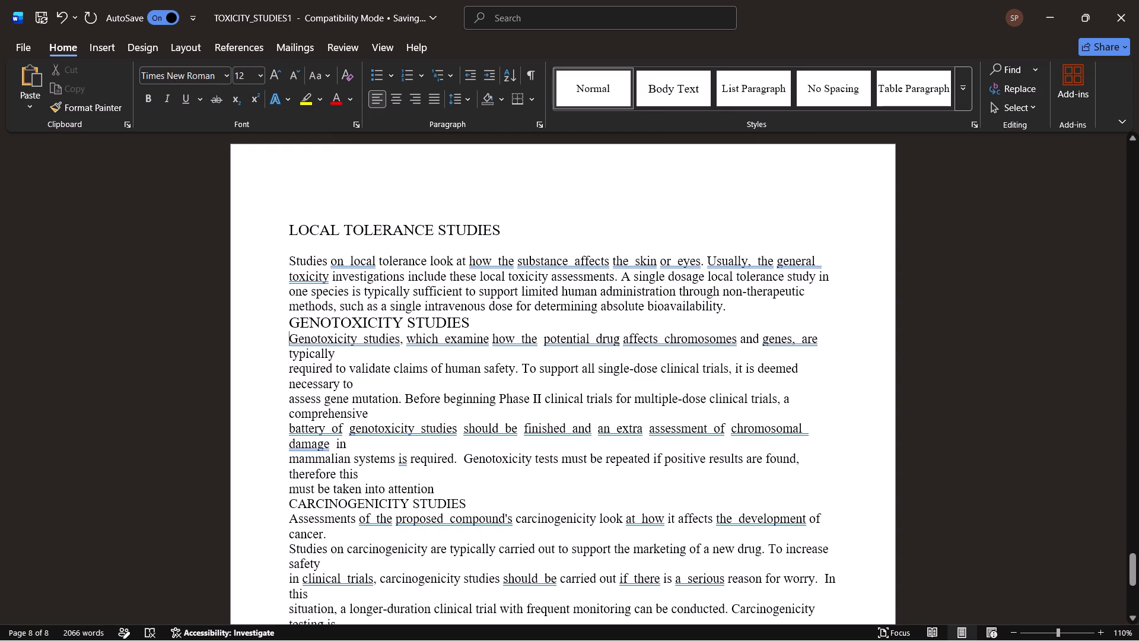
left_click(736, 304)
key("Return")
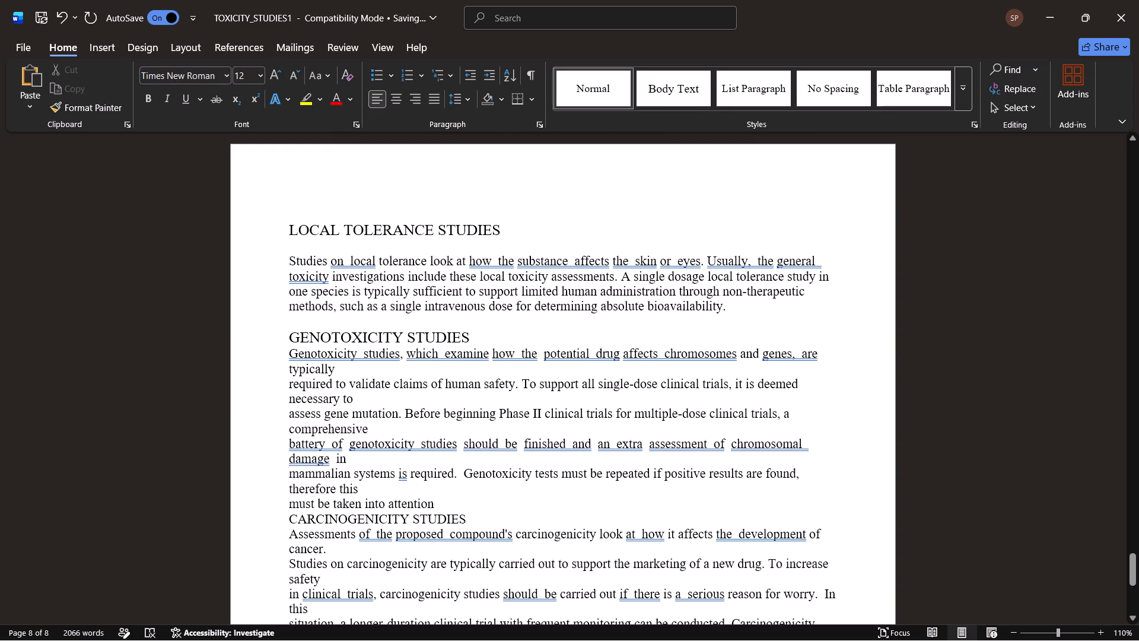
left_click(284, 361)
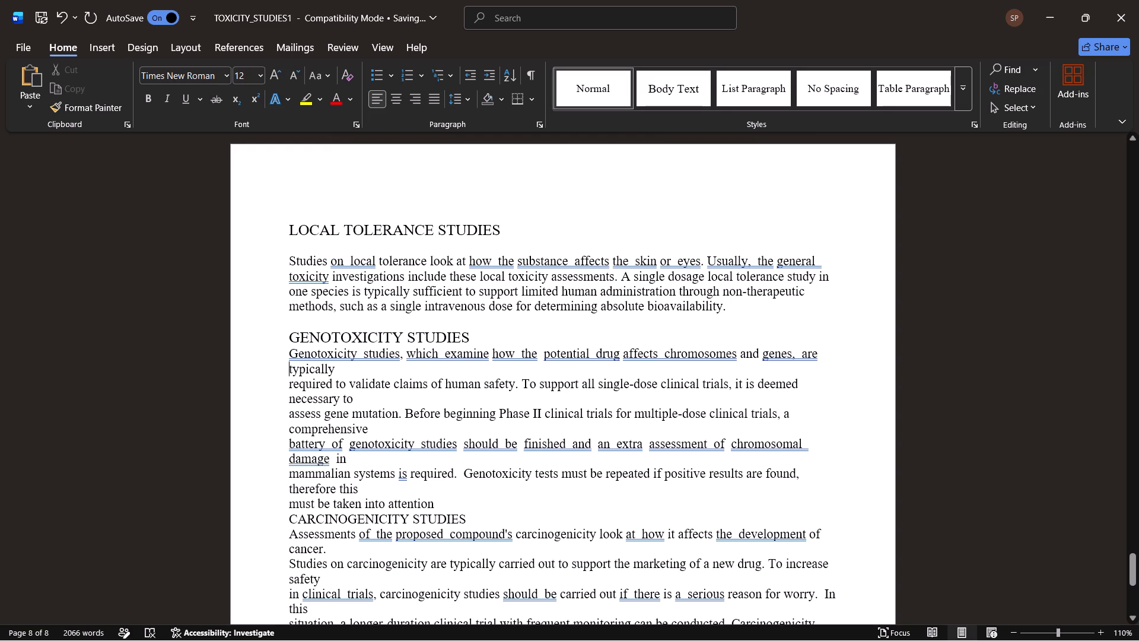
left_click(284, 357)
key("Return")
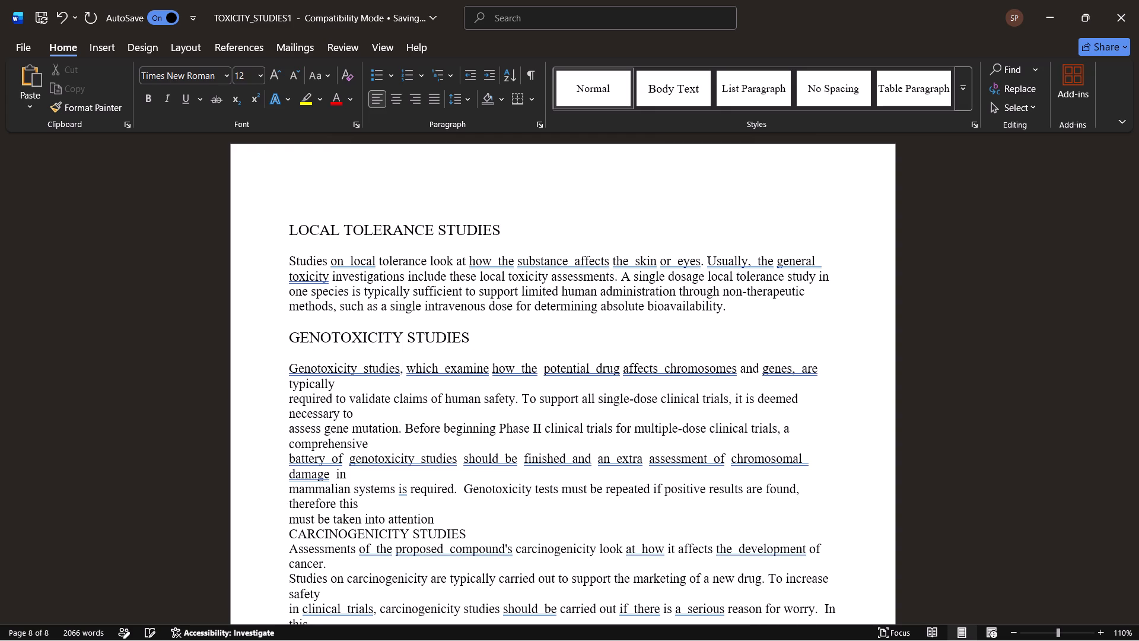
Join the broken lines of the paragraph under "GENOTOXICITY STUDIES" into one continuous paragraph.
scroll(284, 357, "up", 2)
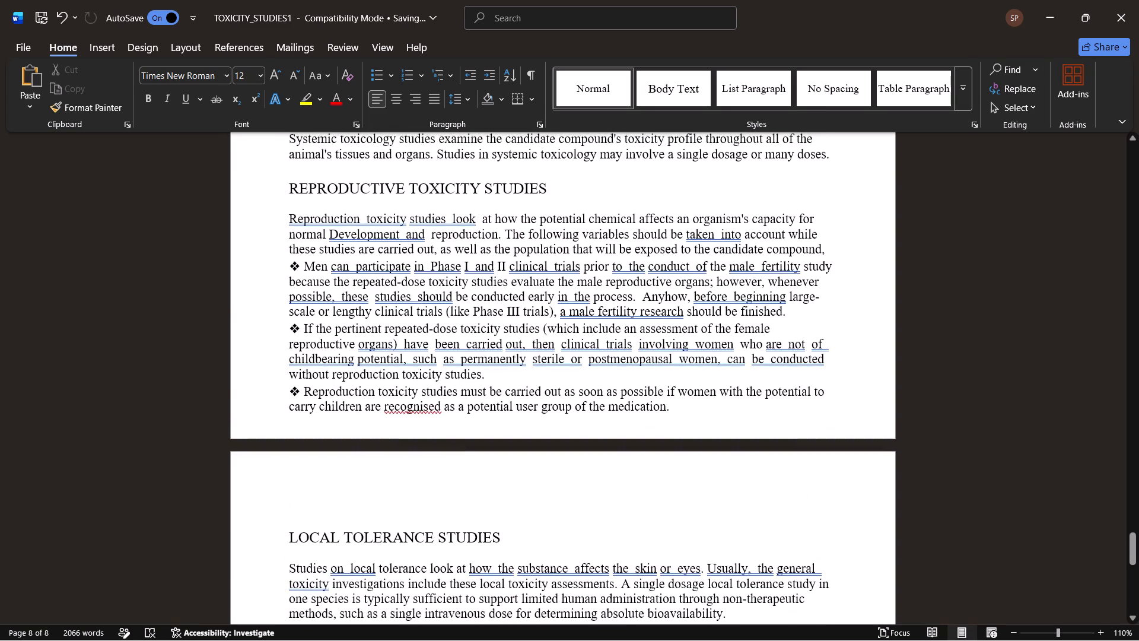
scroll(284, 357, "down", 3)
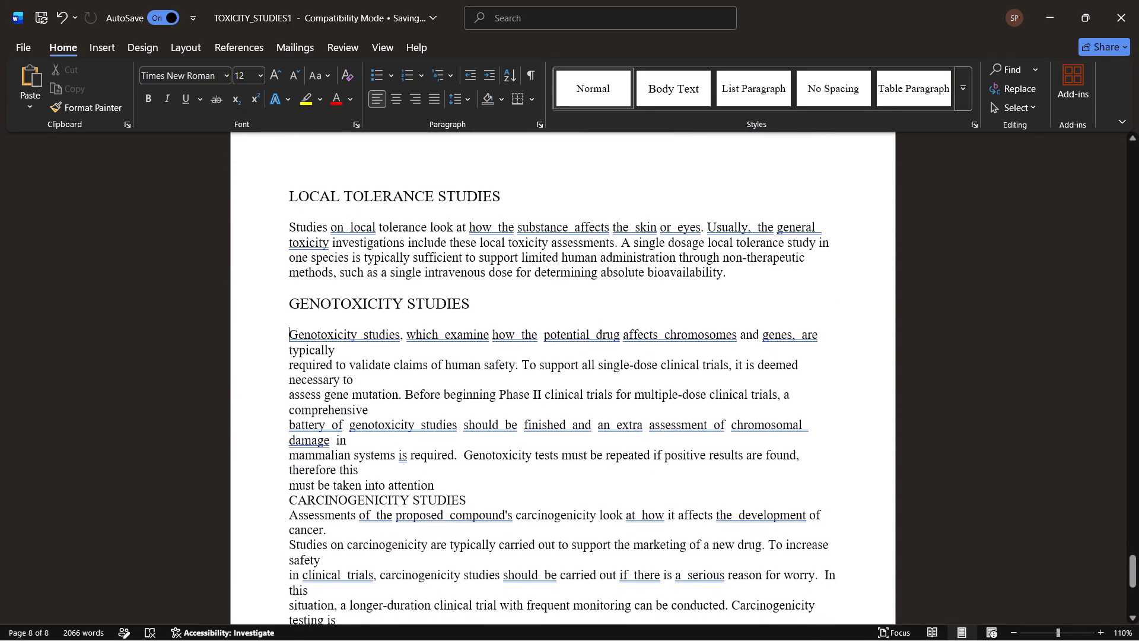
left_click(285, 361)
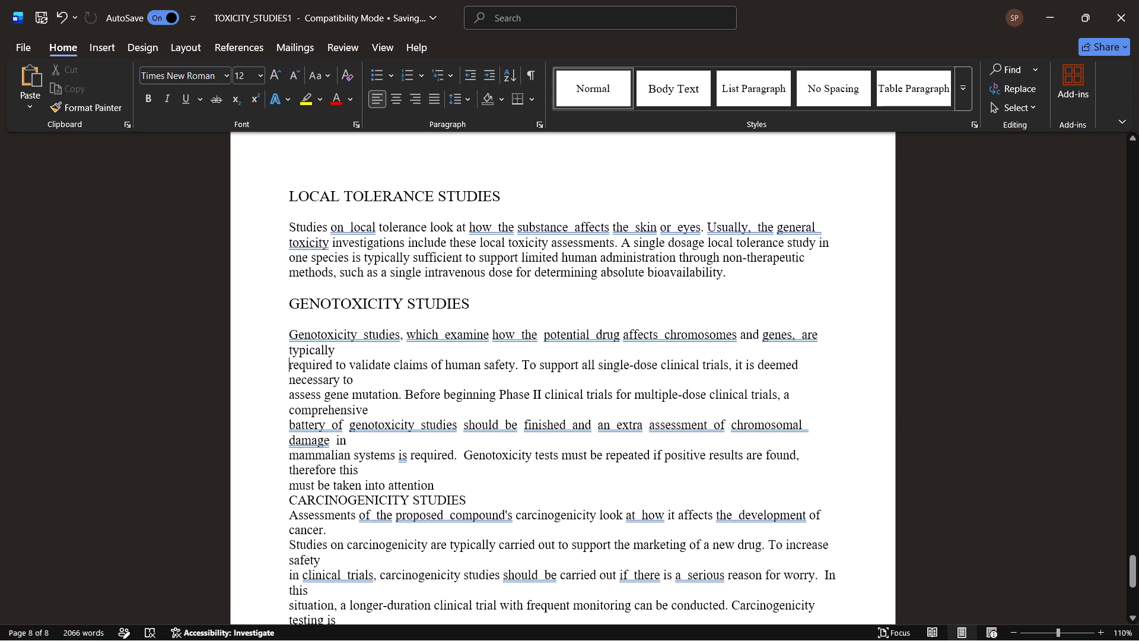
key("BackSpace")
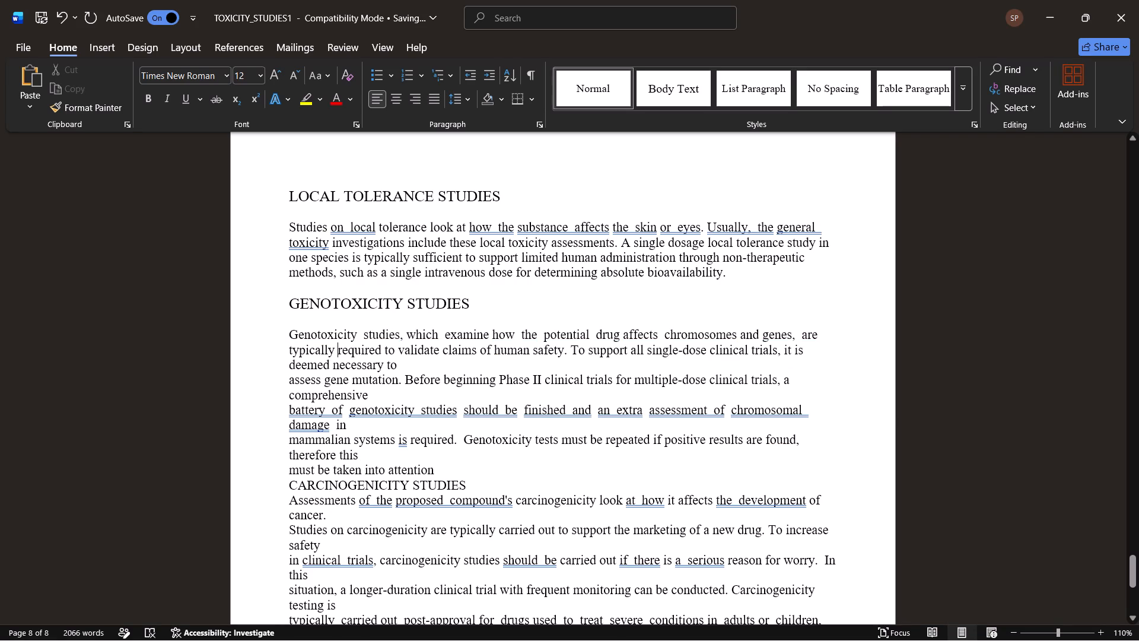
left_click(288, 377)
key("BackSpace")
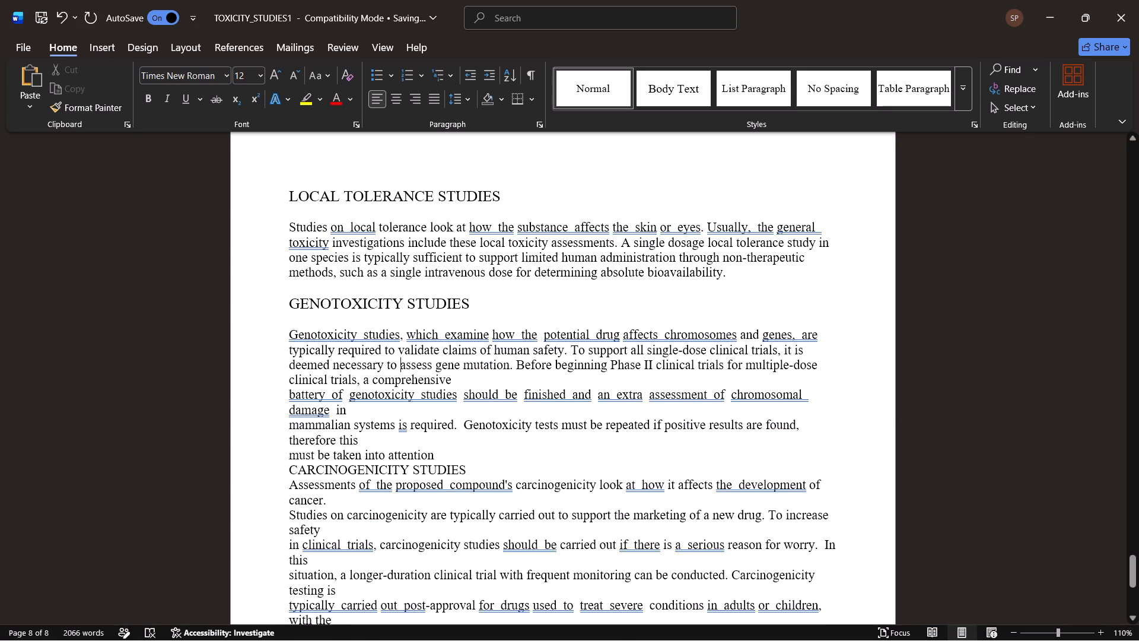
left_click(287, 400)
key("BackSpace")
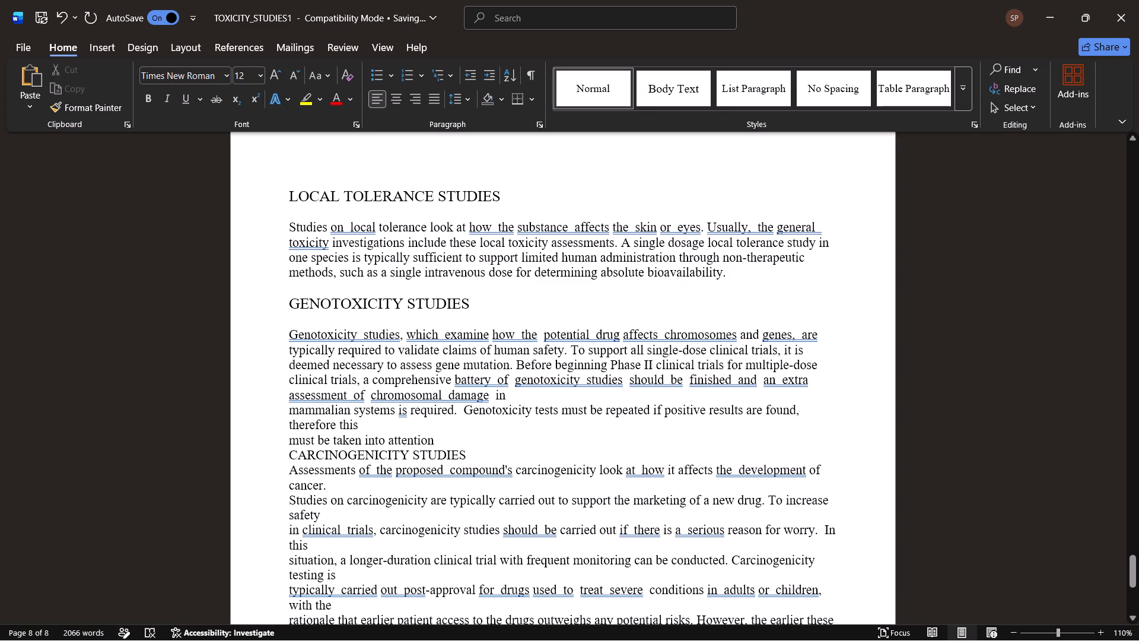
left_click(276, 411)
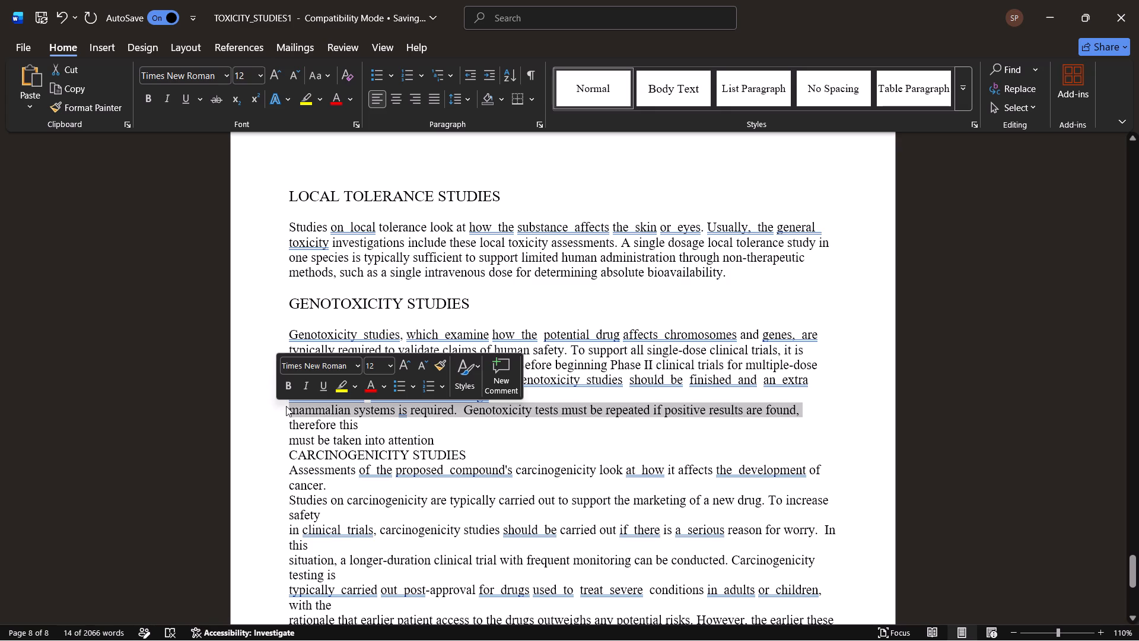
left_click(287, 405)
key("BackSpace")
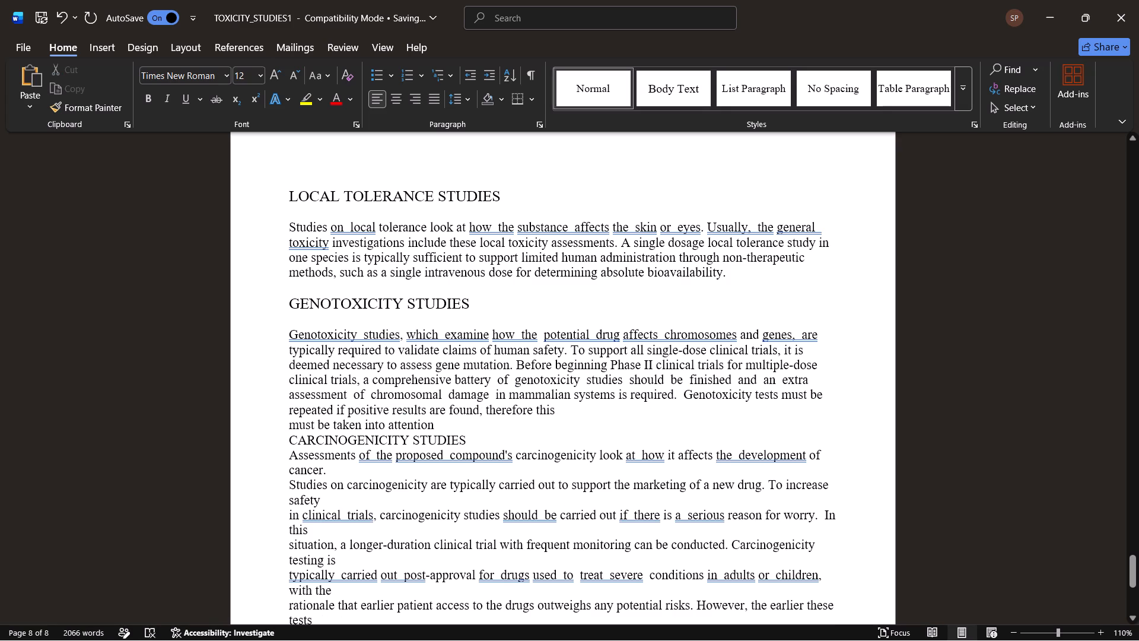
left_click(284, 420)
key("BackSpace")
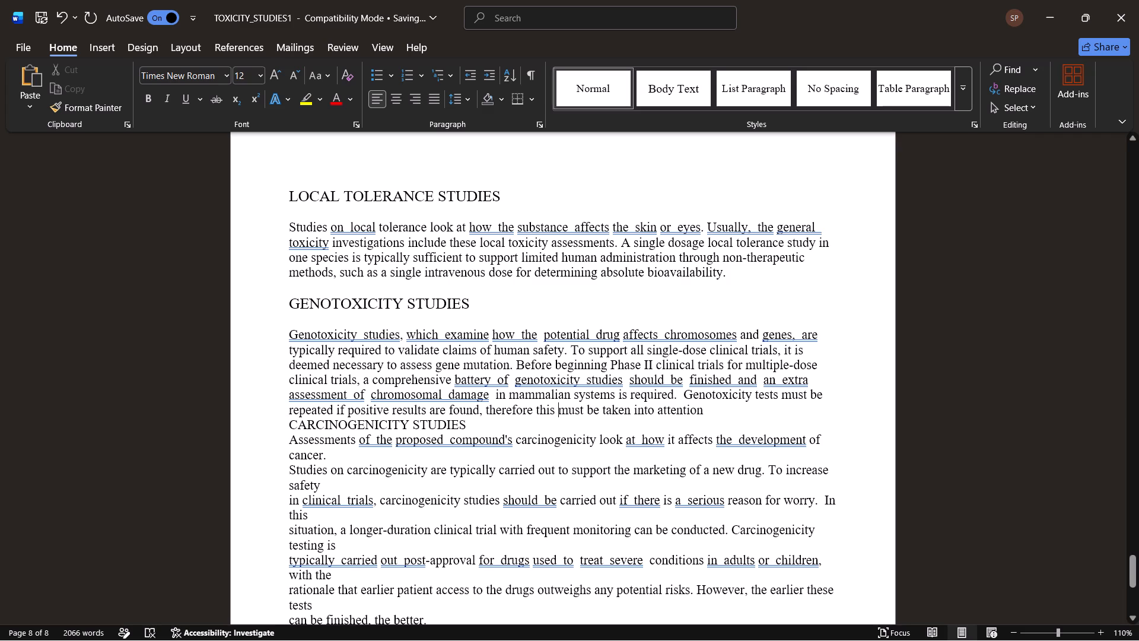
Set off the "CARCINOGENICITY STUDIES" heading at font size 14 with a blank line above and below it.
left_click(715, 408)
key("Return")
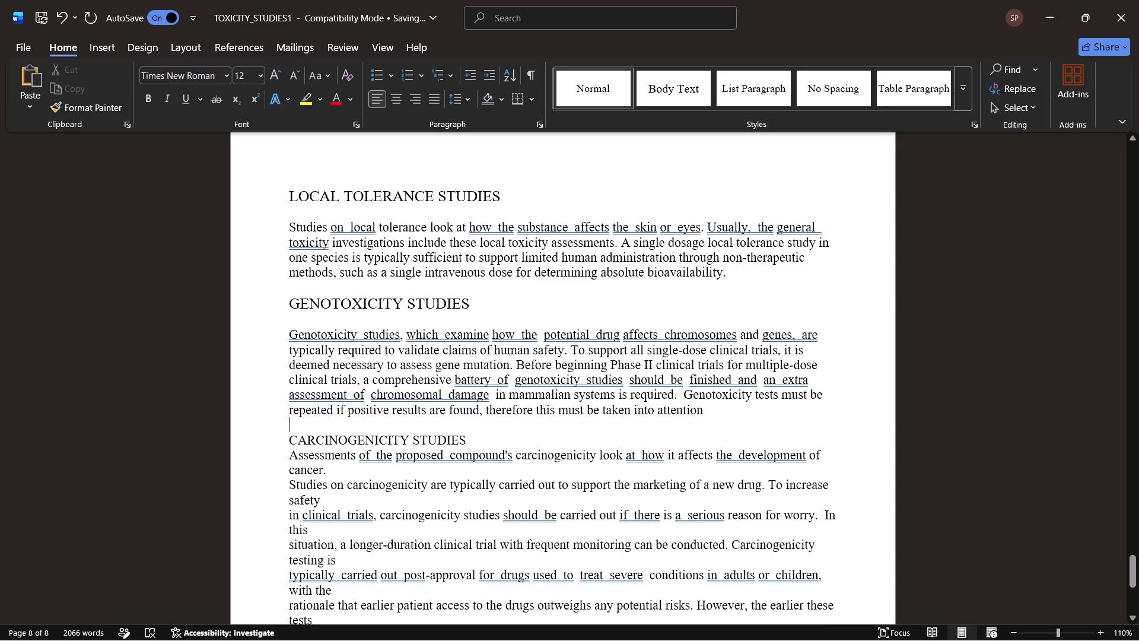
double_click(279, 440)
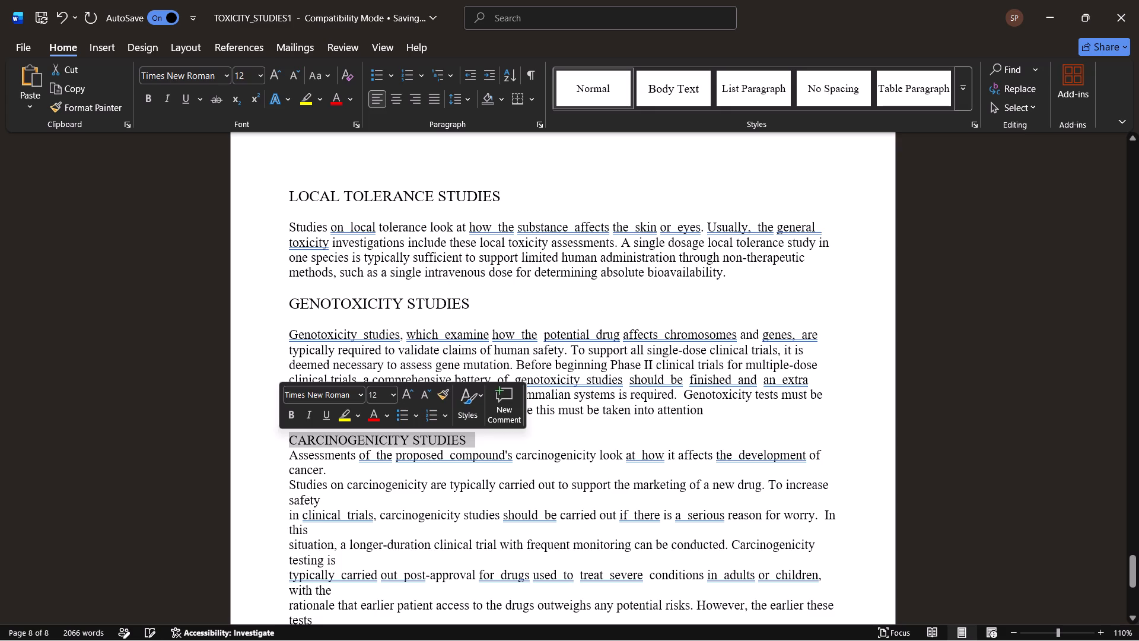
left_click(406, 394)
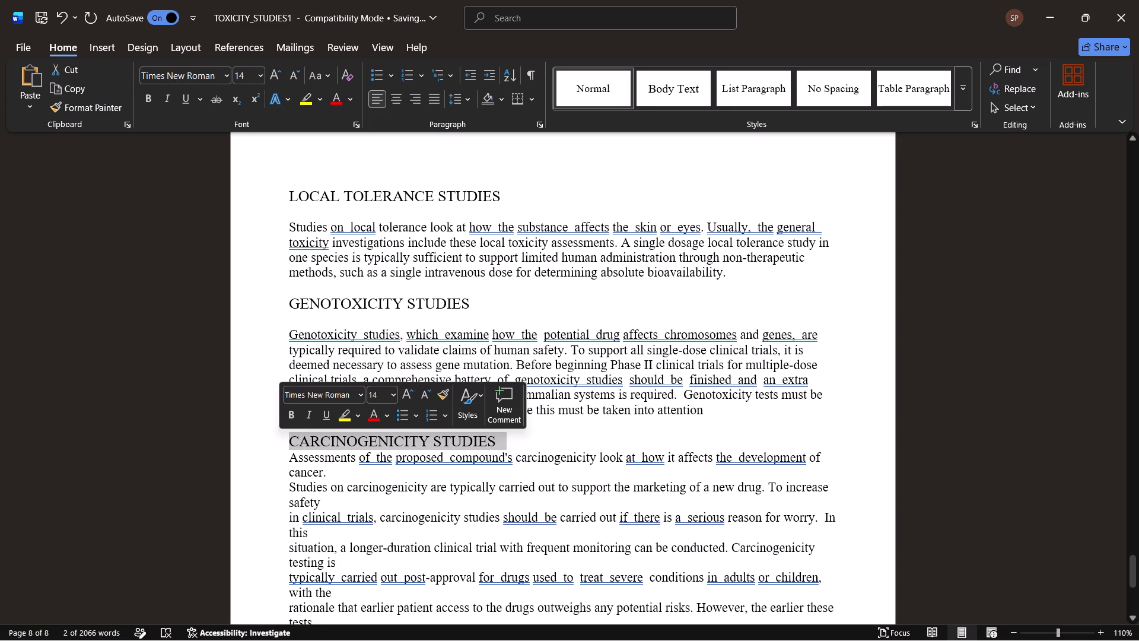
left_click(289, 462)
key("Return")
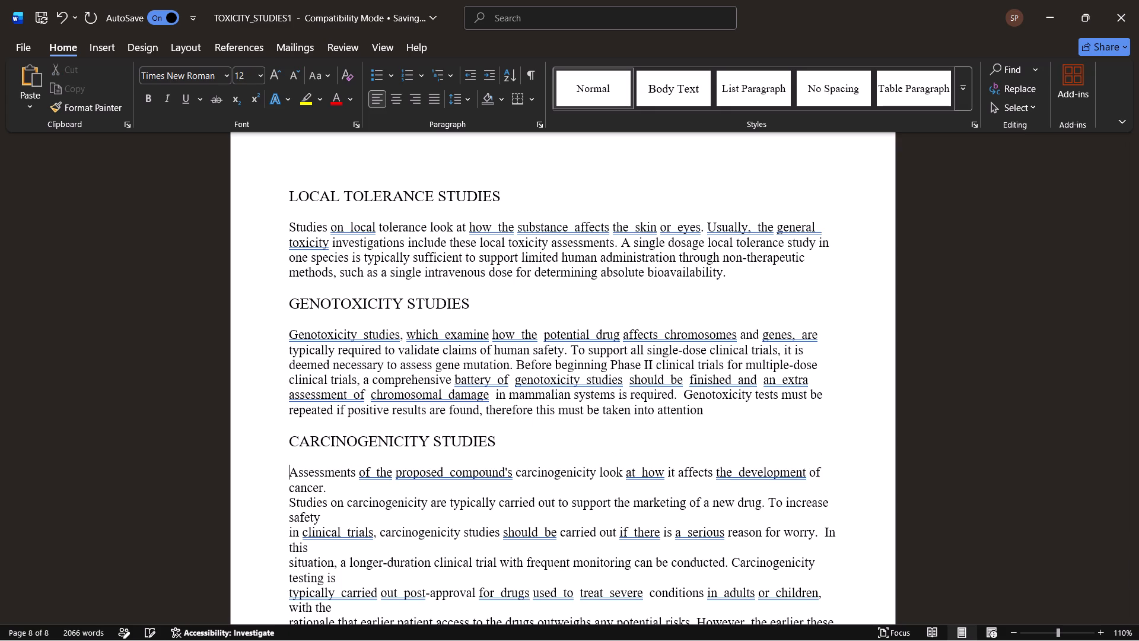
scroll(289, 462, "down", 1)
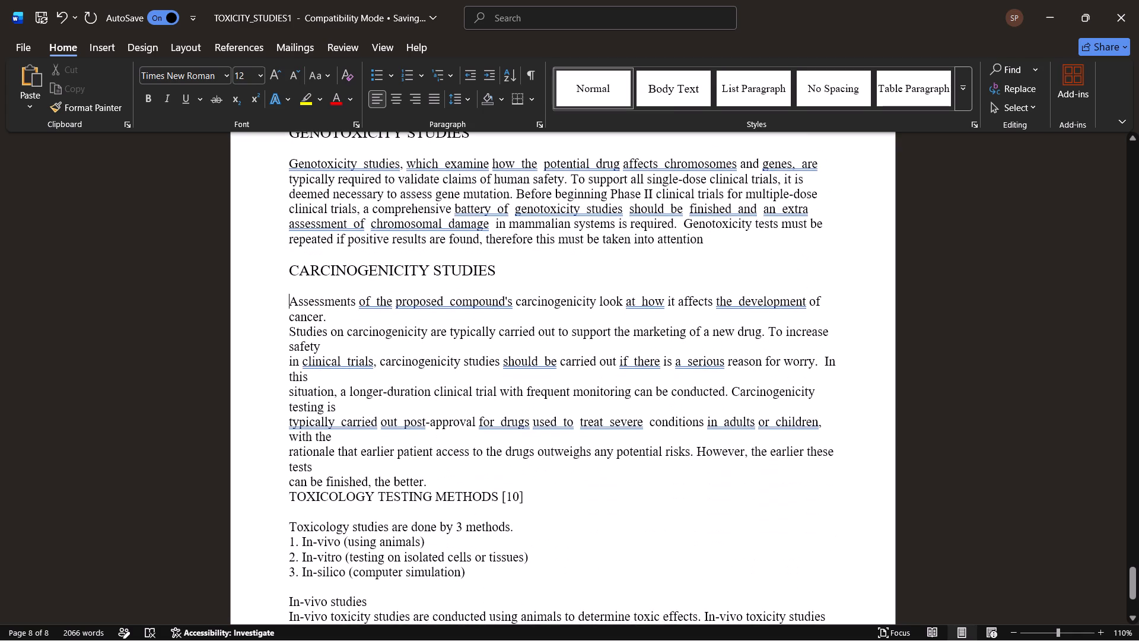
Join the lines starting "Studies on carcinogenicity" and "in clinical trials" to the text preceding them under "CARCINOGENICITY STUDIES".
left_click(287, 335)
key("BackSpace")
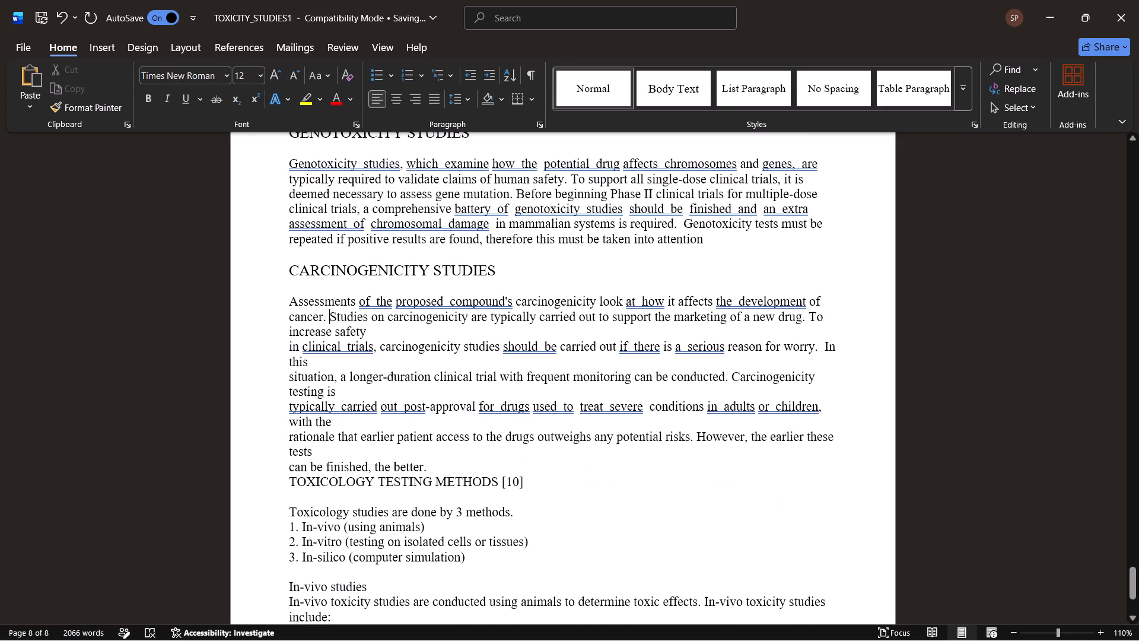
left_click(285, 348)
key("BackSpace")
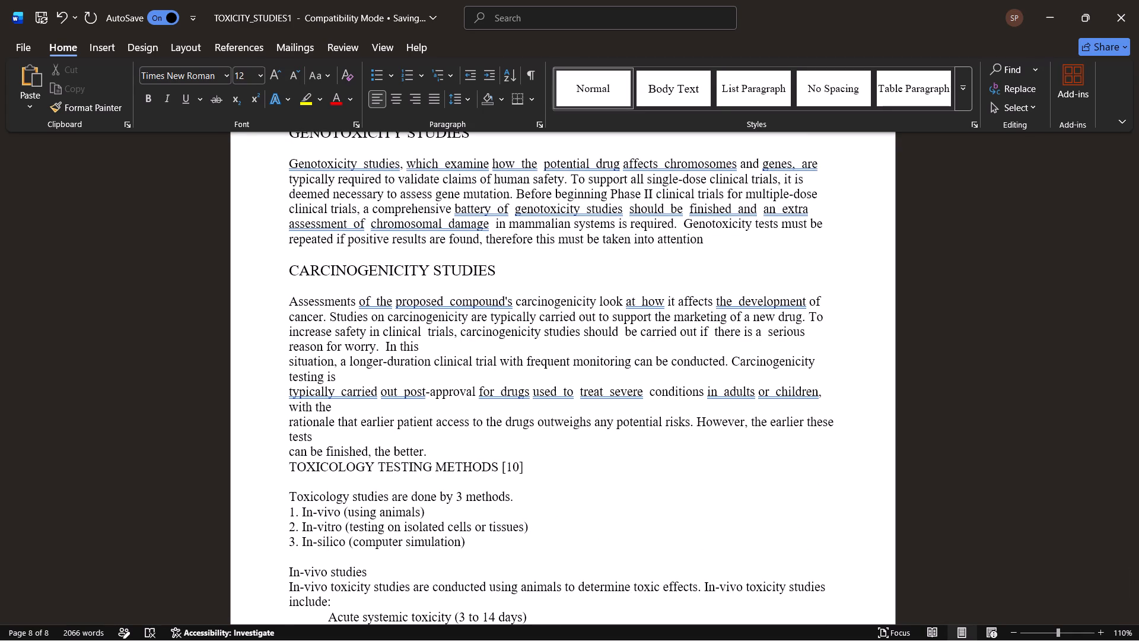
Delete the text from "situation, a longer-duration clinical trial" through "testing is" in the carcinogenicity paragraph.
left_click(276, 364)
key("BackSpace")
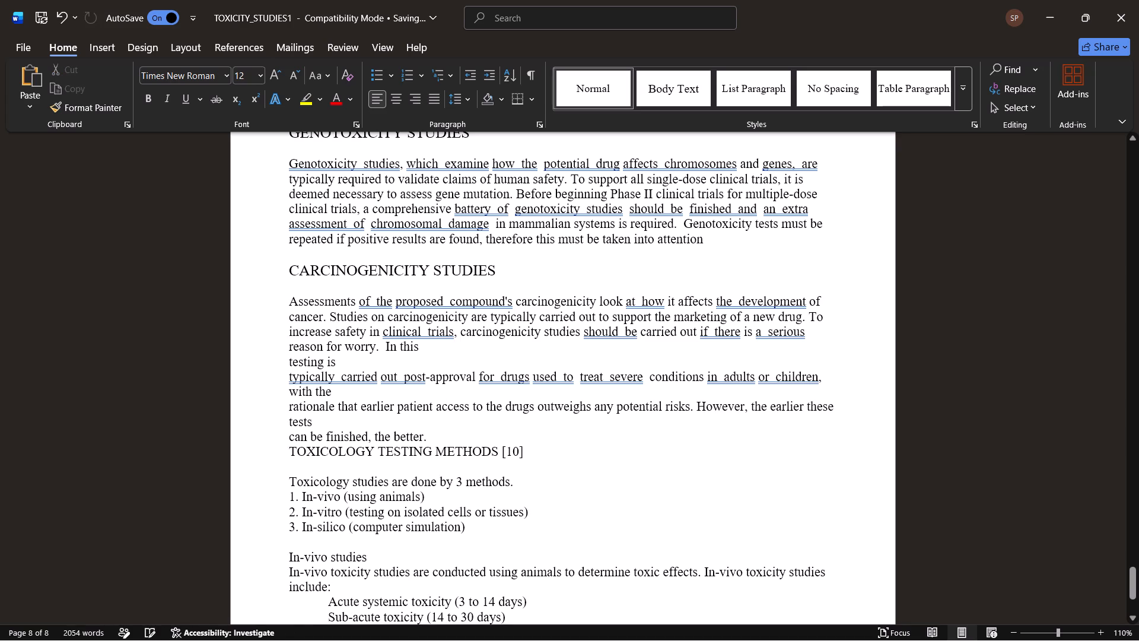
left_click(276, 364)
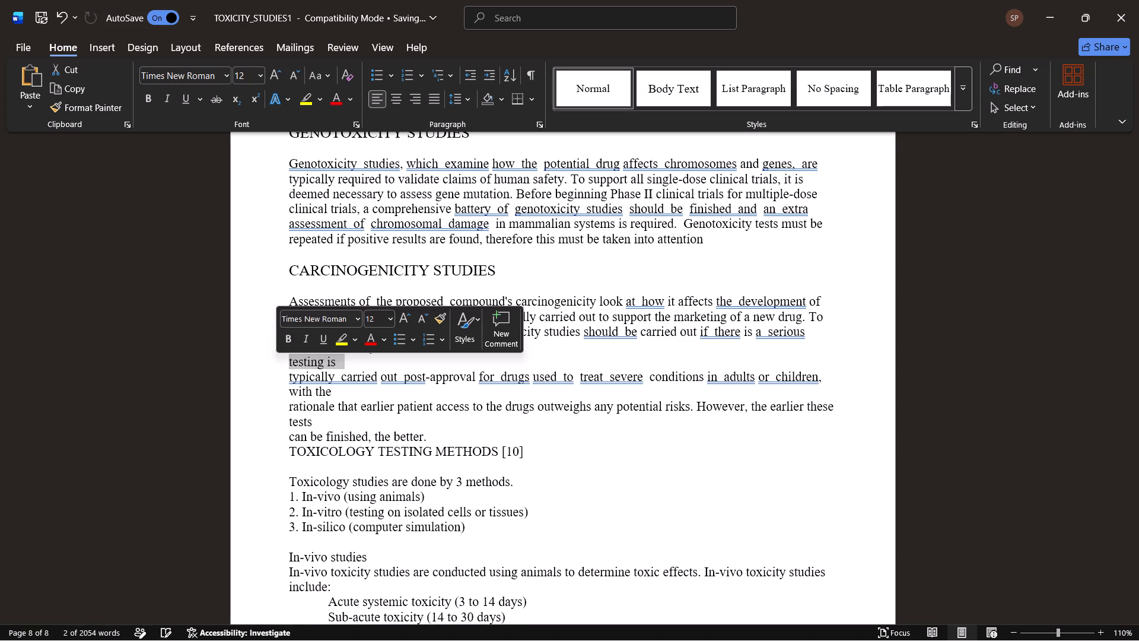
key("BackSpace")
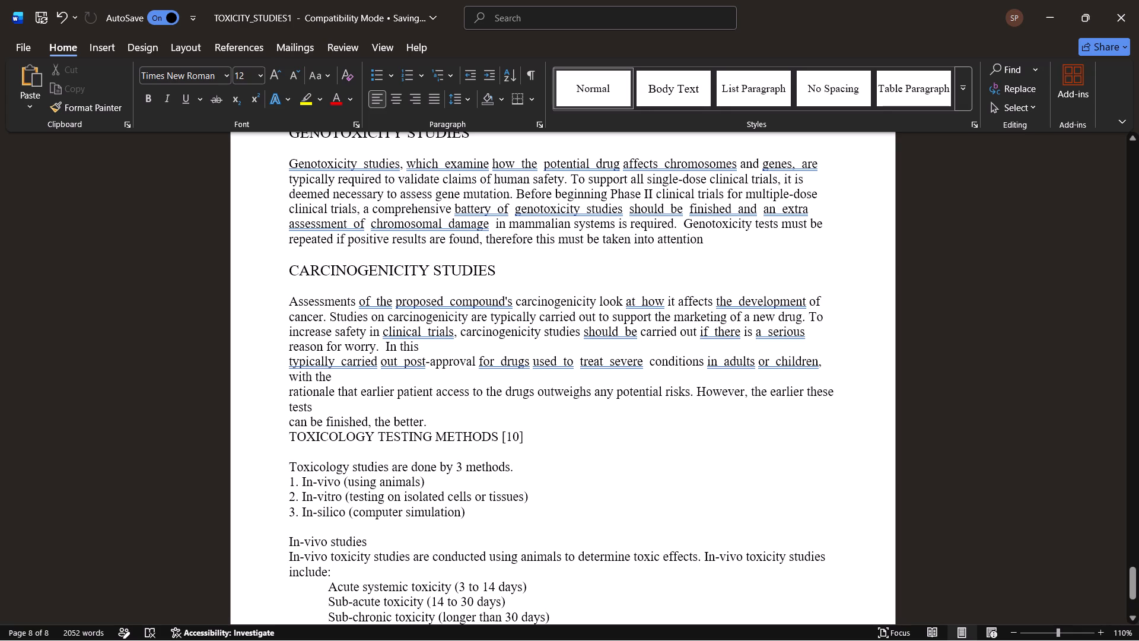
Add "situation ," after "In this" in the carcinogenicity paragraph.
left_click(419, 348)
key("space")
type("s")
key("t")
key("BackSpace")
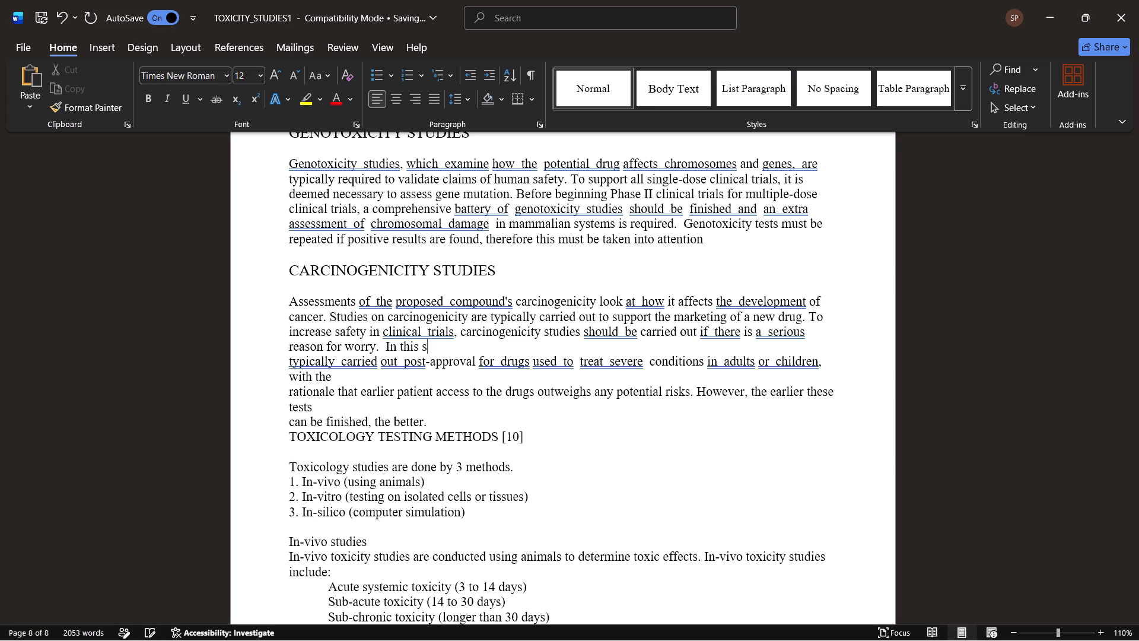
type("itu")
type("at")
key("o")
key("n")
key("BackSpace")
key("BackSpace")
type("ion")
key("space")
key("comma")
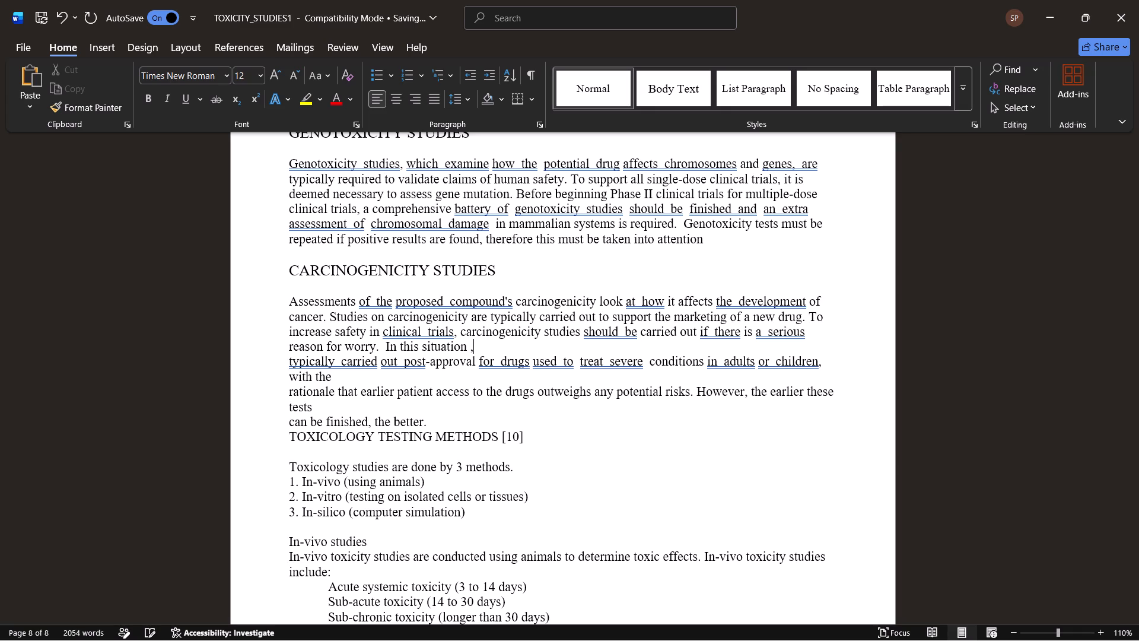
Continue the sentence after "In this situation ," with "a longer-duration".
key("space")
type("a lon")
type("ge")
key("minus")
key("BackSpace")
key("r")
key("minus")
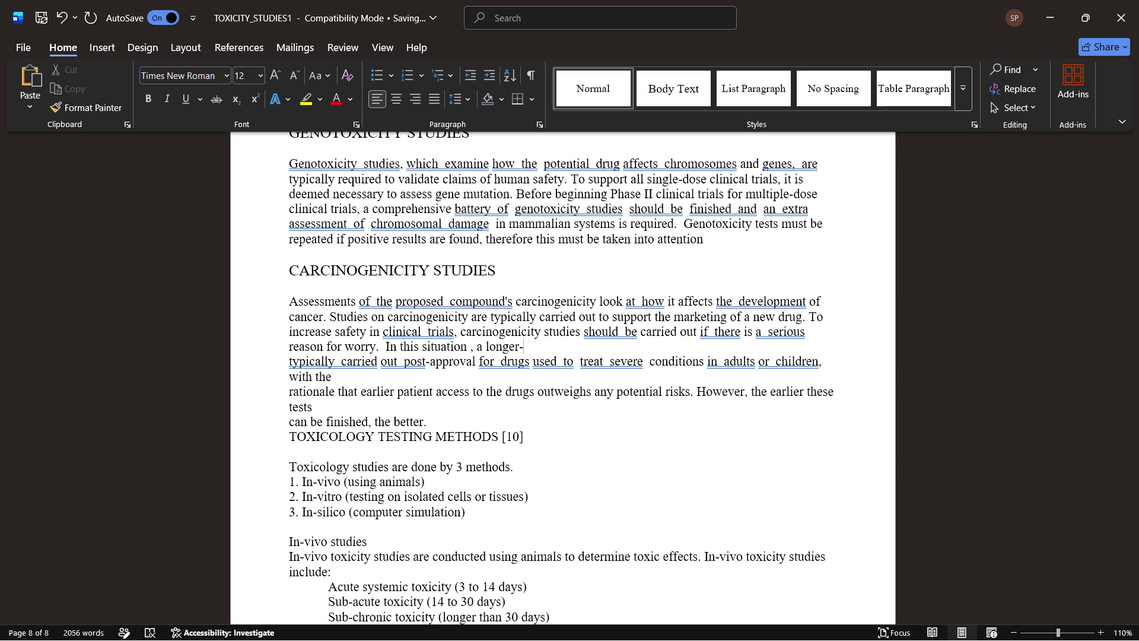
type("duration")
key("space")
Continue the sentence after "a longer-duration" with "clinical trials with fre".
type("cli")
type("niv")
key("BackSpace")
type("cal")
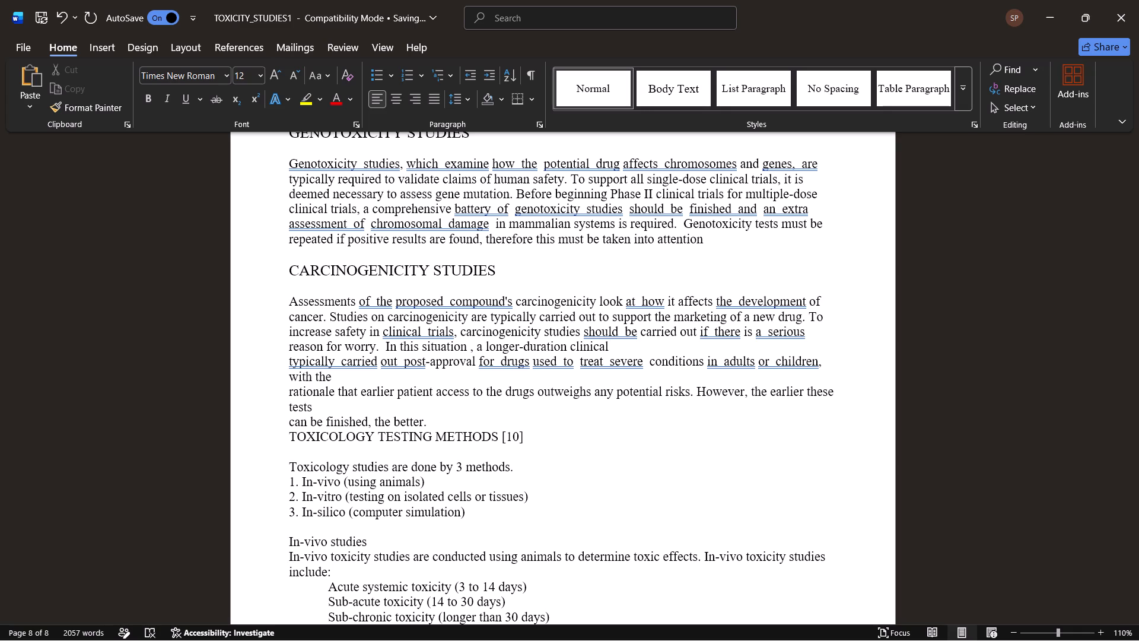
key("space")
type("trials")
key("space")
type("with fr")
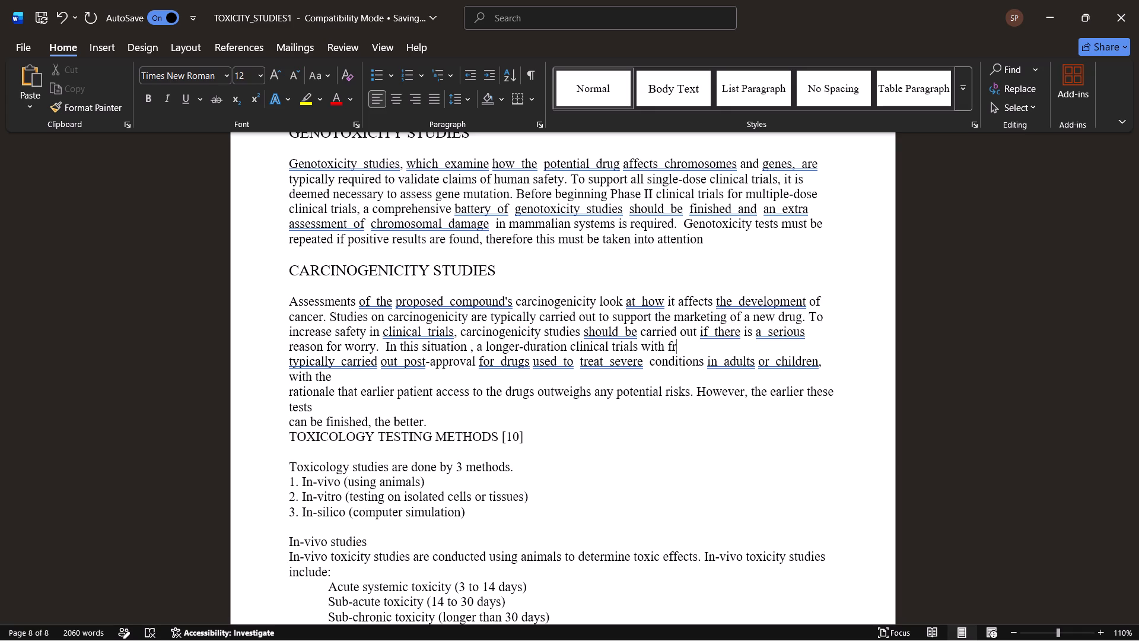
key("e")
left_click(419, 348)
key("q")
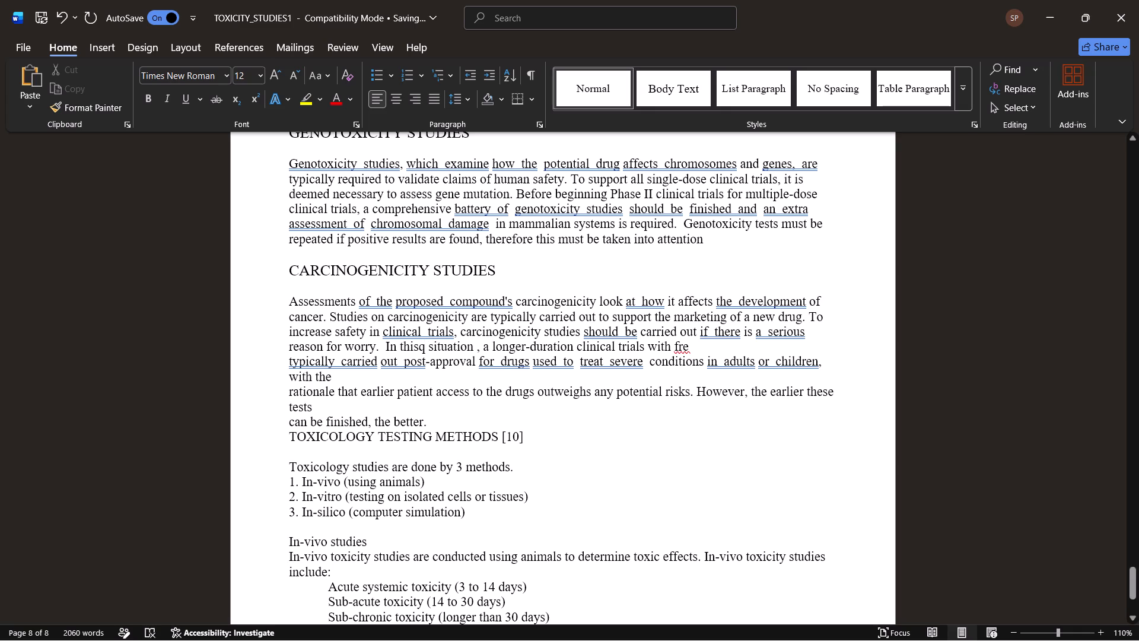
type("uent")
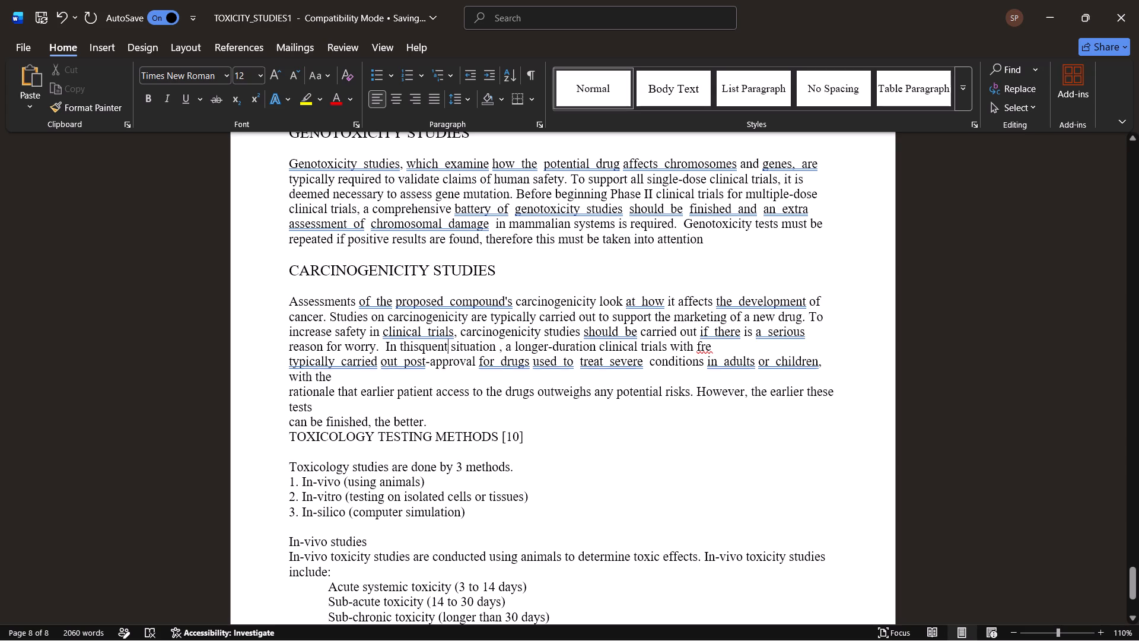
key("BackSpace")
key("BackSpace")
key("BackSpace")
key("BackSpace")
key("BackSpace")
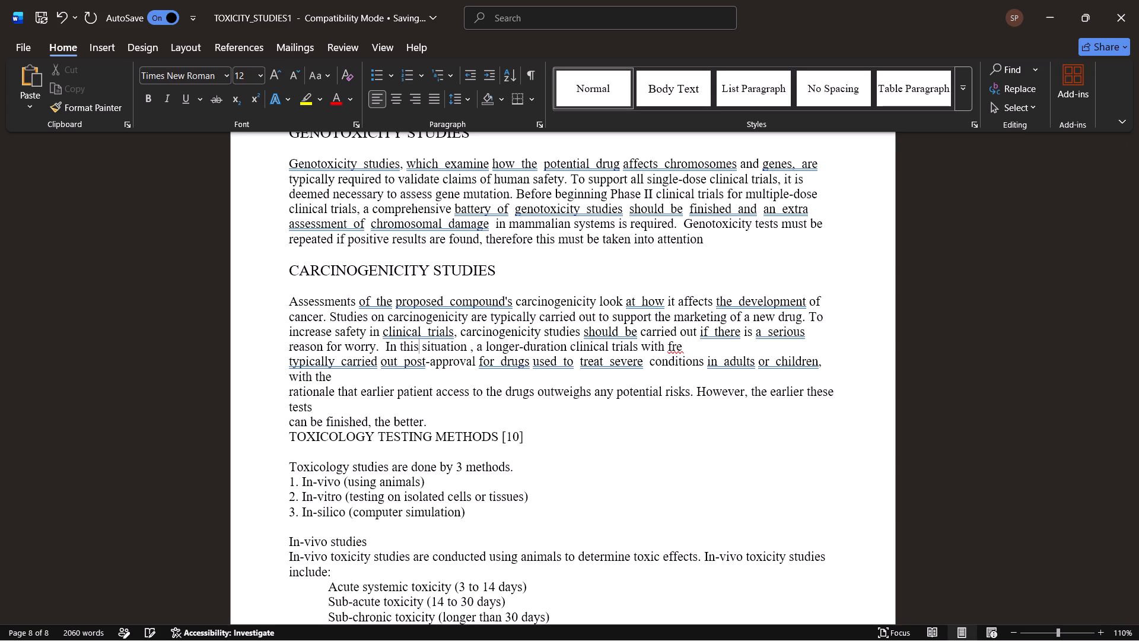
Complete the carcinogenicity sentence after "clinical trials with fre" so it reads "frequent monitoring can be conducted .".
left_click(680, 345)
key("q")
type("uent")
key("space")
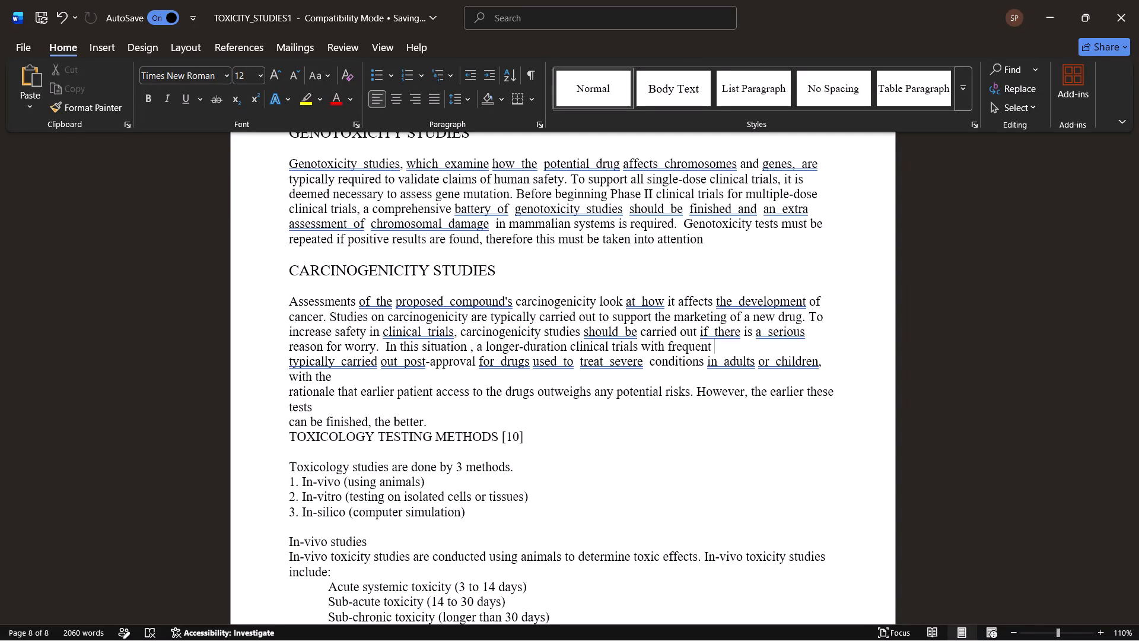
type("moni")
type("to")
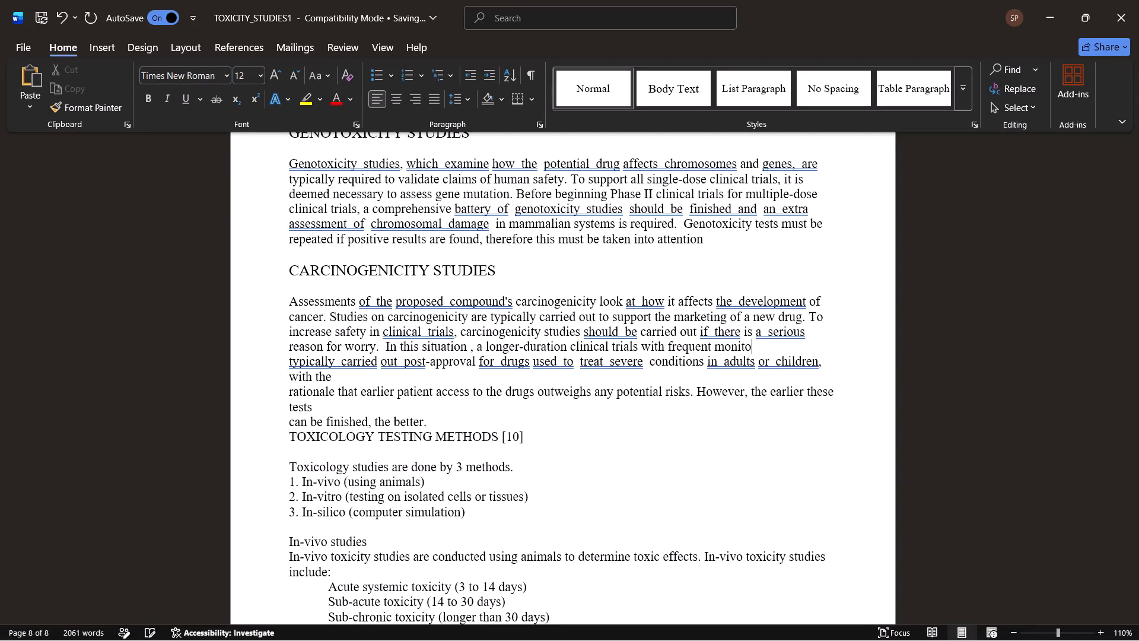
type("ri")
type("ng")
key("space")
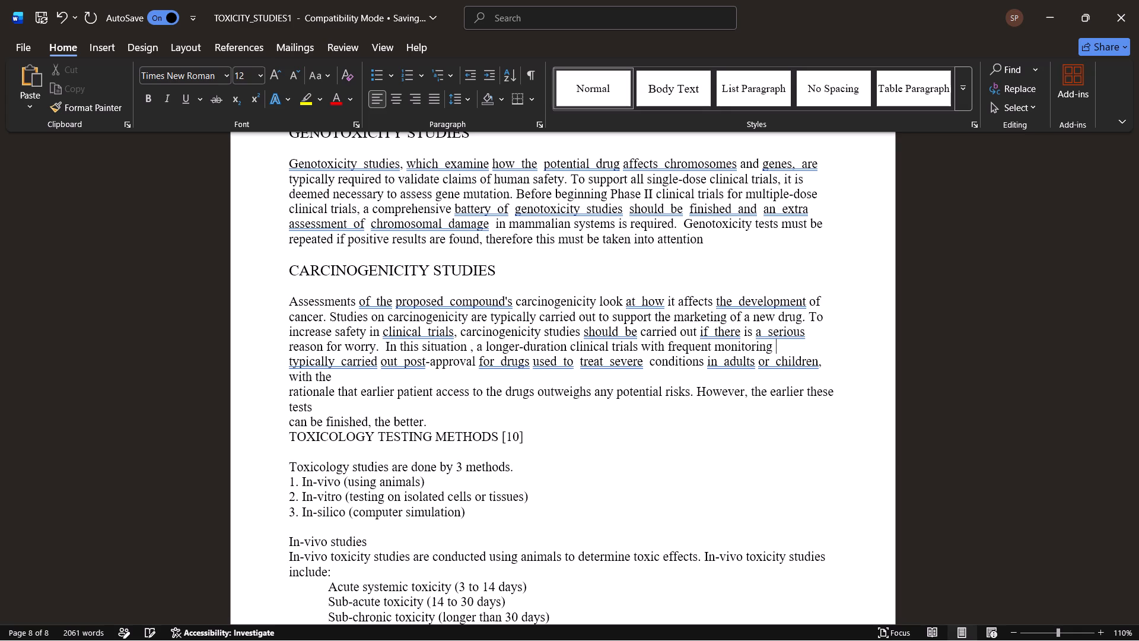
type("can be")
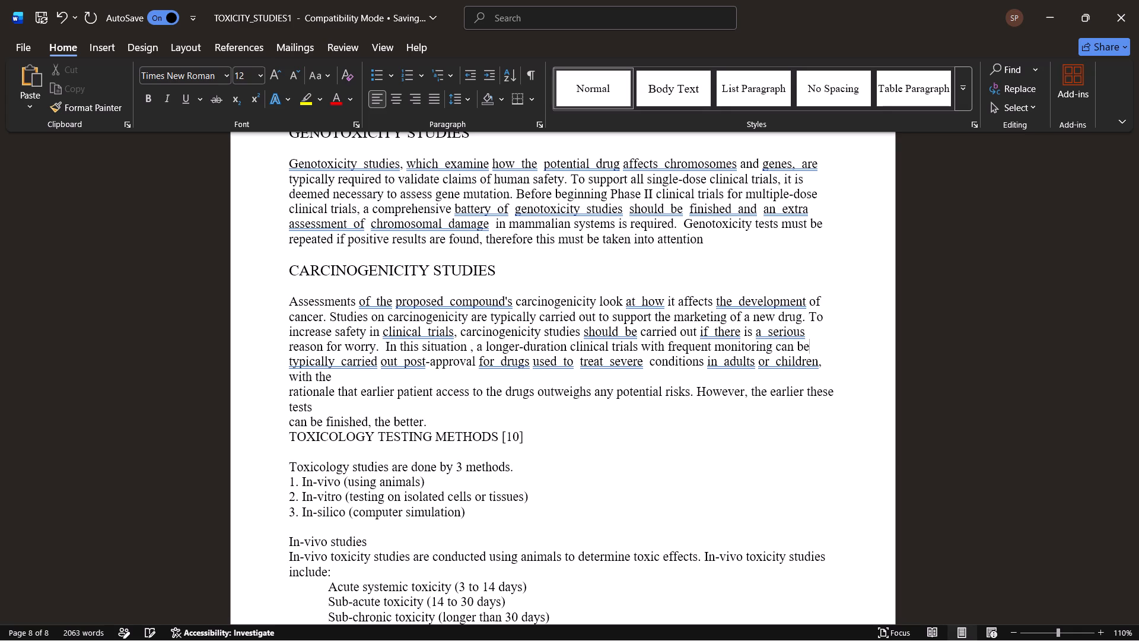
key("space")
type("condu")
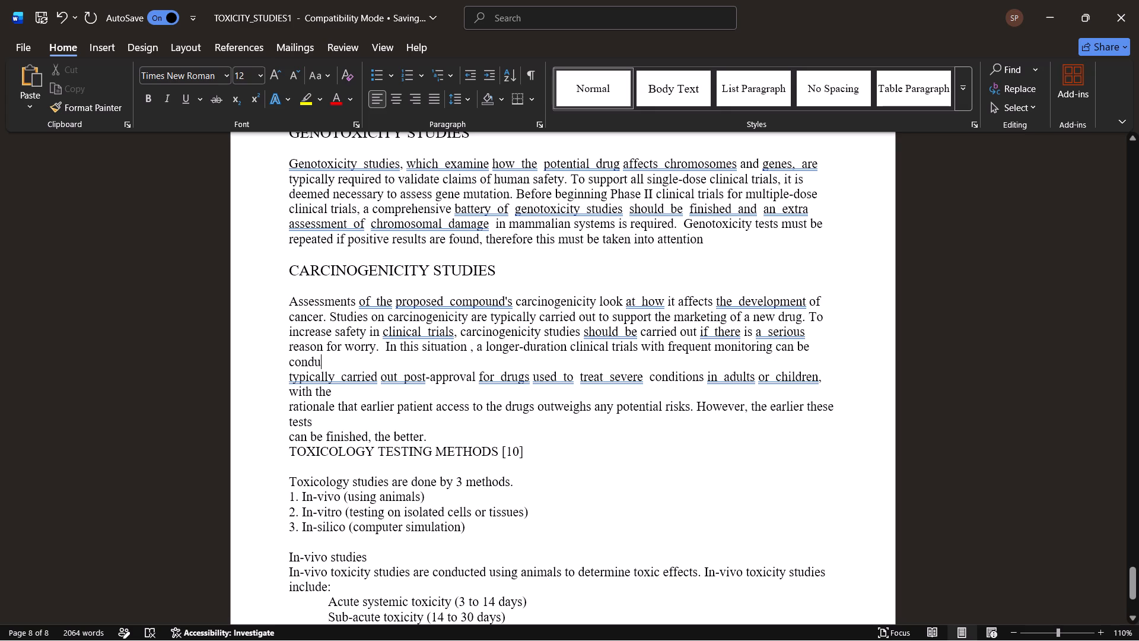
type("cted")
key("space")
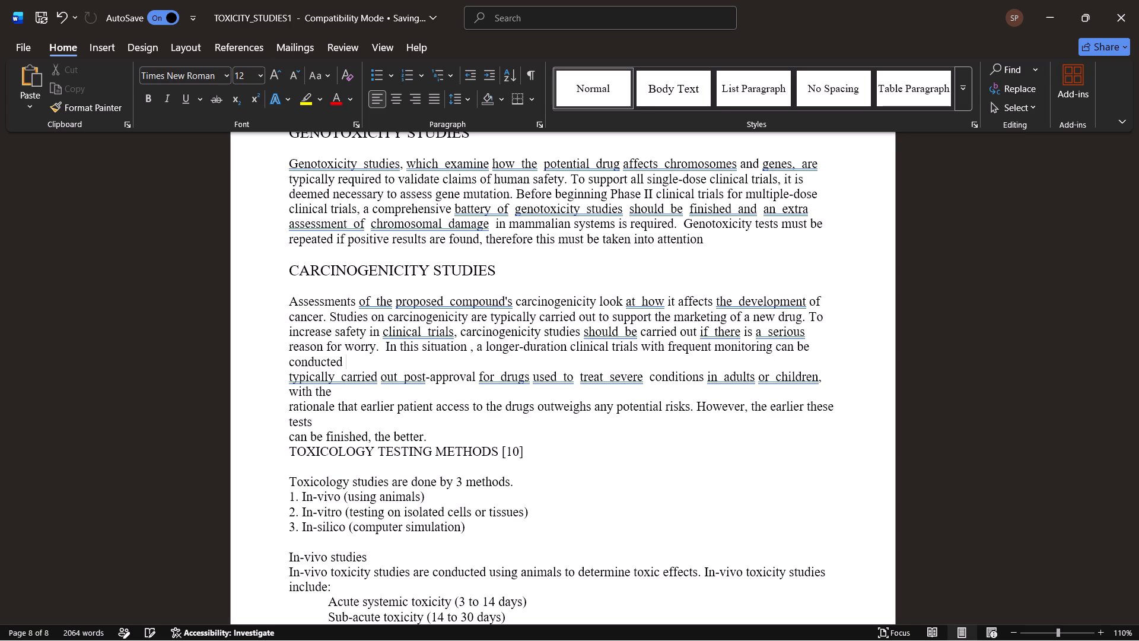
key("period")
key("space")
Start the following sentence in the carcinogenicity paragraph with "Carcinogenicity testing is".
key("c")
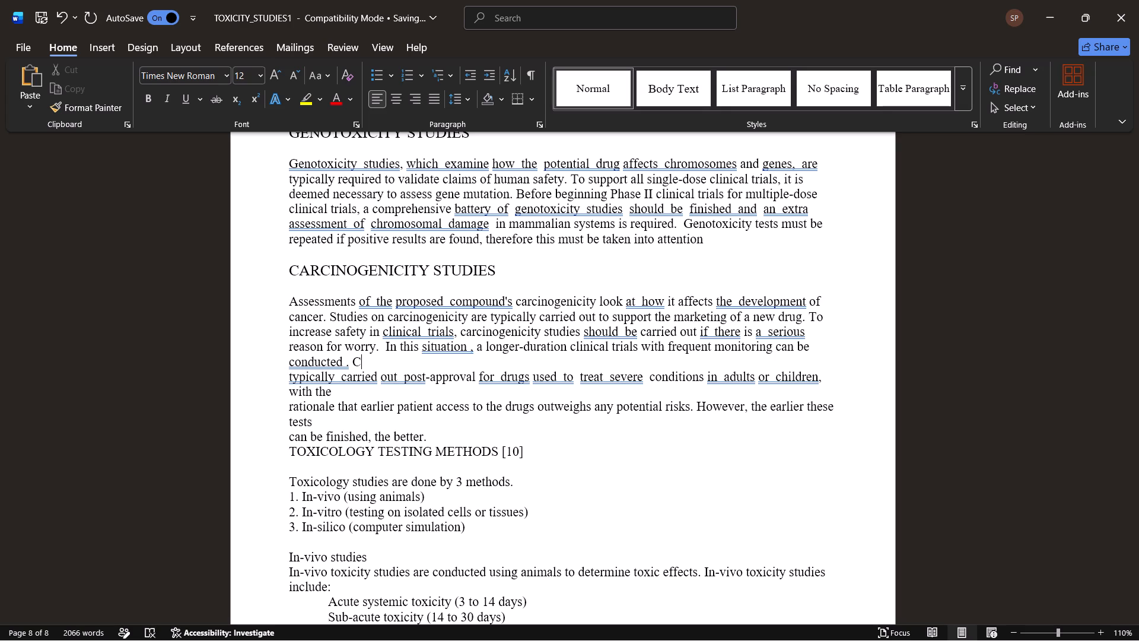
type("ar")
type("cinog")
key("w")
key("BackSpace")
type("eni")
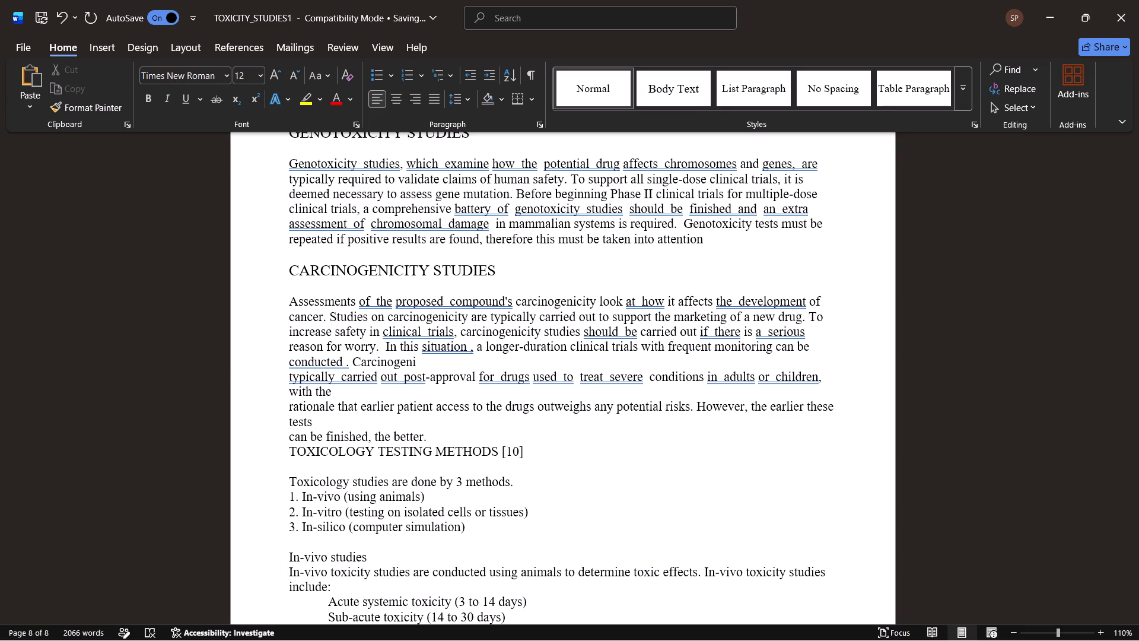
type("city")
key("space")
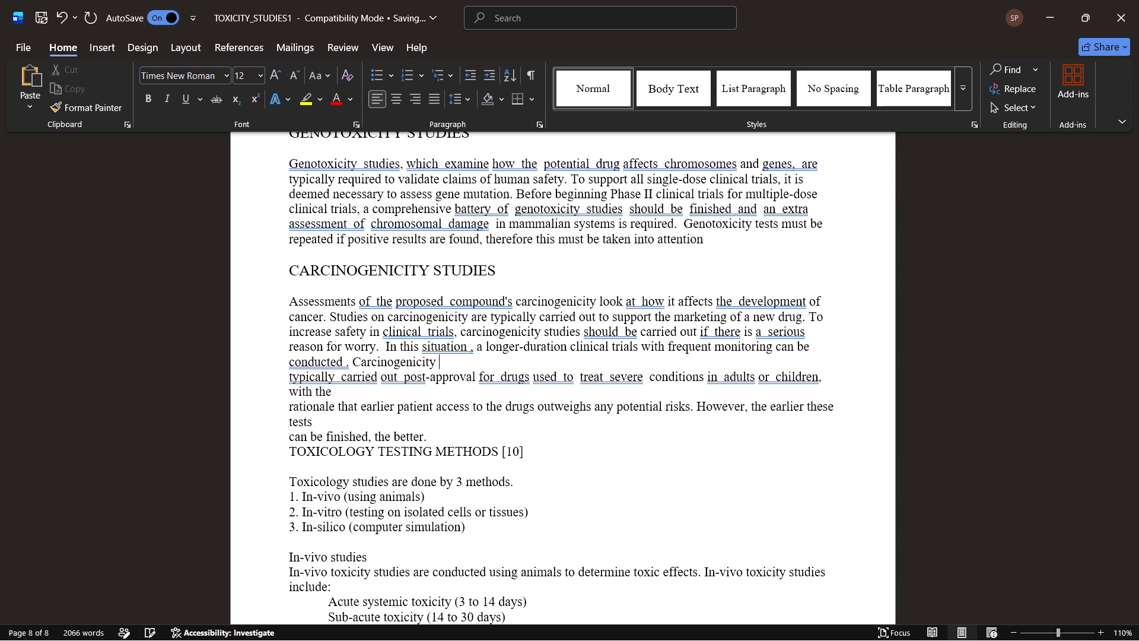
type("testing")
key("space")
type("is")
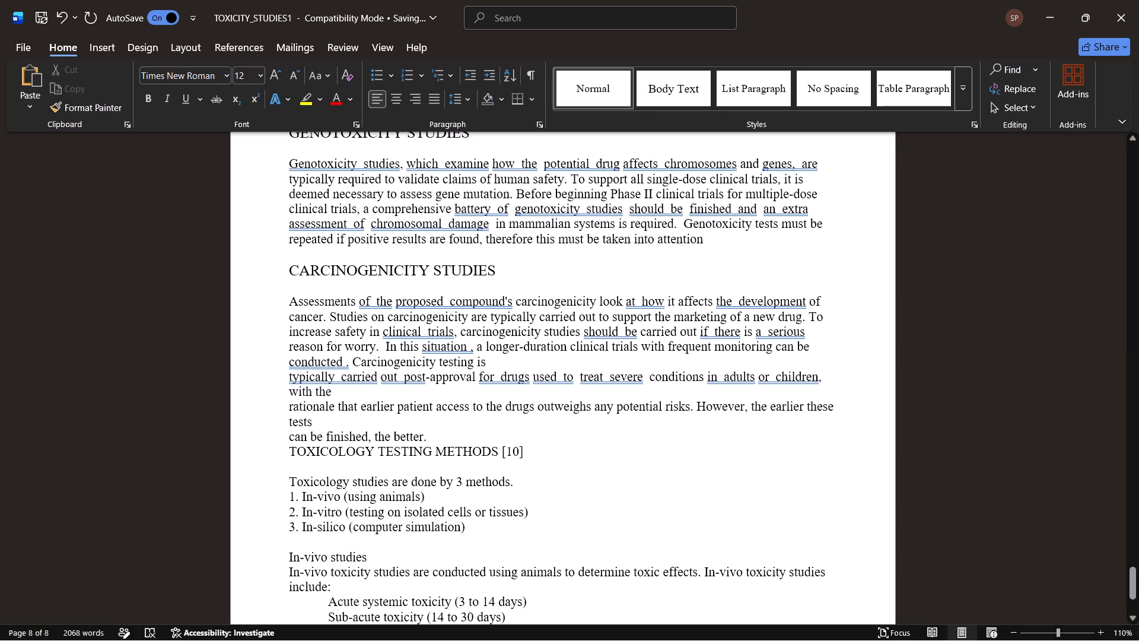
Join the broken lines starting "typically carried out", "rationale that" and "can be finished" into the carcinogenicity paragraph.
left_click(288, 375)
key("BackSpace")
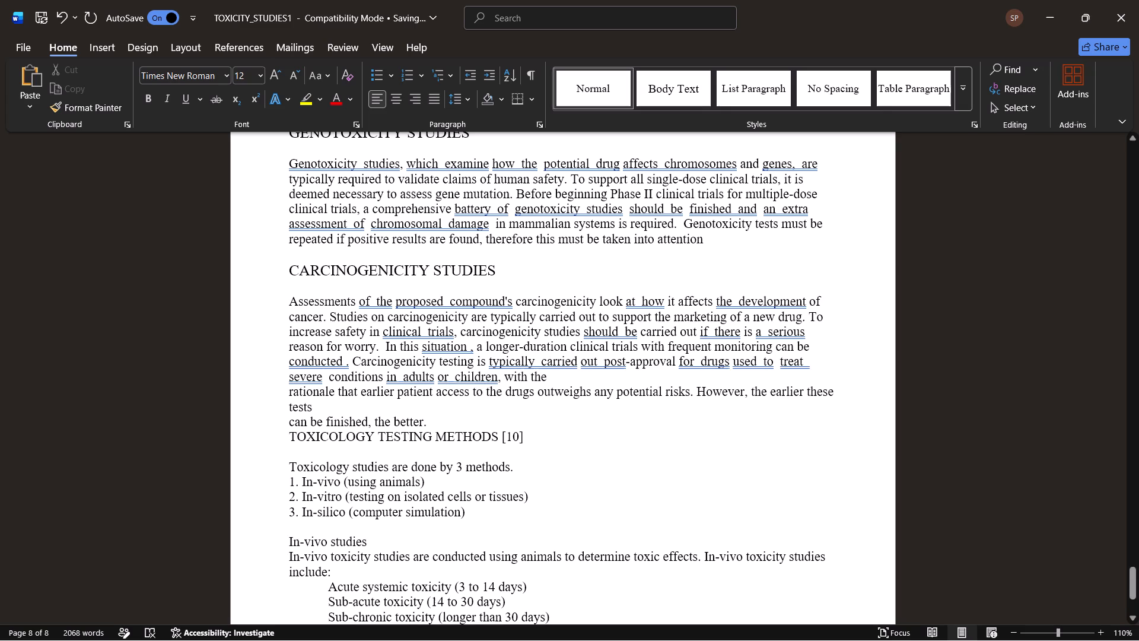
left_click(288, 391)
key("BackSpace")
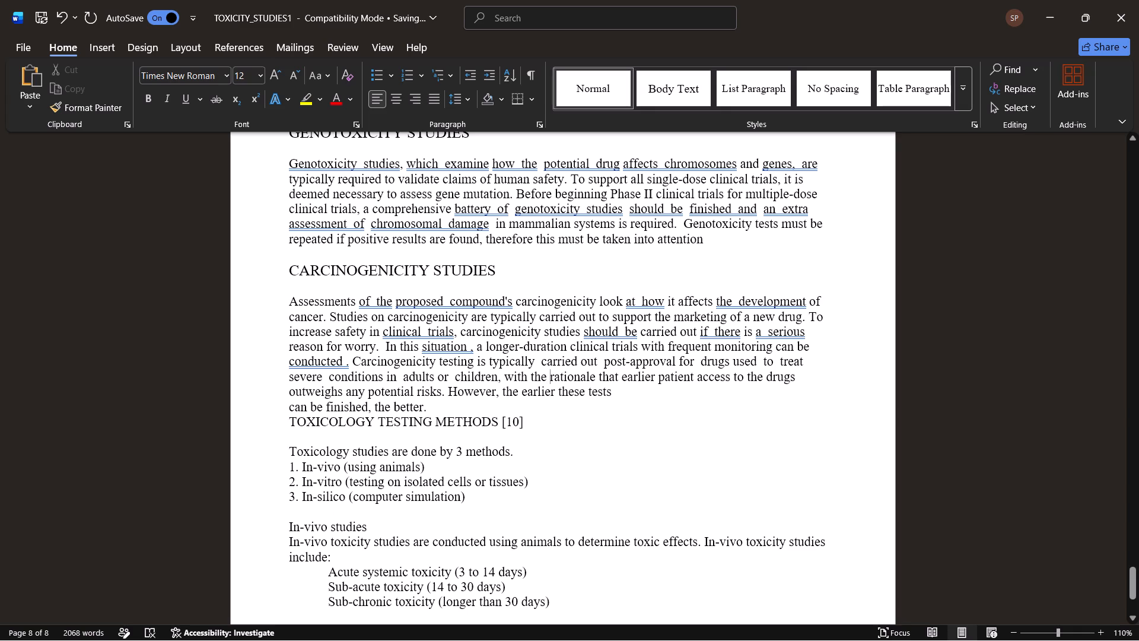
left_click(278, 402)
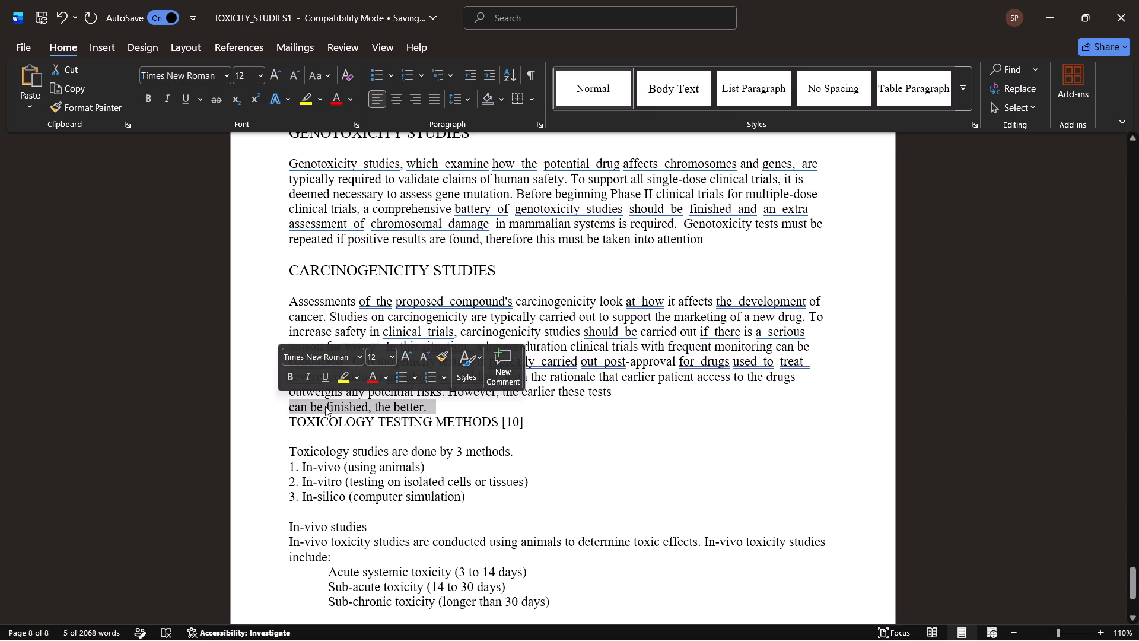
left_click(293, 401)
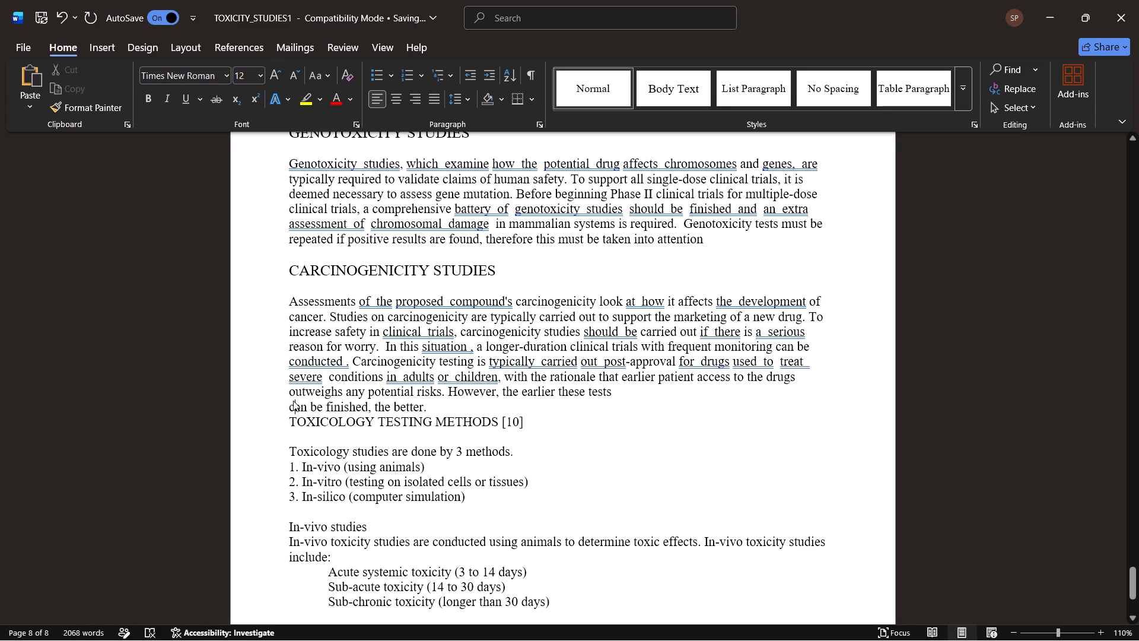
left_click(287, 407)
key("BackSpace")
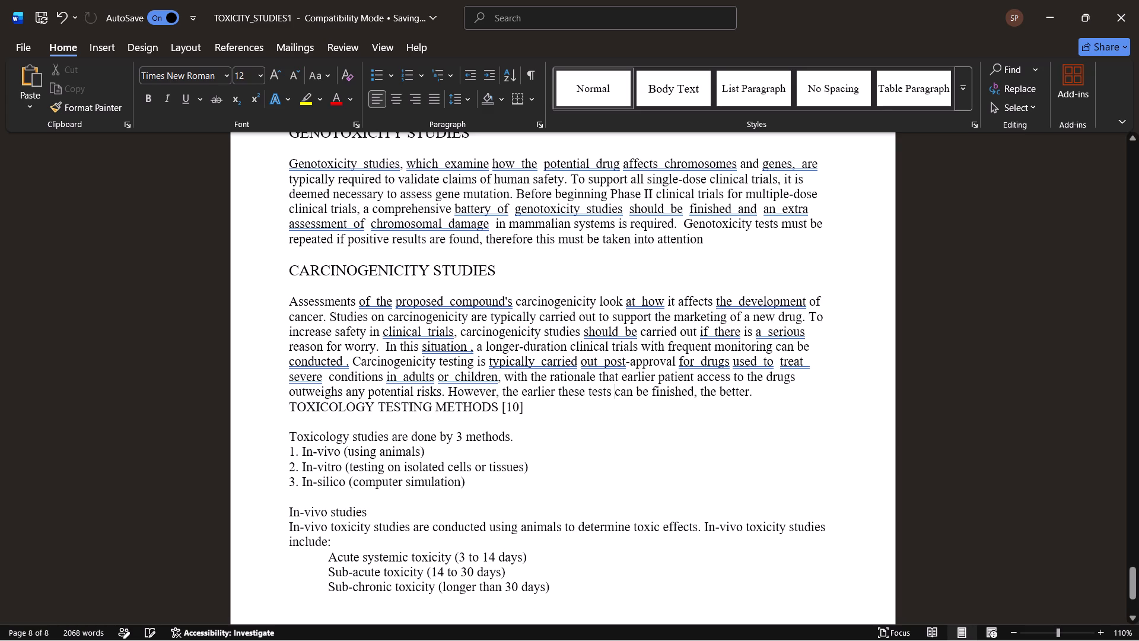
Insert a blank line between the carcinogenicity paragraph and the TOXICOLOGY TESTING METHODS heading.
left_click(759, 388)
key("Return")
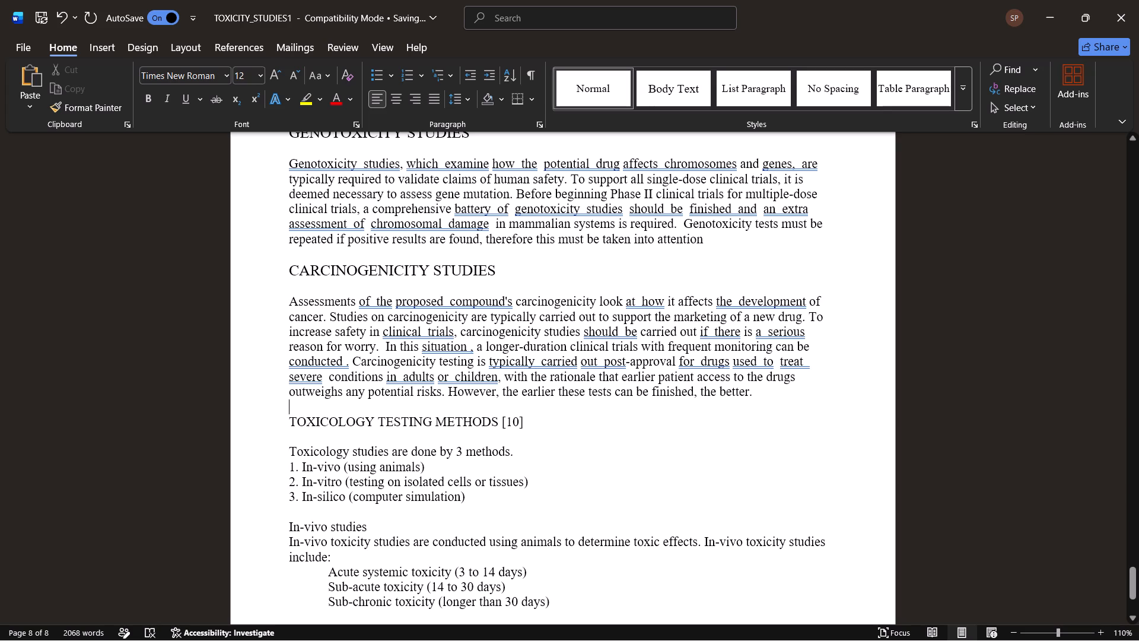
Set the TOXICOLOGY TESTING METHODS [10] heading to font size 14.
left_click(284, 423)
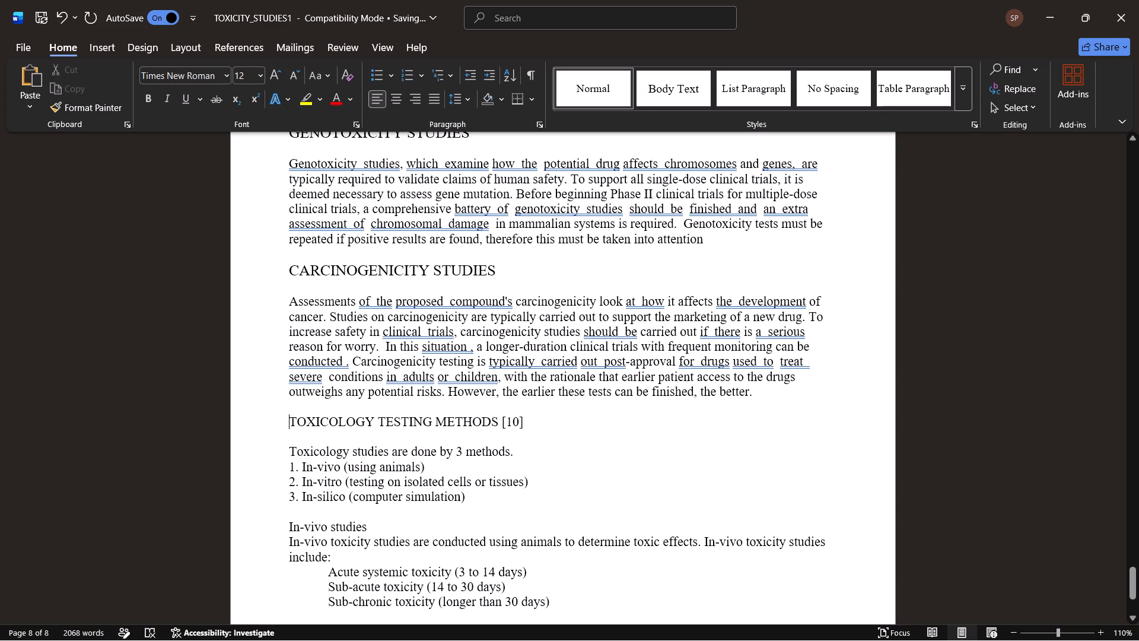
double_click(284, 423)
double_click(284, 423)
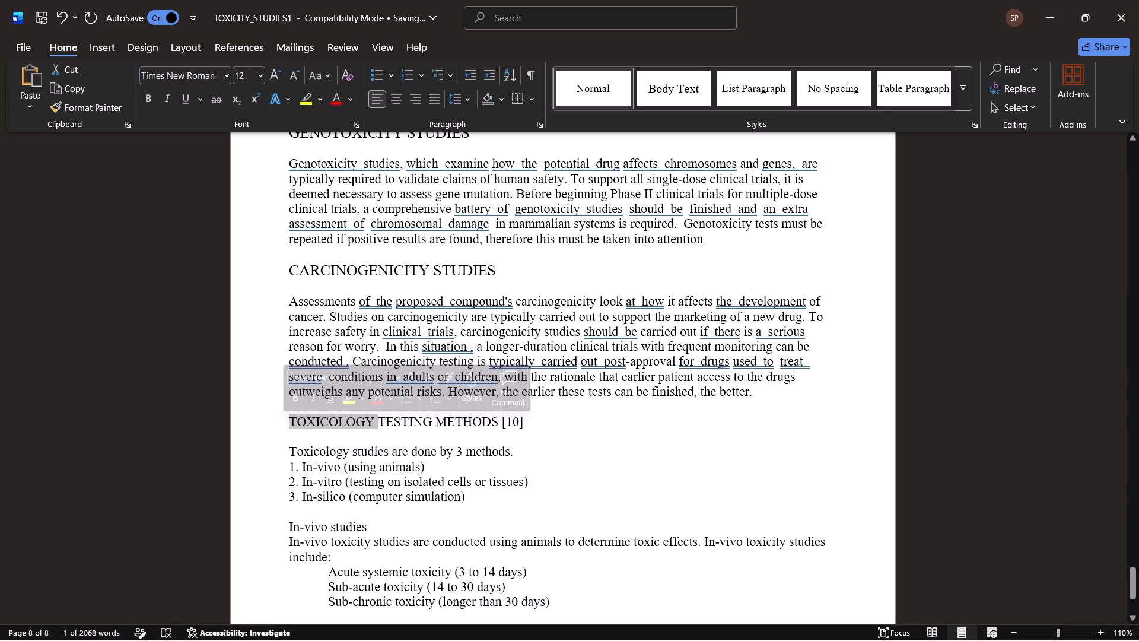
double_click(257, 423)
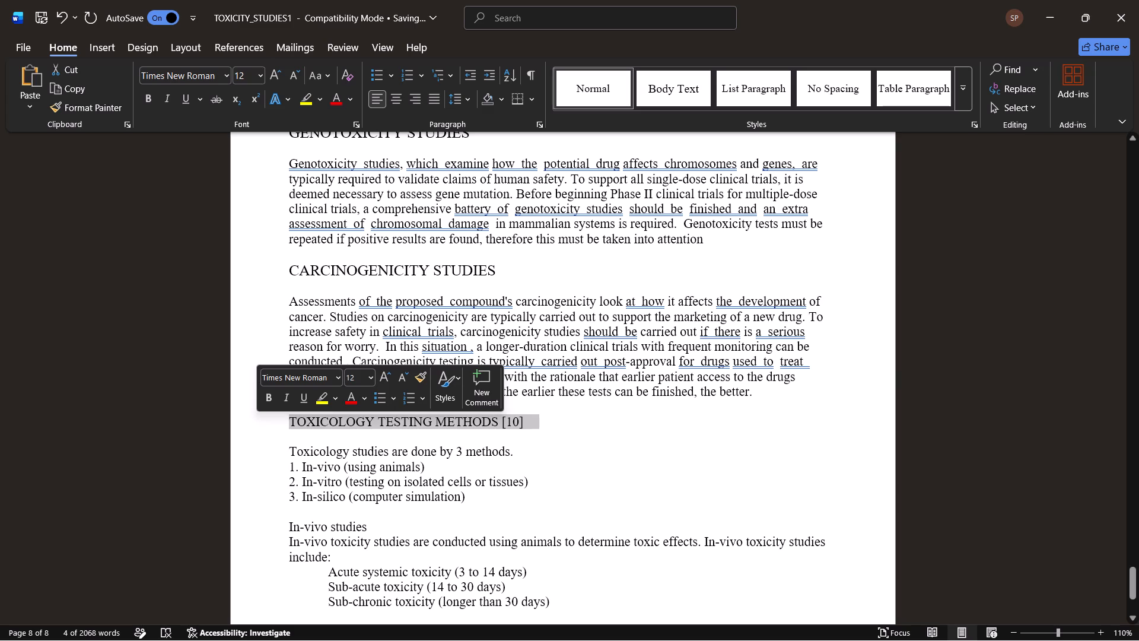
left_click(383, 382)
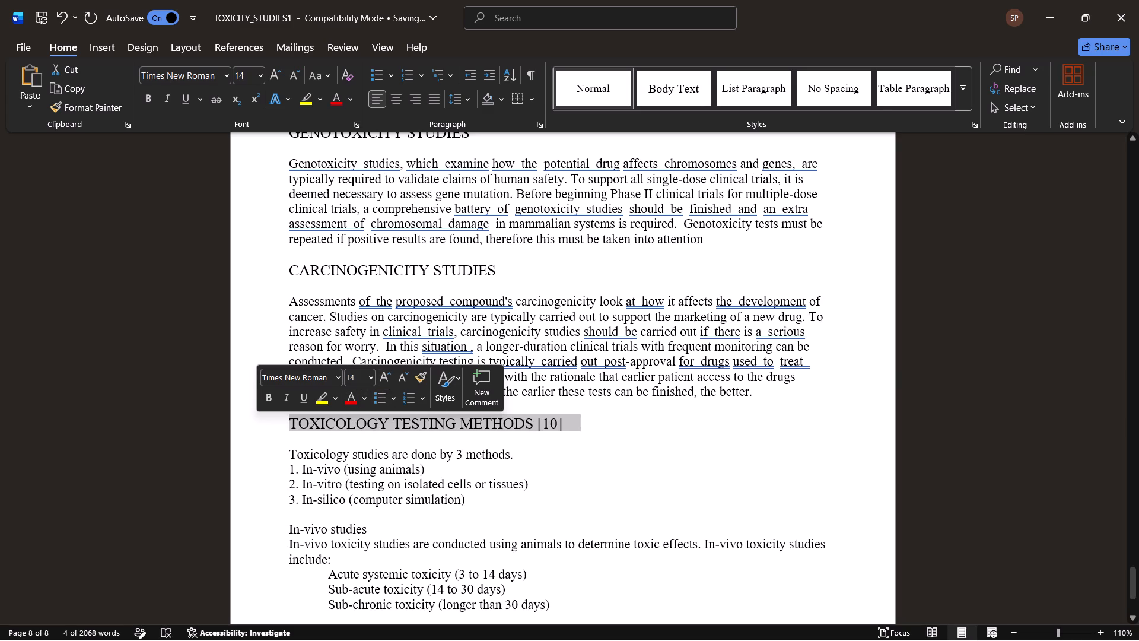
Remove the citation "[10]" from the end of the TOXICOLOGY TESTING METHODS heading.
left_click(564, 412)
left_click(564, 421)
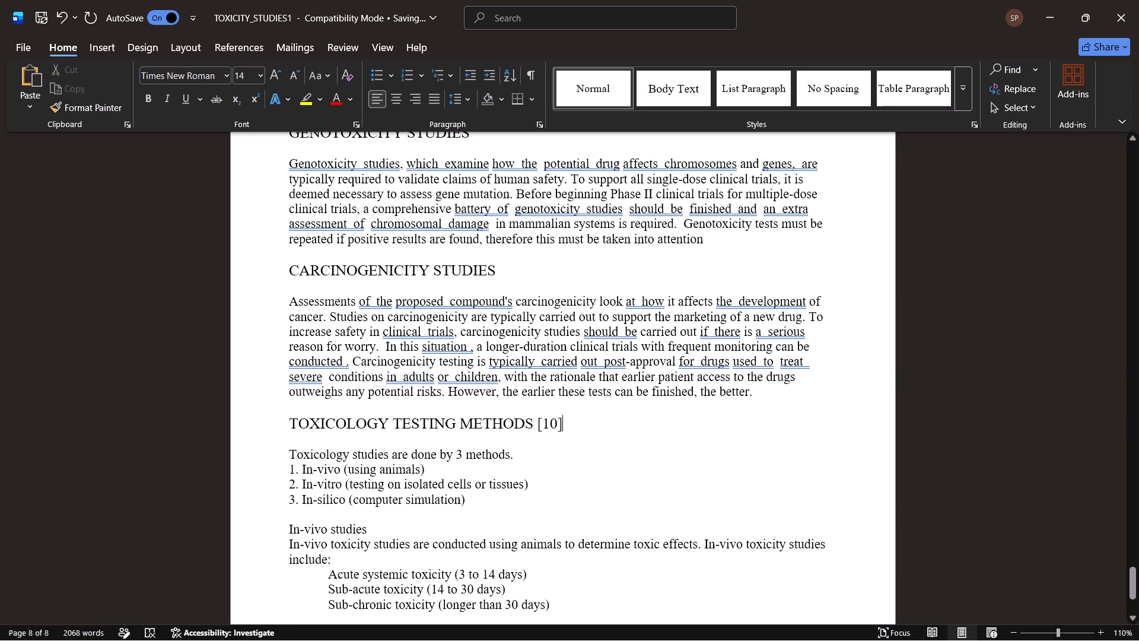
key("BackSpace")
key("BackSpace")
key("BackSpace")
key("BackSpace")
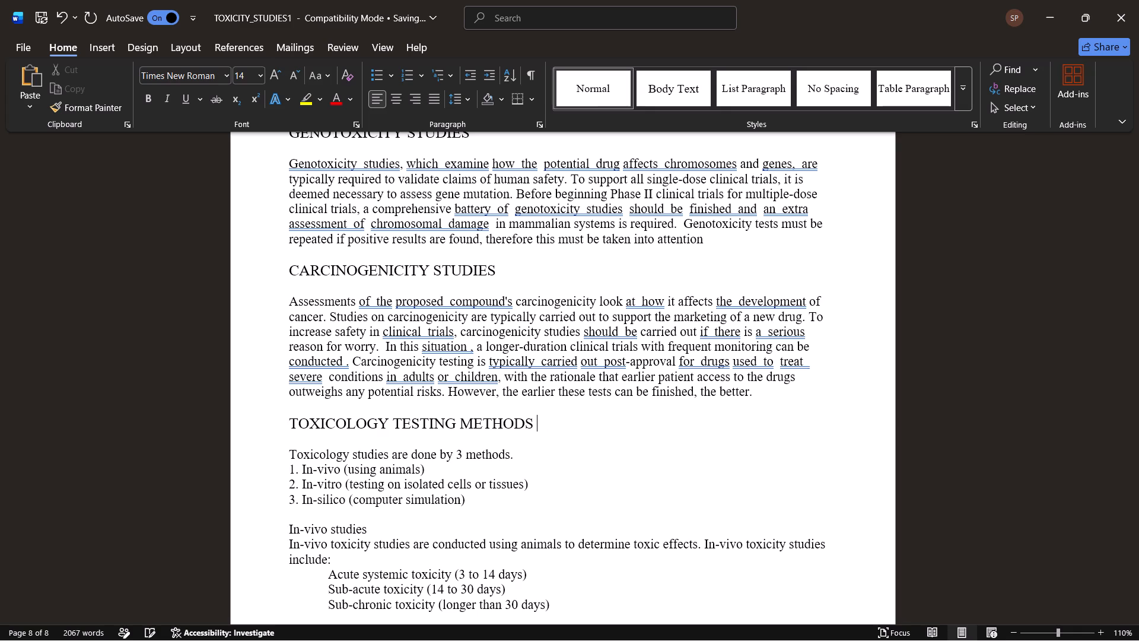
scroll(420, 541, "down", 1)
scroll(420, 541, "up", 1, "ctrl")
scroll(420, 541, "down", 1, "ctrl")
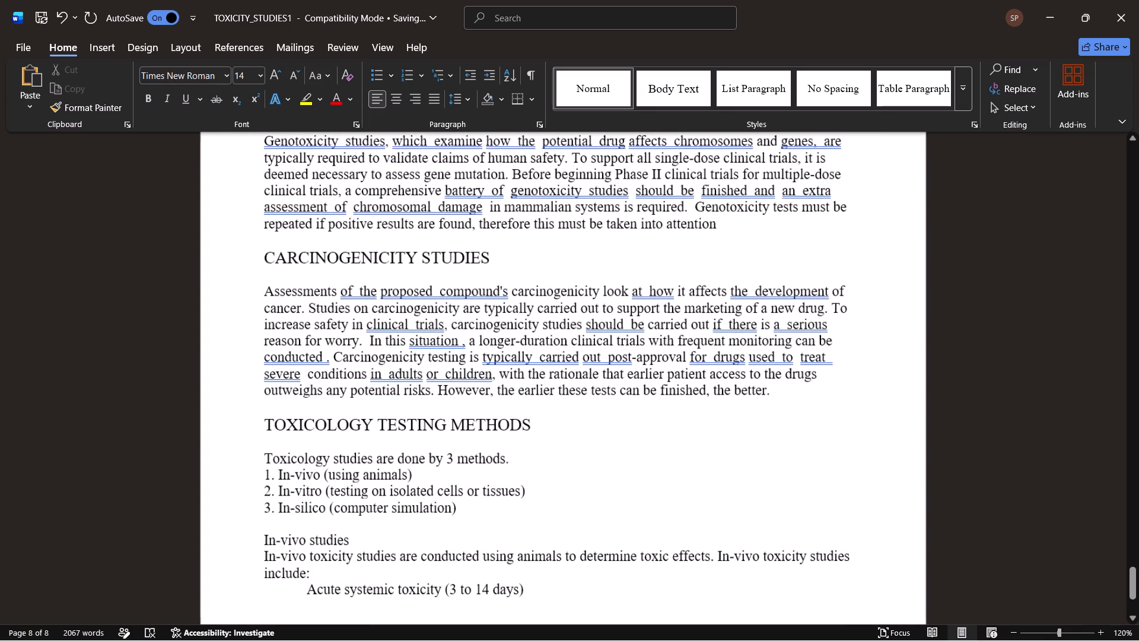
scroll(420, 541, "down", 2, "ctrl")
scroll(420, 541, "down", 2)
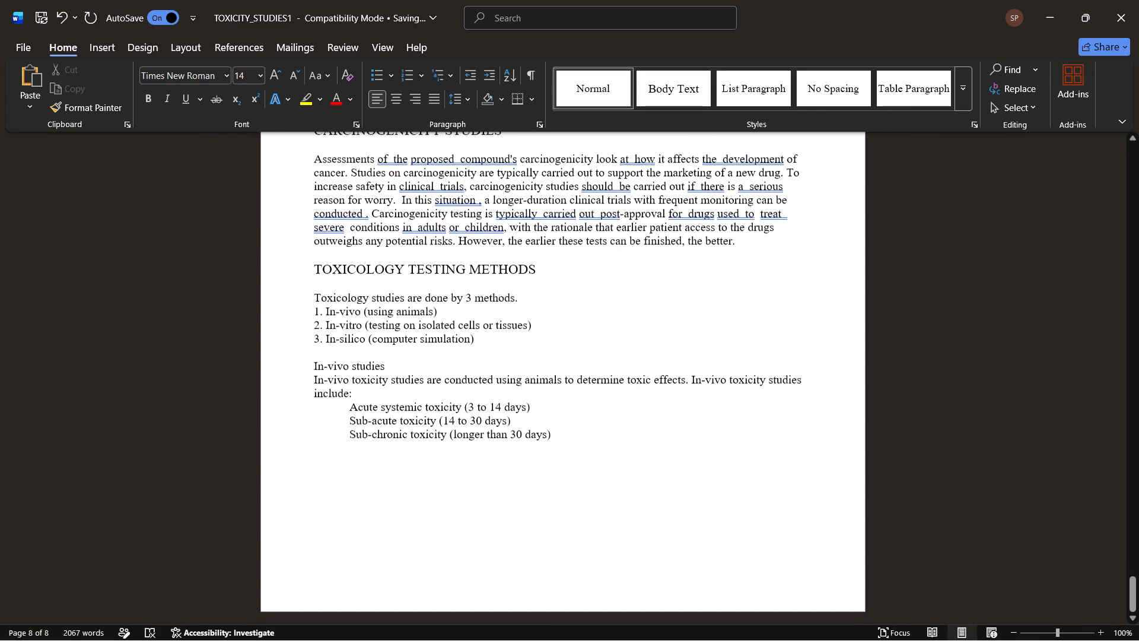
Copy the ResearchGate article text from "Acute systemic toxicity" through reference 10 into TOXICITY_STUDIES1, below the indented "Sub-chronic toxicity (longer than 30 days)" line.
scroll(420, 541, "down", 2)
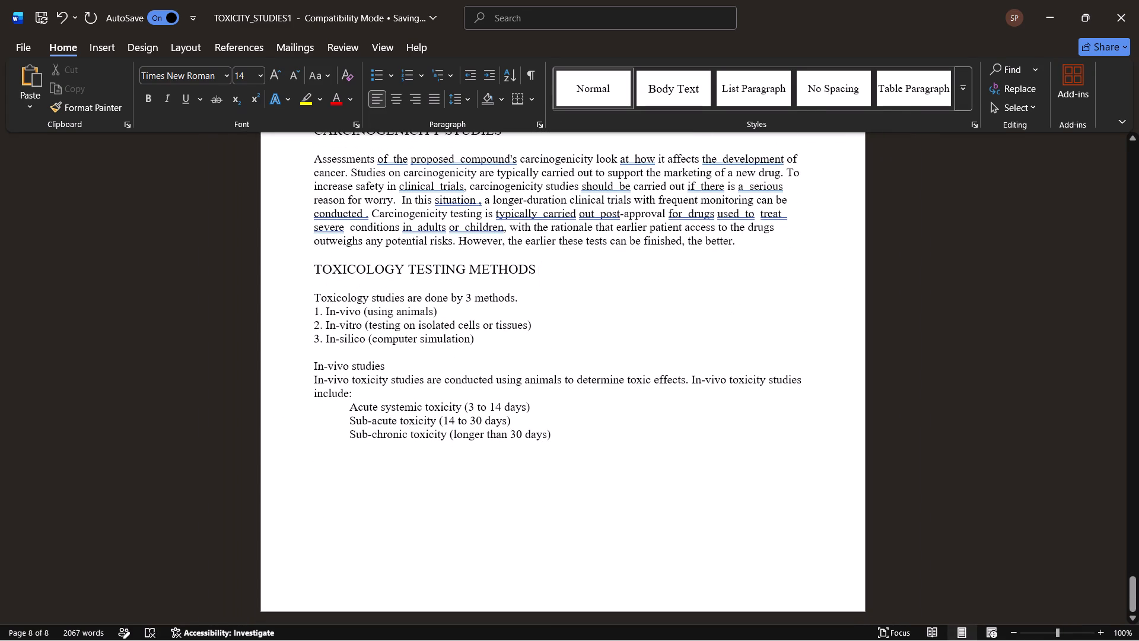
scroll(420, 541, "down", 1)
left_click(319, 472)
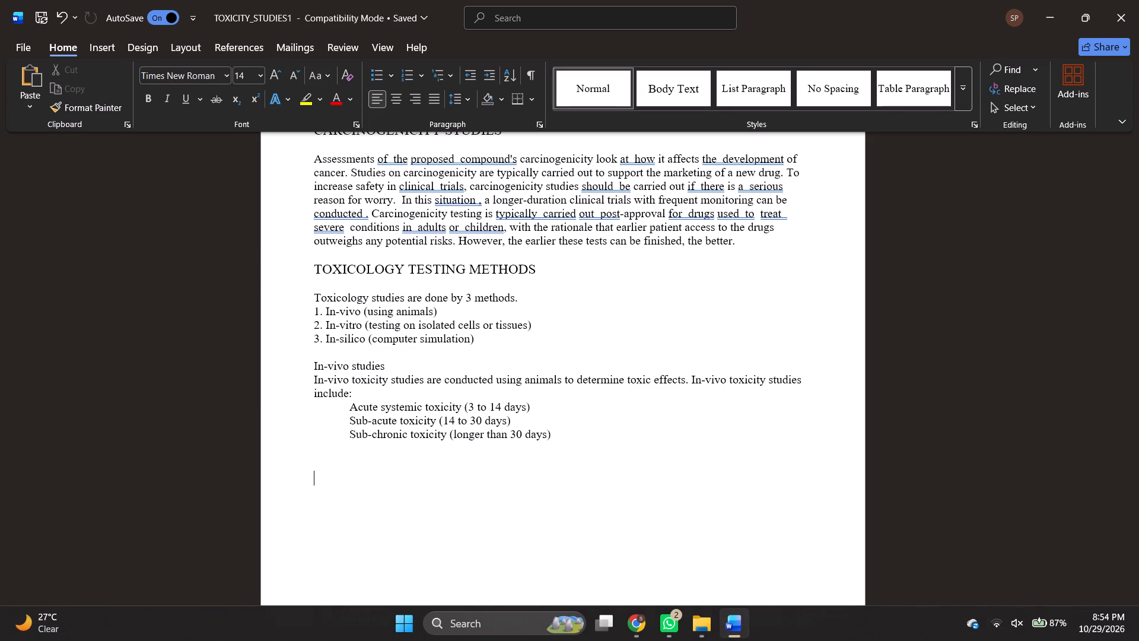
left_click(646, 618)
scroll(646, 618, "down", 2)
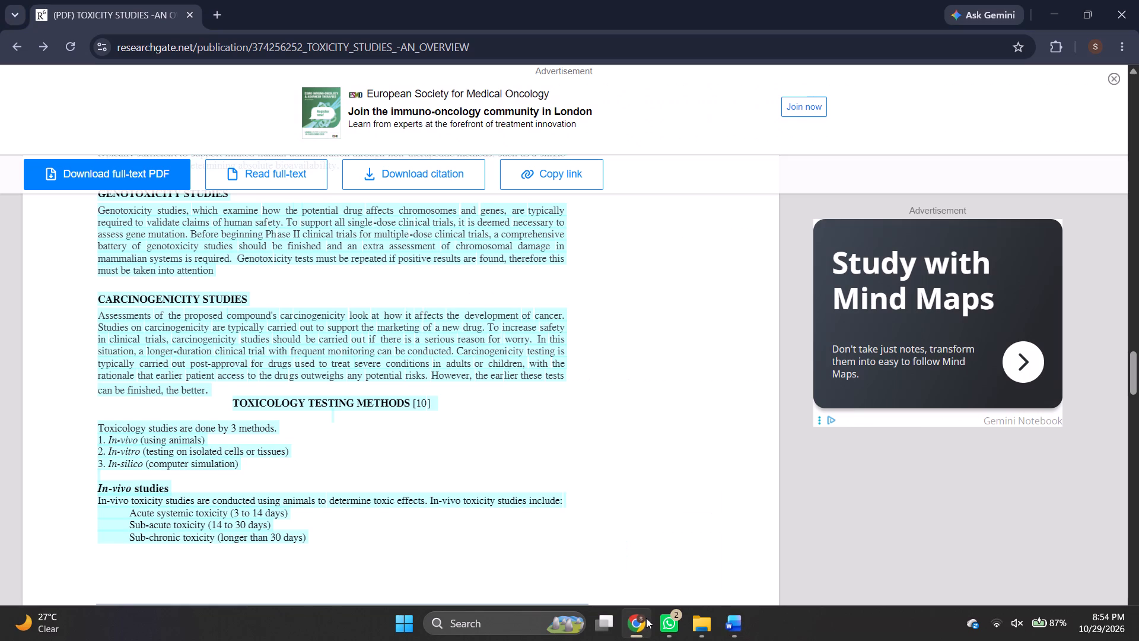
scroll(646, 618, "down", 3)
left_click(727, 532)
scroll(727, 532, "down", 1)
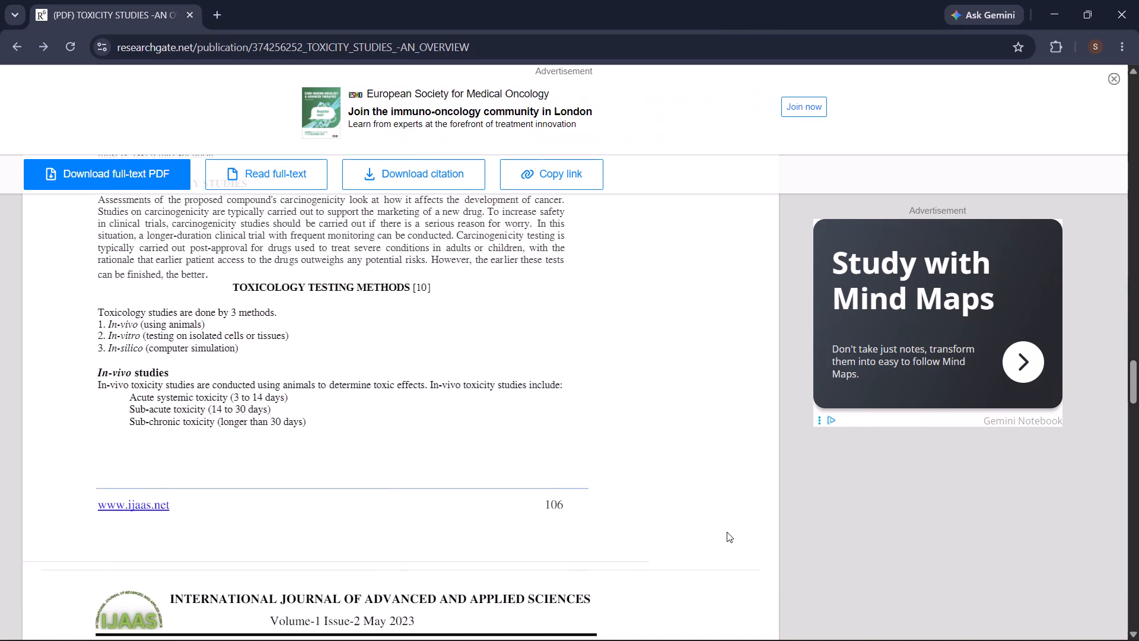
scroll(727, 532, "down", 3)
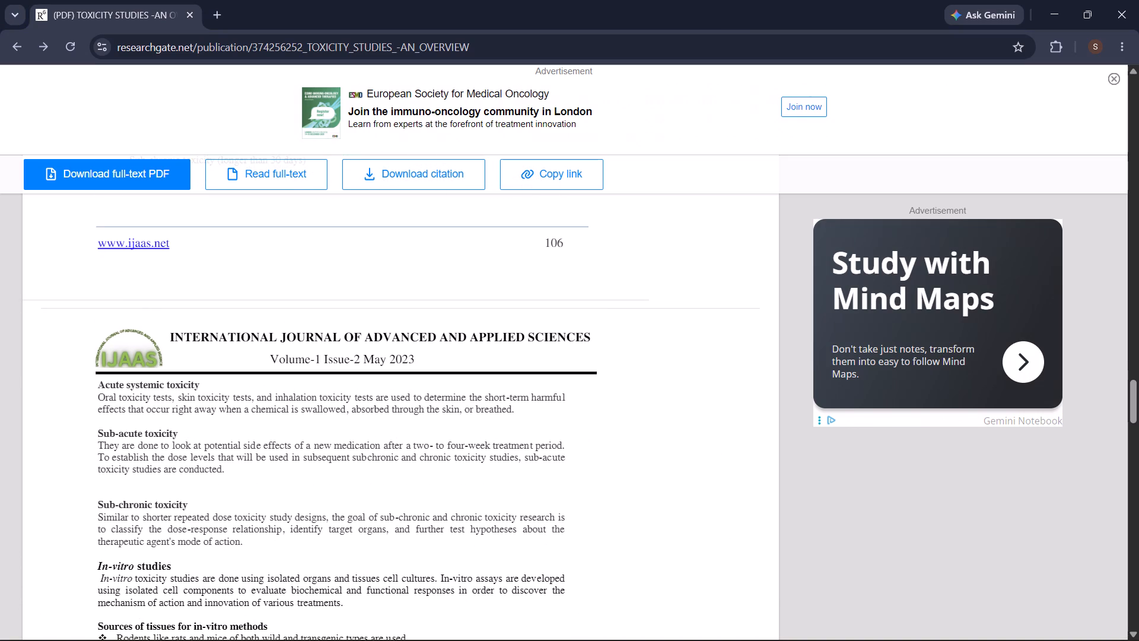
left_click(88, 386)
left_click_drag(88, 386, 288, 640)
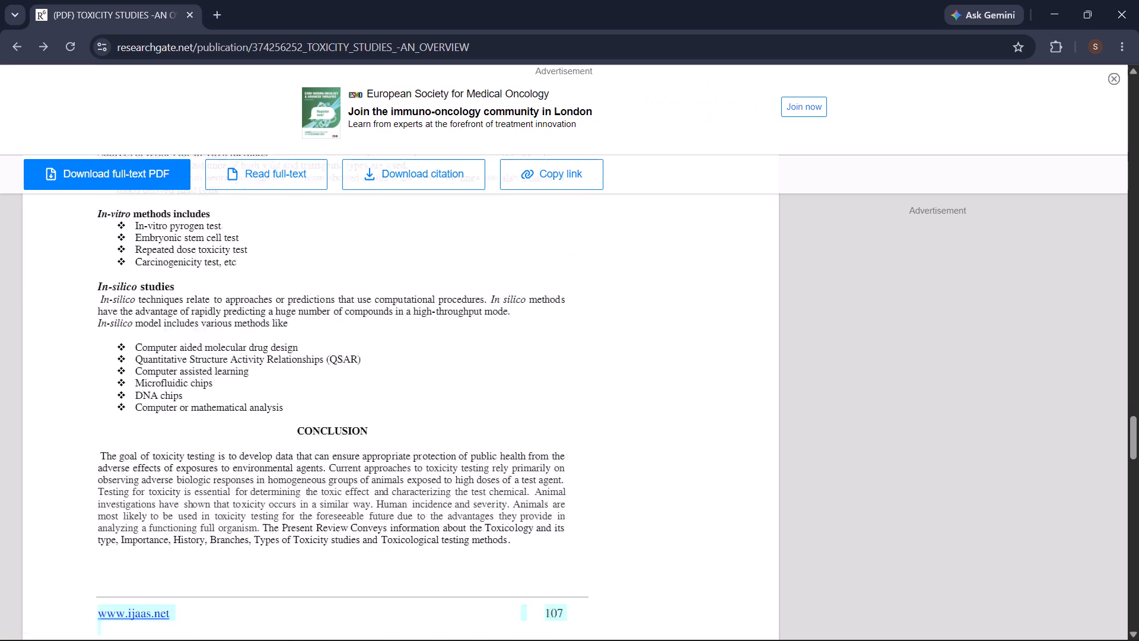
left_click_drag(288, 640, 245, 435)
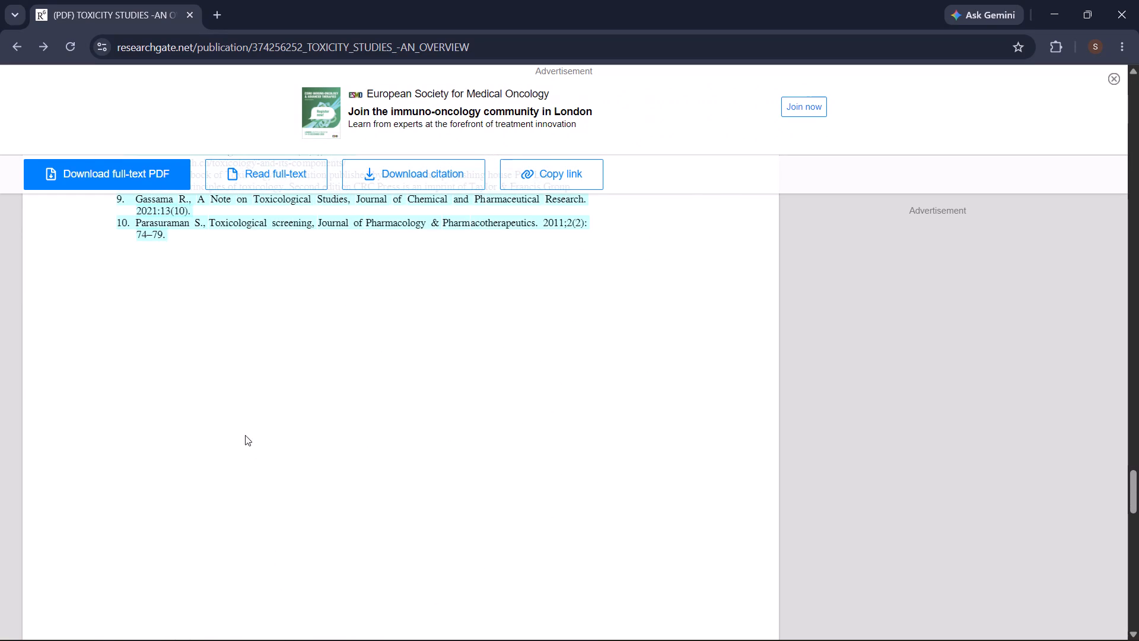
left_click_drag(245, 435, 239, 414)
key("ctrl+c")
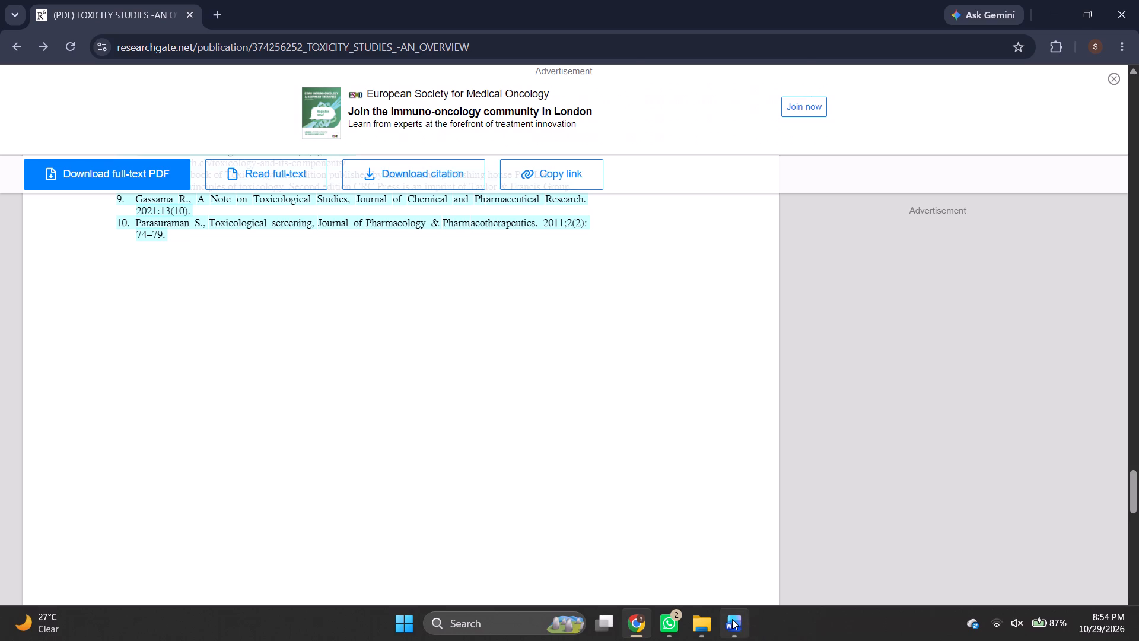
left_click(732, 619)
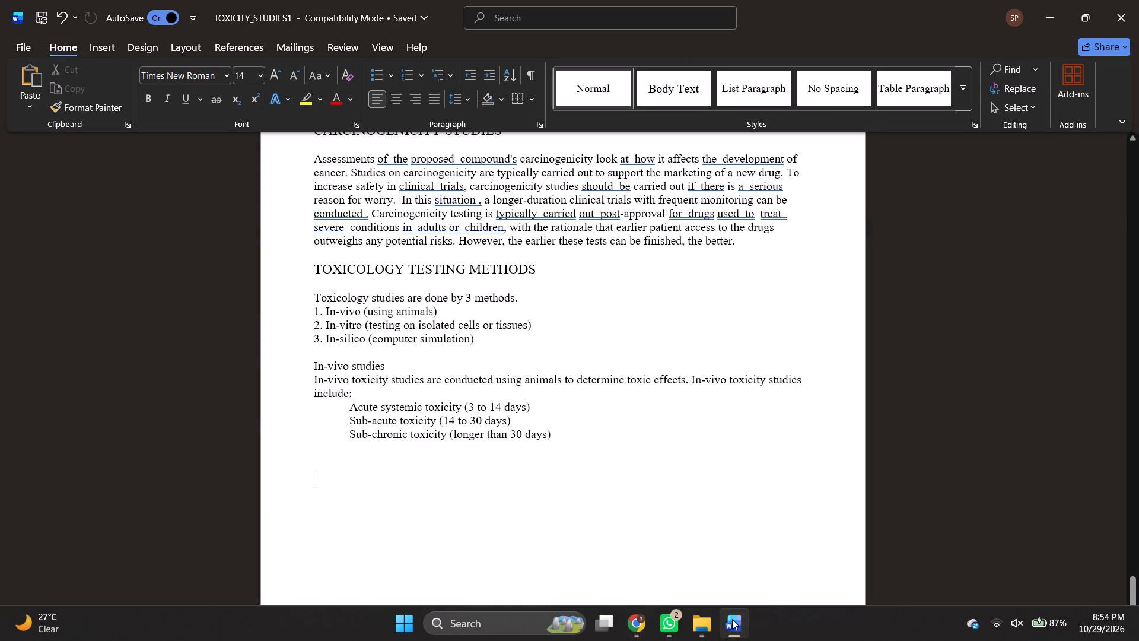
key("ctrl+v")
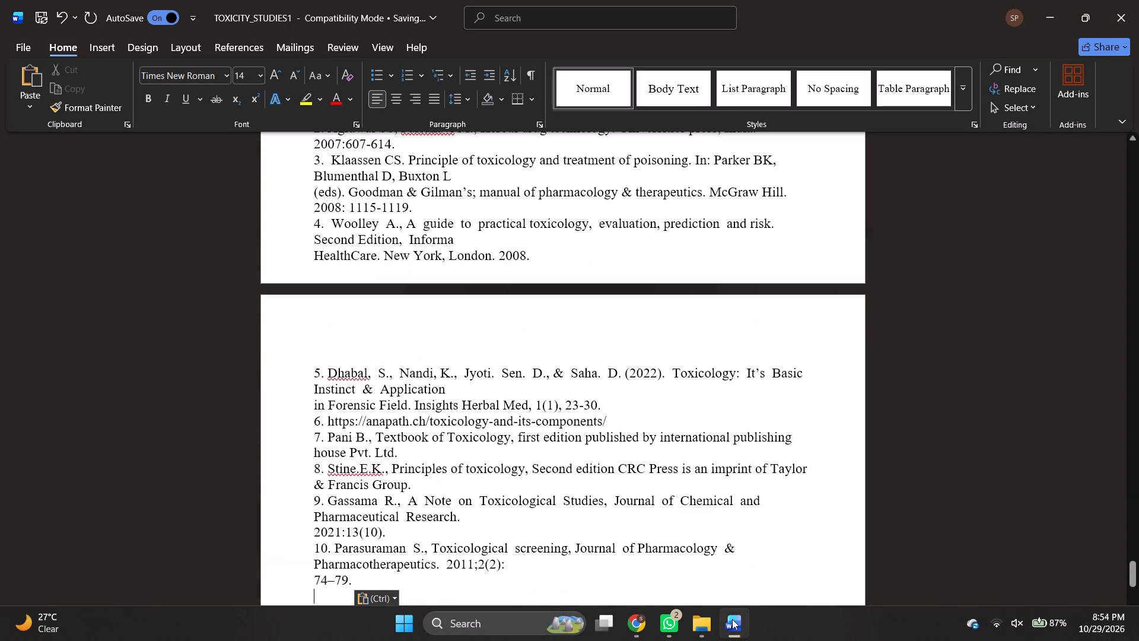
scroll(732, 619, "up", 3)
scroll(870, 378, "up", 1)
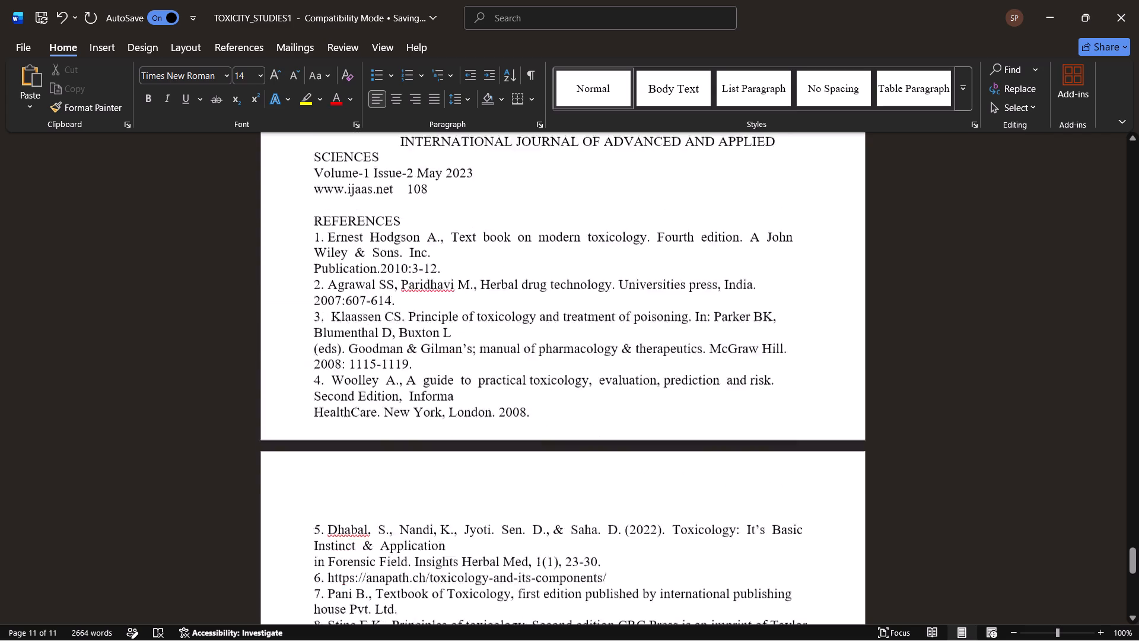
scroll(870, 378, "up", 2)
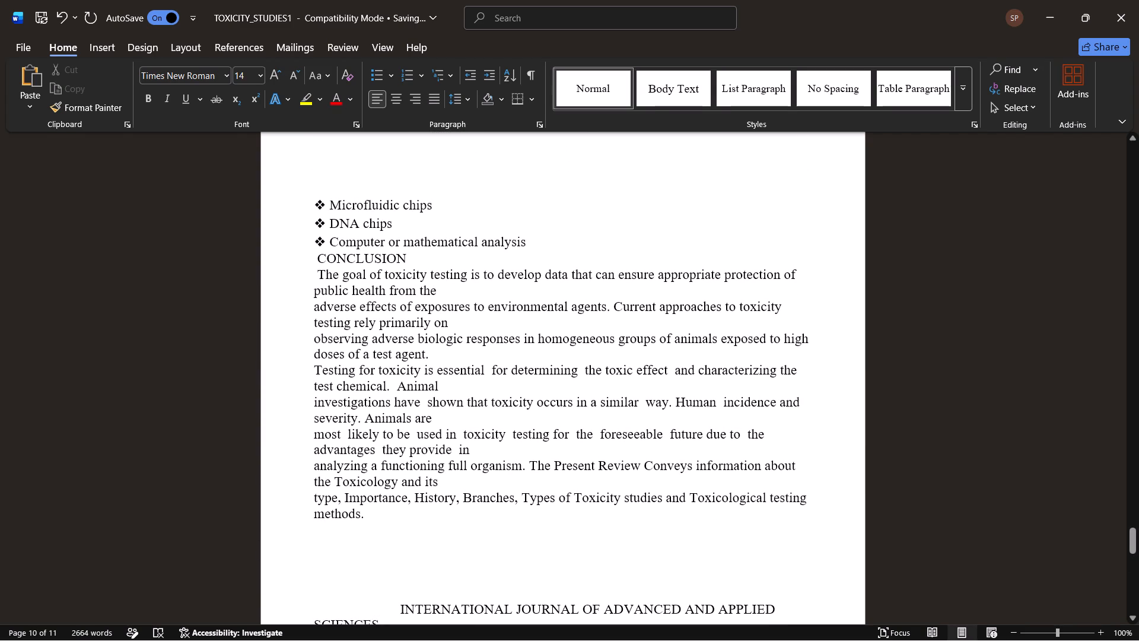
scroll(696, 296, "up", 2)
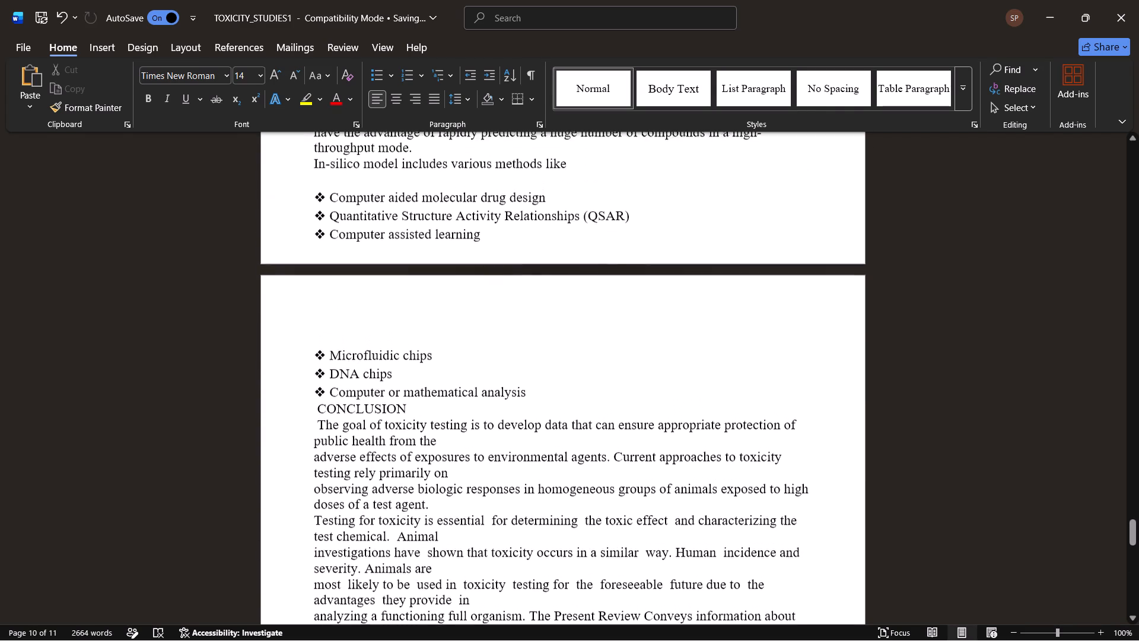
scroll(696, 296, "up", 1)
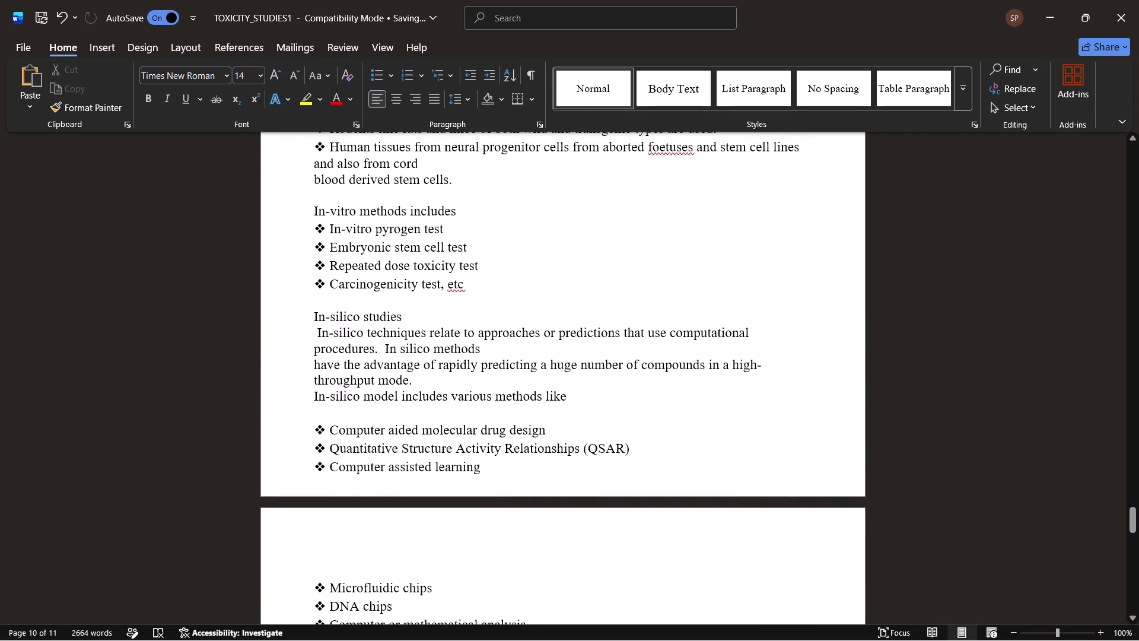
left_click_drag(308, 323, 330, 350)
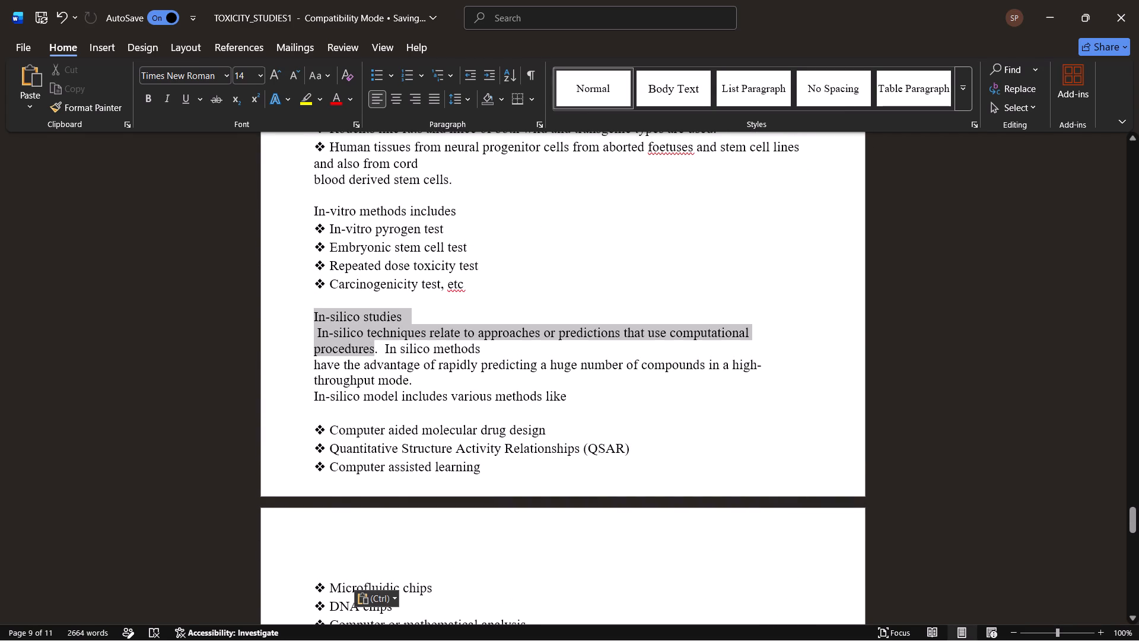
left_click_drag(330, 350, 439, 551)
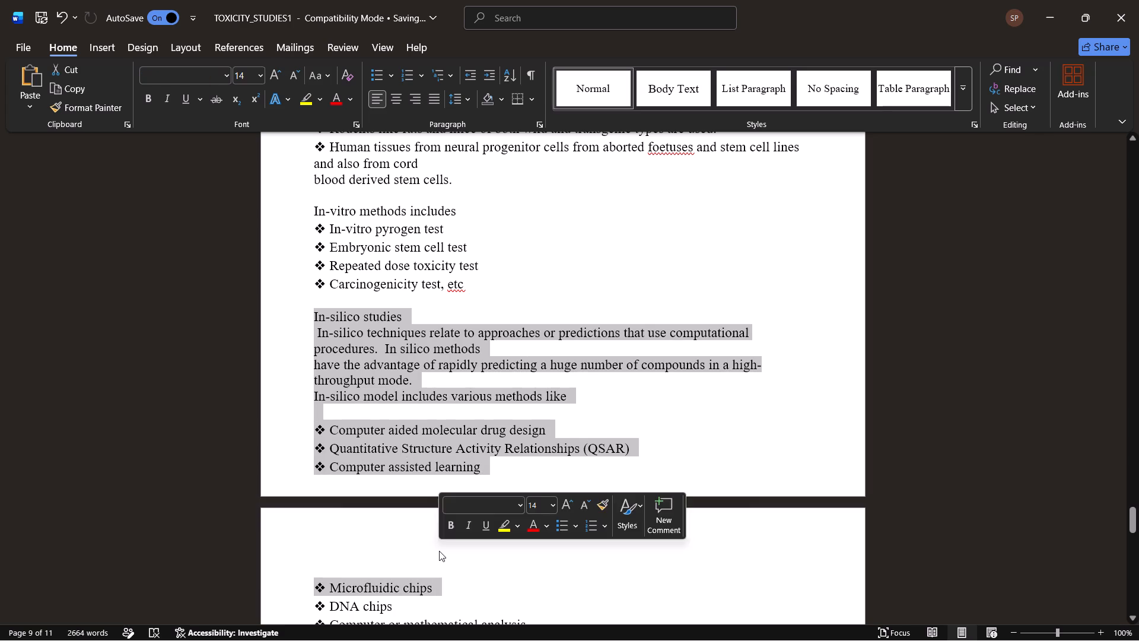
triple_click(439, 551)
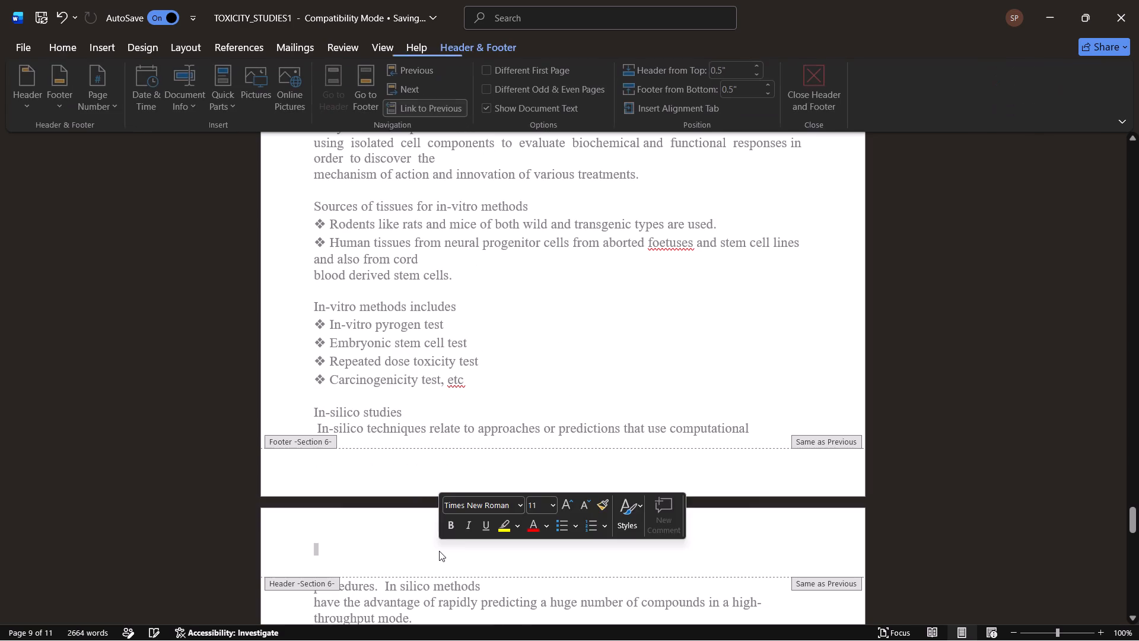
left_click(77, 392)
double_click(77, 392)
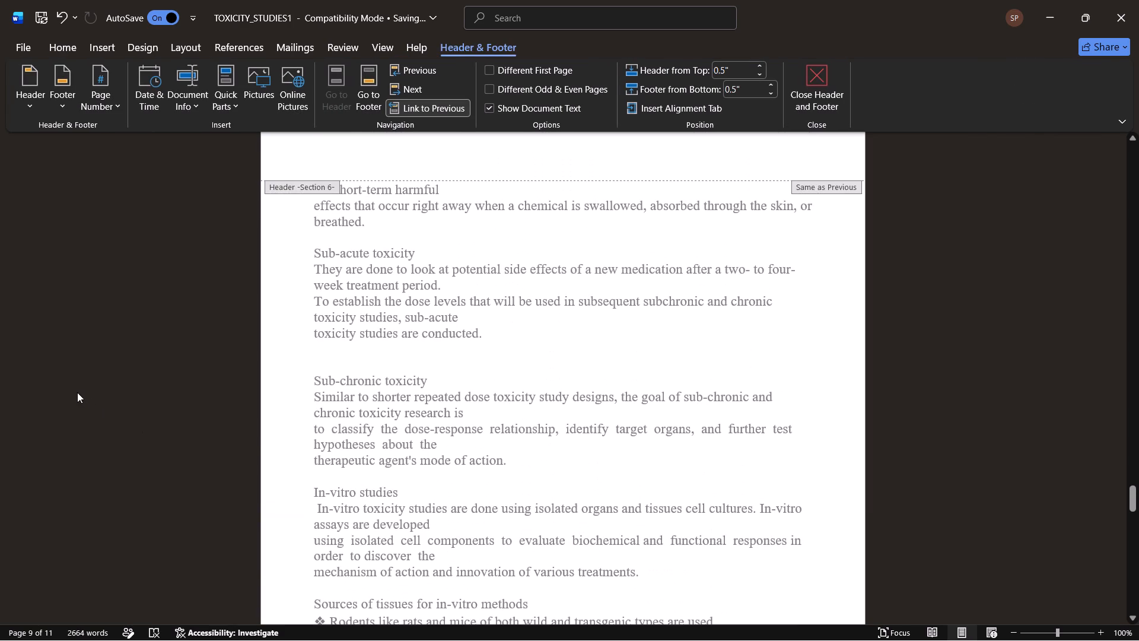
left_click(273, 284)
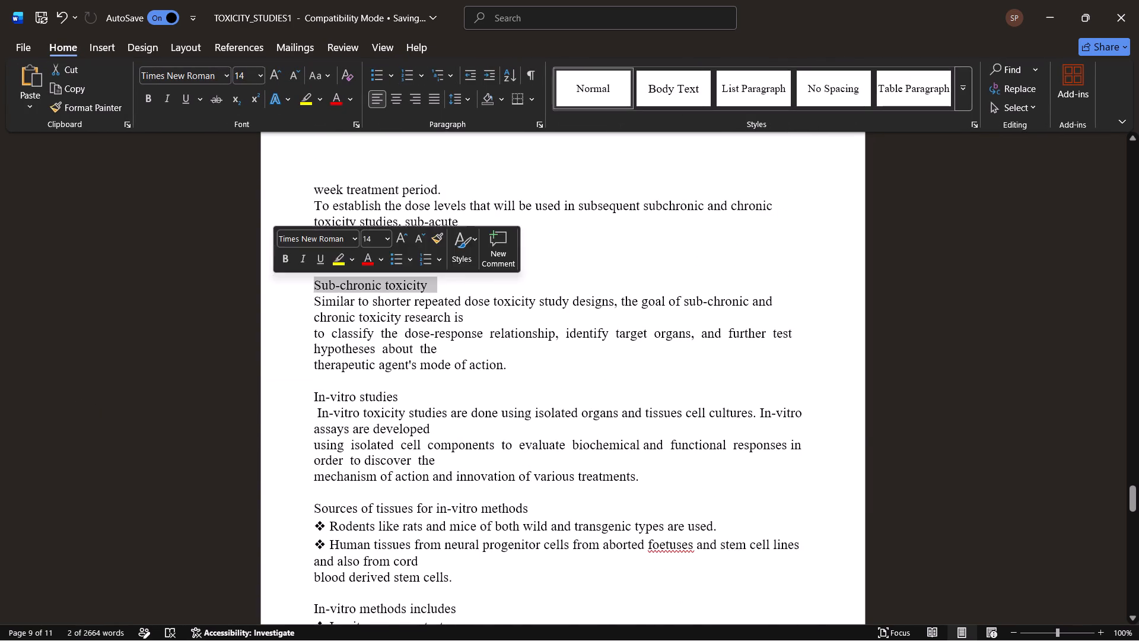
Set all newly pasted text, from "Acute systemic toxicity" through the last reference, to font size 12.
scroll(273, 284, "up", 3)
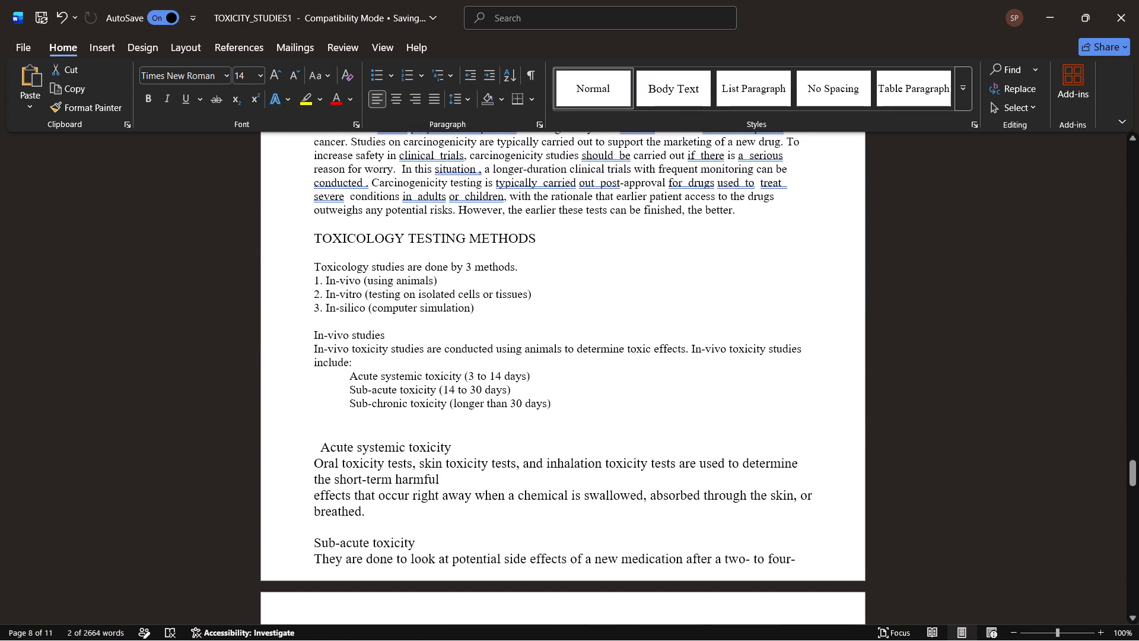
left_click(316, 434)
double_click(309, 449)
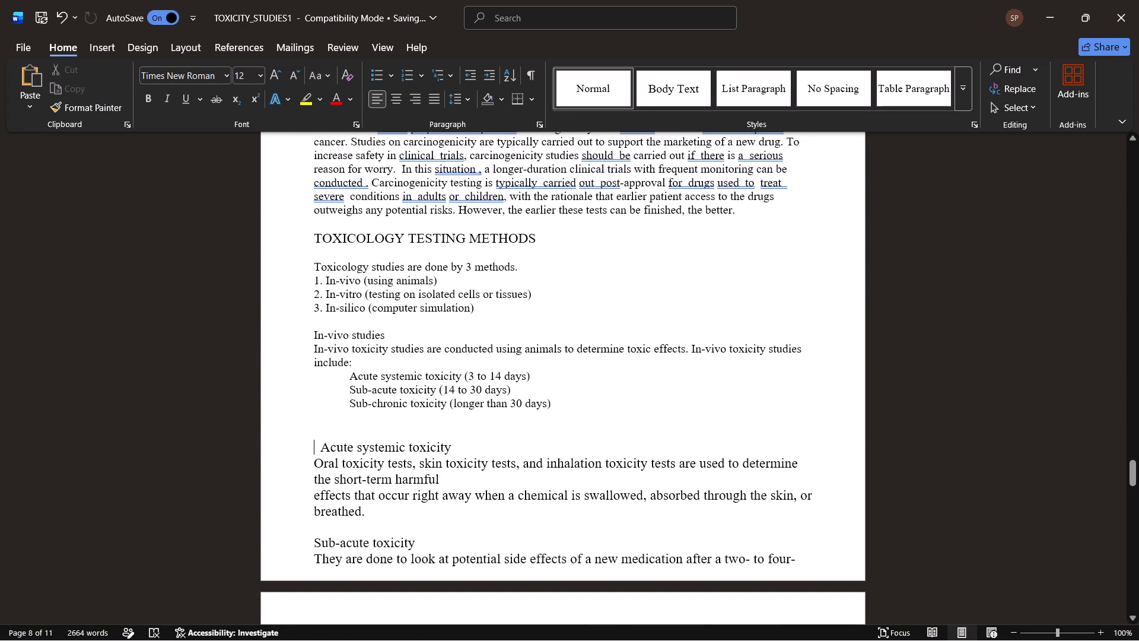
left_click(304, 445)
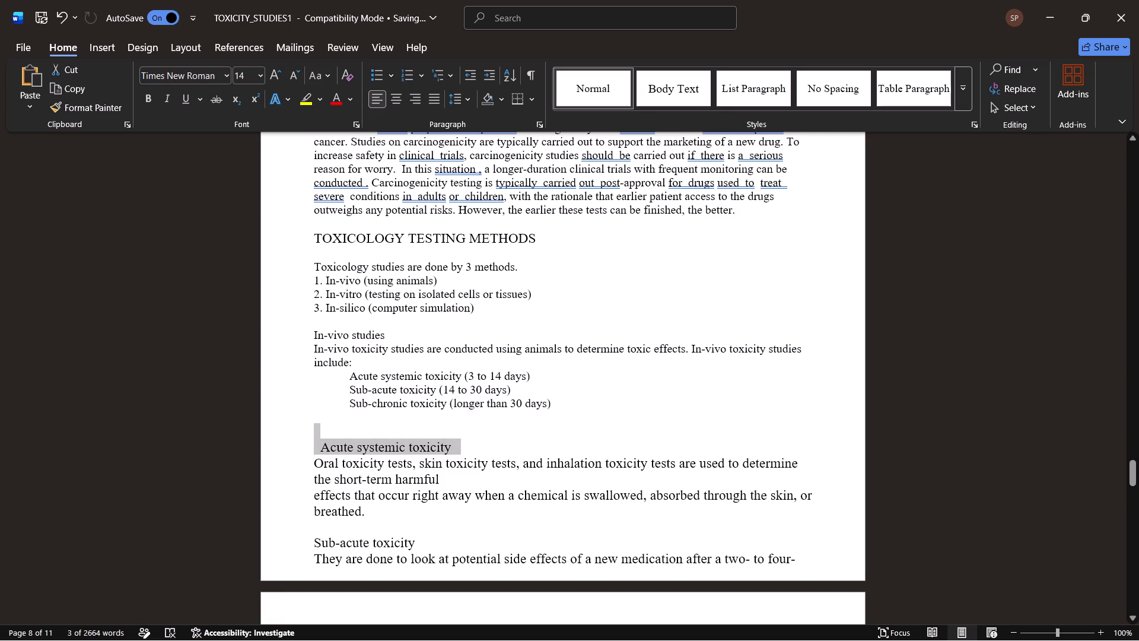
left_click(295, 453)
double_click(312, 441)
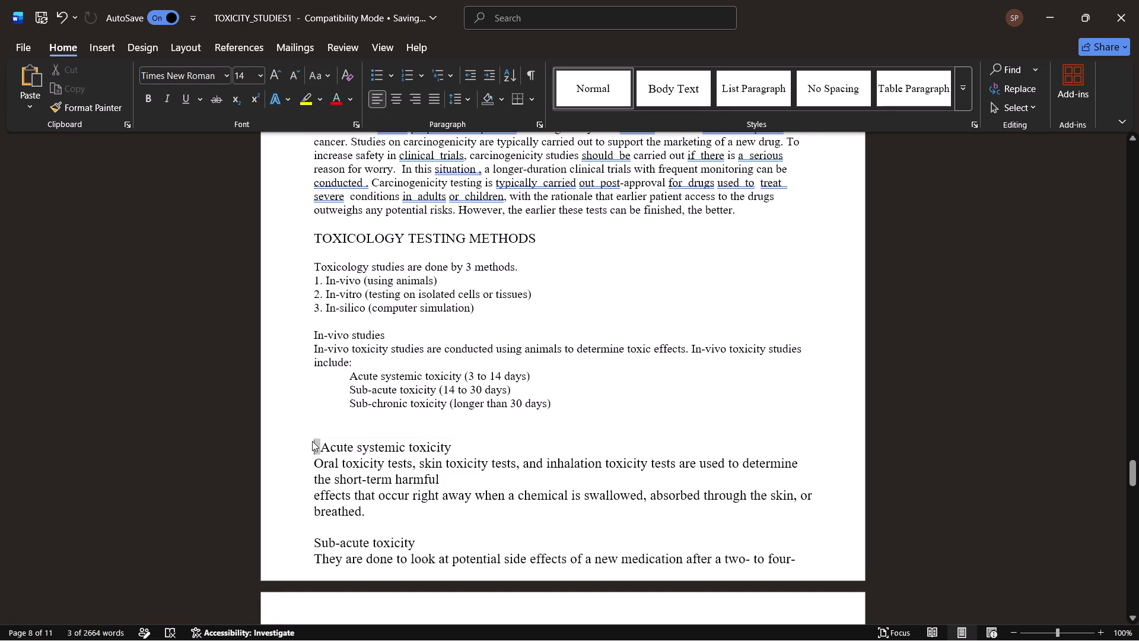
left_click(312, 441)
left_click_drag(312, 441, 367, 616)
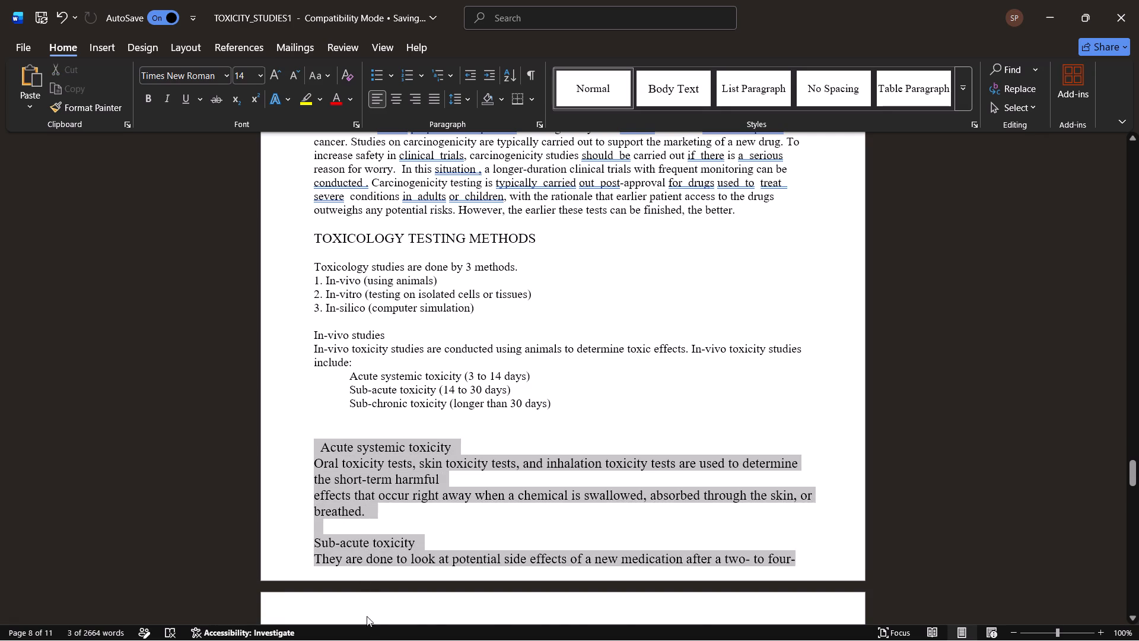
left_click_drag(367, 616, 368, 640)
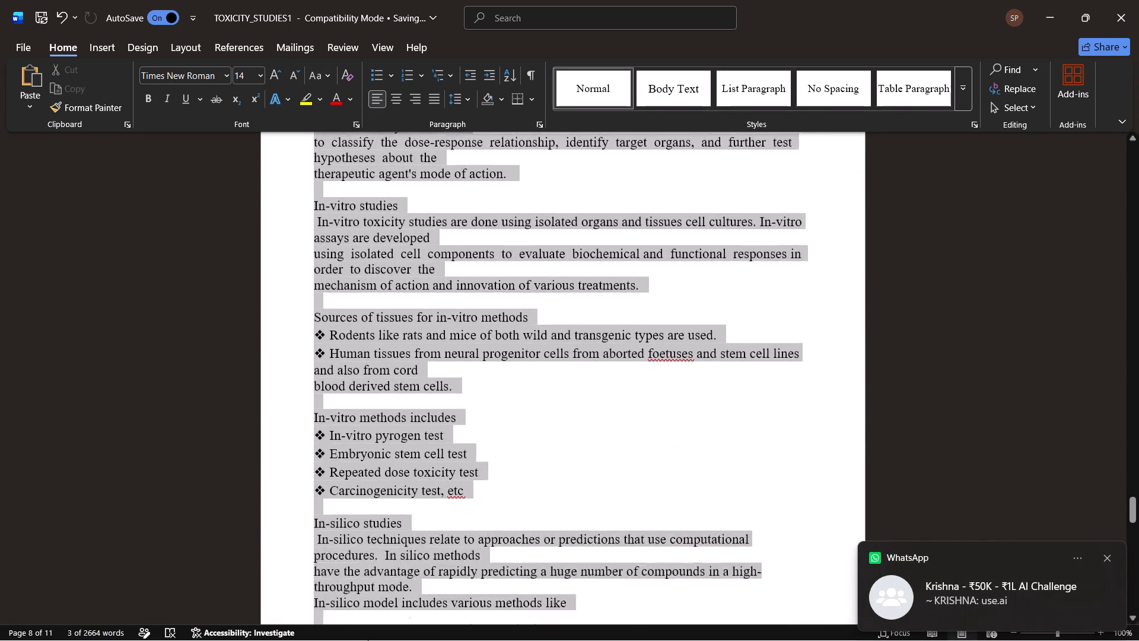
left_click_drag(368, 640, 368, 640)
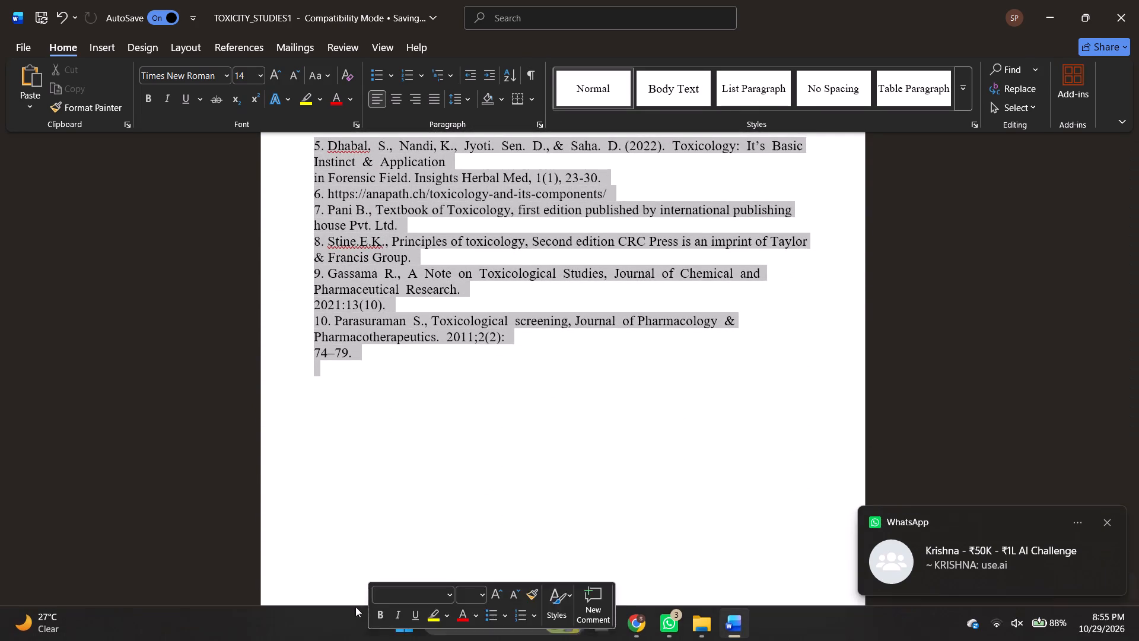
left_click(258, 77)
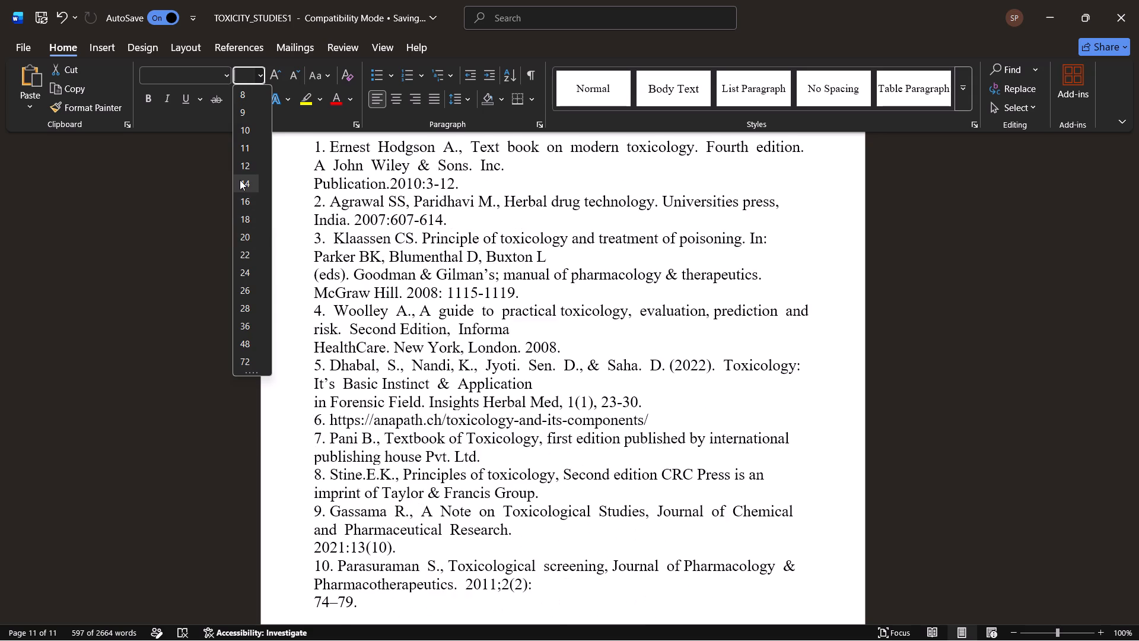
left_click(240, 166)
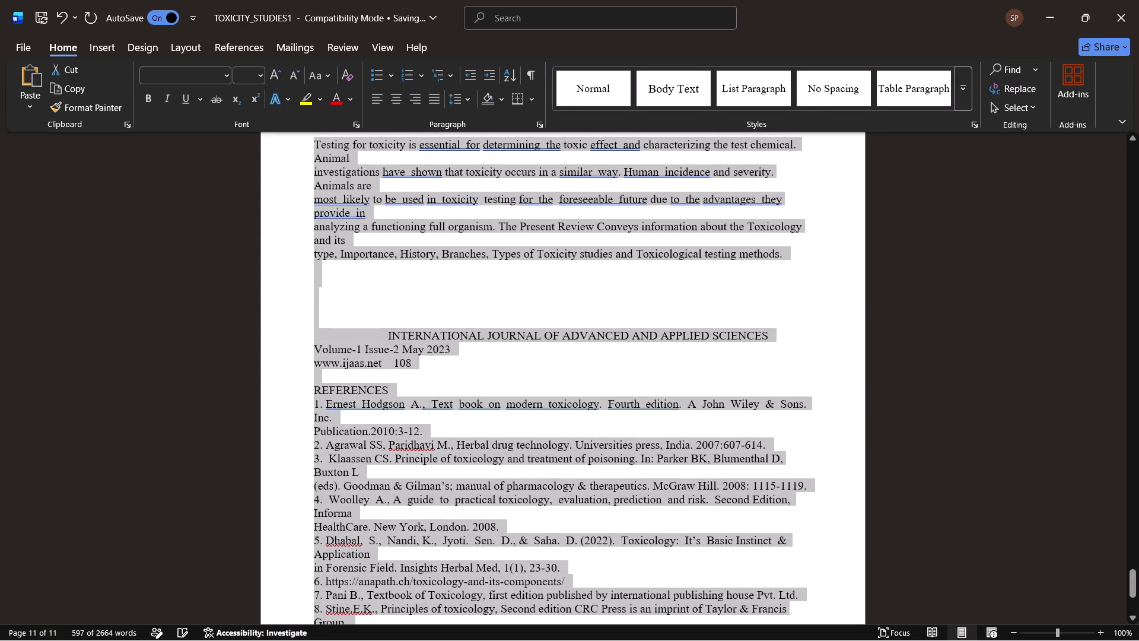
left_click(254, 234)
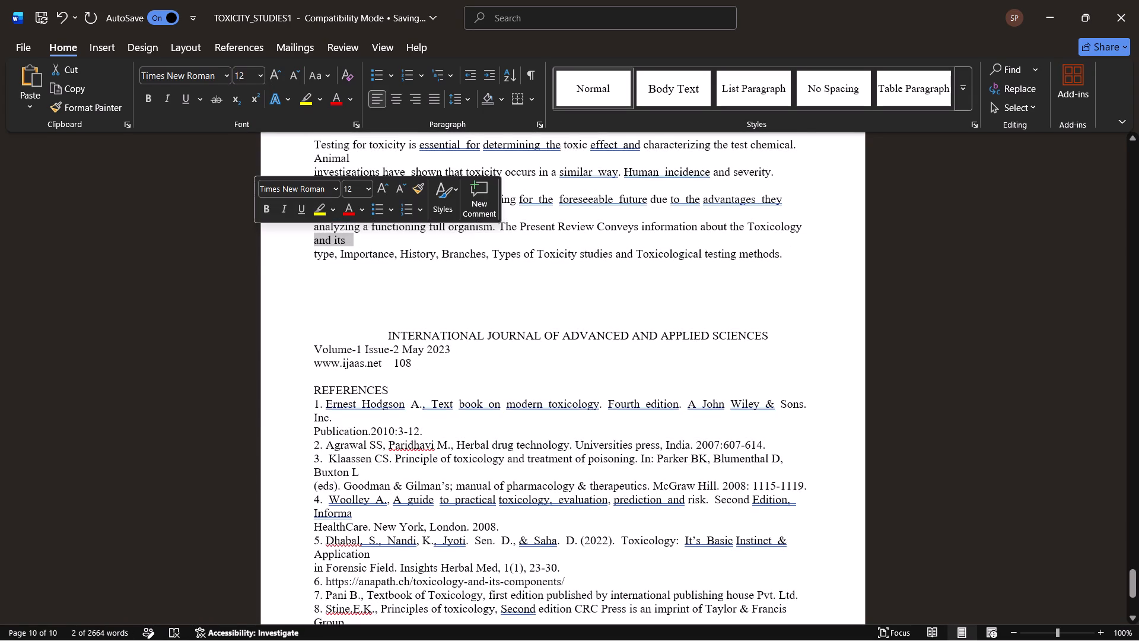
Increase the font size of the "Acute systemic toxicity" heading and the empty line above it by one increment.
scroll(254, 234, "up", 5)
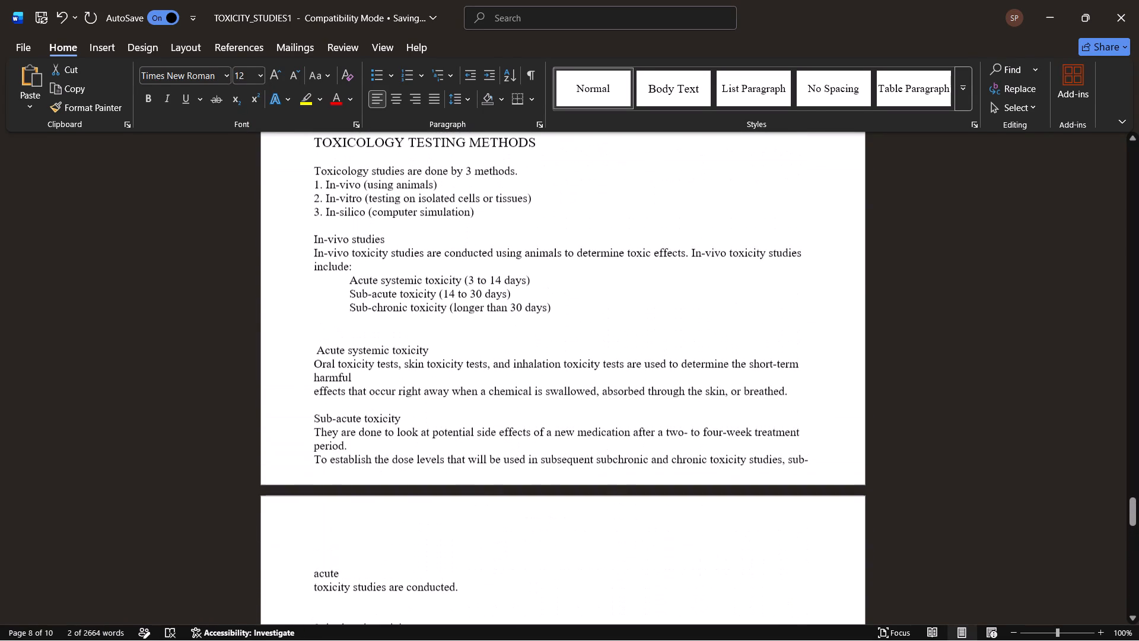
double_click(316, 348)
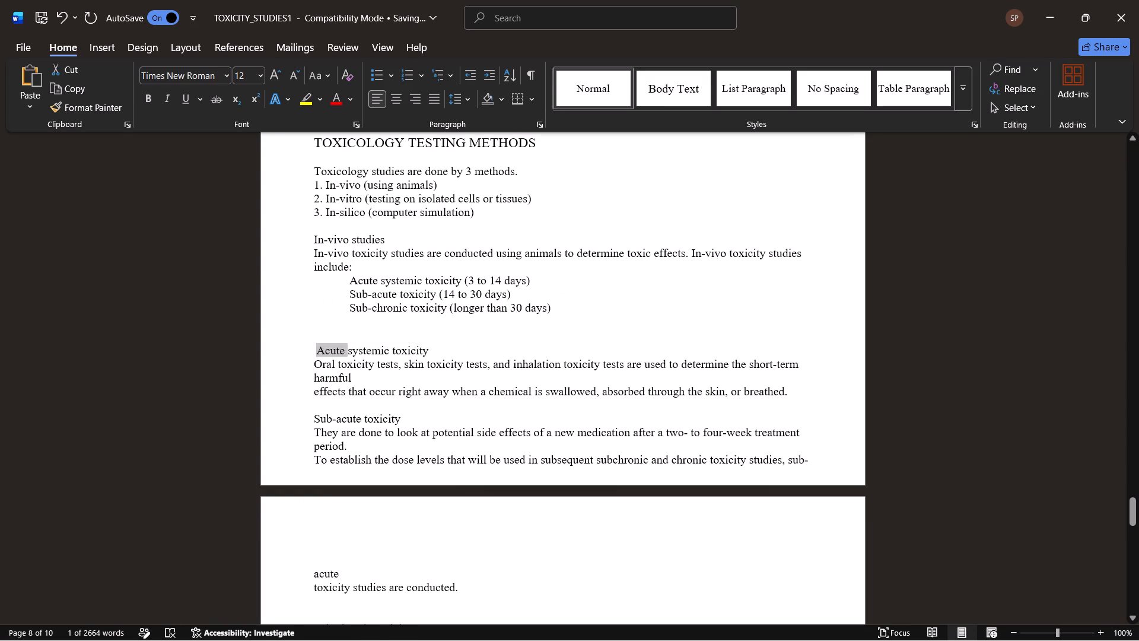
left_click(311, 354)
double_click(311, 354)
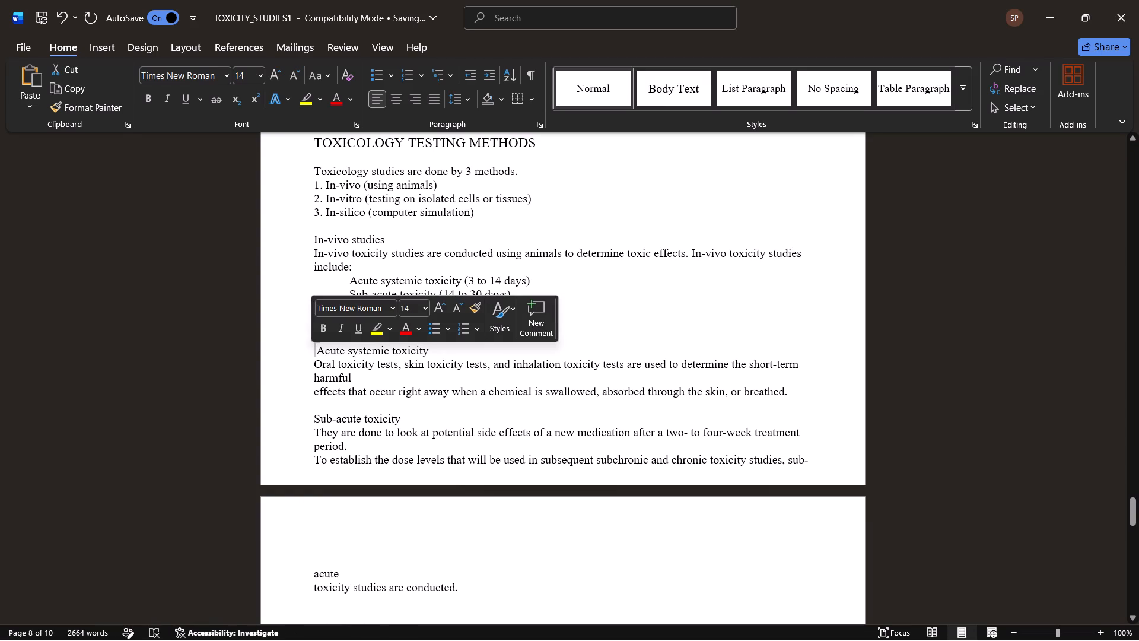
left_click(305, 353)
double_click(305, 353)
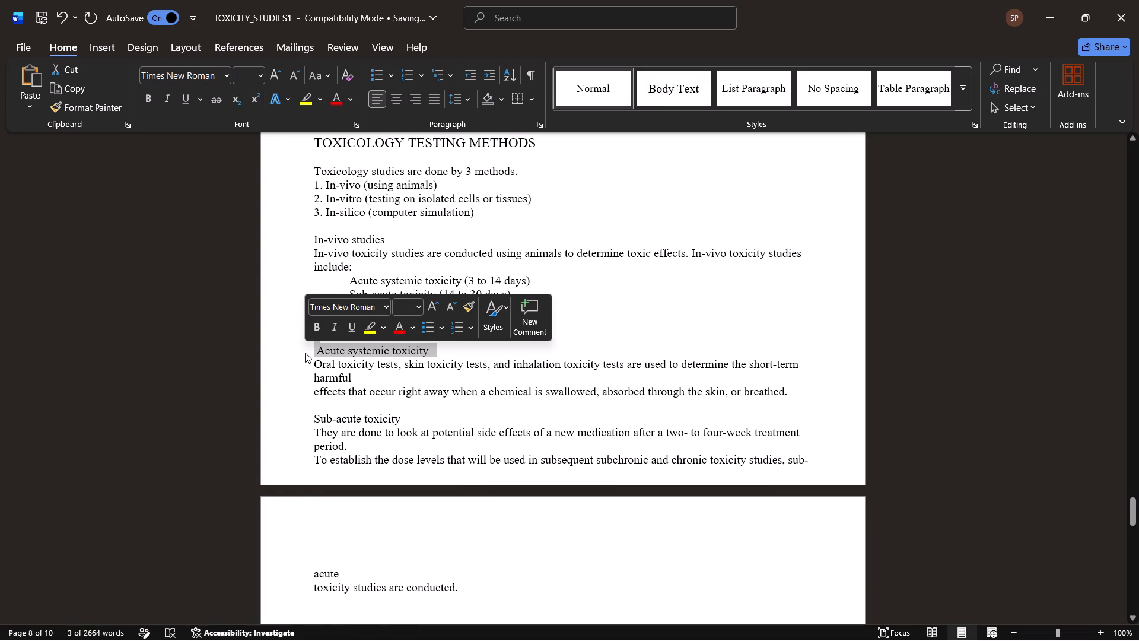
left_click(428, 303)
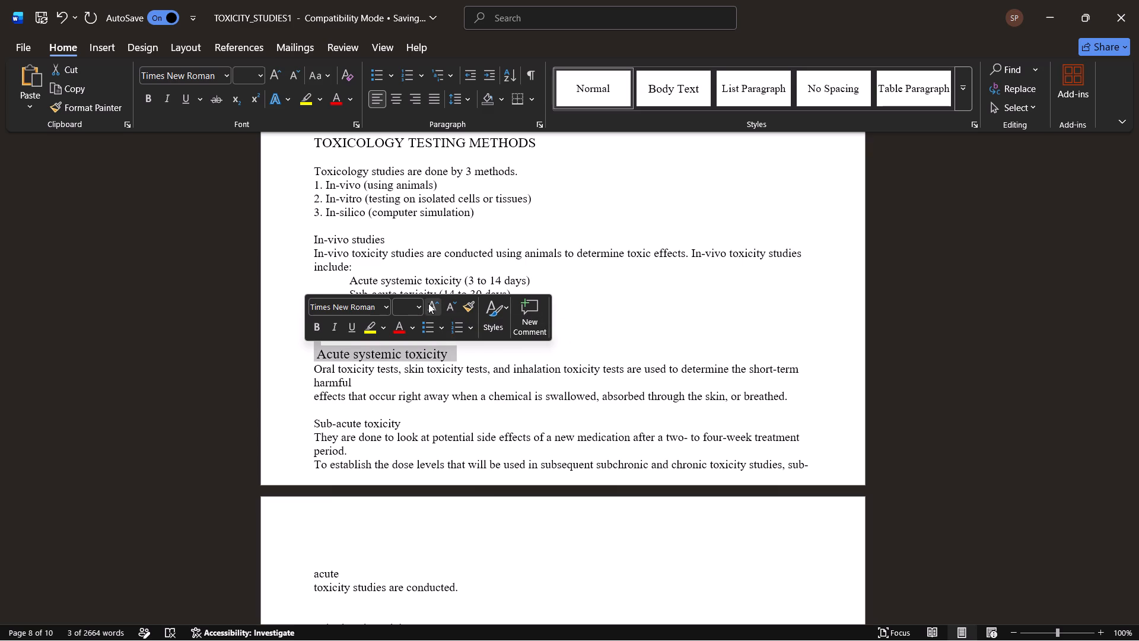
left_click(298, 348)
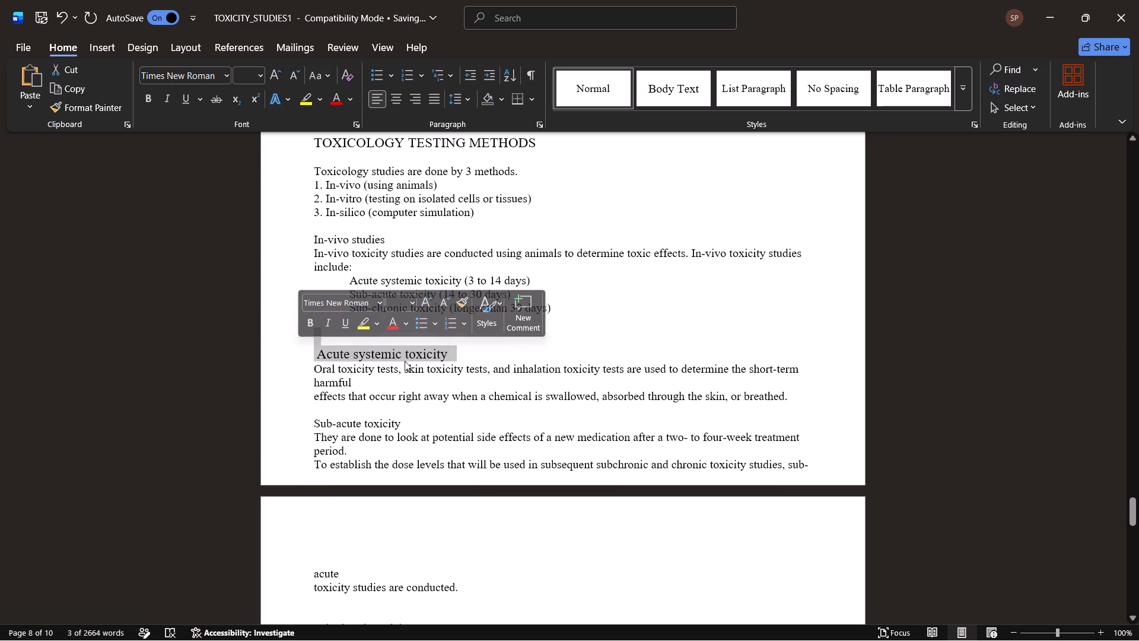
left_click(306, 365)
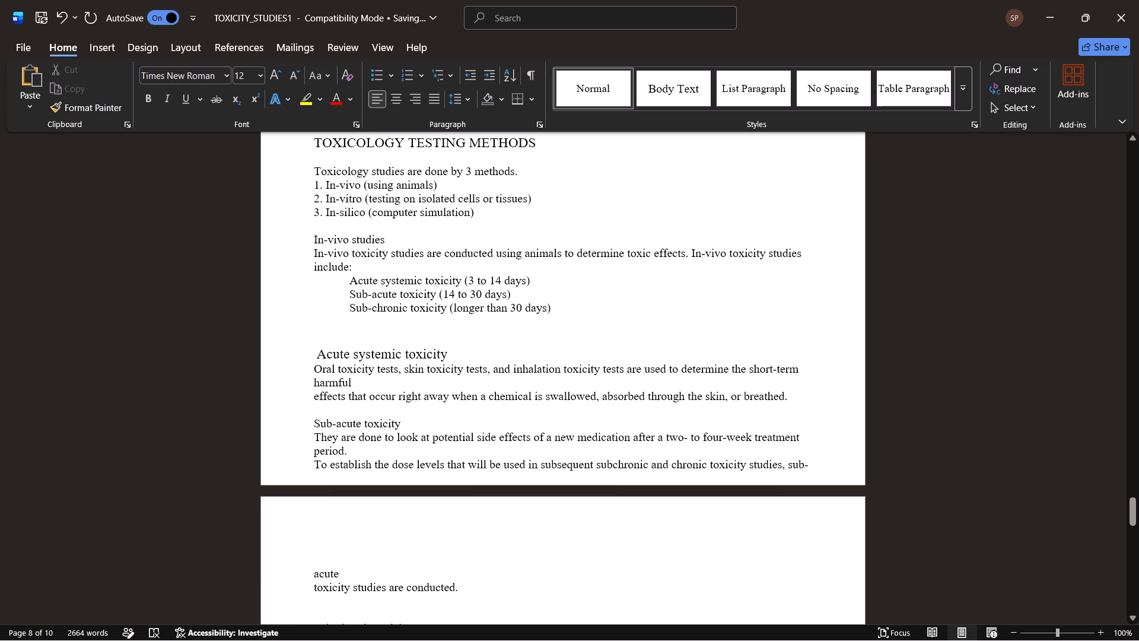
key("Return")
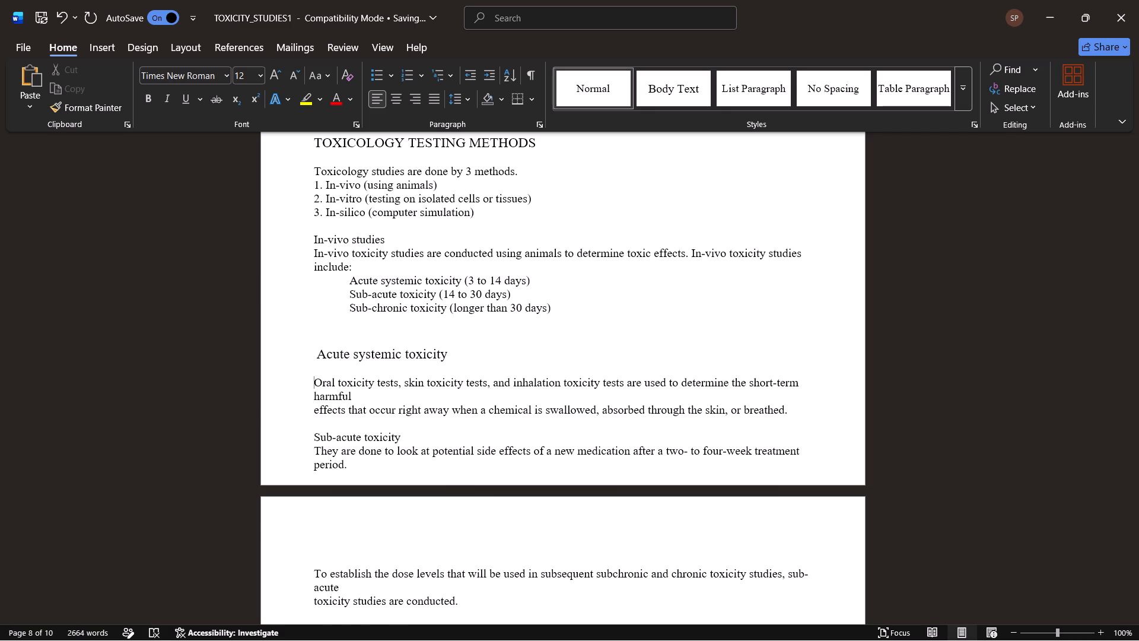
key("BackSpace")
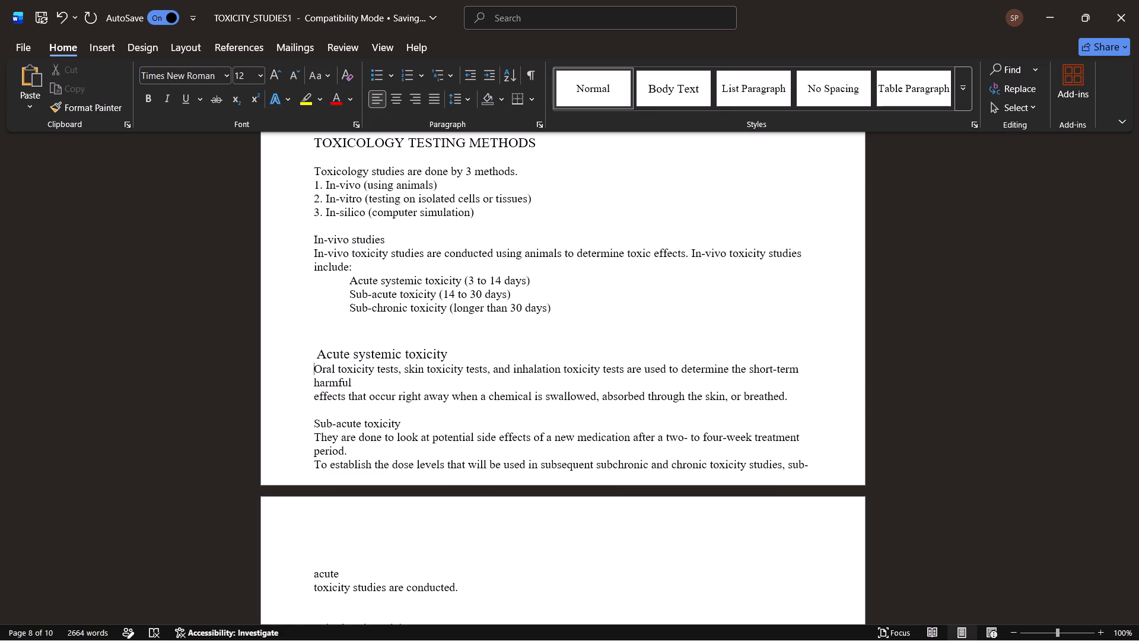
Set the "Acute systemic toxicity" heading and the empty line above it to font size 14.
left_click(311, 356)
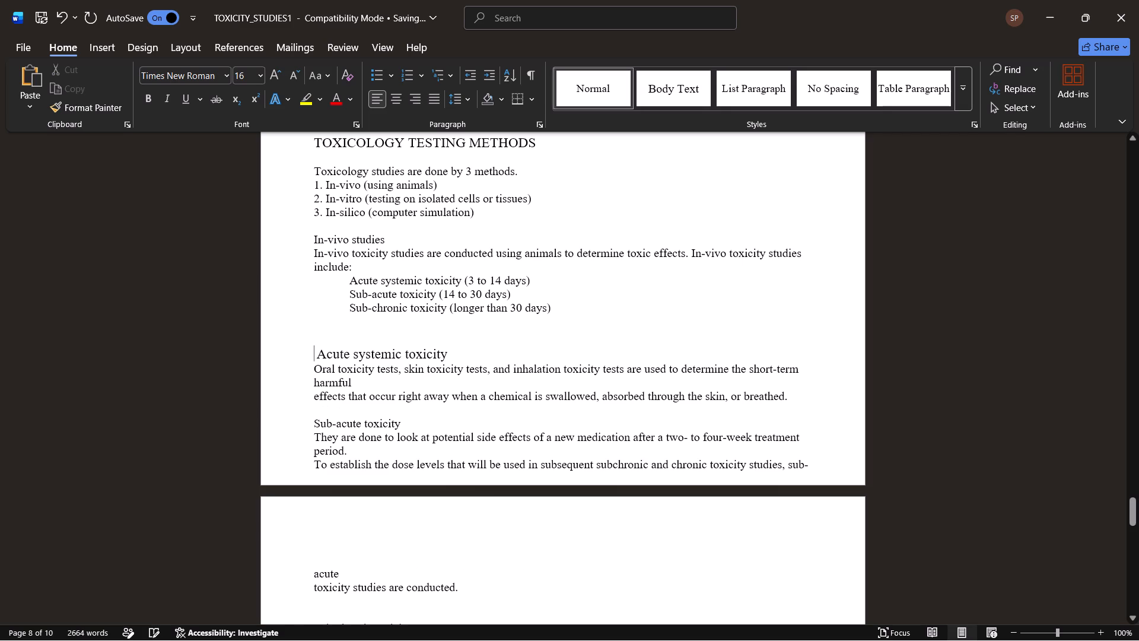
double_click(312, 356)
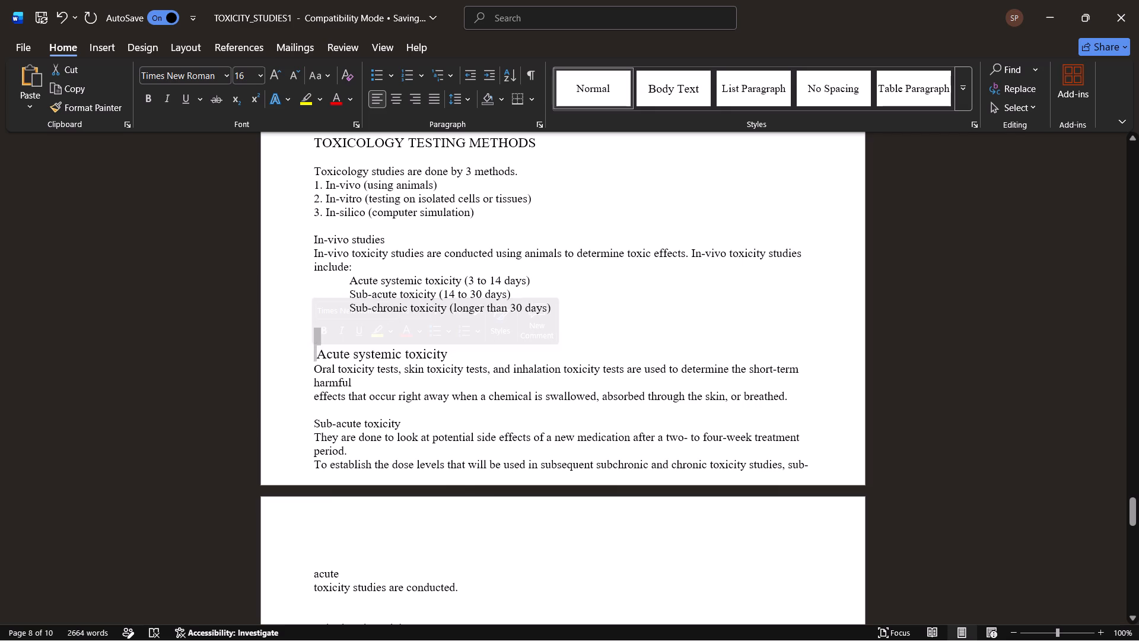
double_click(301, 348)
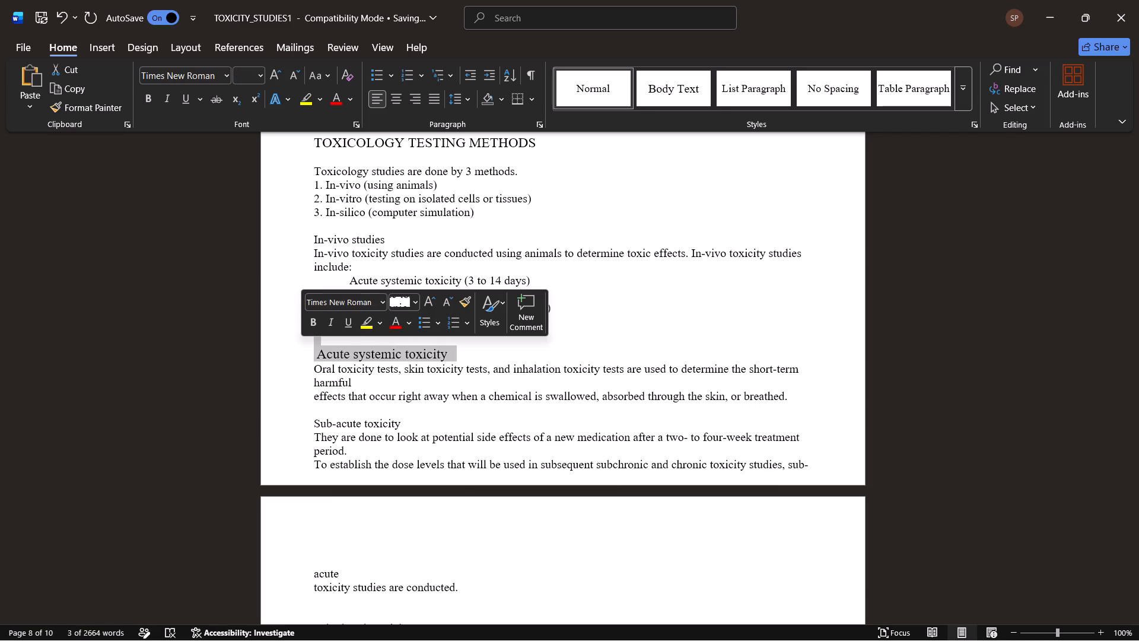
left_click(445, 303)
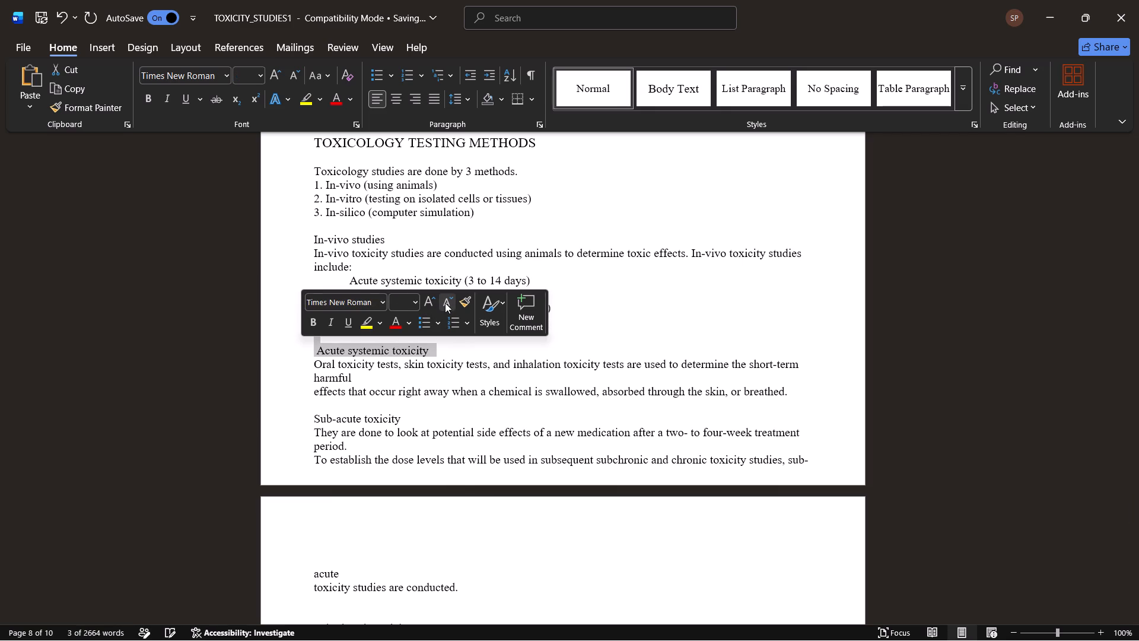
left_click(262, 78)
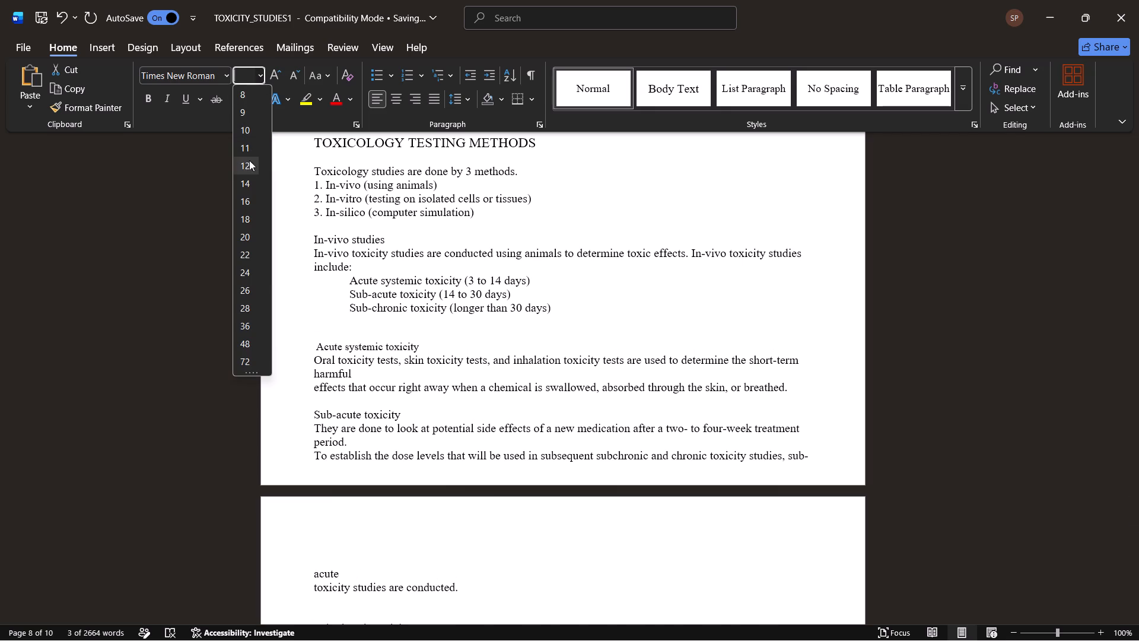
left_click(251, 179)
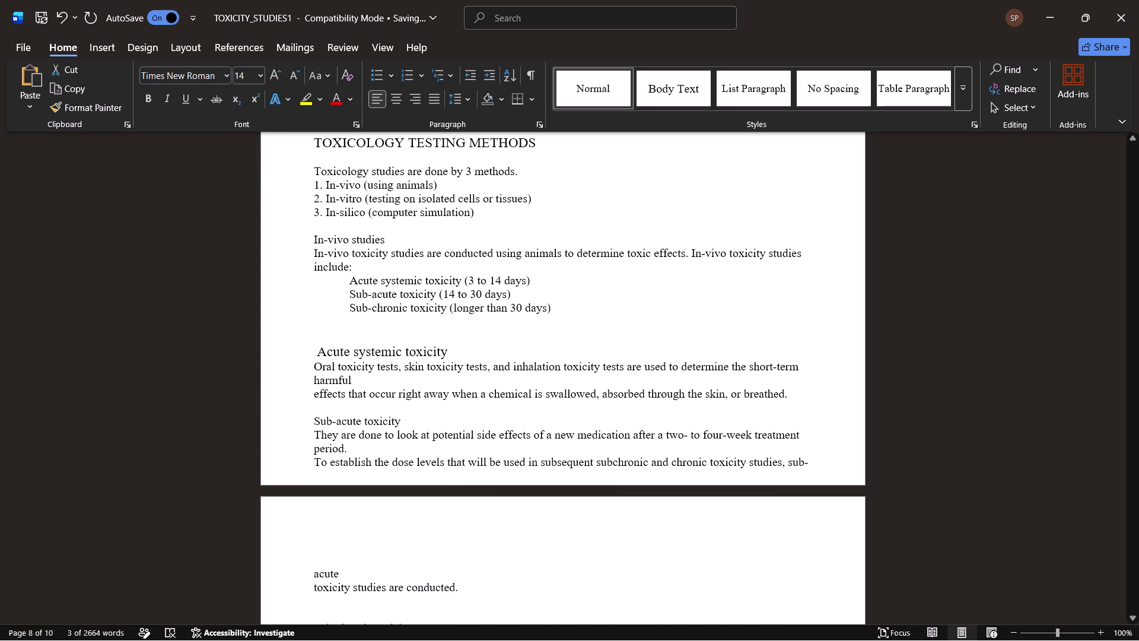
Apply the first preset text effect, solid black lettering, to the "Acute systemic toxicity" heading.
left_click(281, 101)
left_click(286, 119)
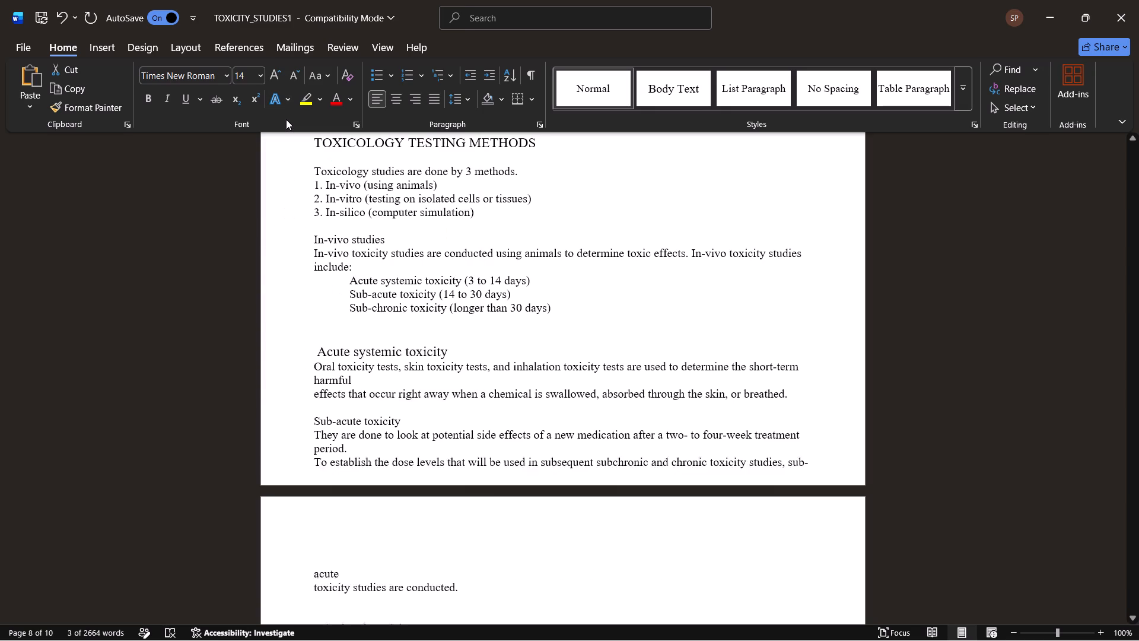
left_click(272, 220)
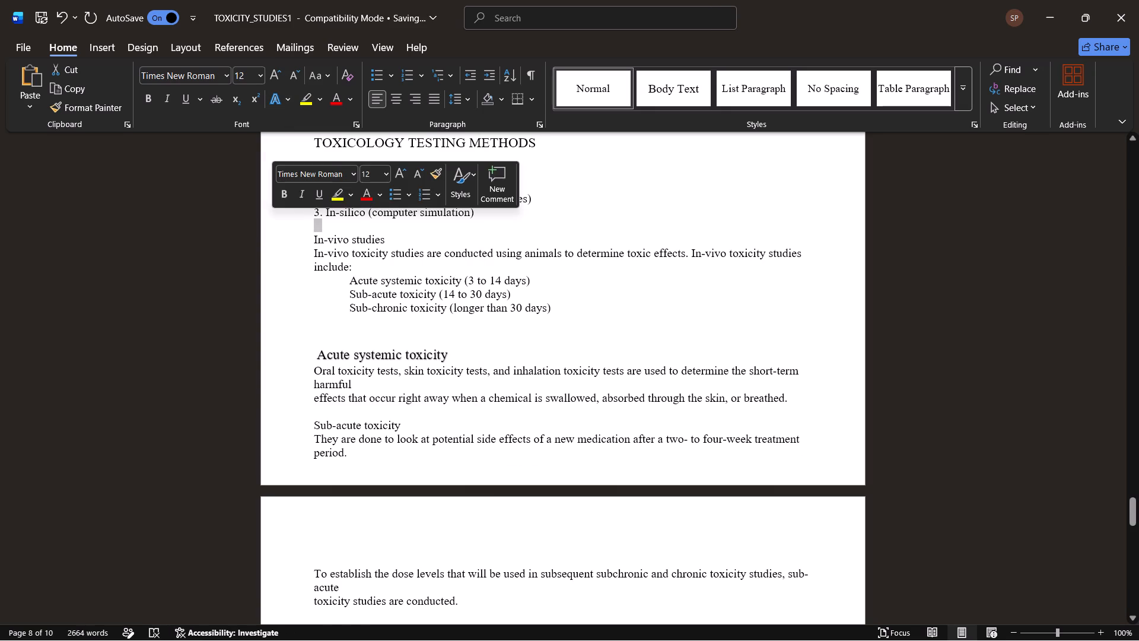
Join the line starting "effects that occur right away" to the preceding line ending in "harmful".
scroll(323, 351, "down", 1)
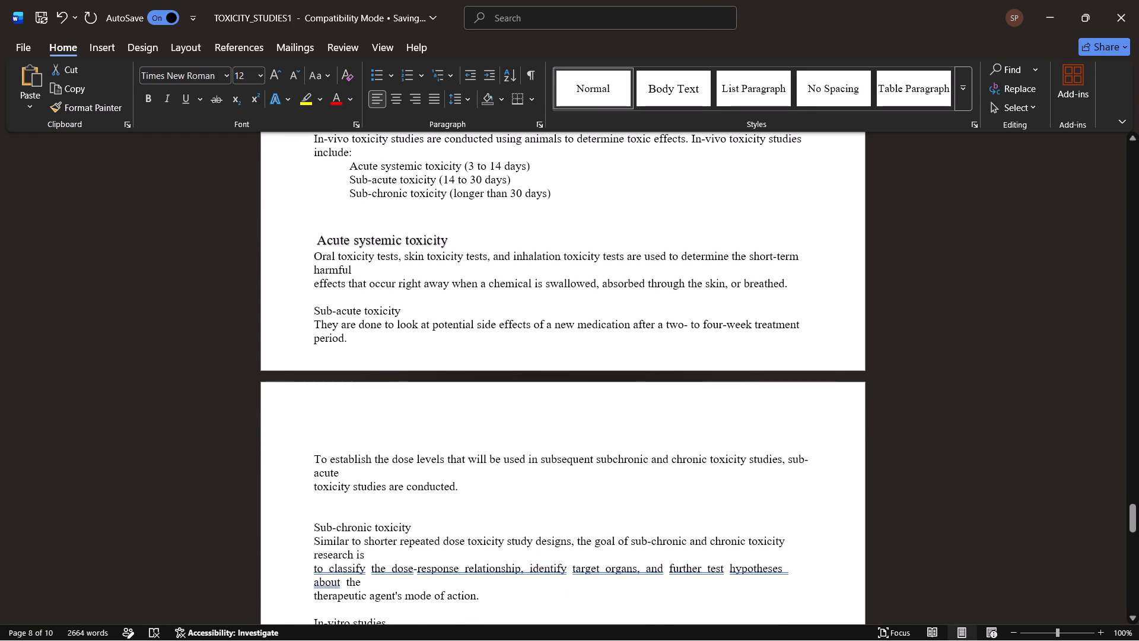
scroll(323, 351, "down", 2)
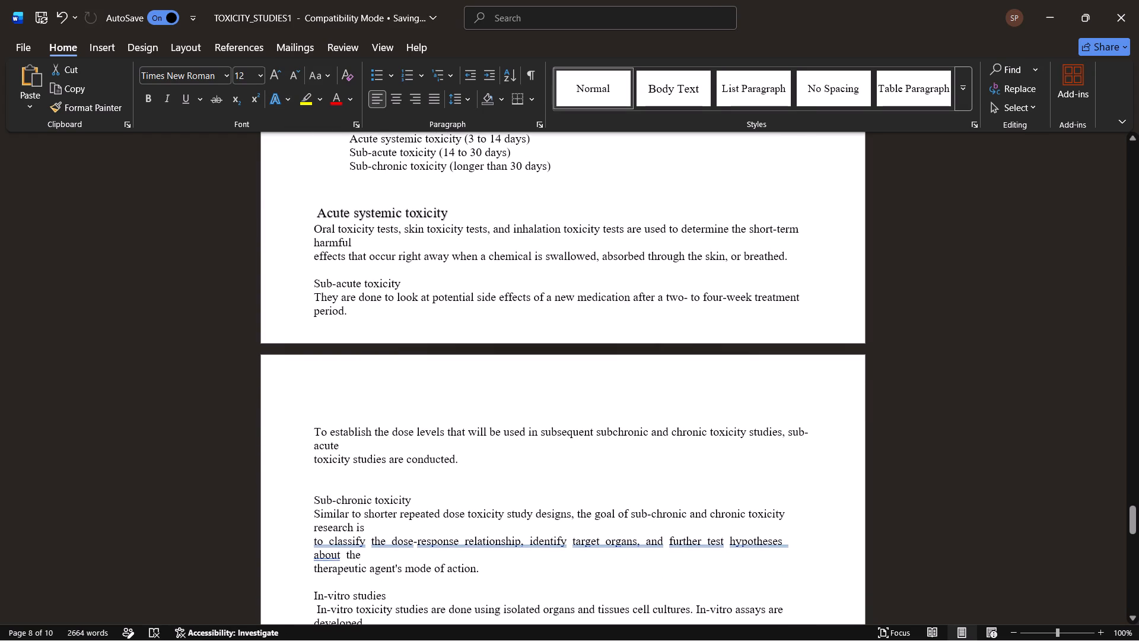
left_click(312, 256)
key("BackSpace")
Format the "Sub-acute toxicity" heading above its paragraph with font size 14 and the first preset text effect, solid black lettering.
double_click(304, 283)
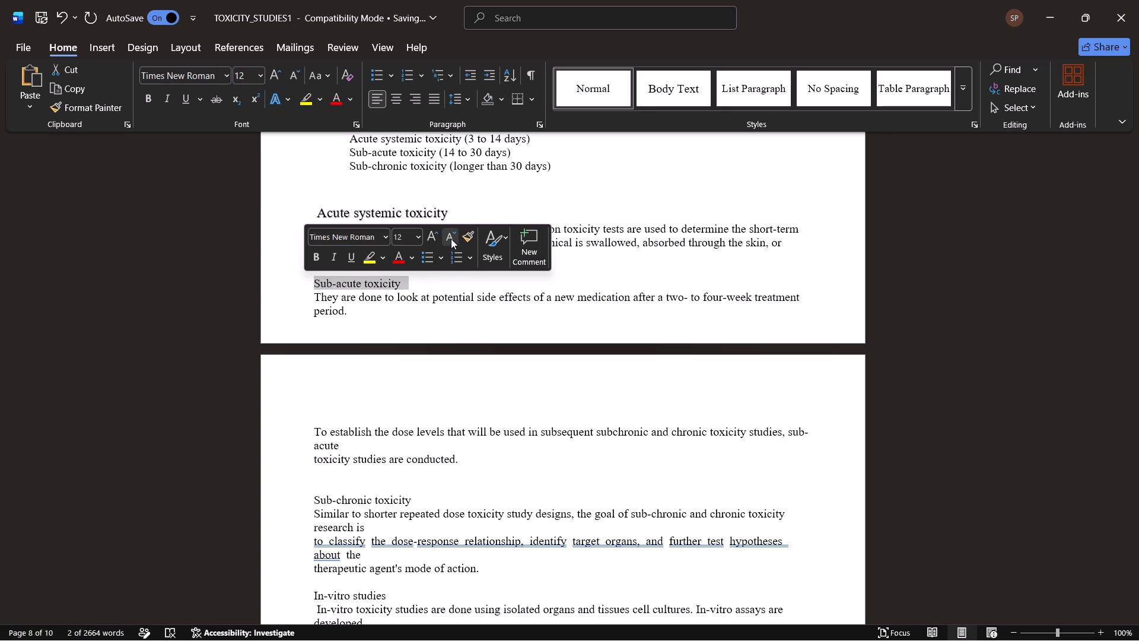
left_click(434, 234)
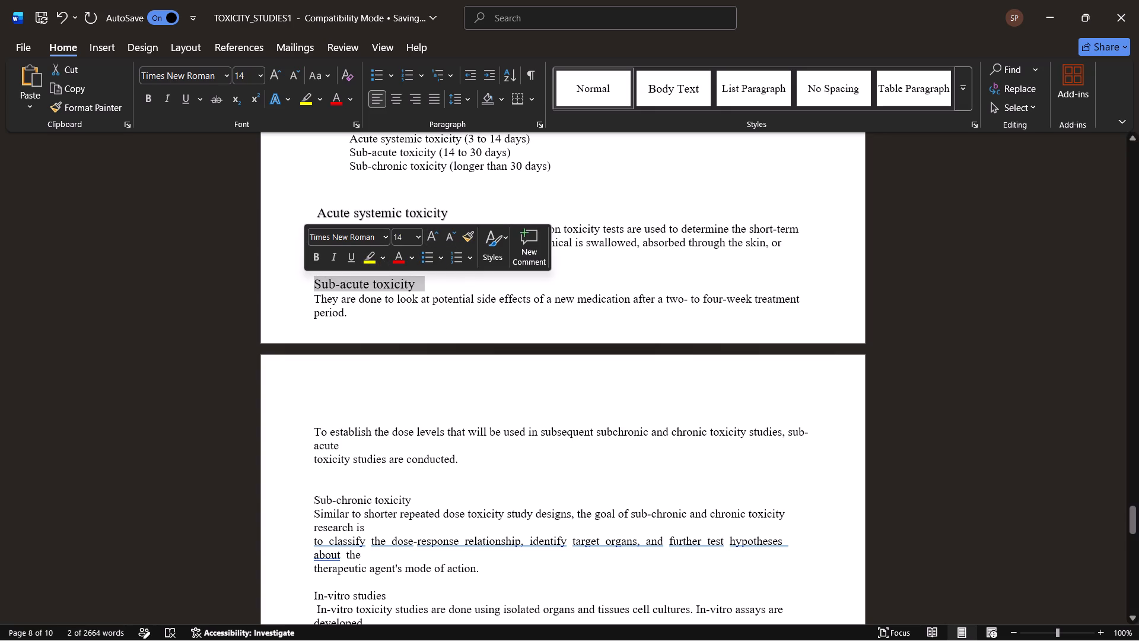
left_click(278, 100)
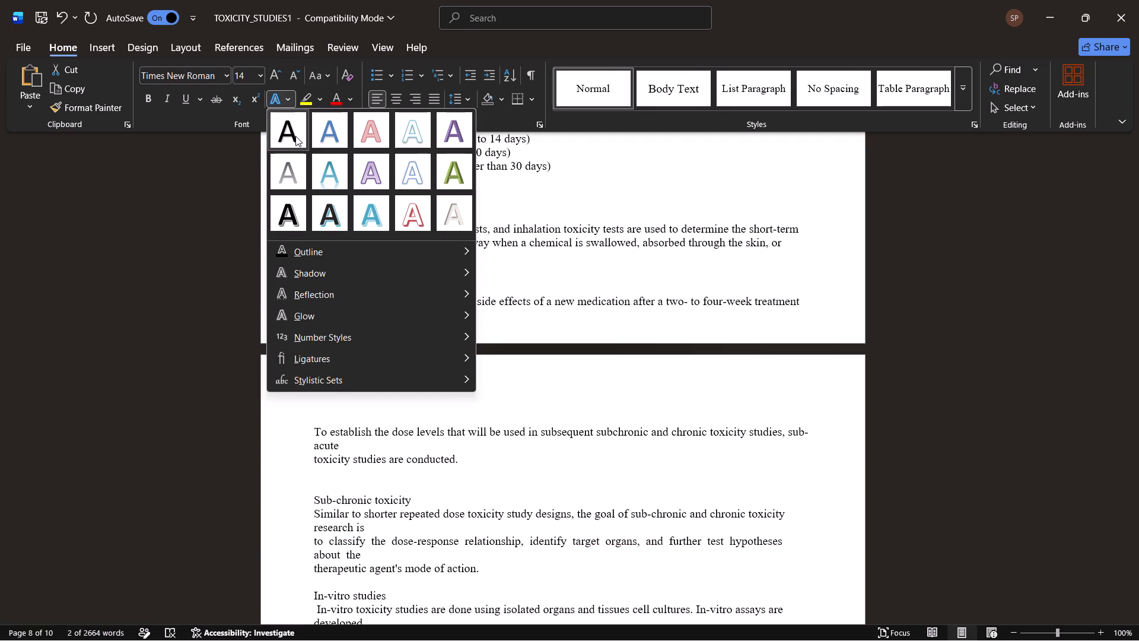
left_click(295, 136)
left_click(332, 320)
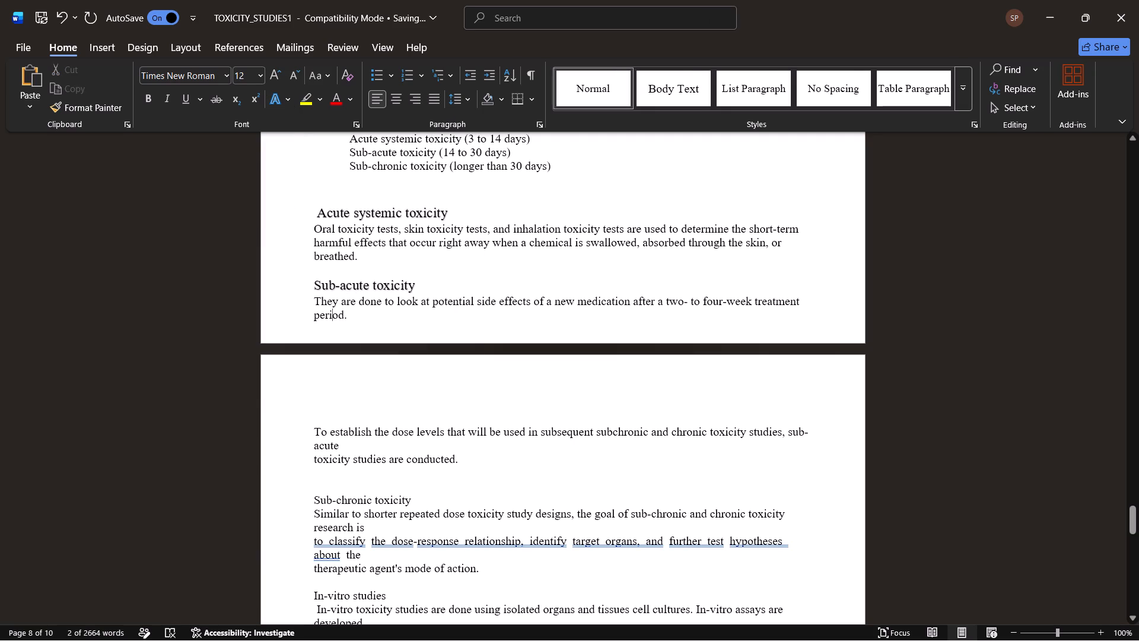
Join the line starting "To establish the dose levels" to the preceding line ending in "treatment period.".
left_click(306, 429)
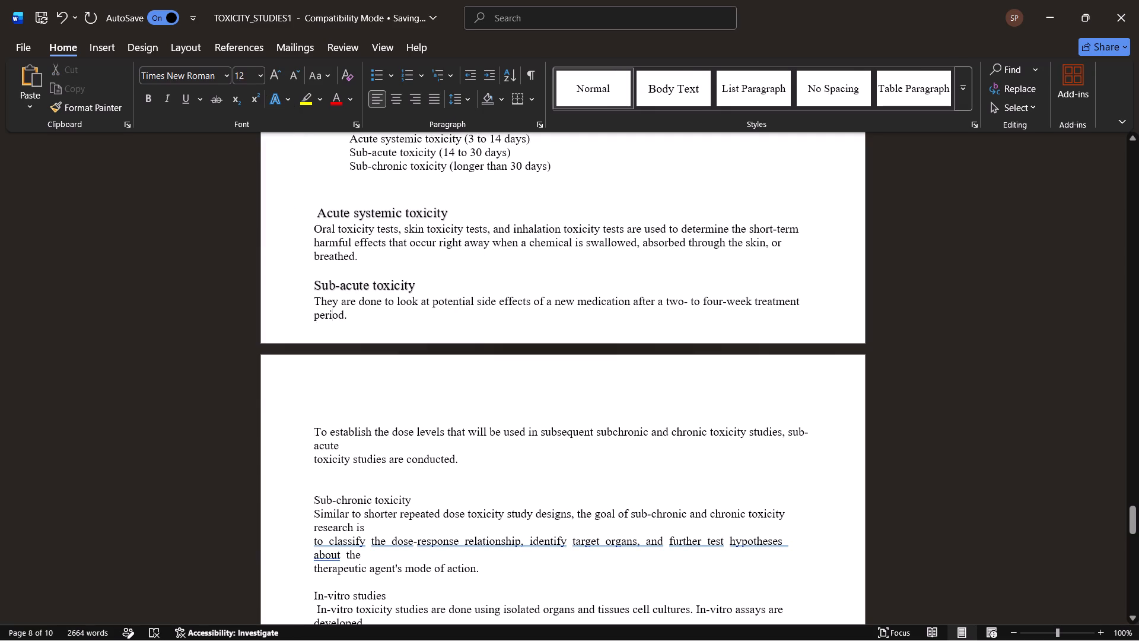
key("BackSpace")
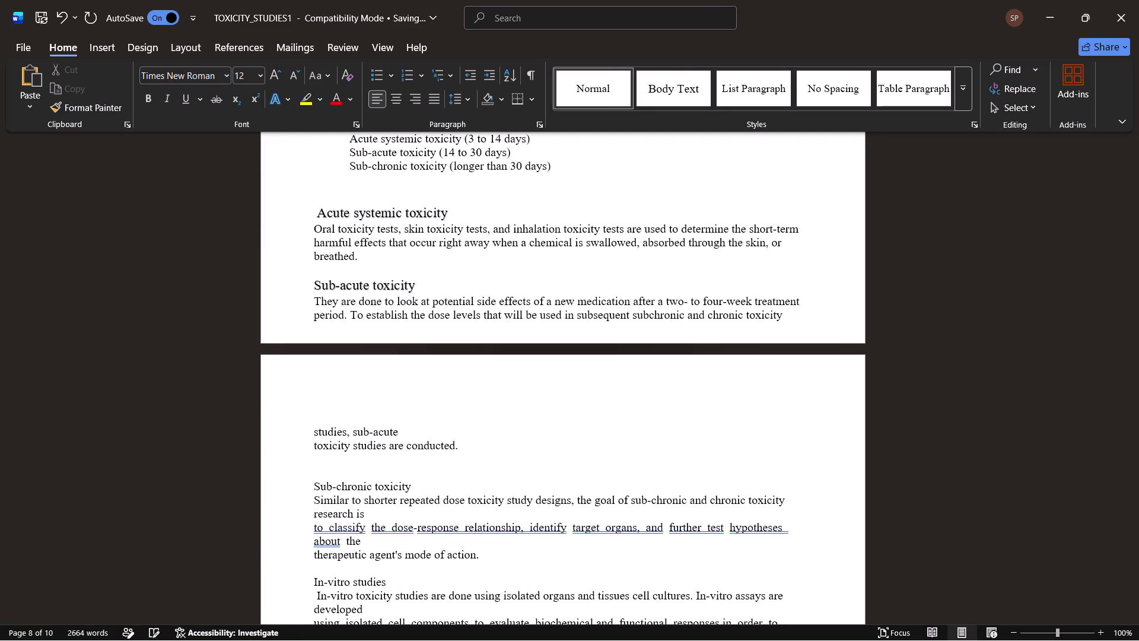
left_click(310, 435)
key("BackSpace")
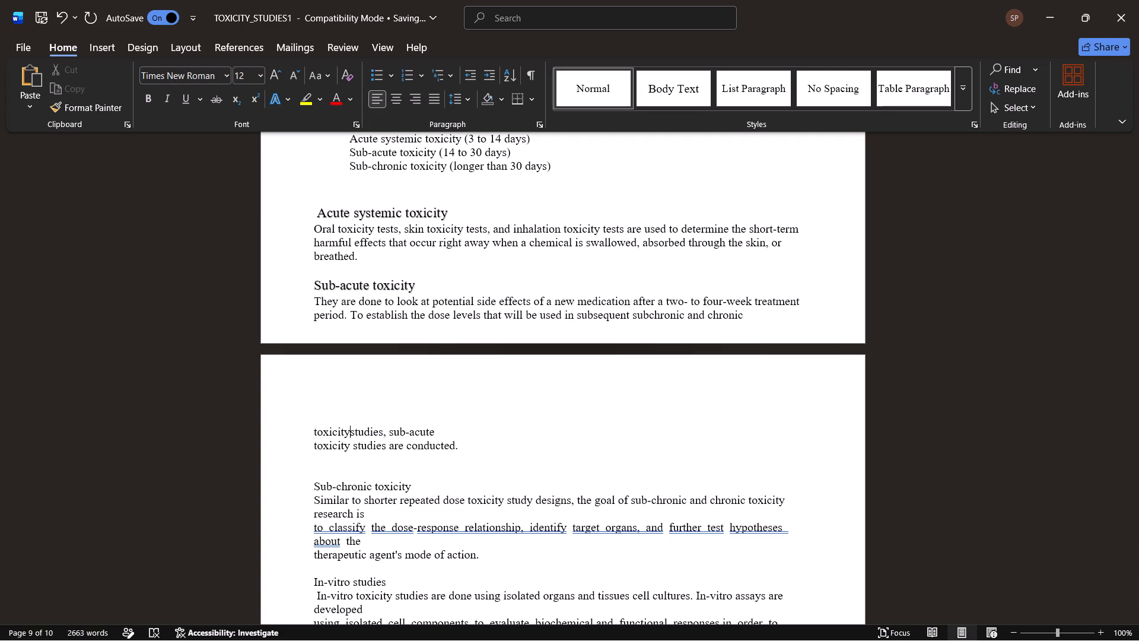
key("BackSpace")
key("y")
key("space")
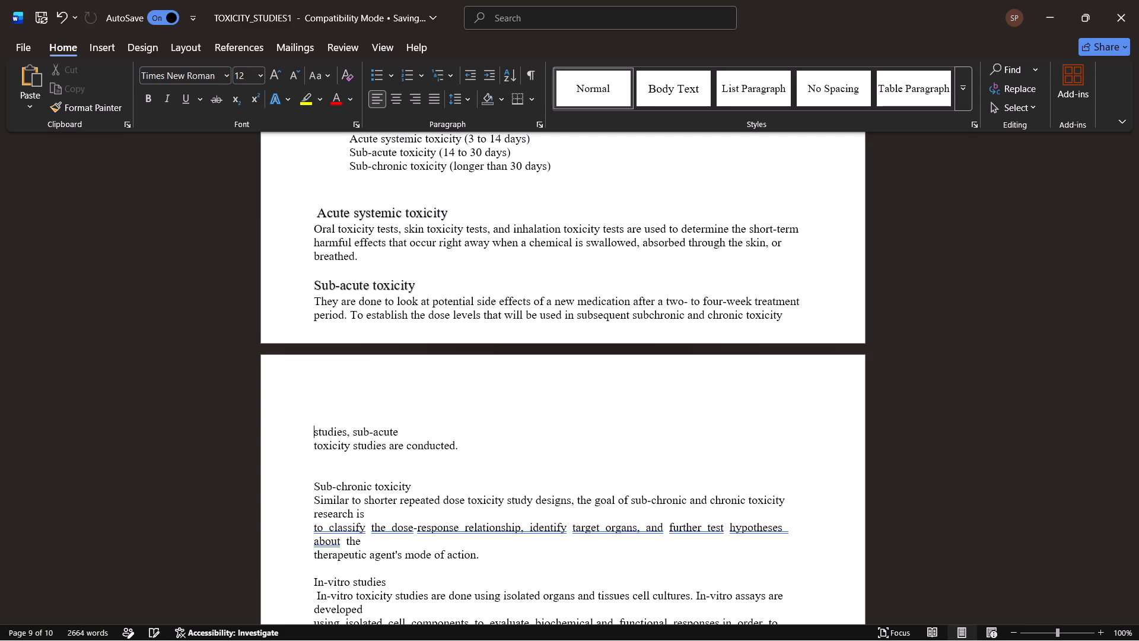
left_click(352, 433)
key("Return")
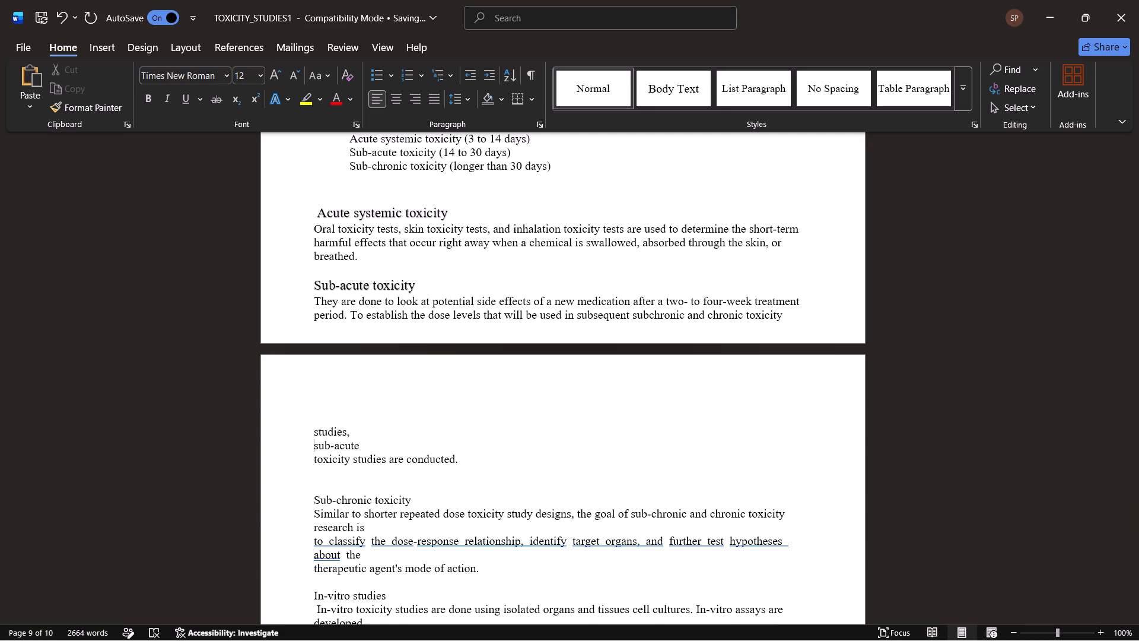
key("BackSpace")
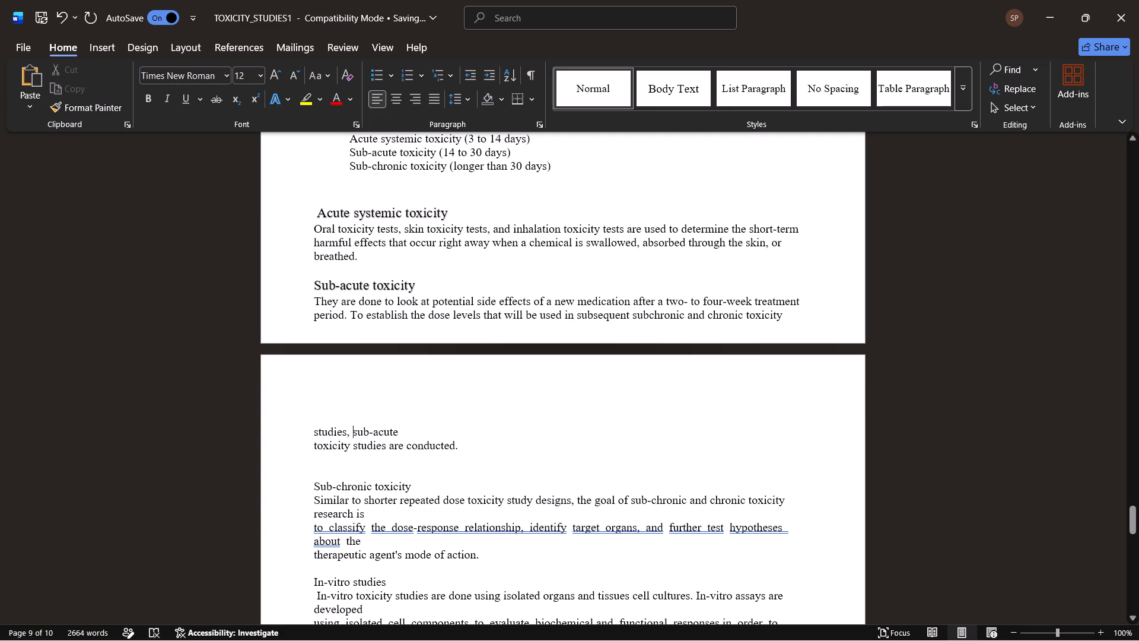
Join the line "toxicity studies are conducted." to the preceding line ending in "sub-acute".
left_click(310, 445)
key("BackSpace")
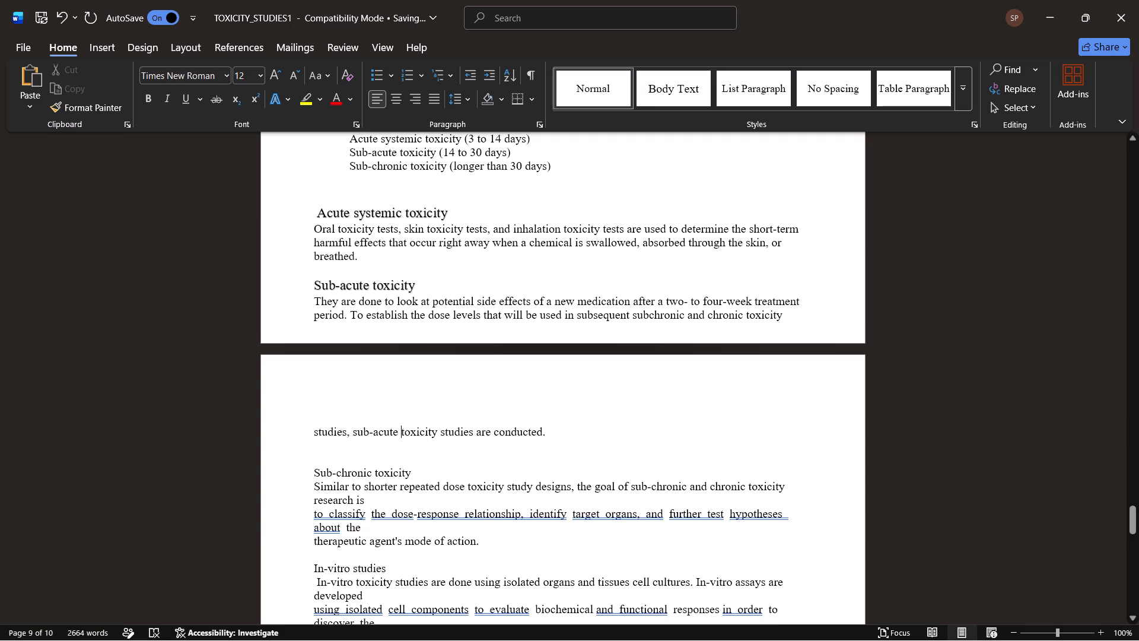
Format the "Sub-chronic toxicity" heading with font size 14 and the first preset text effect, solid black lettering.
double_click(308, 472)
double_click(308, 472)
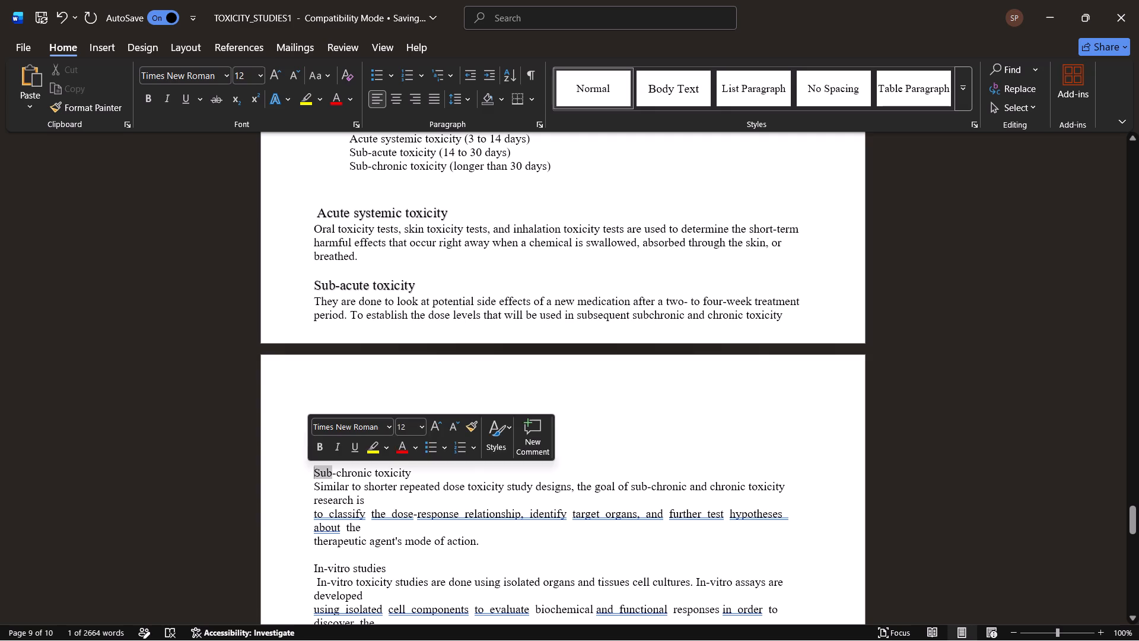
double_click(300, 472)
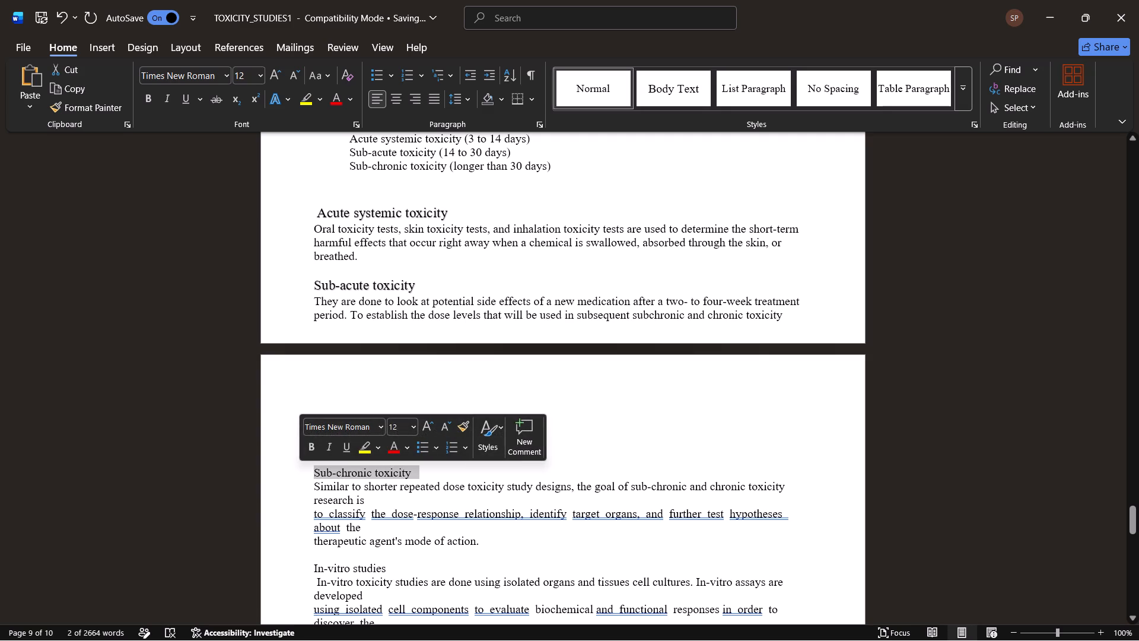
left_click(273, 72)
left_click(284, 92)
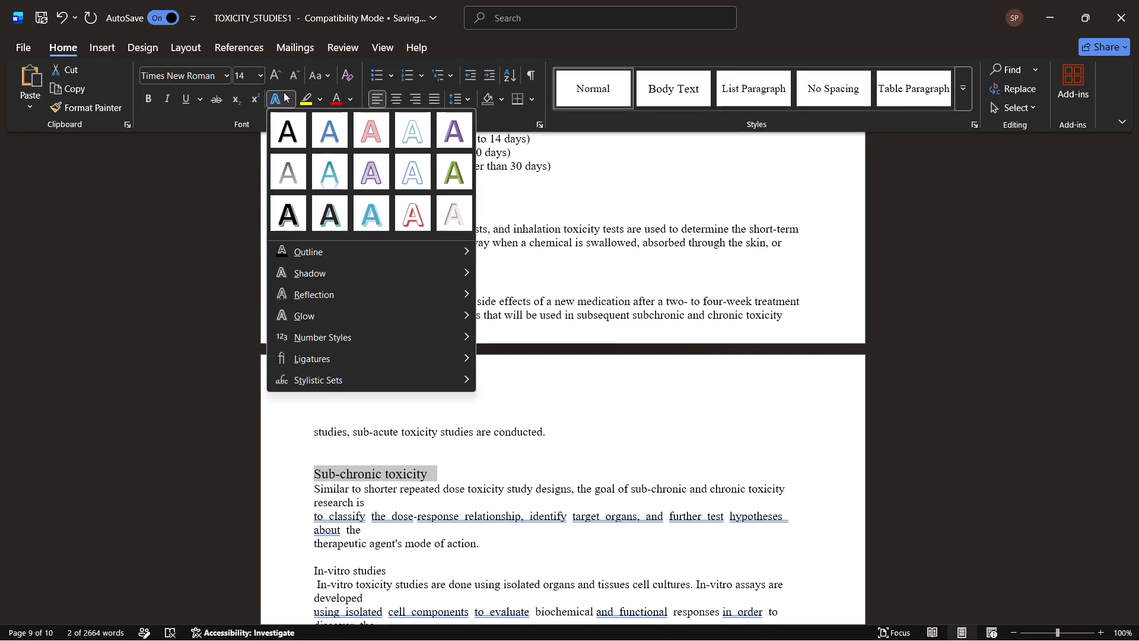
left_click(285, 116)
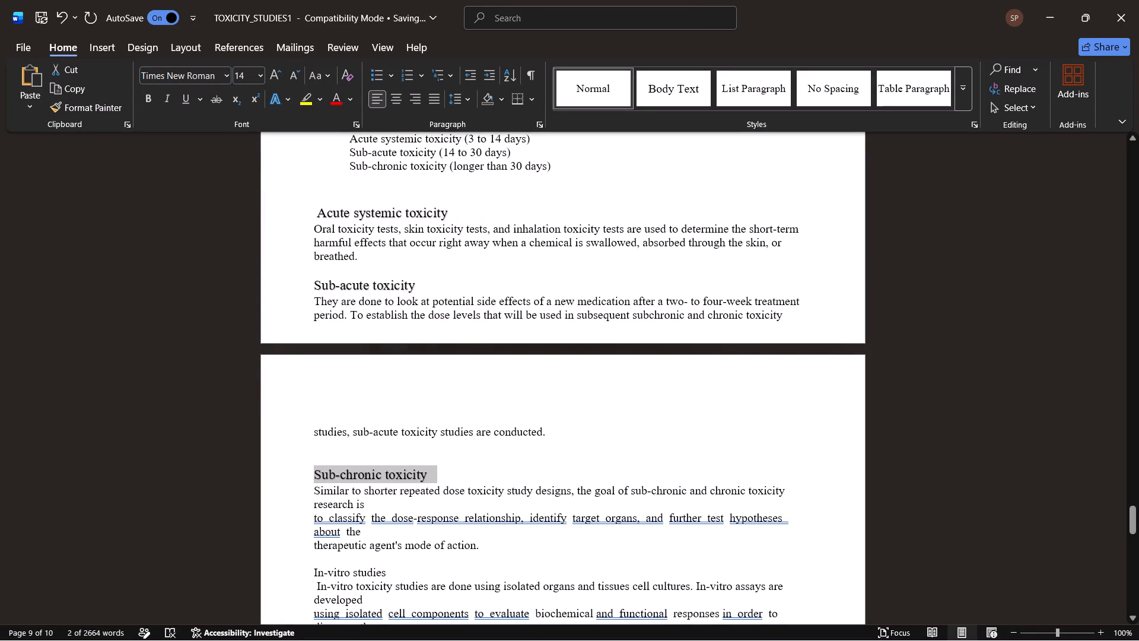
left_click(271, 420)
Join the broken lines starting "to classify the dose-response" and "therapeutic agent's mode" to the preceding lines of the Sub-chronic toxicity paragraph.
scroll(271, 420, "down", 1)
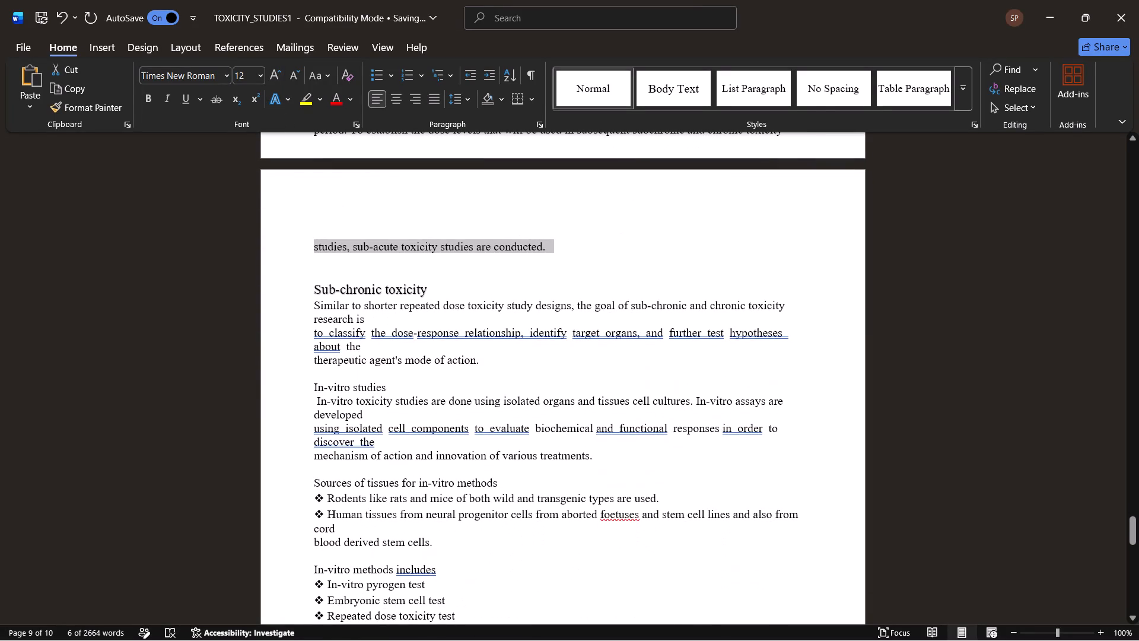
left_click(306, 304)
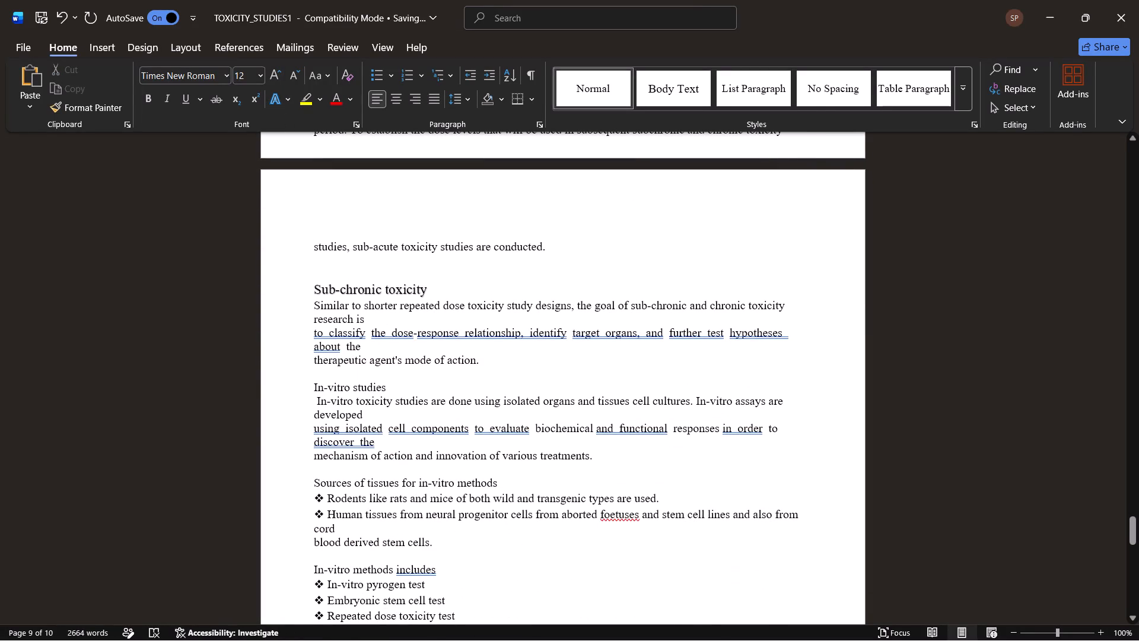
scroll(306, 304, "up", 1)
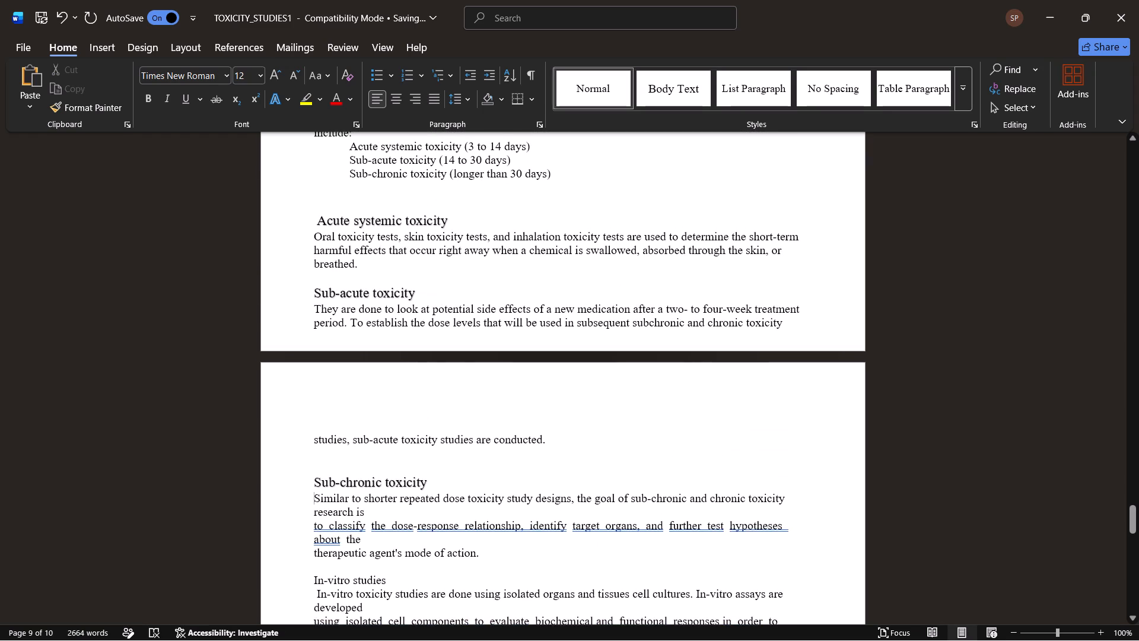
scroll(306, 304, "down", 2)
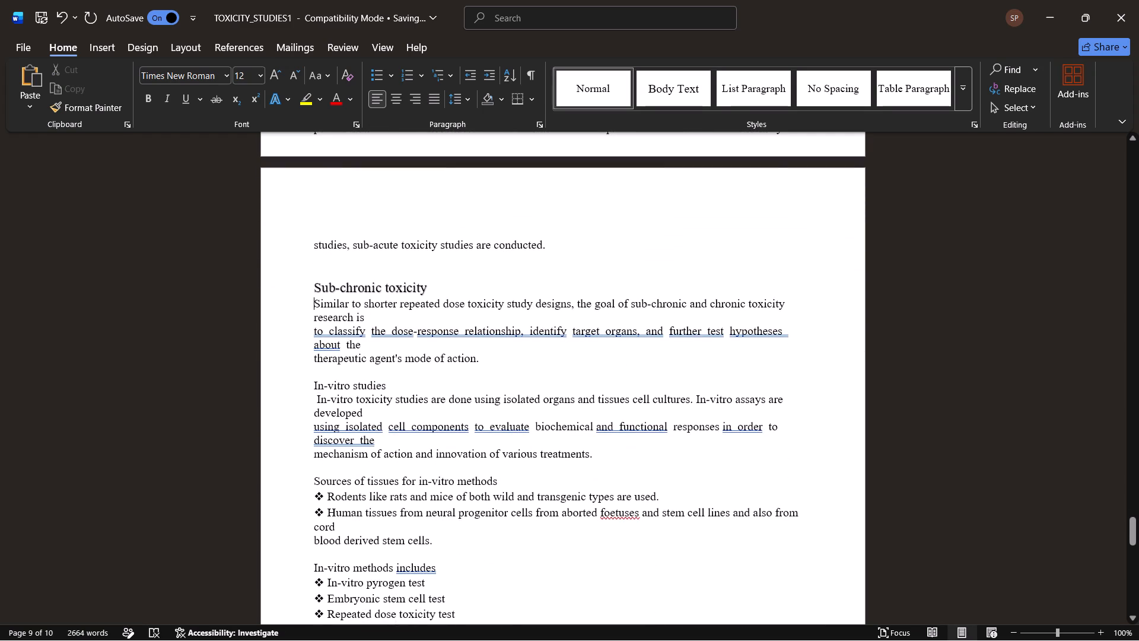
scroll(306, 304, "down", 1)
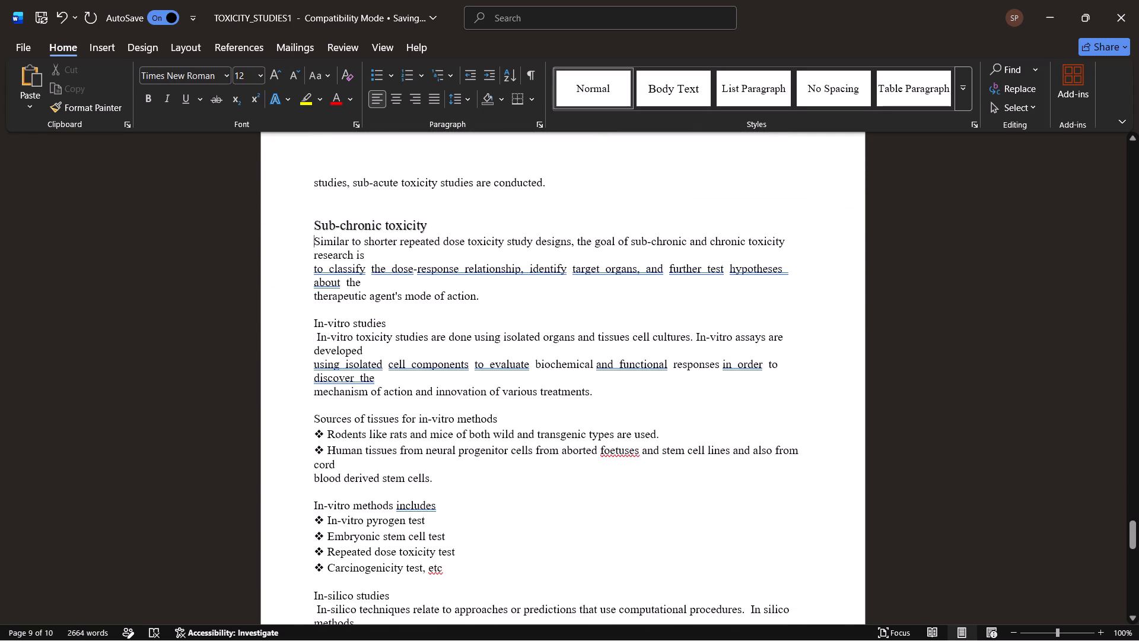
left_click(301, 267)
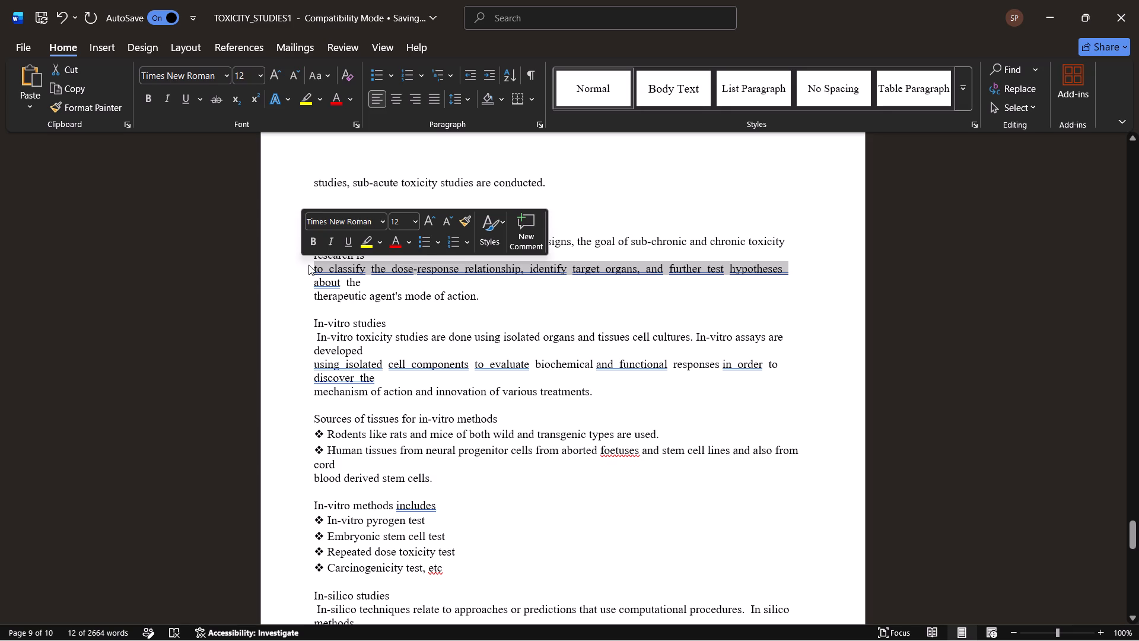
left_click(308, 265)
key("BackSpace")
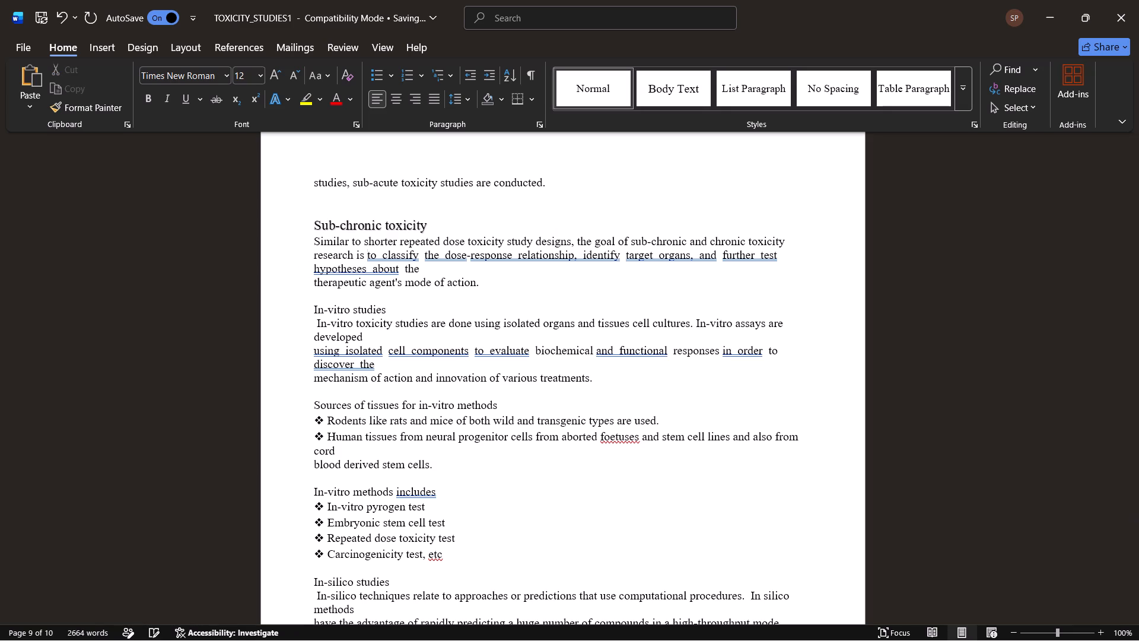
left_click(307, 280)
key("BackSpace")
Set the font size of the "In-vitro studies" heading to 14.
double_click(310, 296)
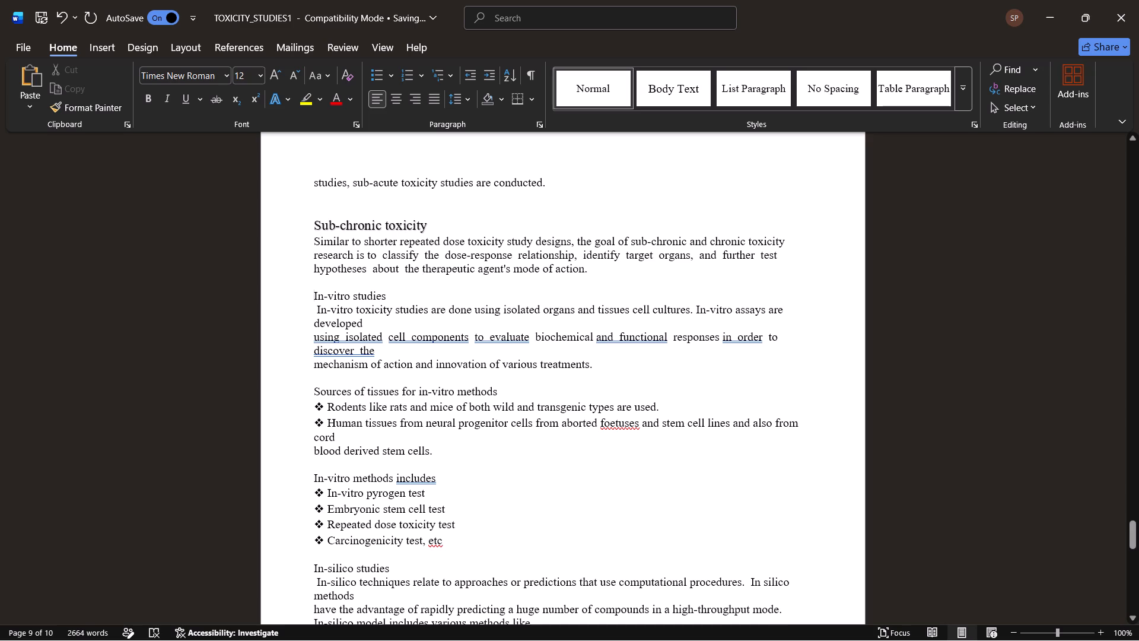
double_click(310, 296)
triple_click(310, 296)
left_click(310, 296)
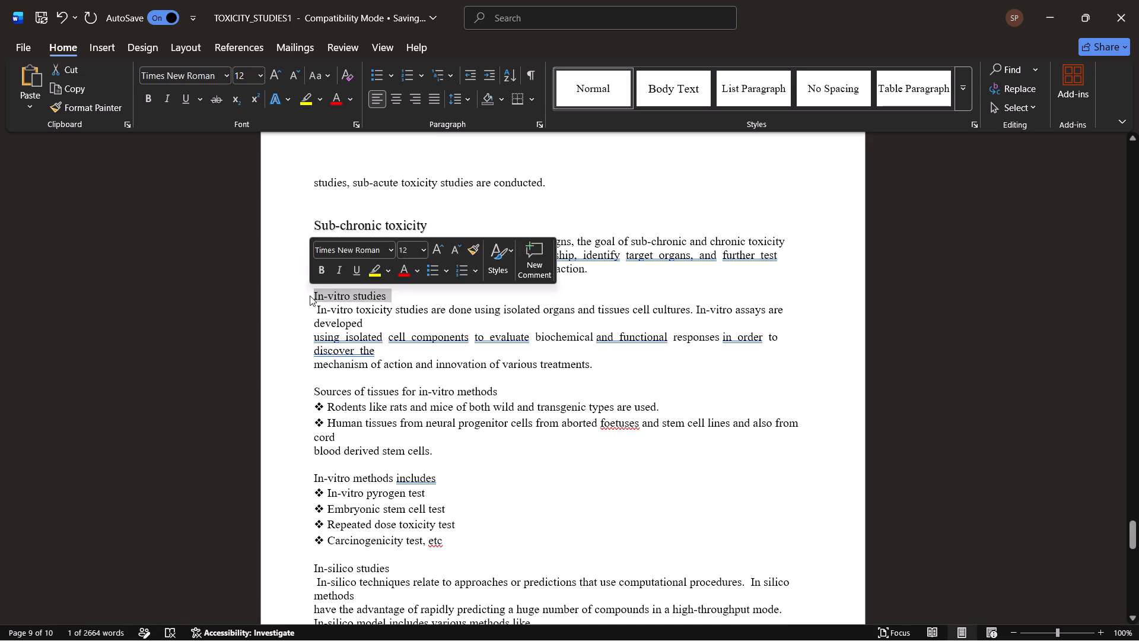
double_click(310, 296)
double_click(310, 296)
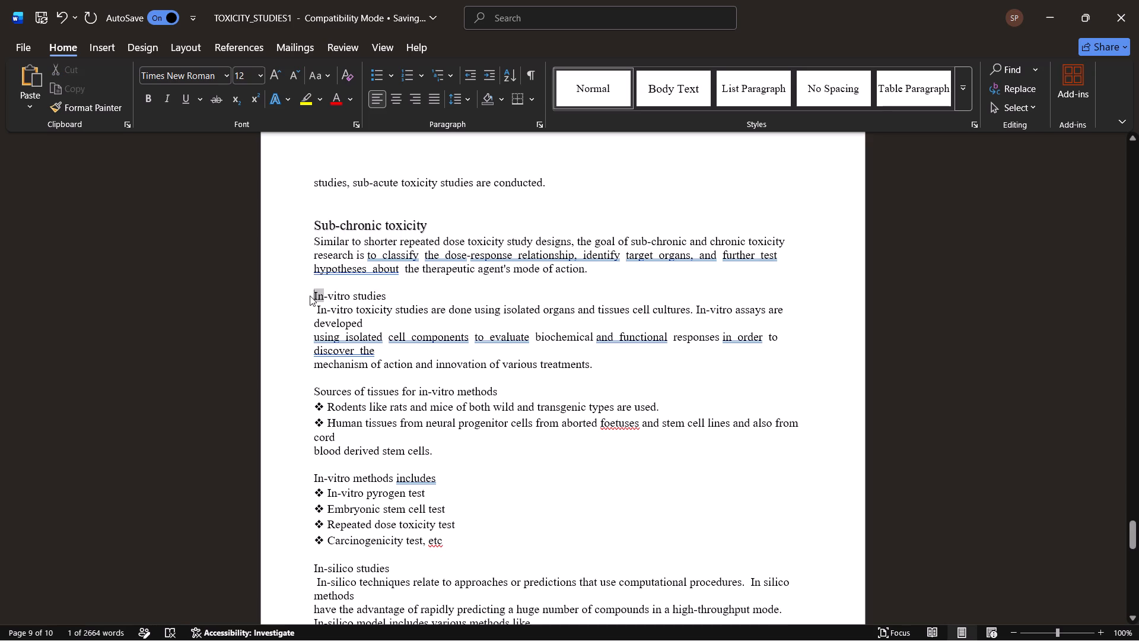
double_click(310, 296)
double_click(310, 296)
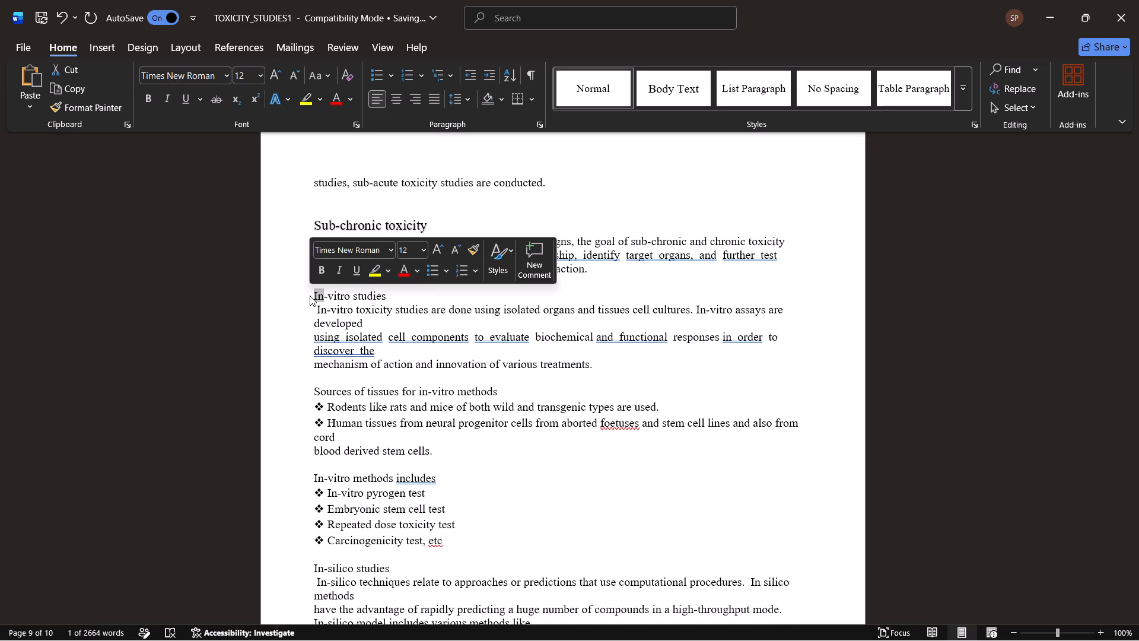
double_click(306, 296)
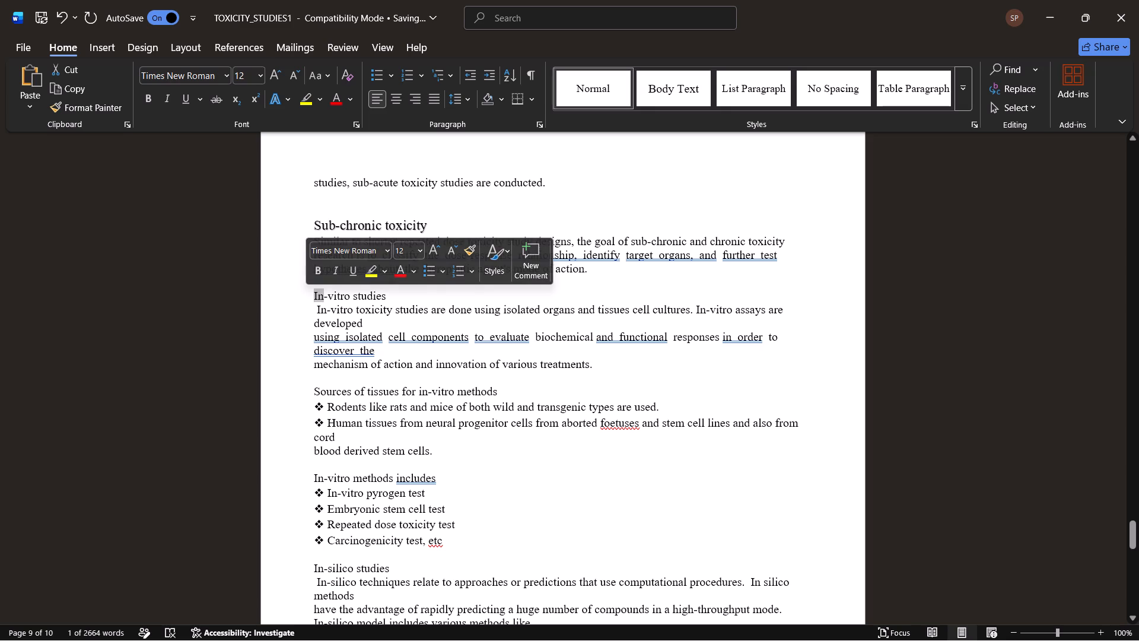
left_click(296, 297)
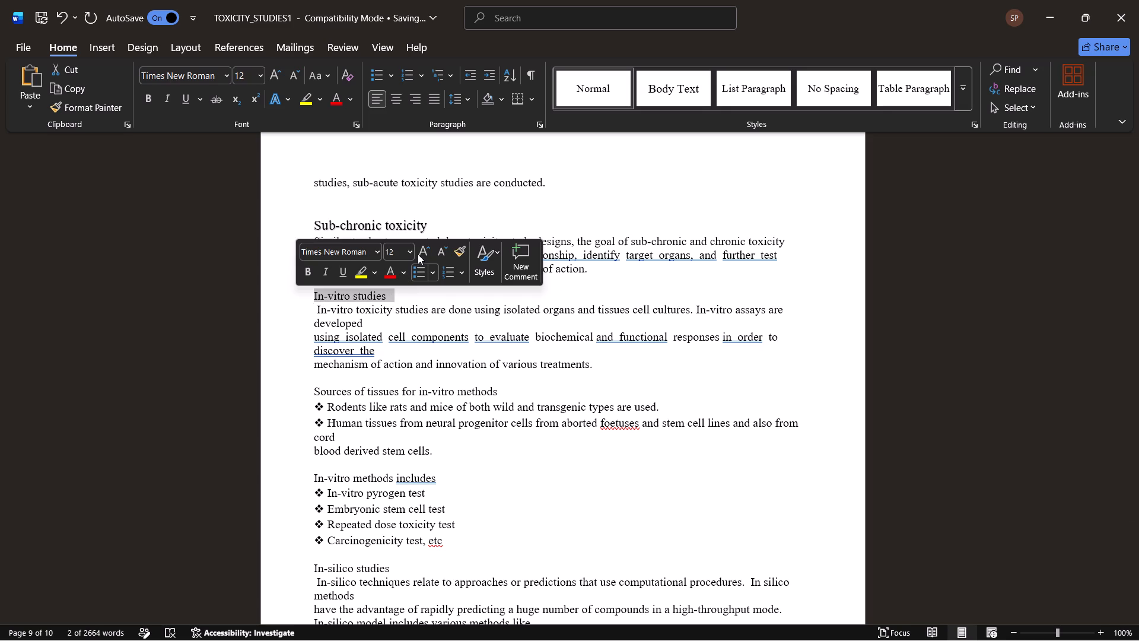
left_click(418, 252)
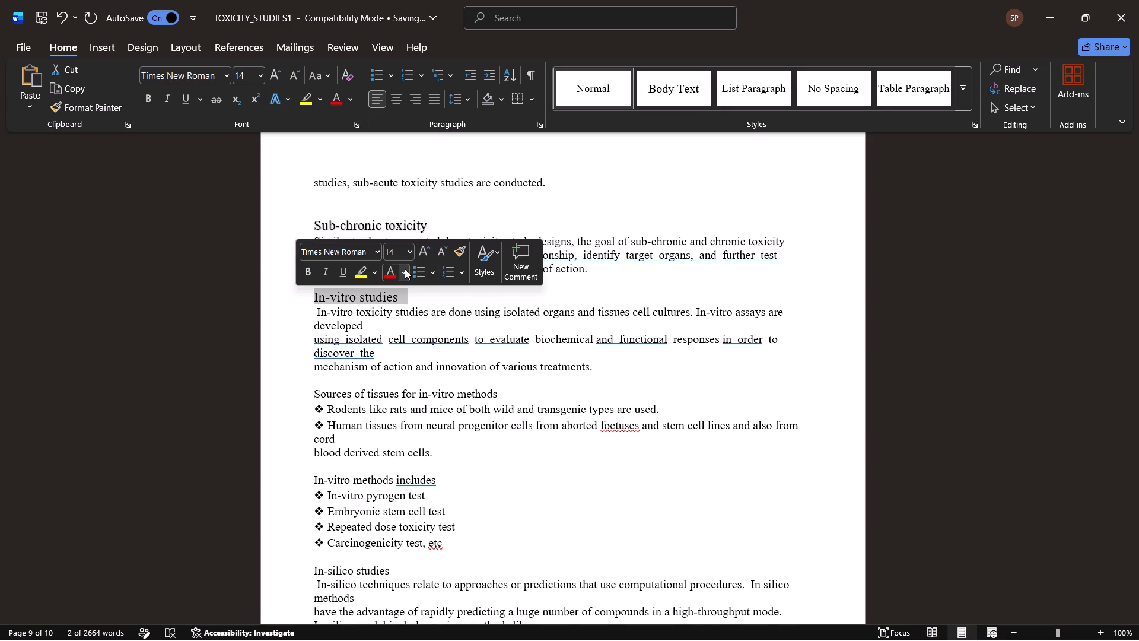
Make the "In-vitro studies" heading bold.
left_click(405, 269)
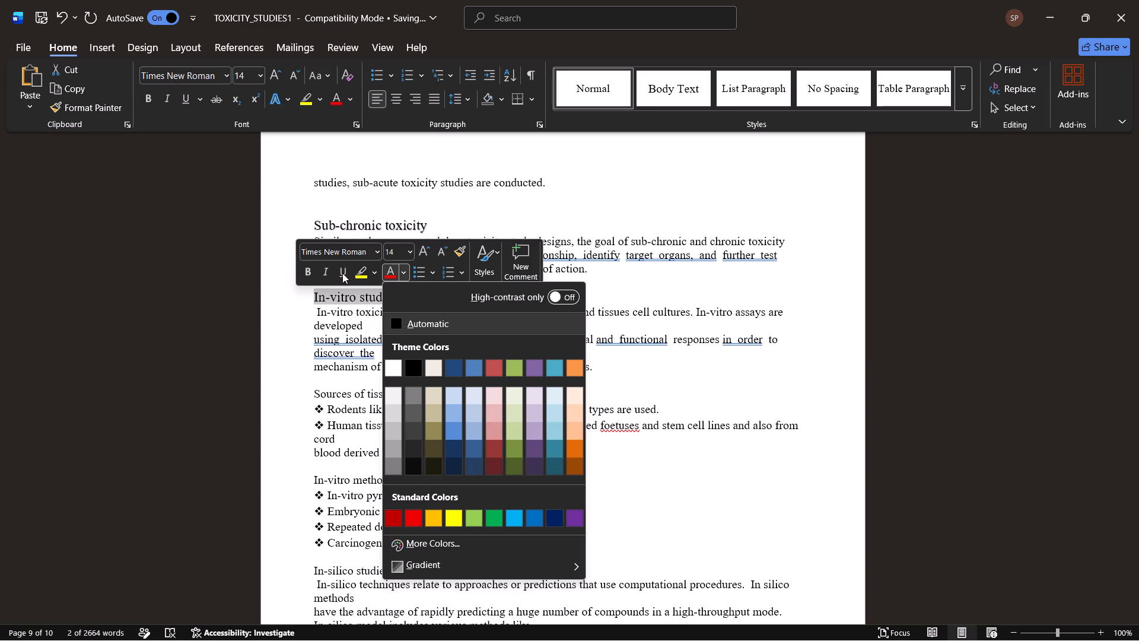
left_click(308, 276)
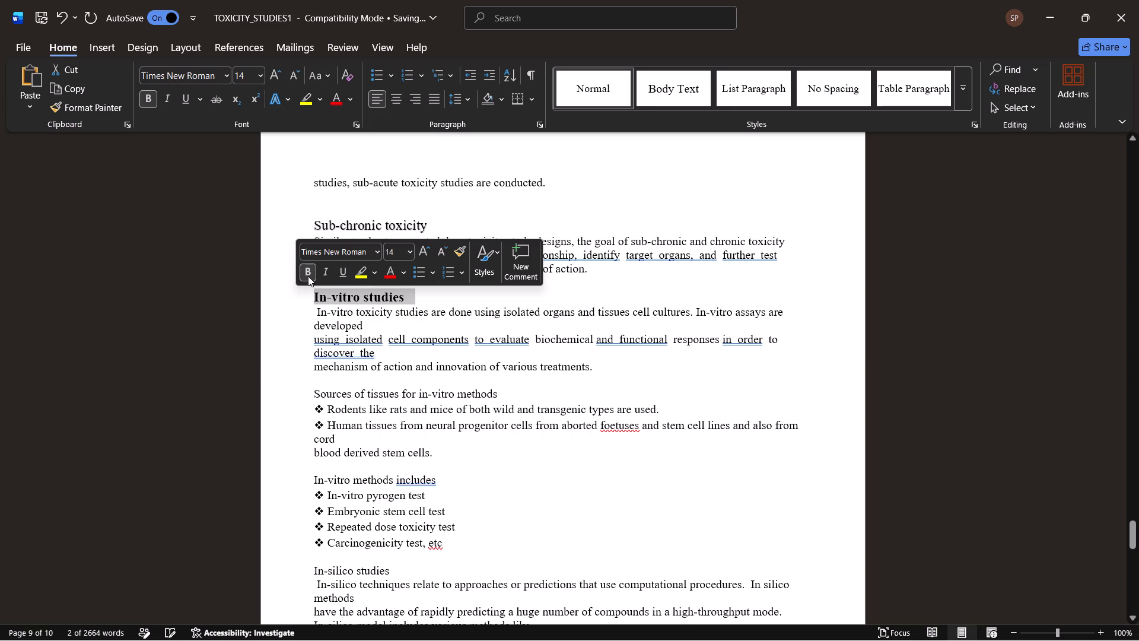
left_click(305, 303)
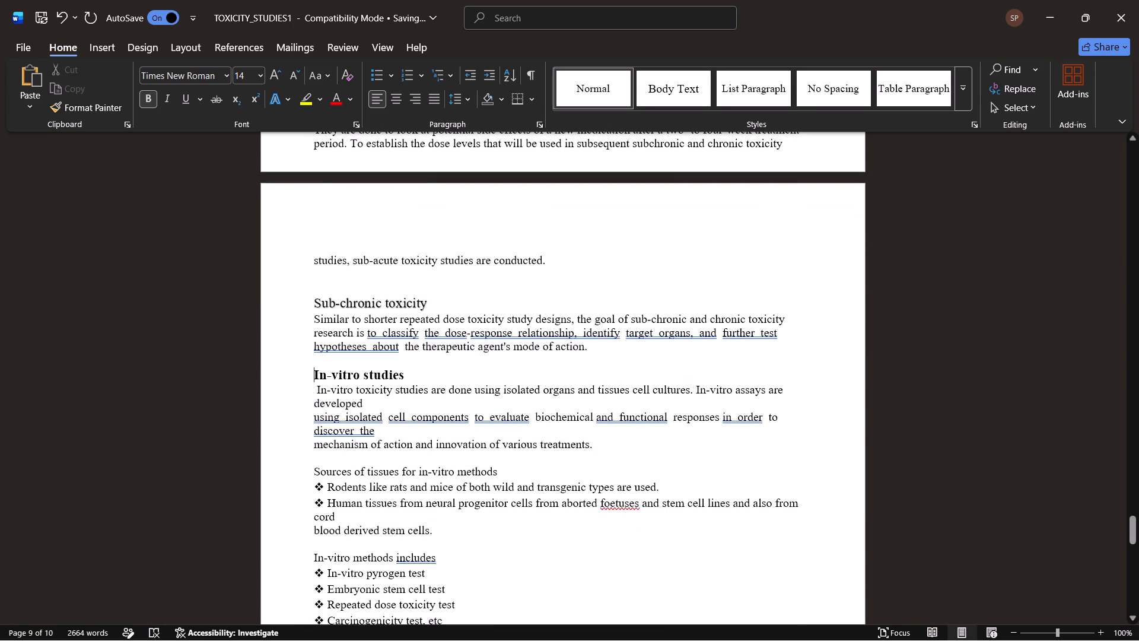
Apply the first preset text effect, solid black lettering, to the "In-vitro studies" heading.
double_click(307, 376)
double_click(307, 376)
triple_click(307, 376)
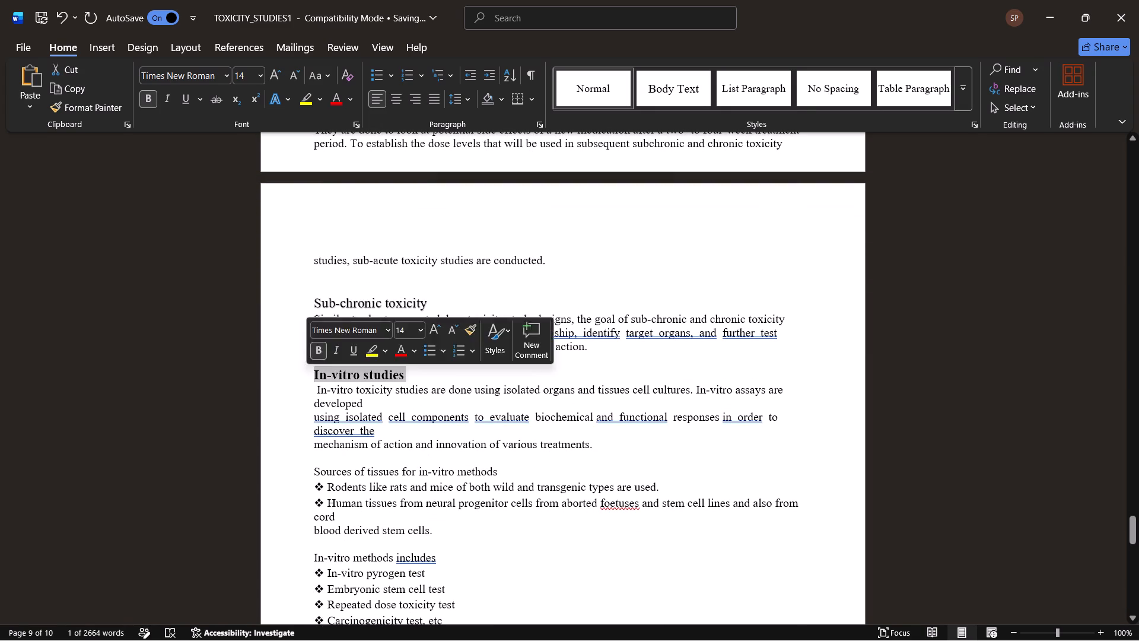
left_click(287, 104)
left_click(287, 119)
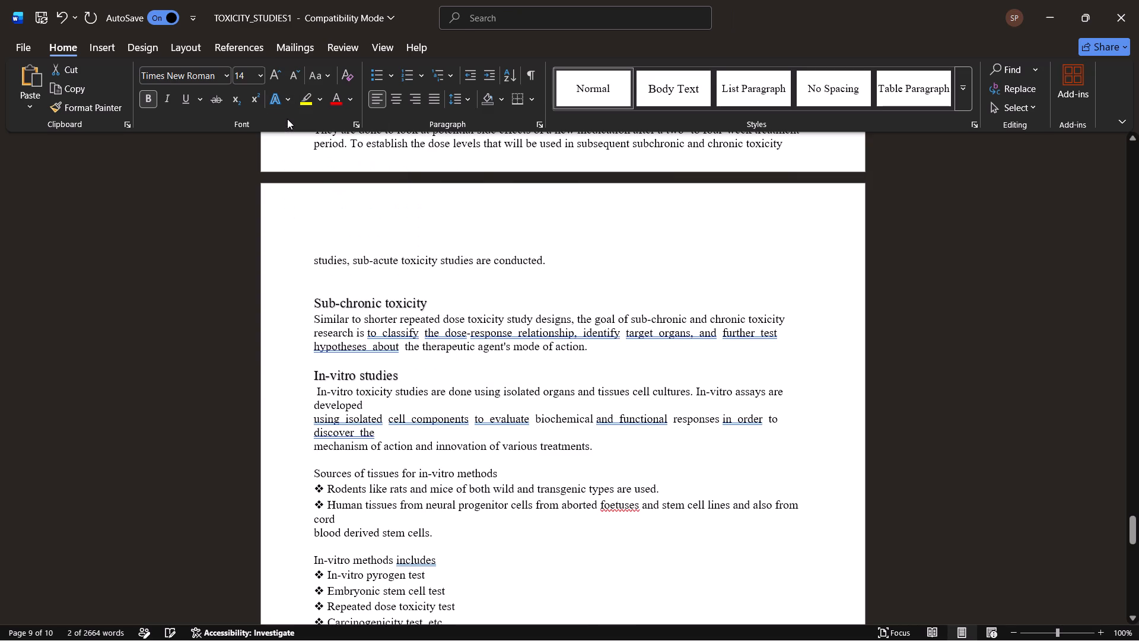
left_click(294, 351)
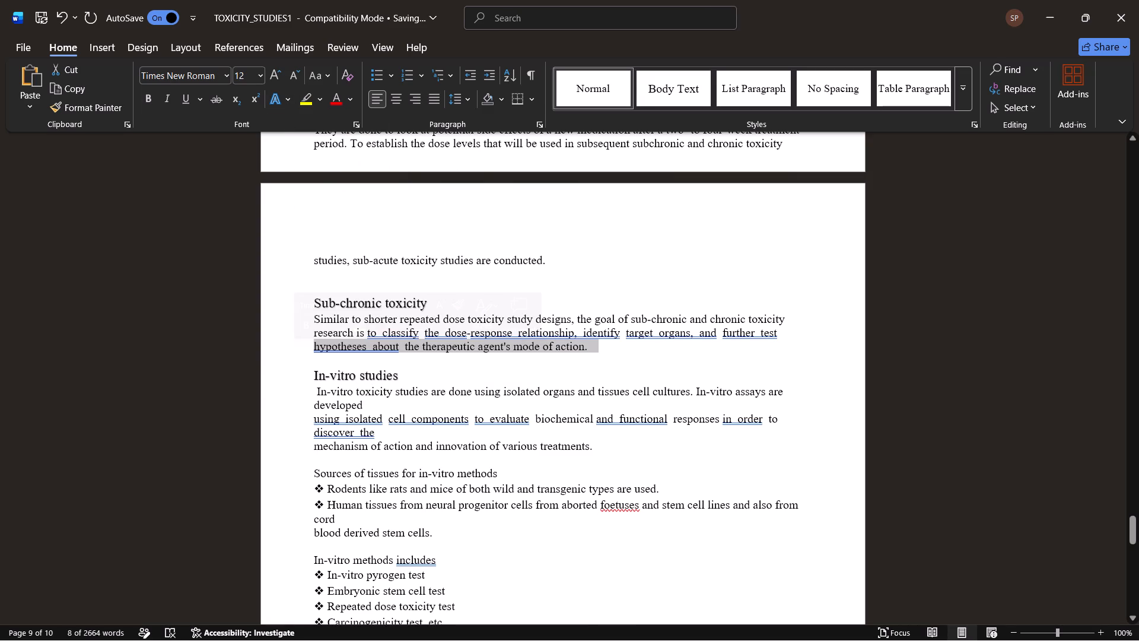
Join the broken lines starting "using isolated cell components" and "mechanism of action" to the preceding lines of the In-vitro studies paragraph.
left_click(319, 433)
scroll(319, 433, "down", 1)
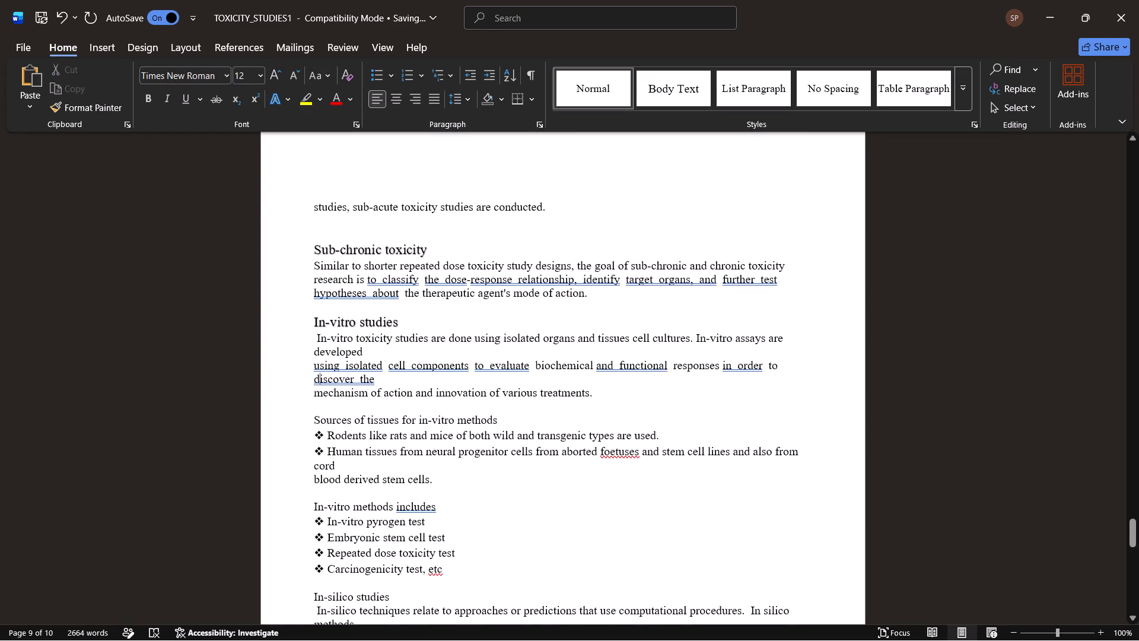
left_click(308, 367)
key("BackSpace")
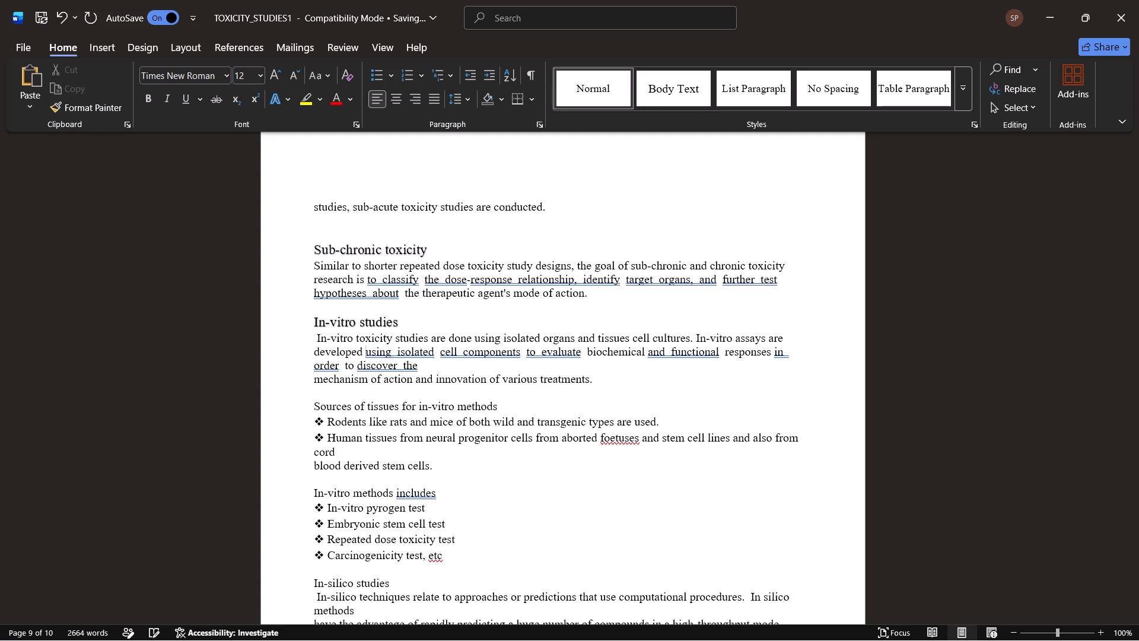
left_click(306, 378)
key("BackSpace")
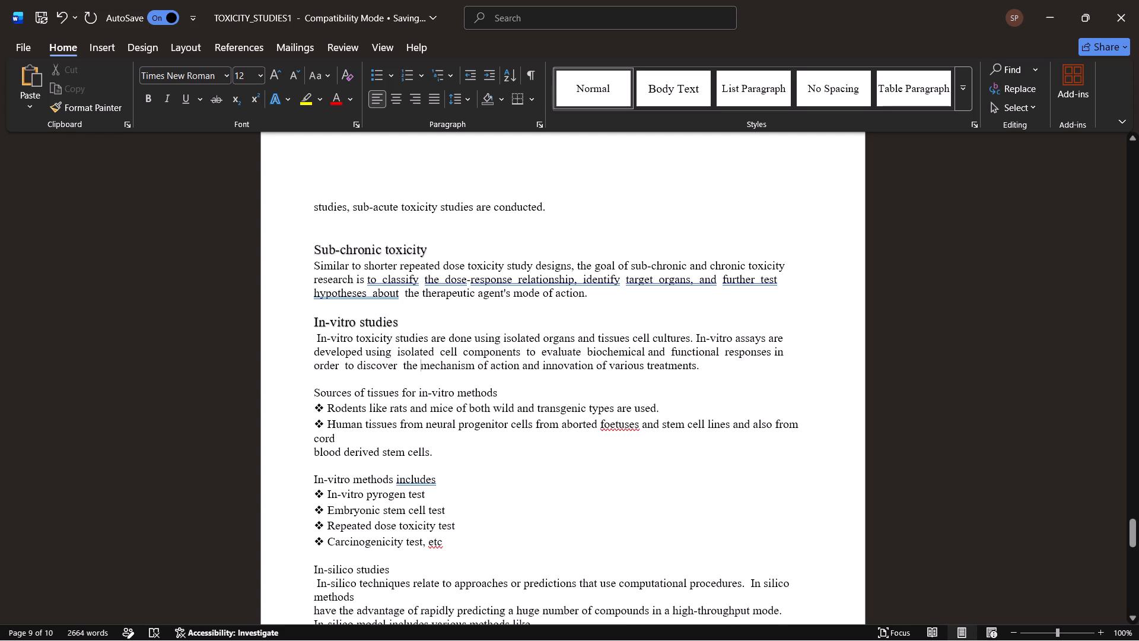
Apply the first preset text effect, solid black lettering, to the "Sources of tissues for in-vitro methods" heading.
left_click(314, 393)
double_click(314, 393)
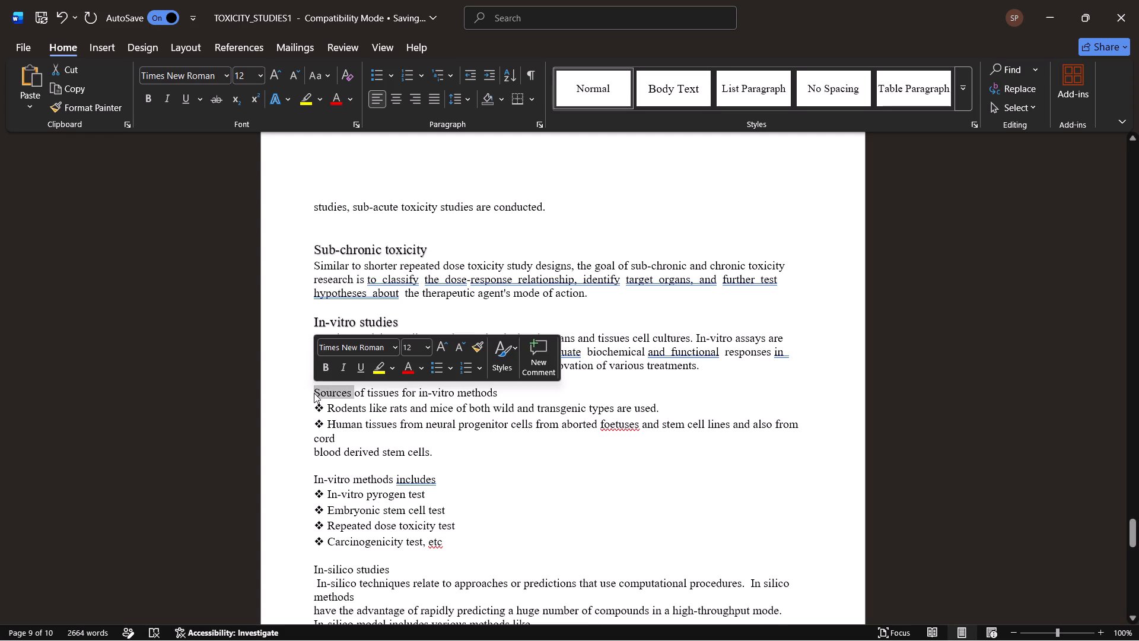
double_click(300, 391)
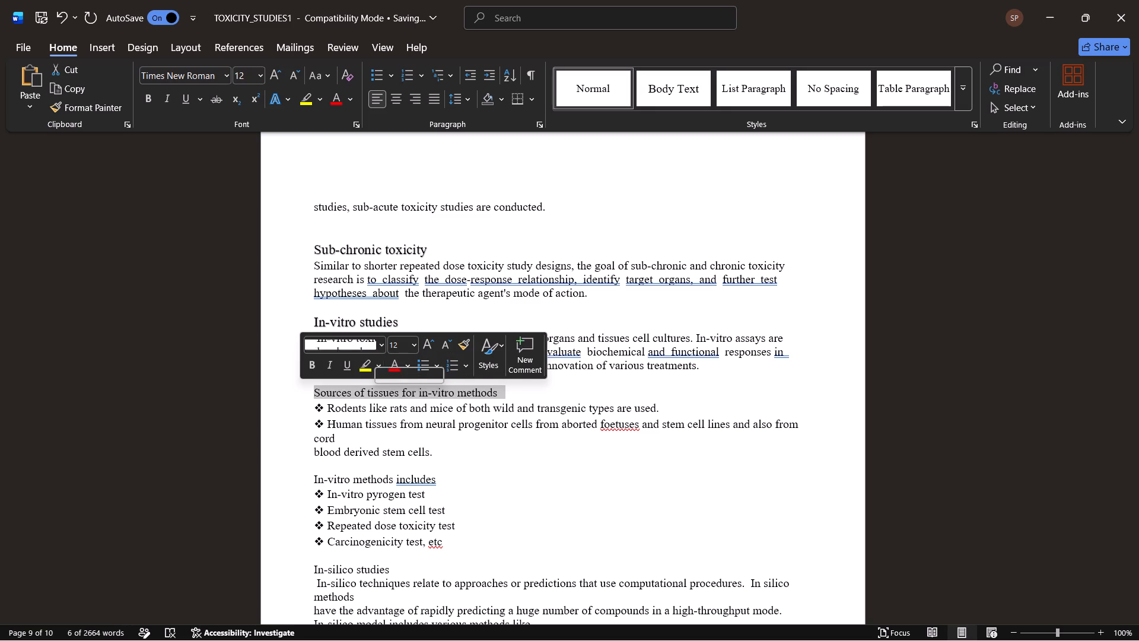
left_click(275, 96)
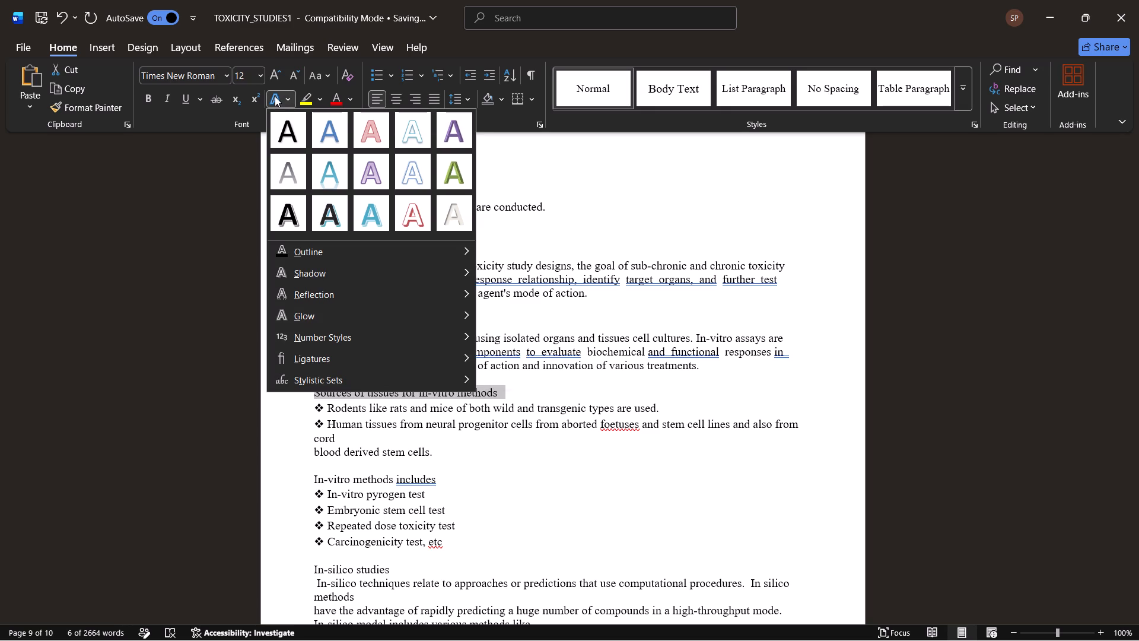
left_click(291, 130)
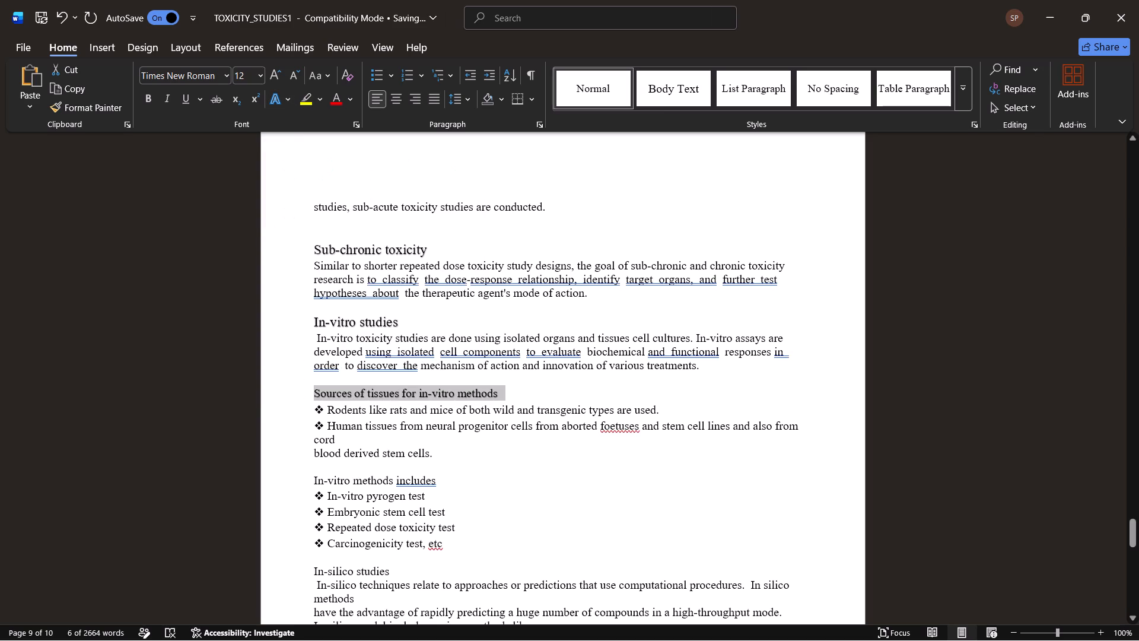
left_click(309, 411)
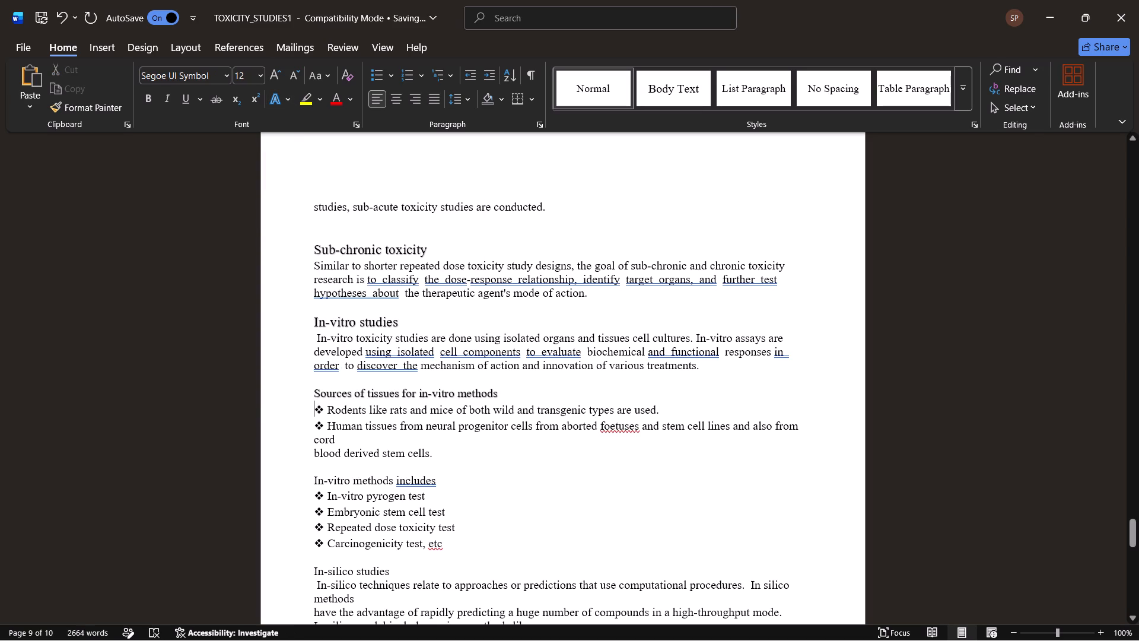
Join the broken line "blood derived stem cells." to the preceding human tissues bullet.
left_click(311, 452)
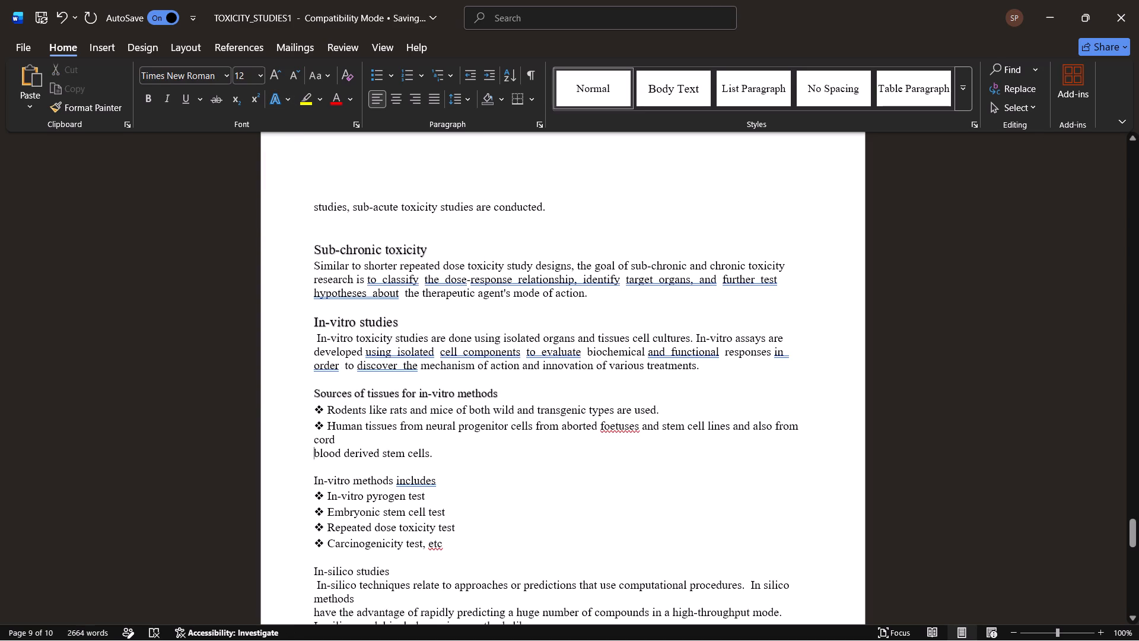
key("BackSpace")
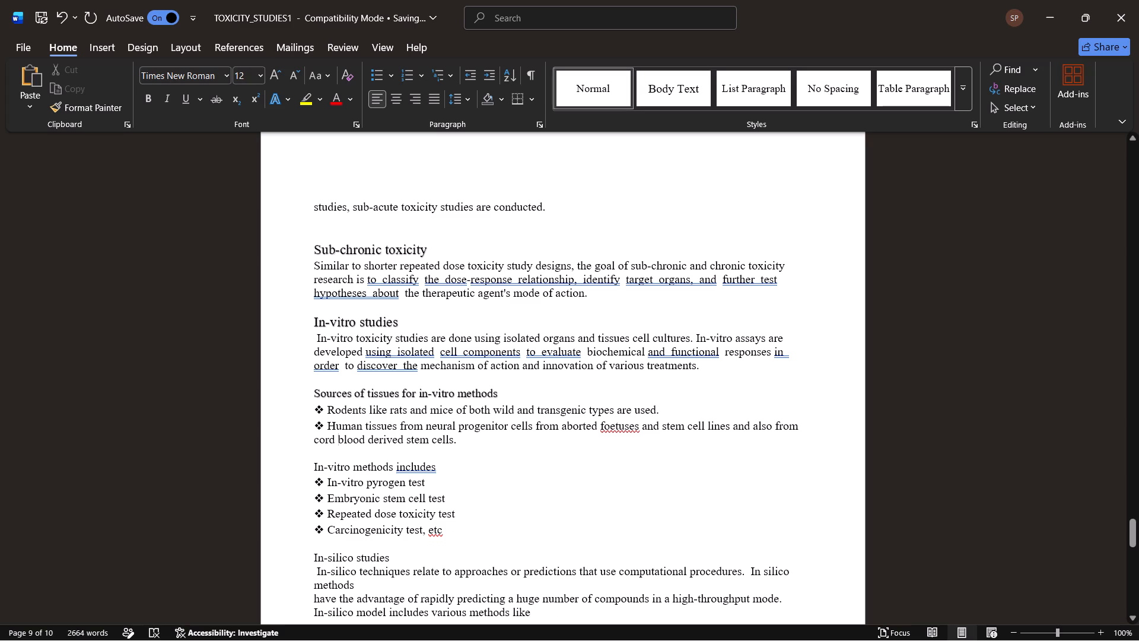
Set the "In-vitro methods includes" heading to size 14 and apply the first preset text effect, solid black lettering.
left_click(307, 474)
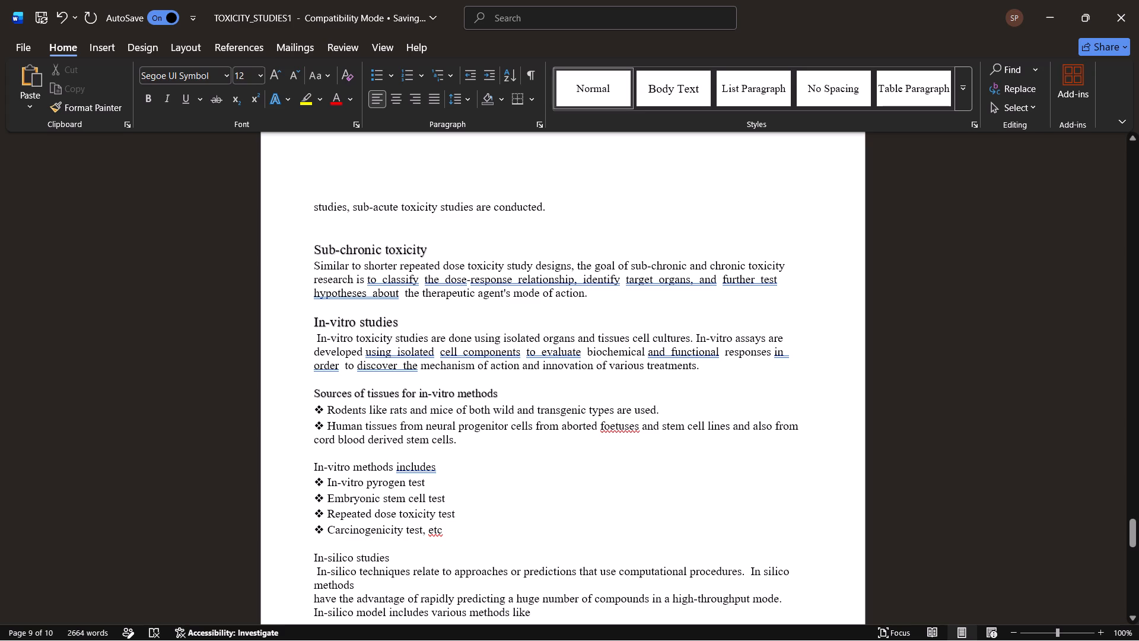
double_click(302, 465)
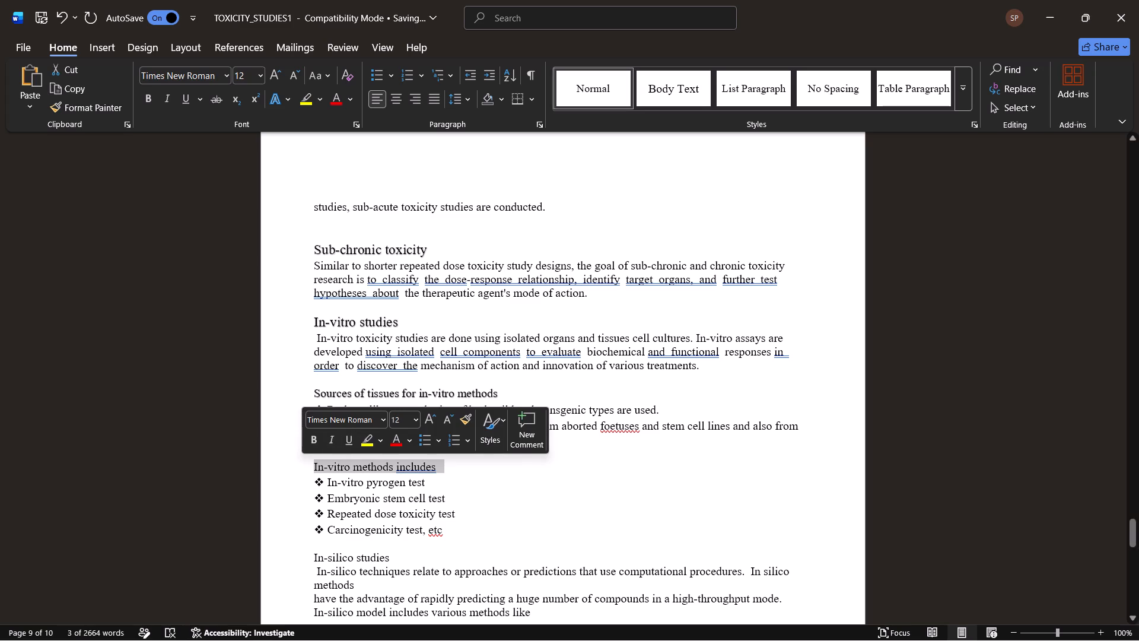
left_click(427, 416)
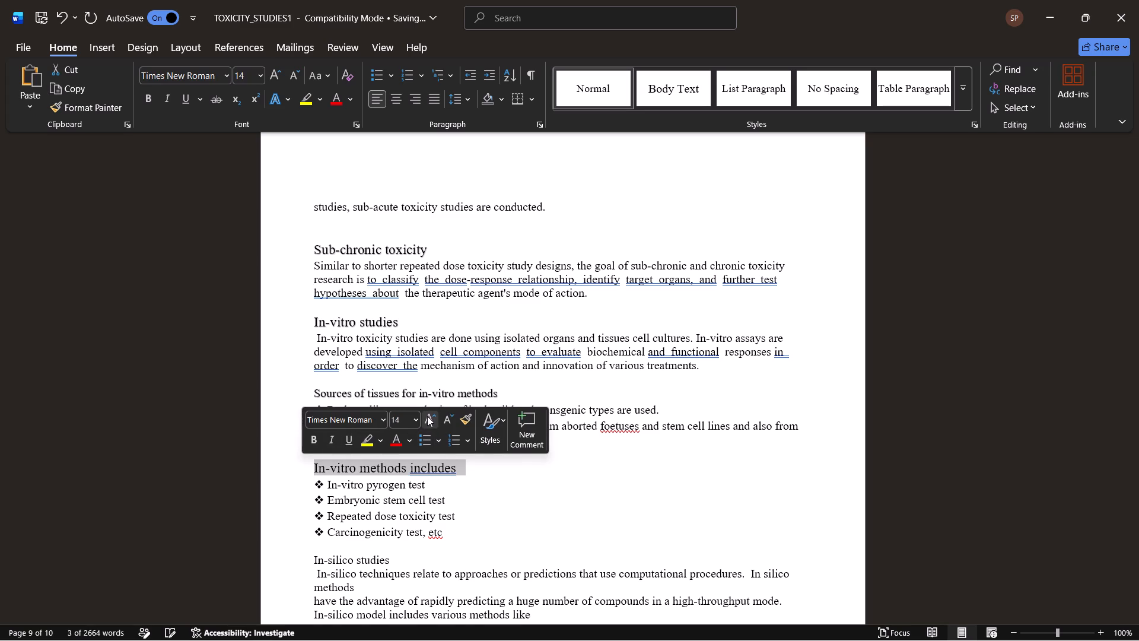
left_click(277, 97)
left_click(284, 128)
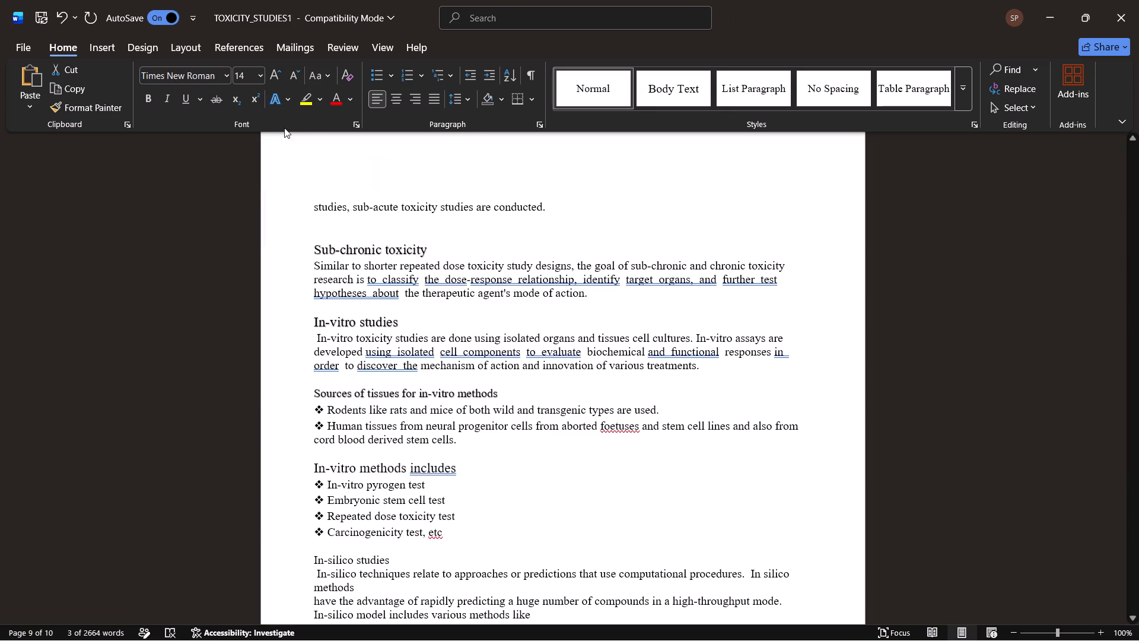
left_click(254, 273)
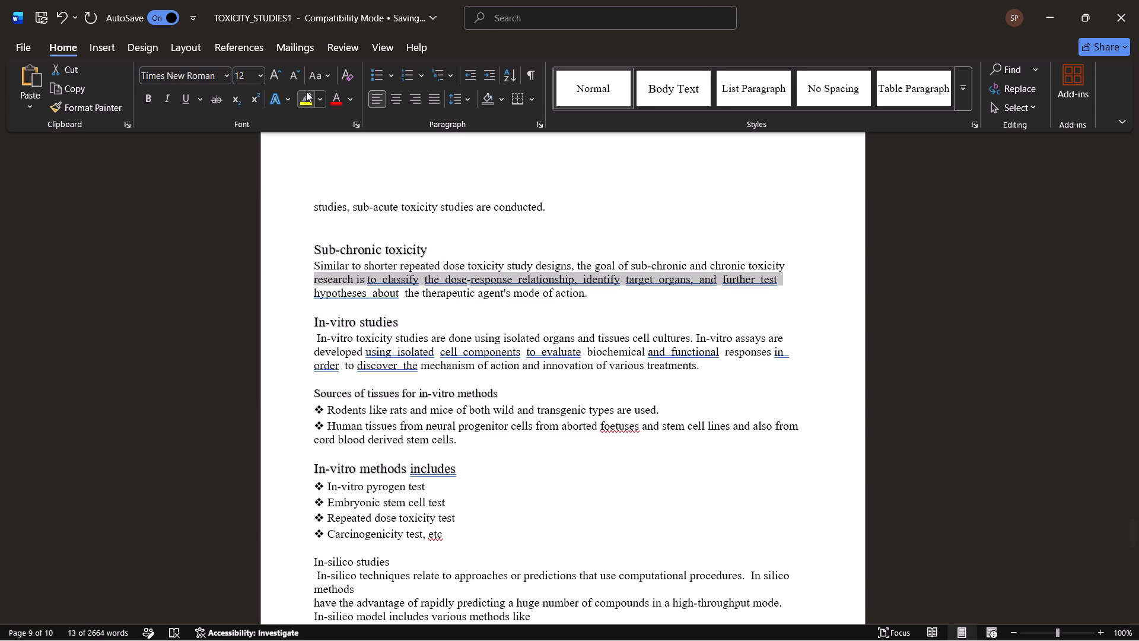
Apply the first preset text effect, solid black lettering, to the "In-silico studies" heading.
scroll(320, 292, "down", 1)
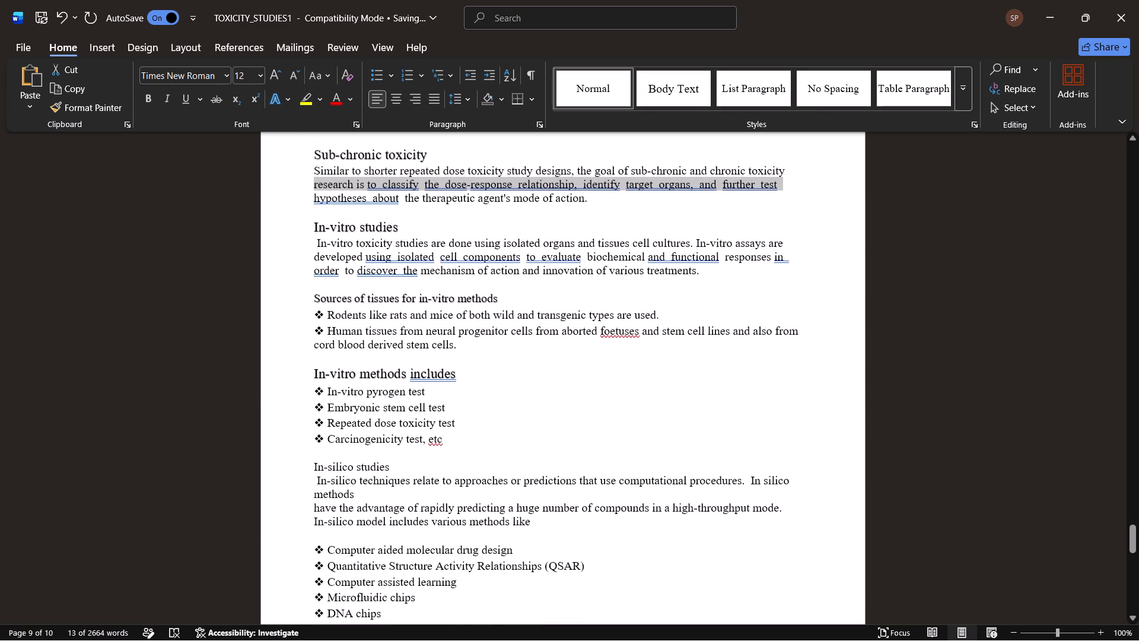
scroll(321, 288, "down", 1)
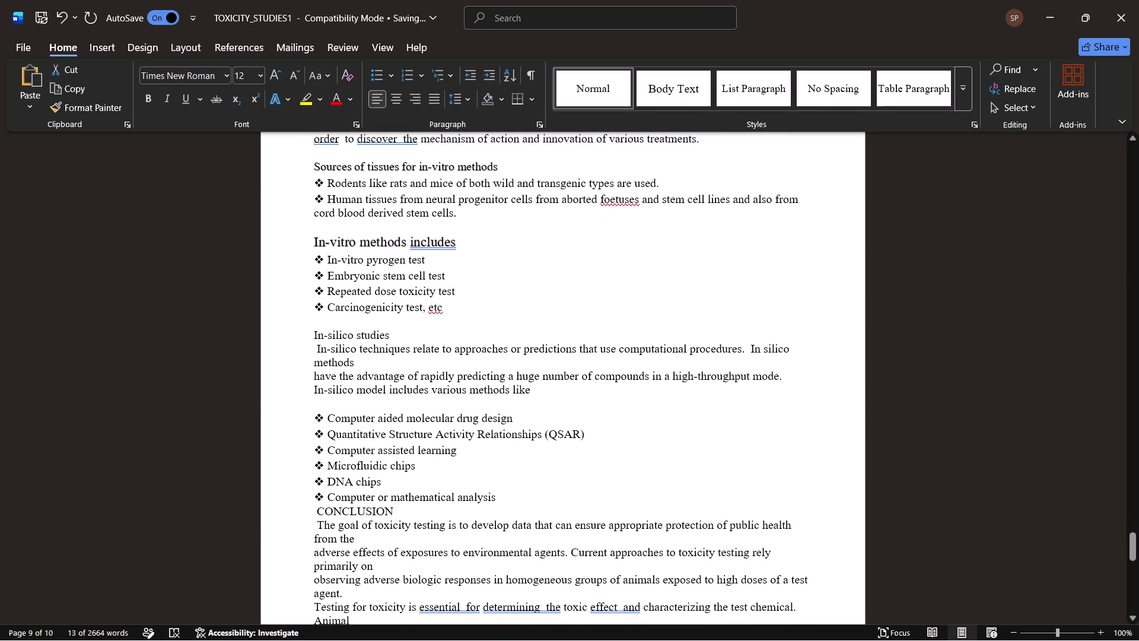
scroll(321, 288, "down", 1)
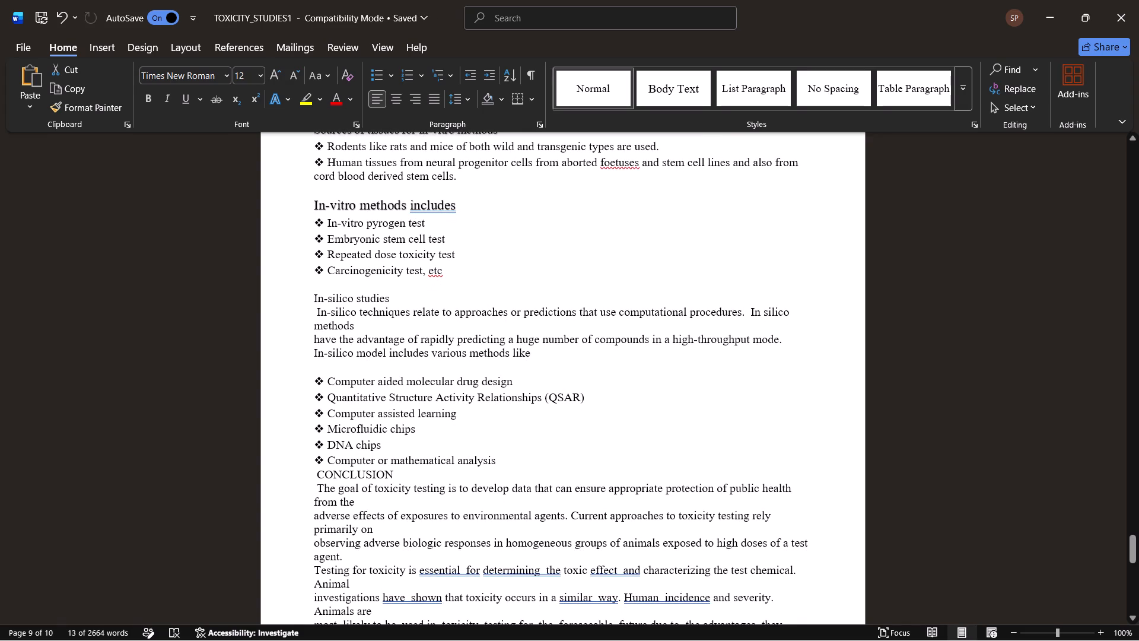
double_click(299, 296)
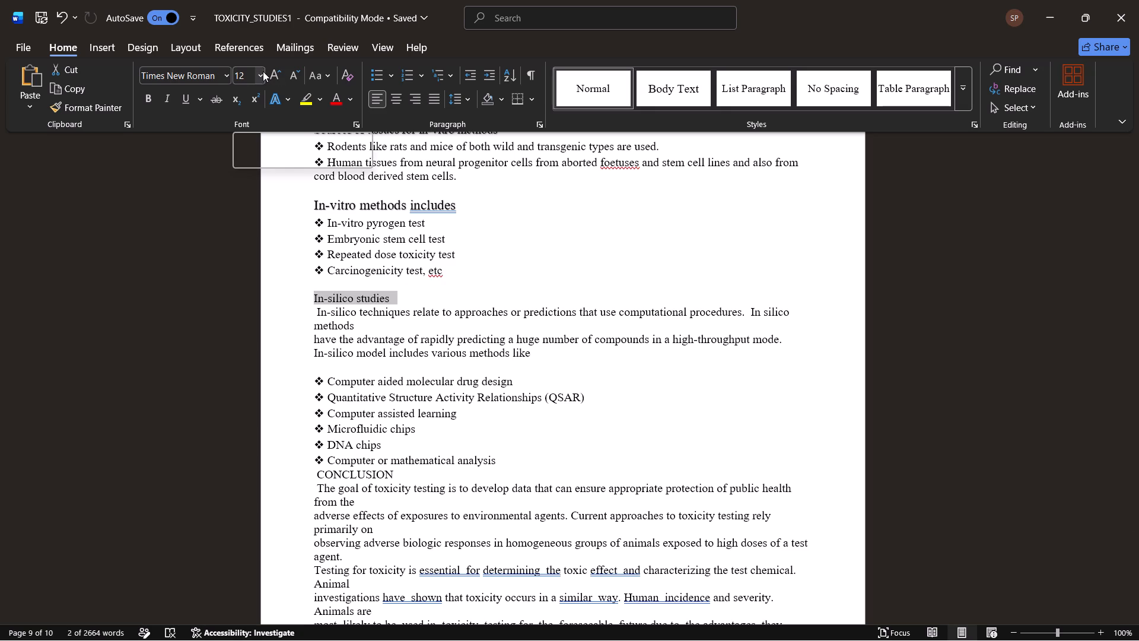
left_click(279, 88)
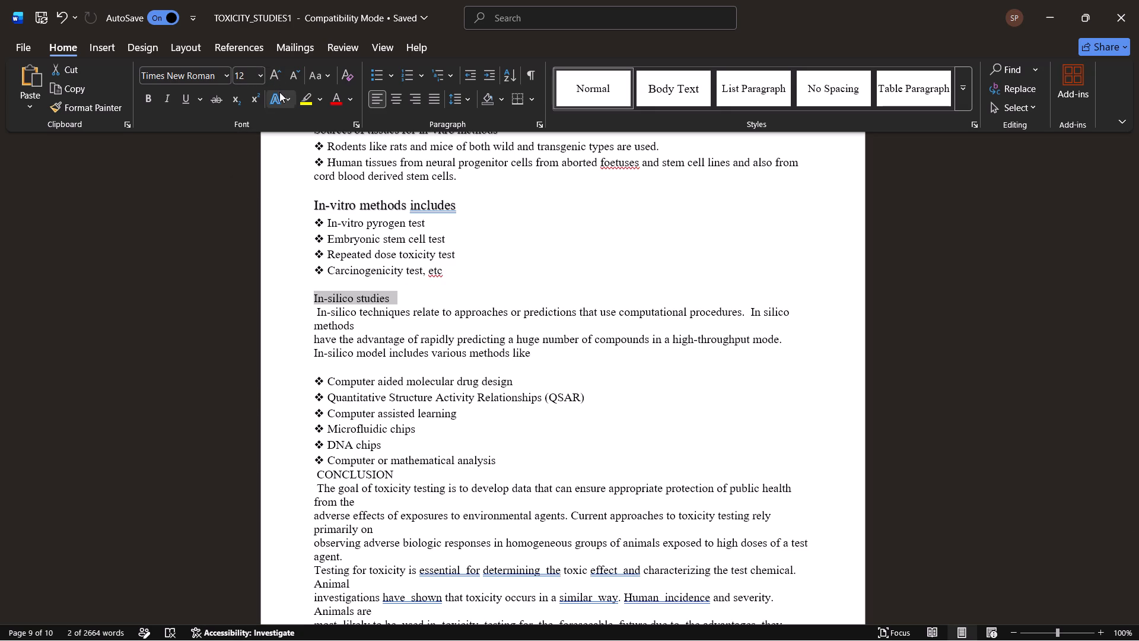
left_click_drag(279, 92, 282, 139)
left_click(282, 139)
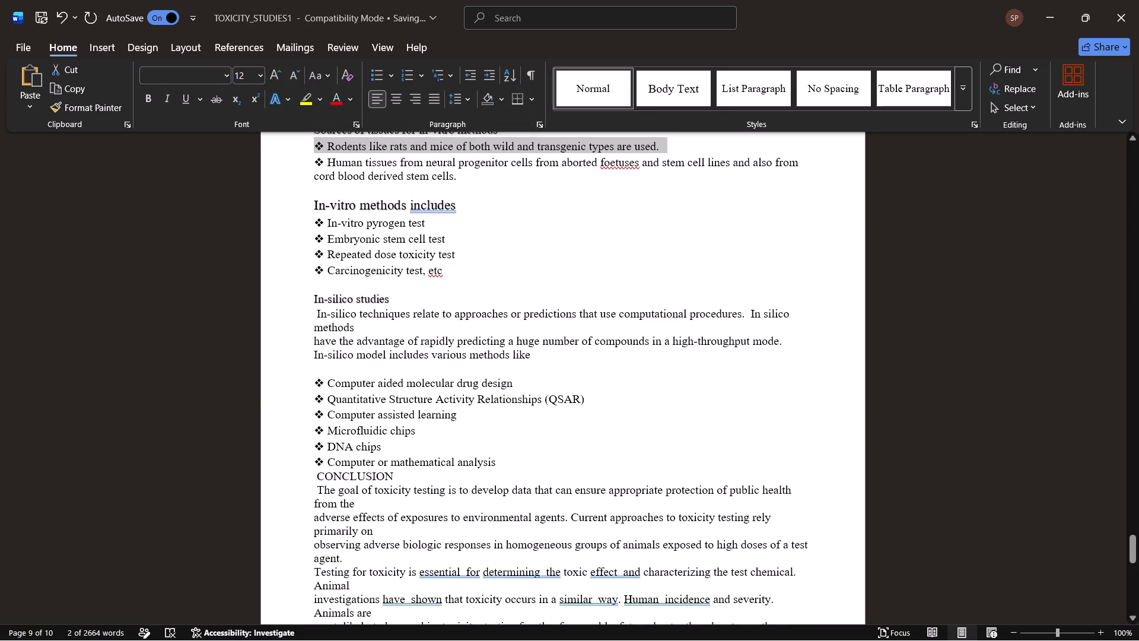
left_click(295, 335)
left_click(301, 391)
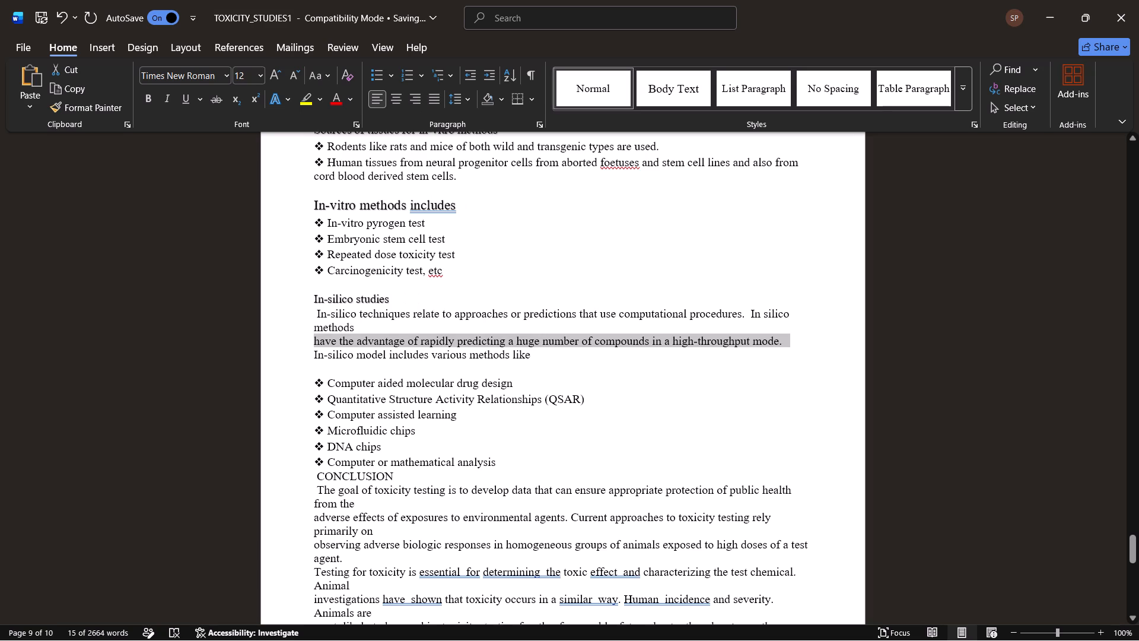
left_click(229, 372)
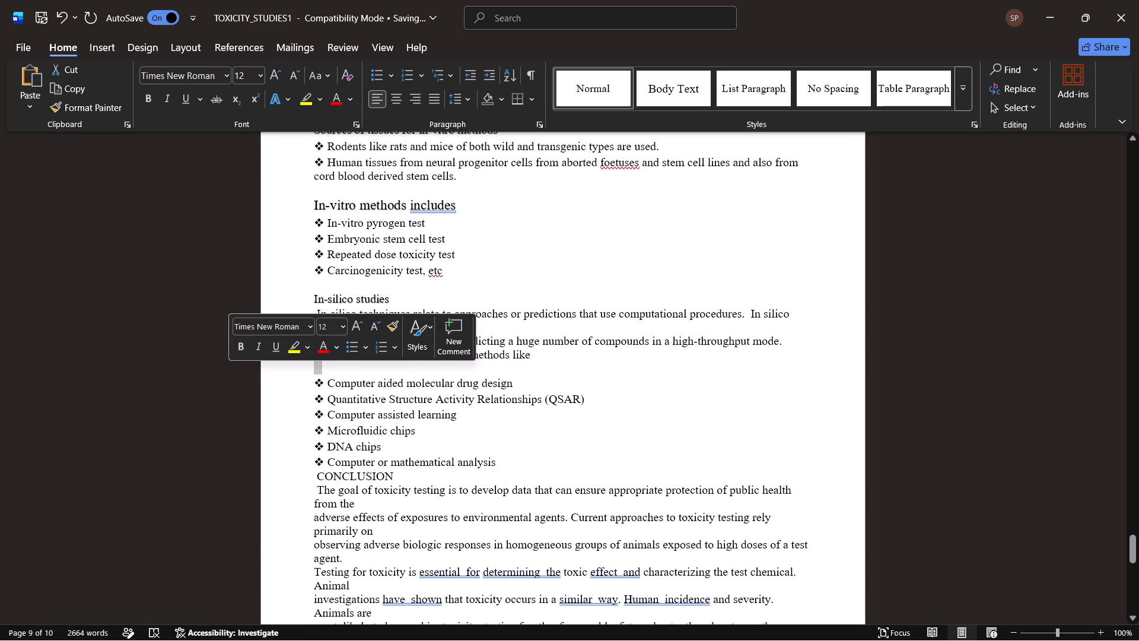
Join the broken line starting "have the advantage of rapidly predicting" to the preceding line of the In-silico studies paragraph.
scroll(338, 426, "down", 1)
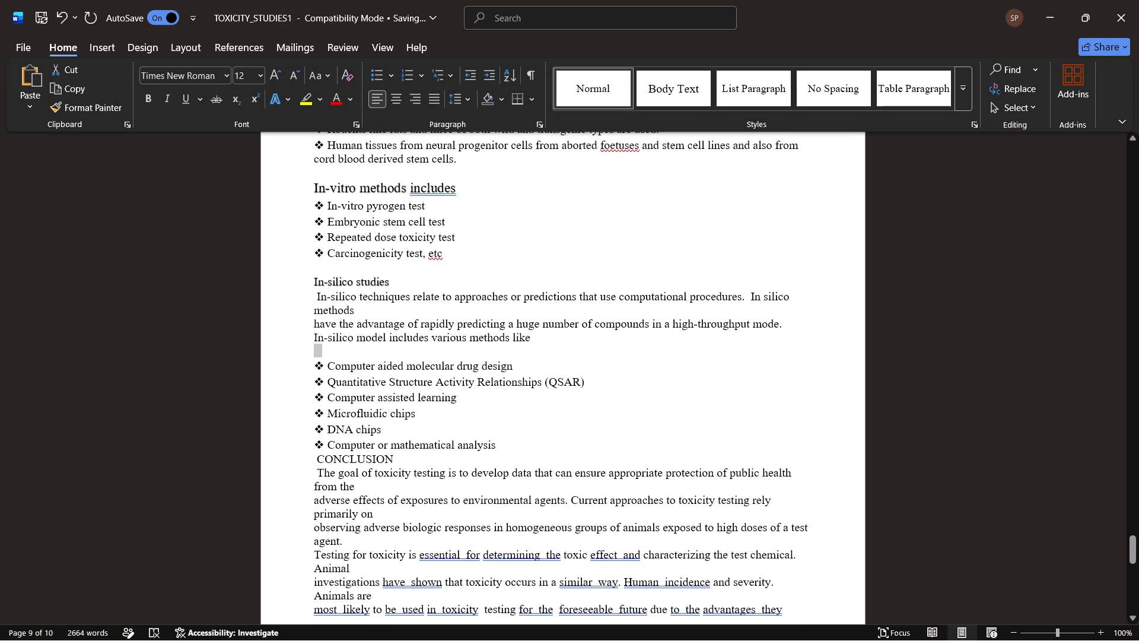
left_click(307, 320)
key("BackSpace")
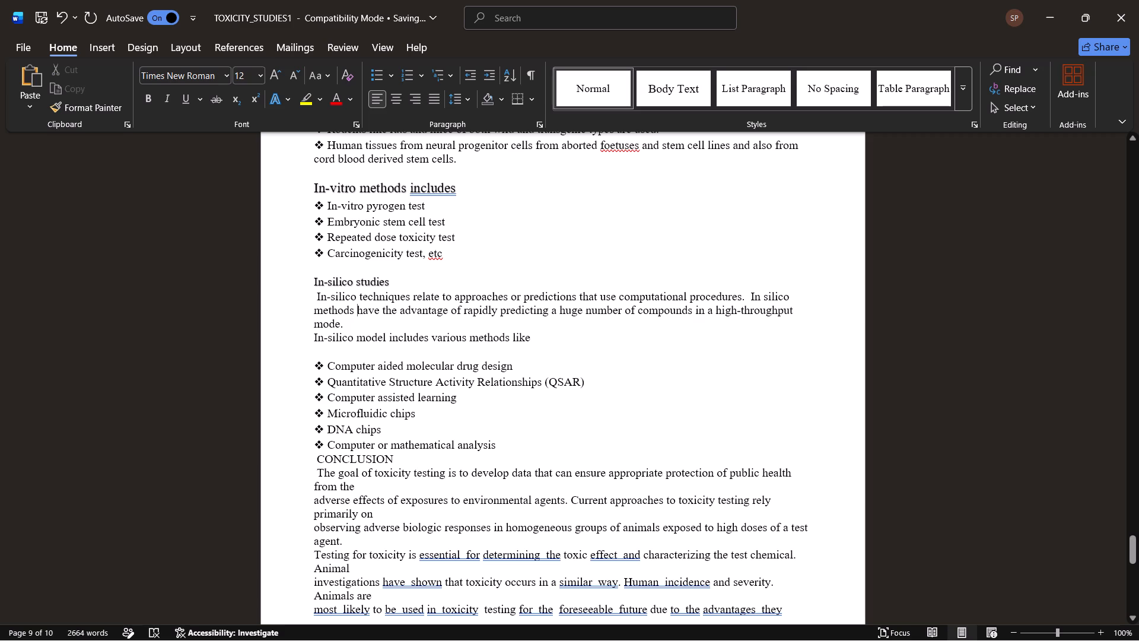
Insert a blank line between the "Computer or mathematical analysis" bullet and the CONCLUSION heading.
scroll(311, 337, "down", 1)
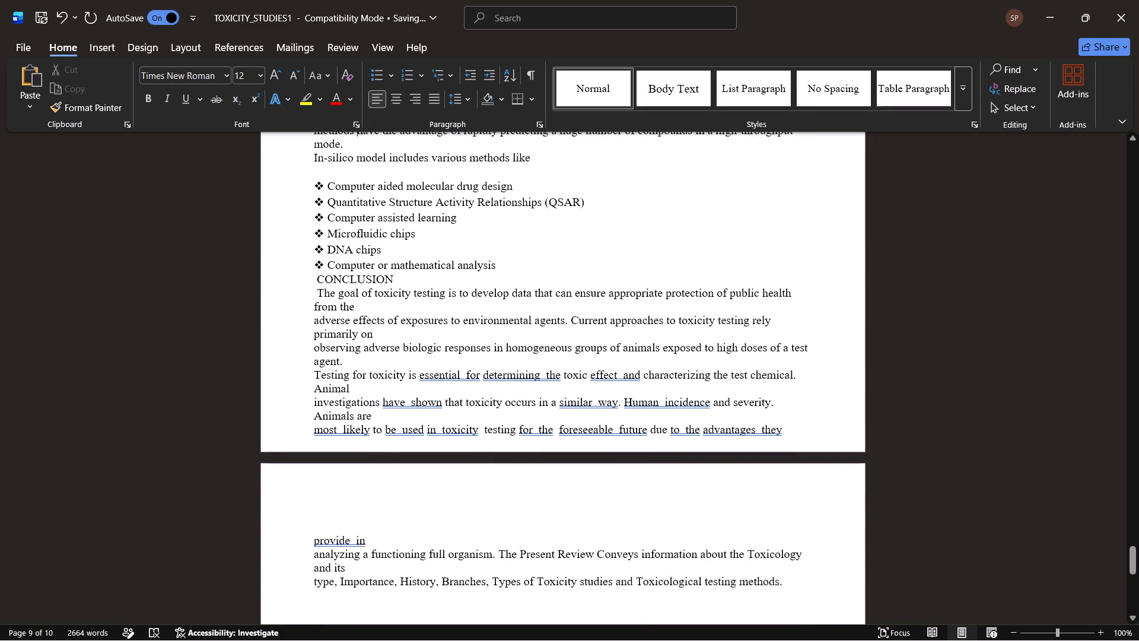
scroll(311, 337, "up", 1)
left_click(508, 291)
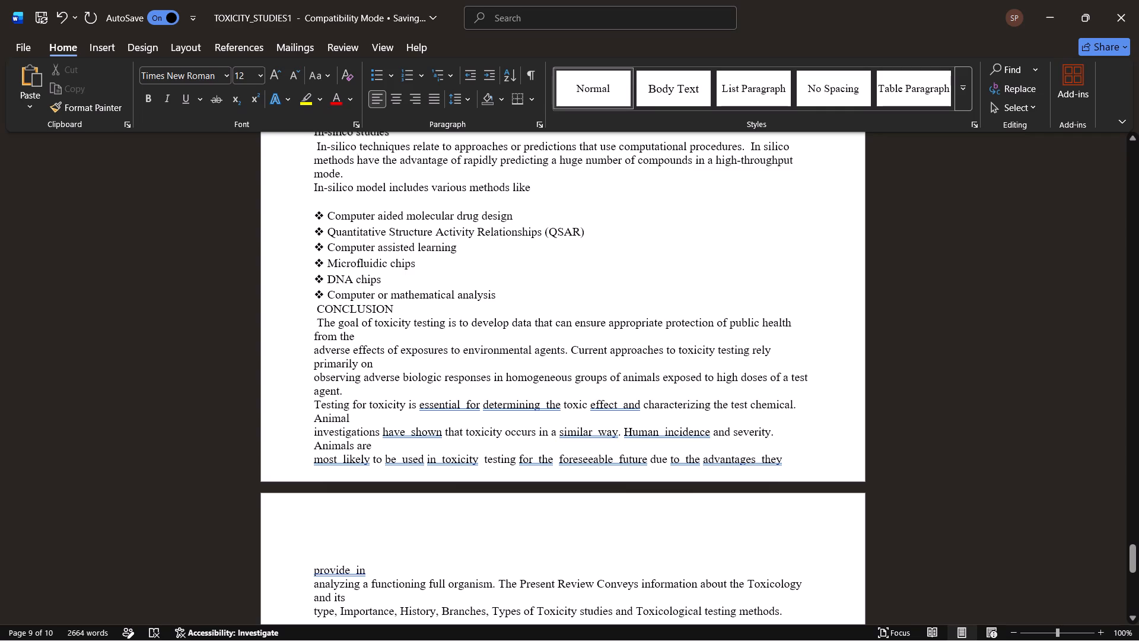
key("Return")
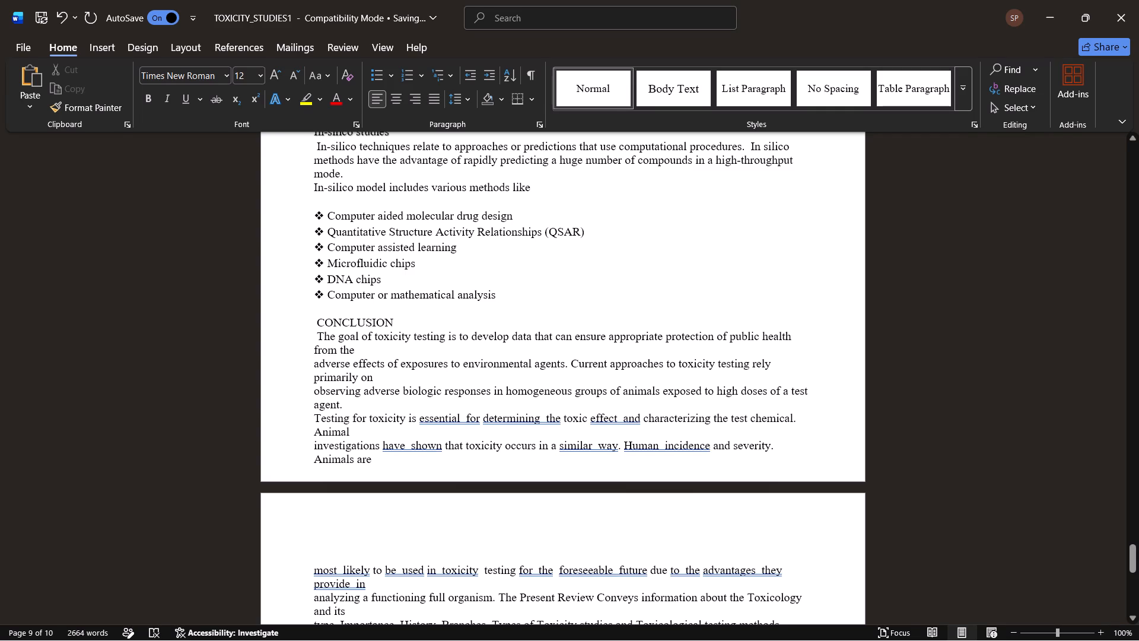
Set the CONCLUSION heading to size 14 and make it bold.
left_click(302, 326)
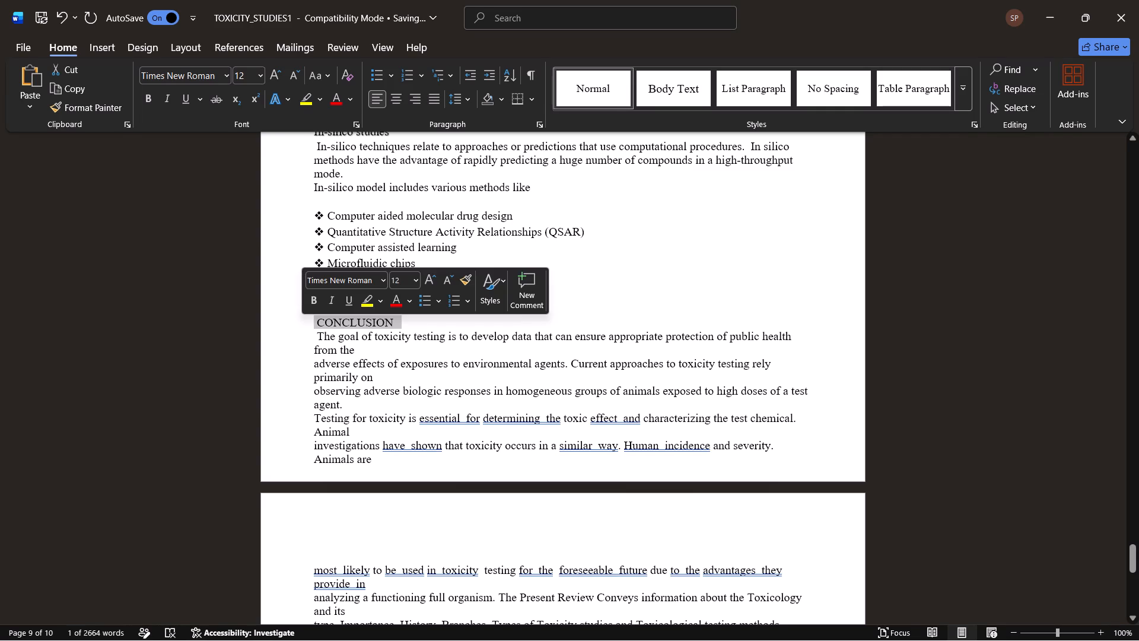
left_click(422, 282)
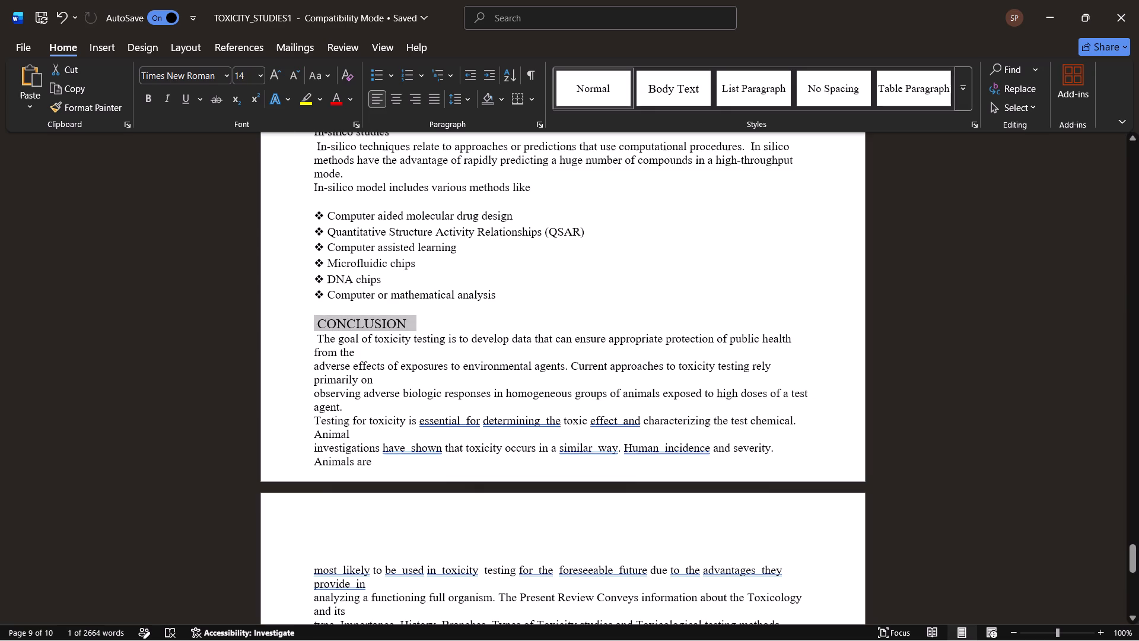
left_click(140, 95)
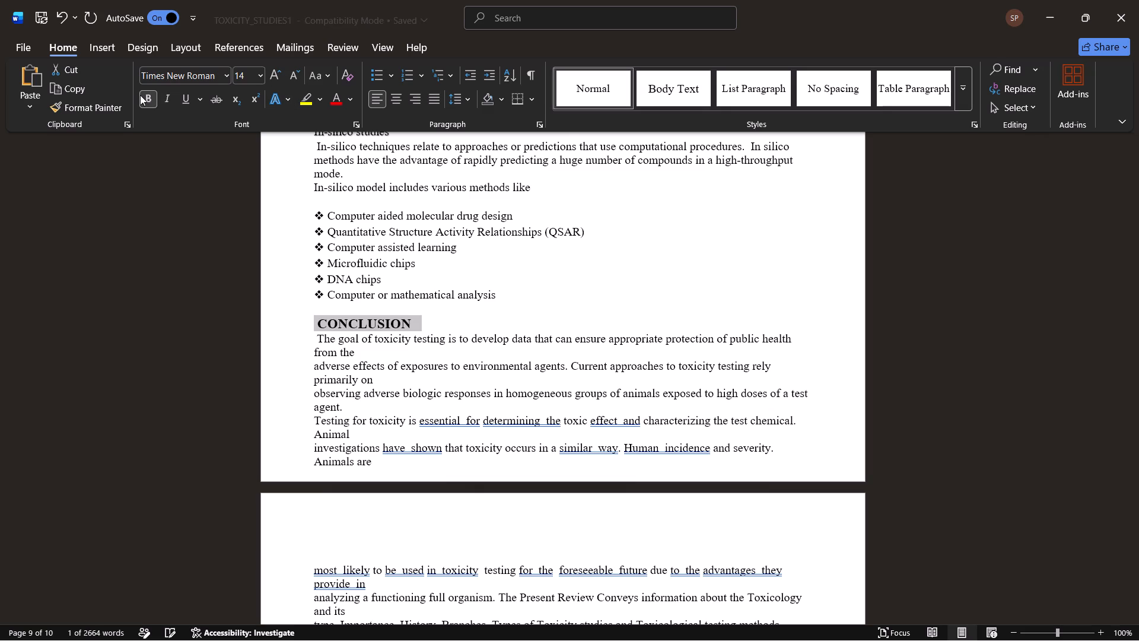
left_click(228, 250)
Join the conclusion's broken lines starting "adverse effects", "observing adverse", "Testing for toxicity" and "investigations have shown" to their preceding lines.
scroll(228, 250, "up", 1)
scroll(228, 250, "down", 2)
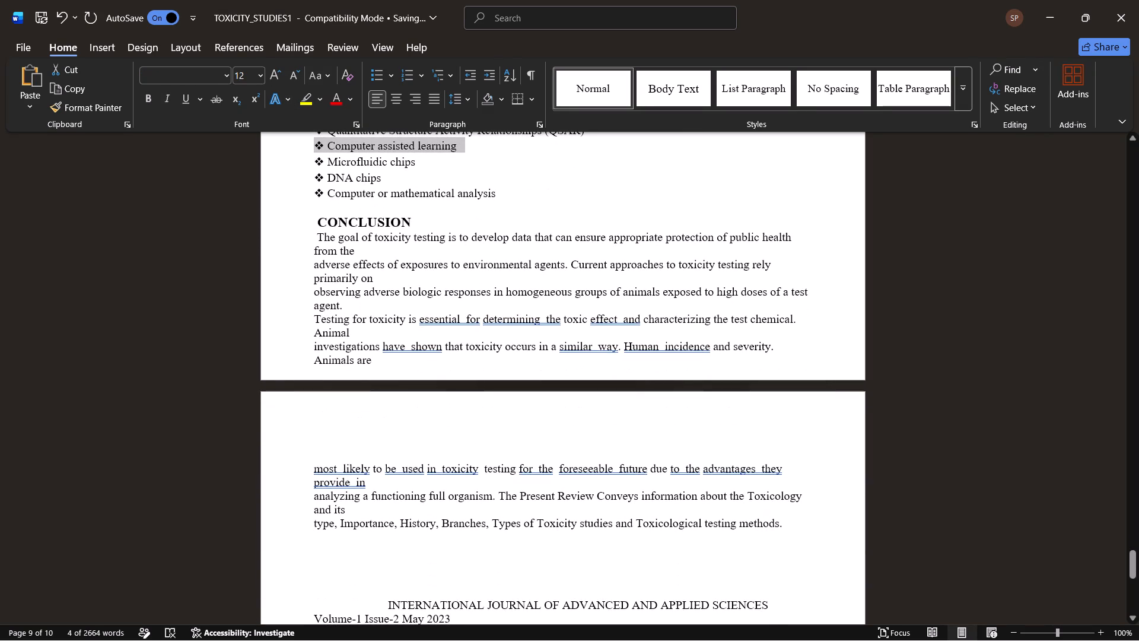
left_click(310, 263)
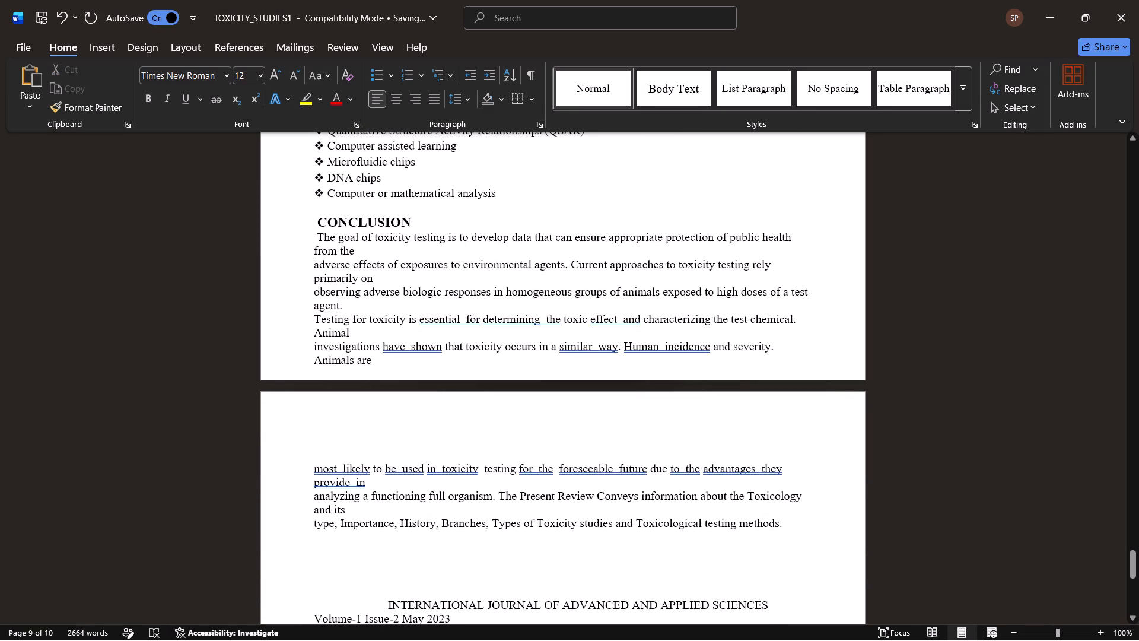
key("BackSpace")
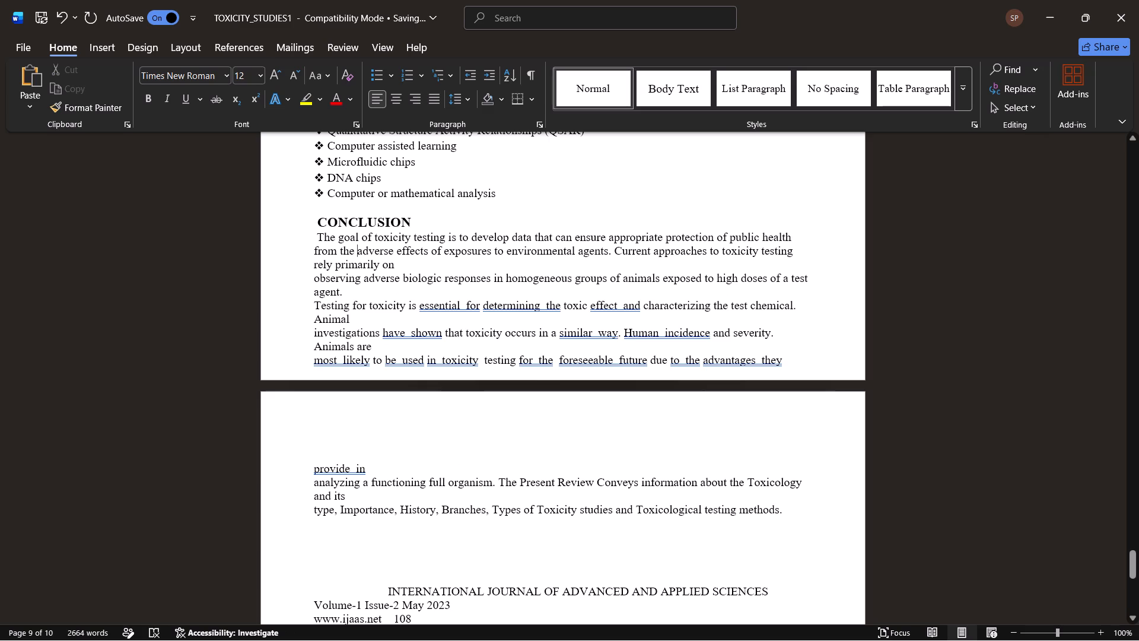
left_click(313, 281)
key("BackSpace")
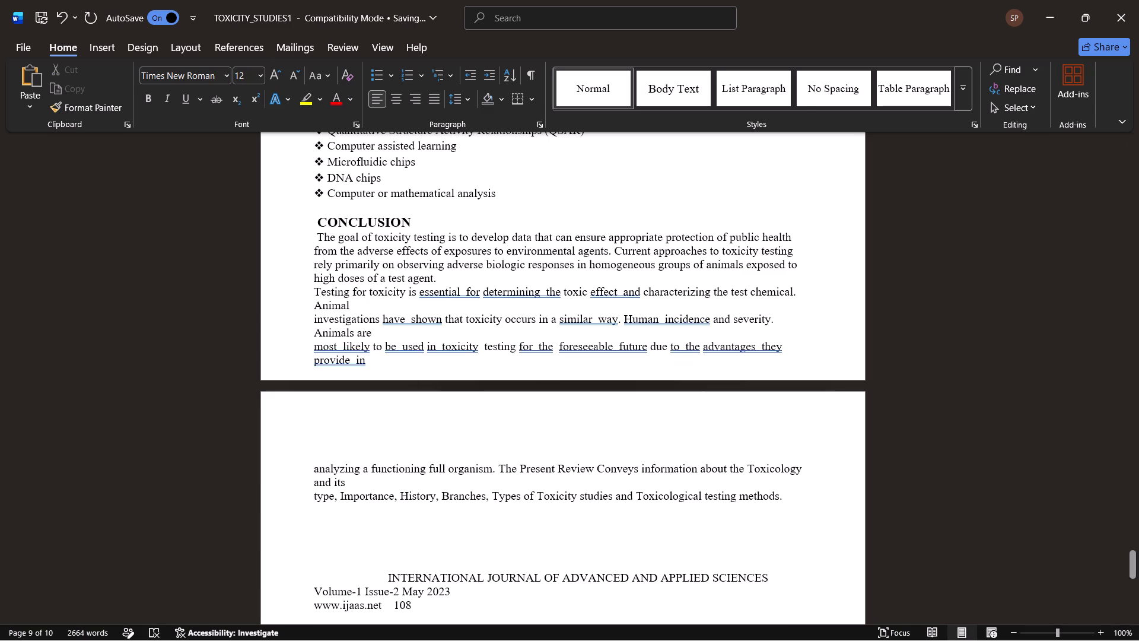
left_click(311, 293)
key("BackSpace")
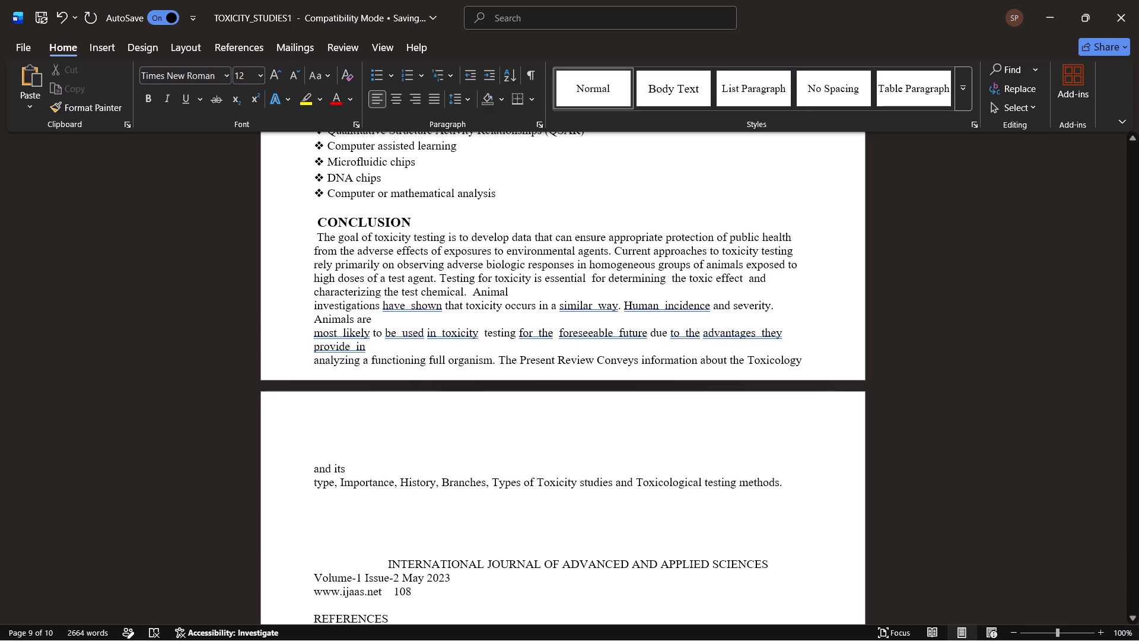
left_click(310, 302)
key("BackSpace")
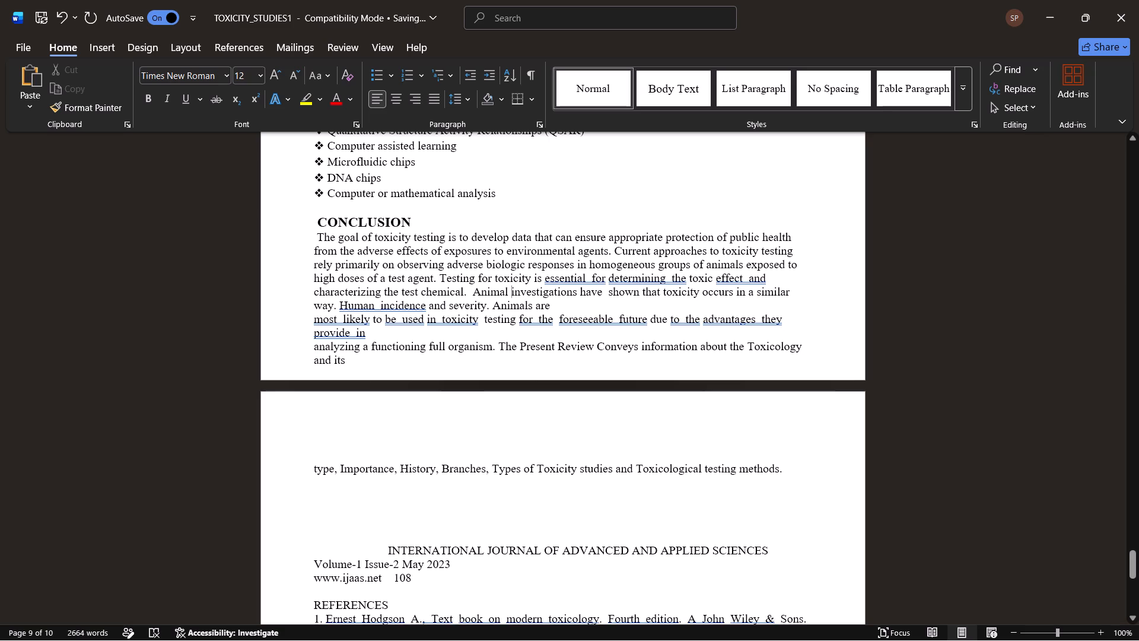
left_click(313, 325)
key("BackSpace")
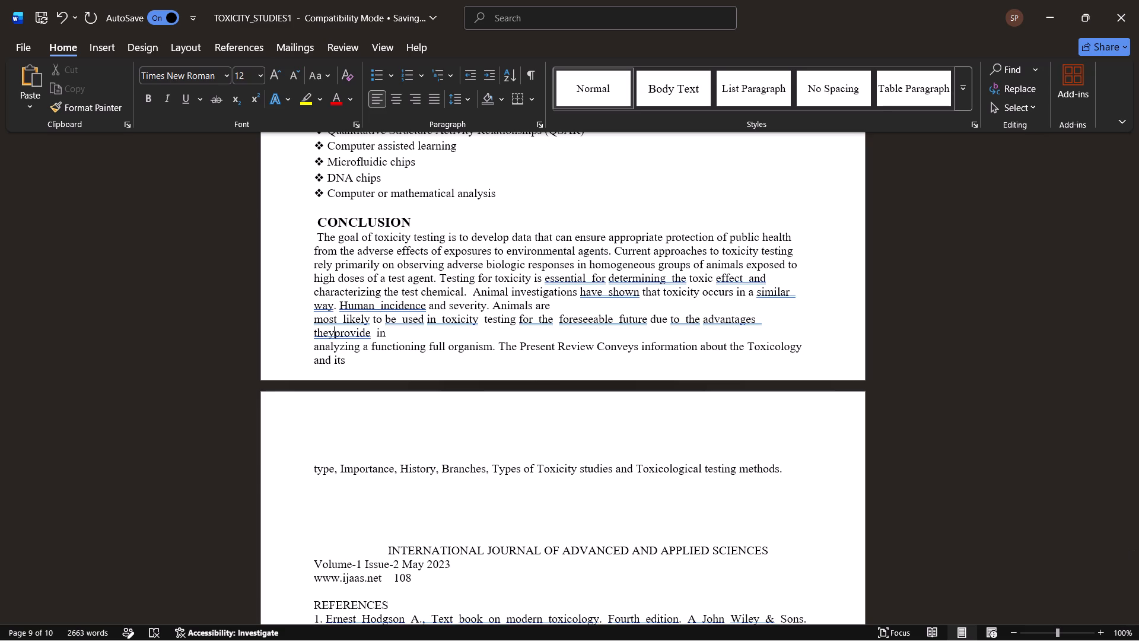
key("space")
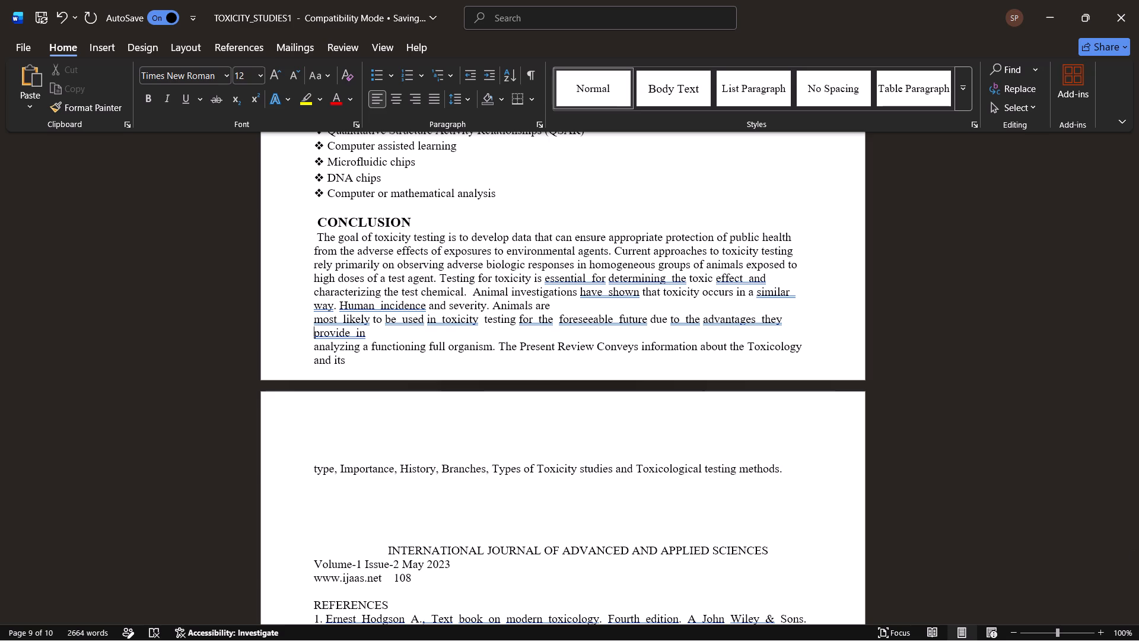
Join the conclusion's broken lines starting "most likely to be used" and "analyzing a functioning full organism" to their preceding lines.
left_click(311, 315)
key("BackSpace")
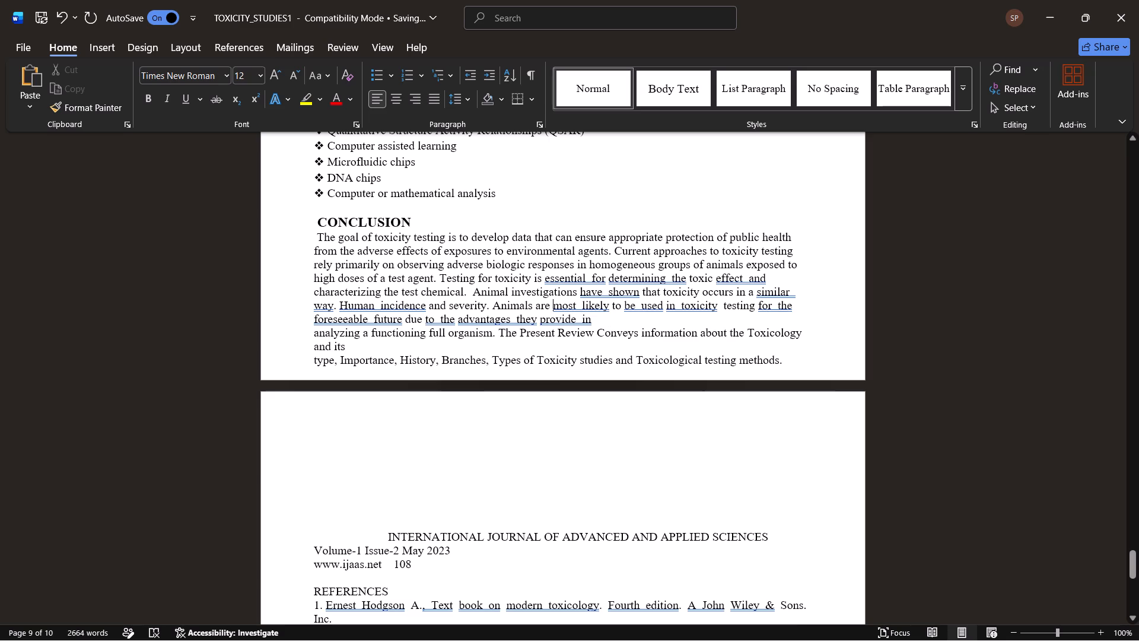
left_click(310, 332)
key("BackSpace")
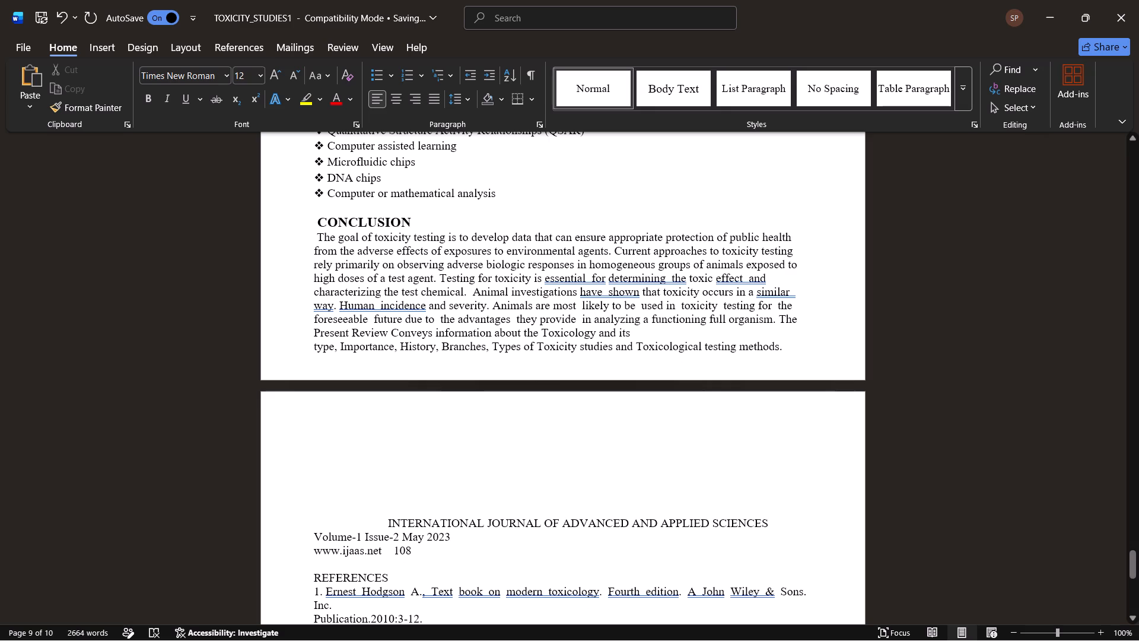
Join the conclusion's broken line starting "type, Importance, History" to its preceding line.
left_click(310, 342)
key("BackSpace")
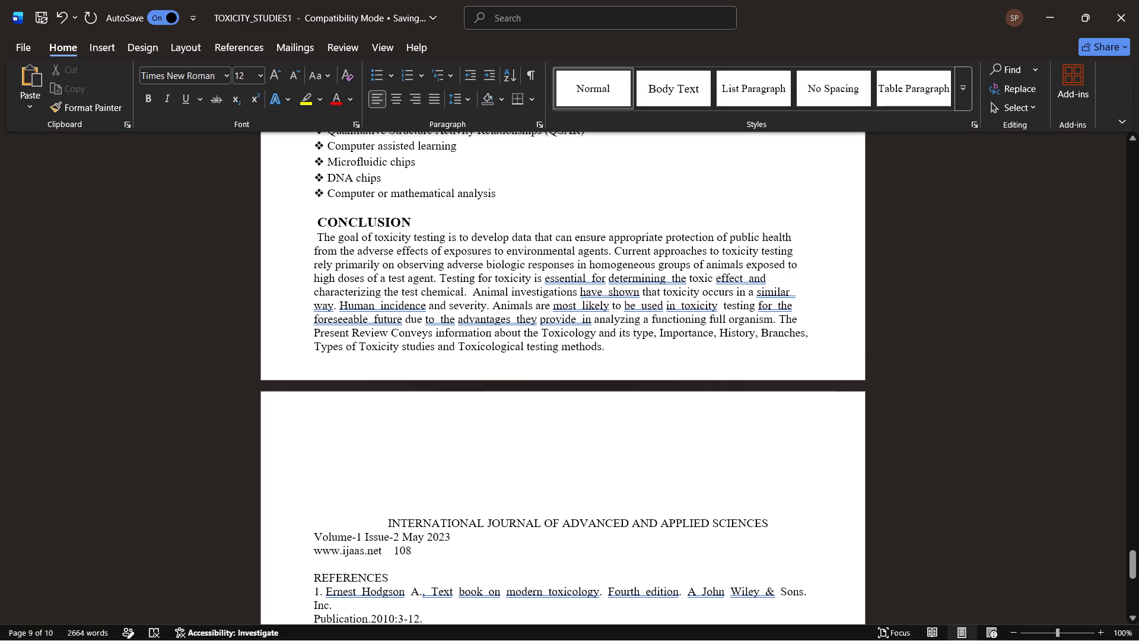
Delete the journal title, volume and issue line, and website and page-number line above the REFERENCES heading.
scroll(320, 495, "down", 2)
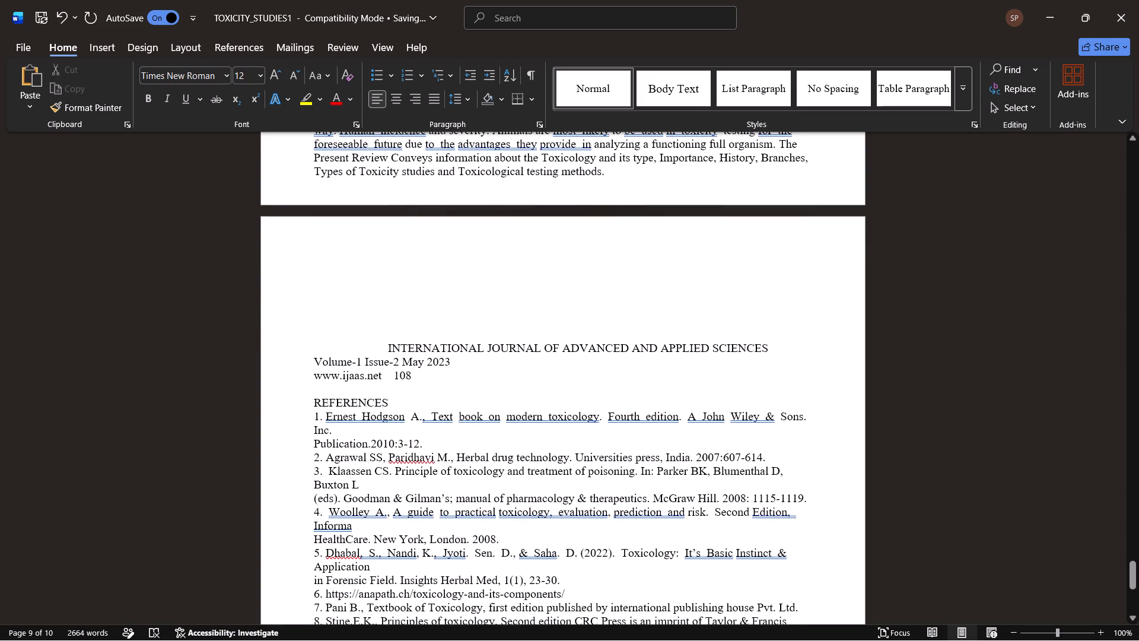
left_click(380, 345)
double_click(380, 345)
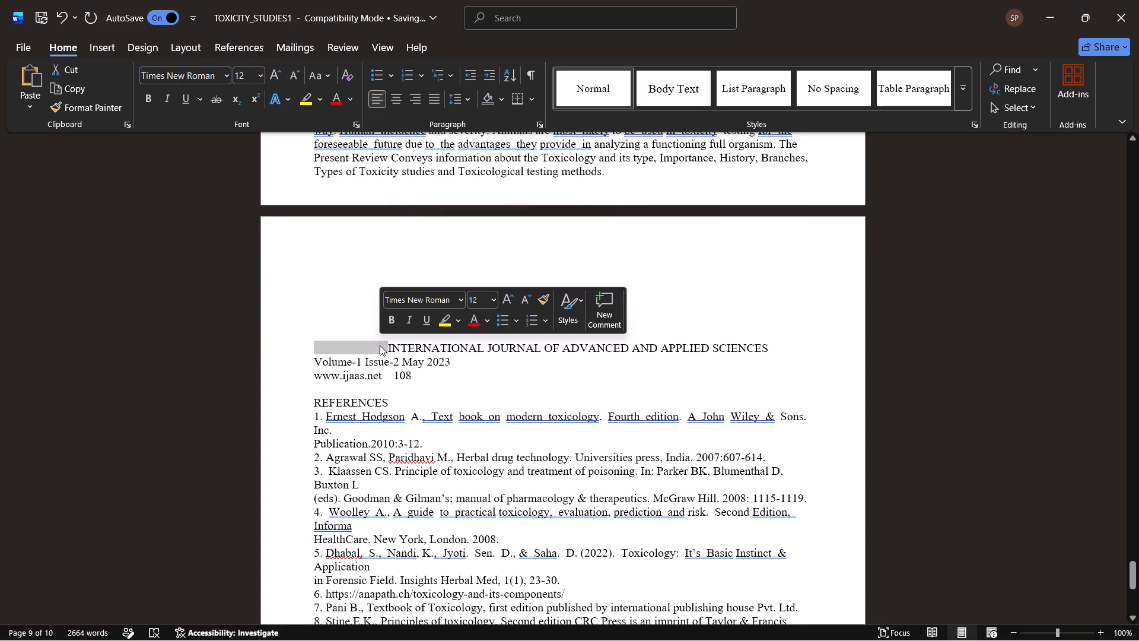
left_click(355, 329)
left_click_drag(355, 329, 397, 376)
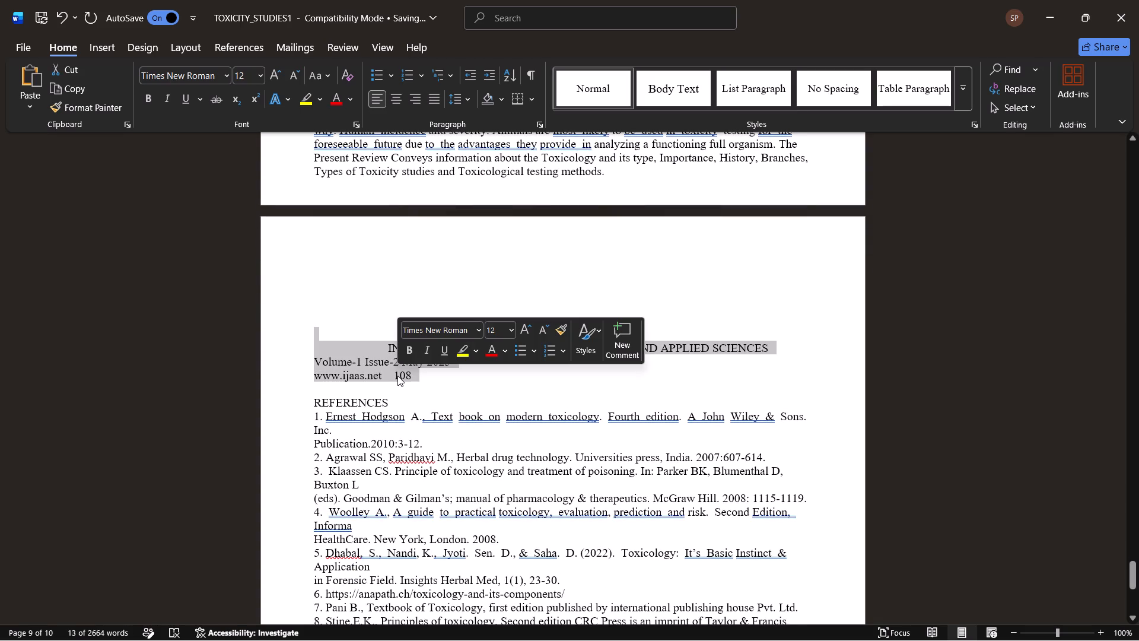
key("BackSpace")
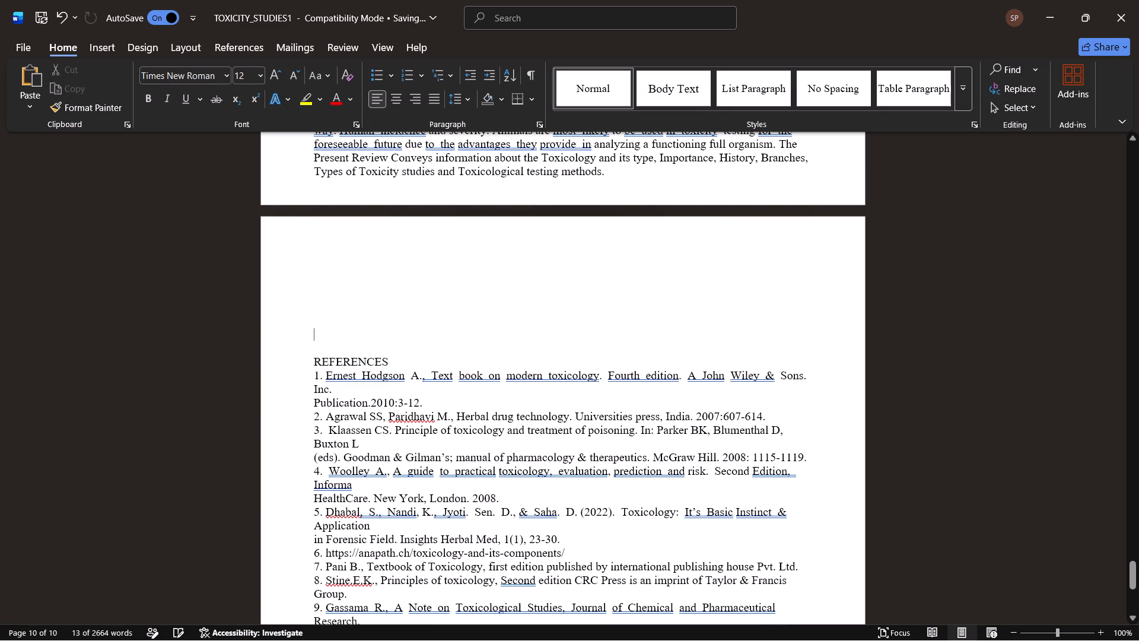
Set the REFERENCES heading to size 14 and make it bold.
double_click(312, 360)
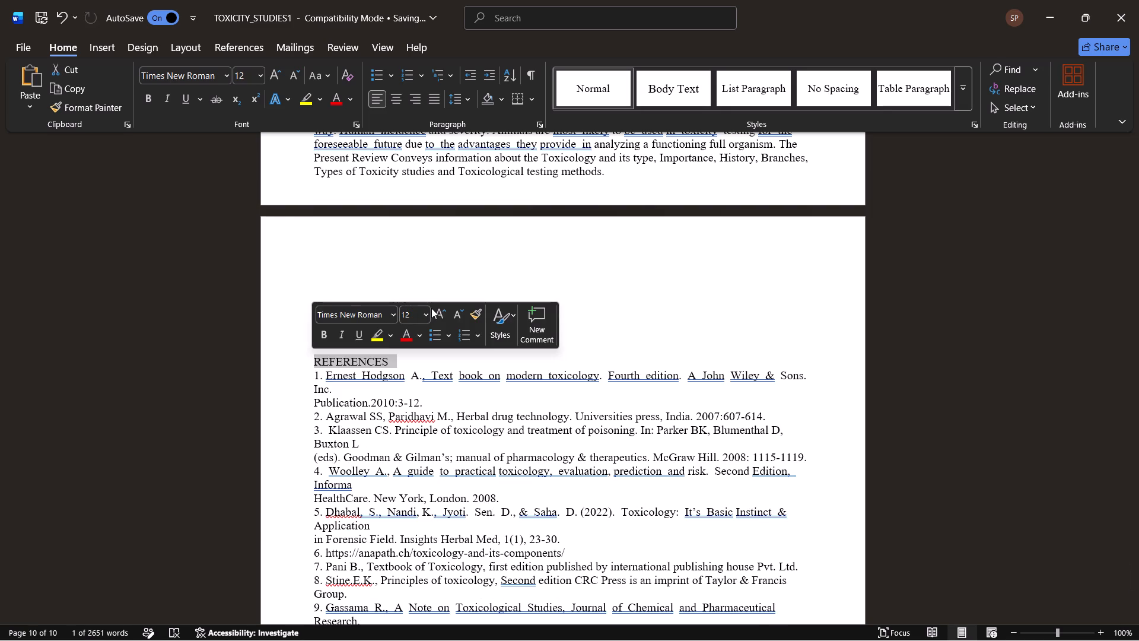
left_click(442, 308)
left_click(321, 334)
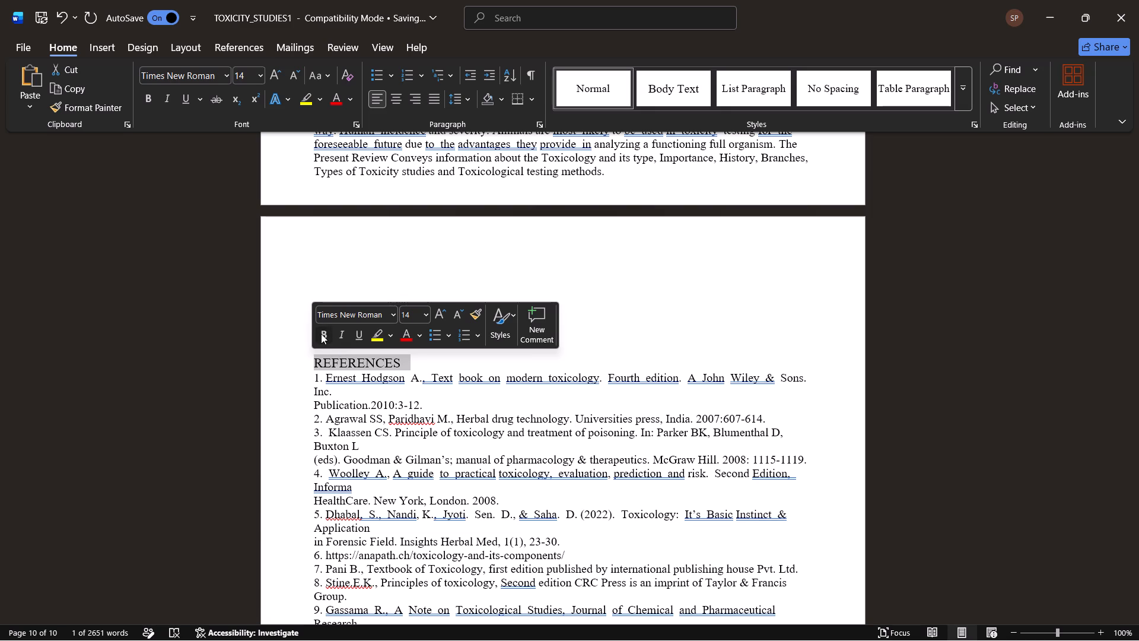
left_click(295, 361)
Join the broken continuation lines of references 1, 3, 4 and 5 to their preceding lines.
scroll(295, 361, "down", 1)
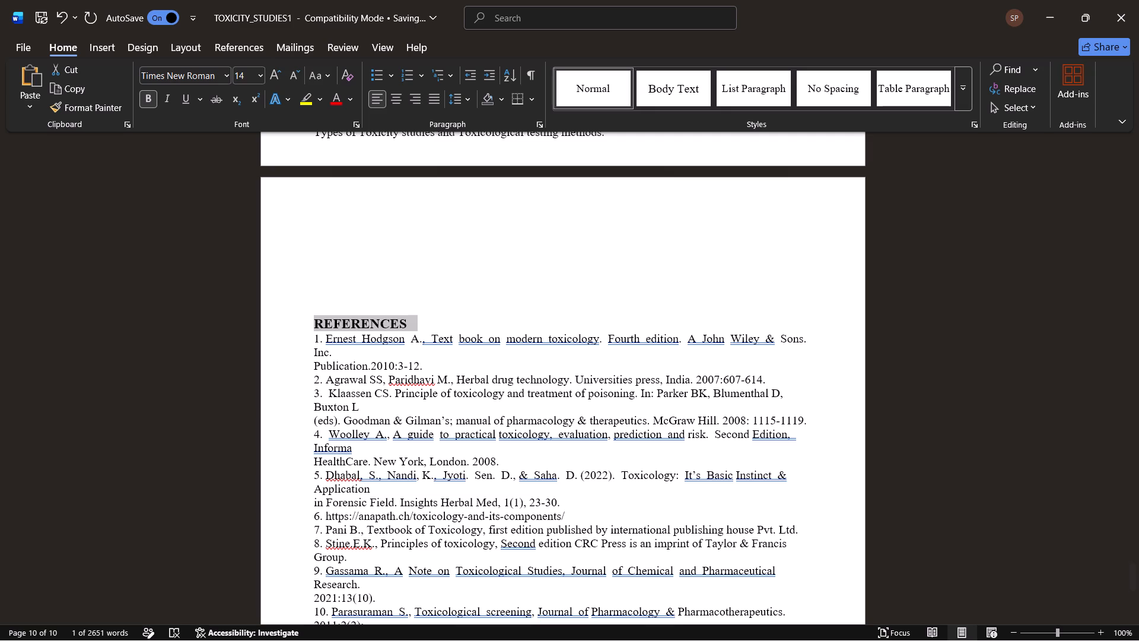
left_click(308, 366)
key("BackSpace")
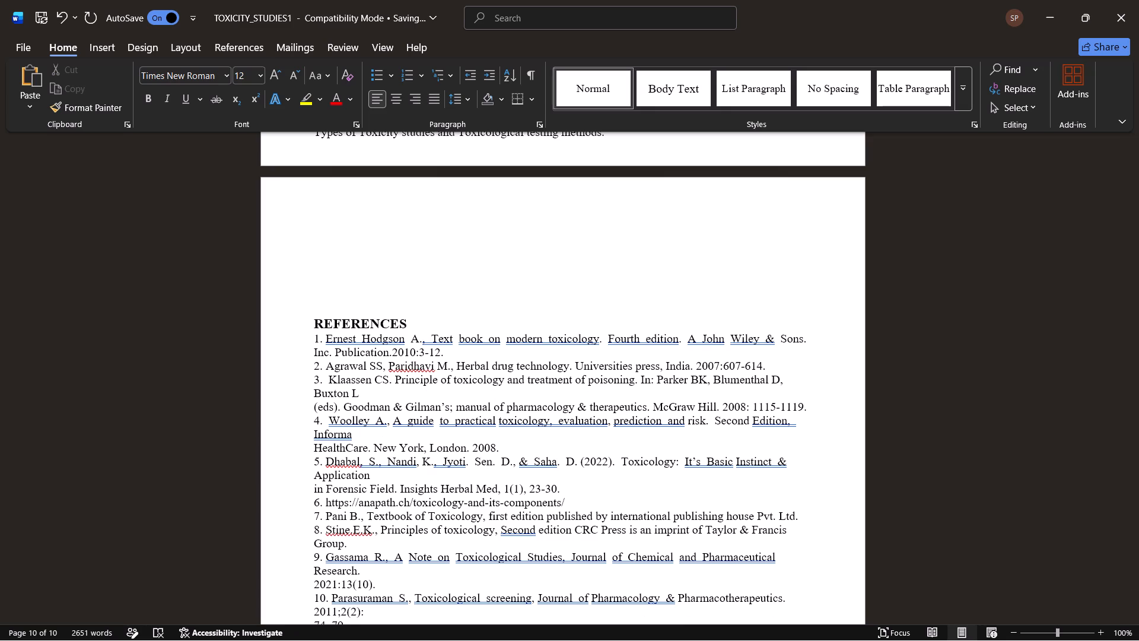
left_click(310, 411)
key("BackSpace")
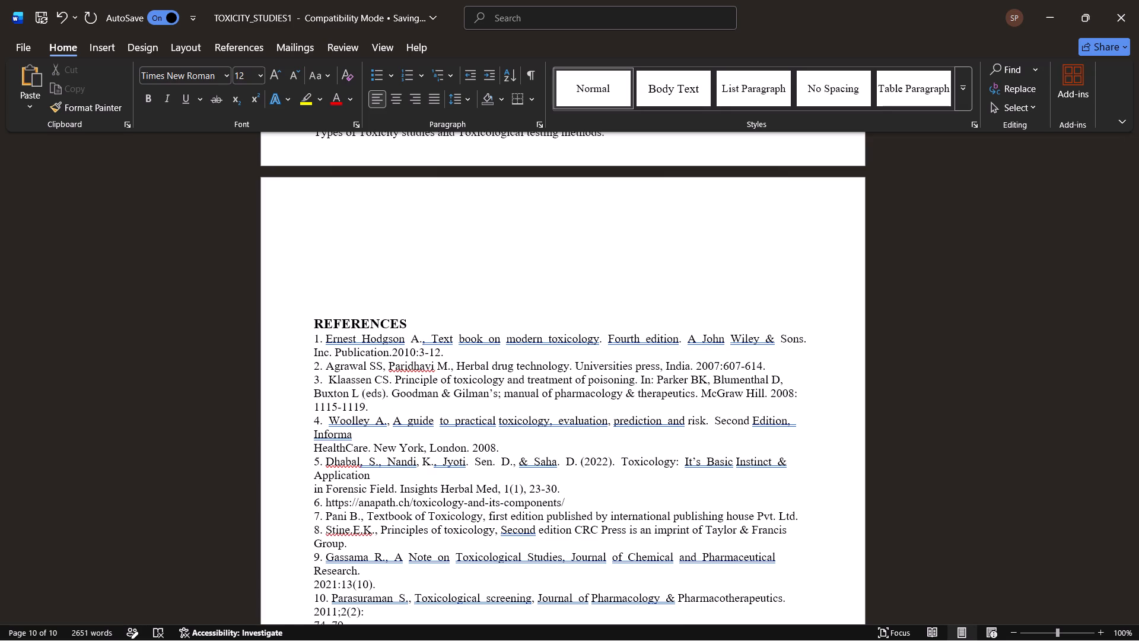
left_click(310, 446)
key("BackSpace")
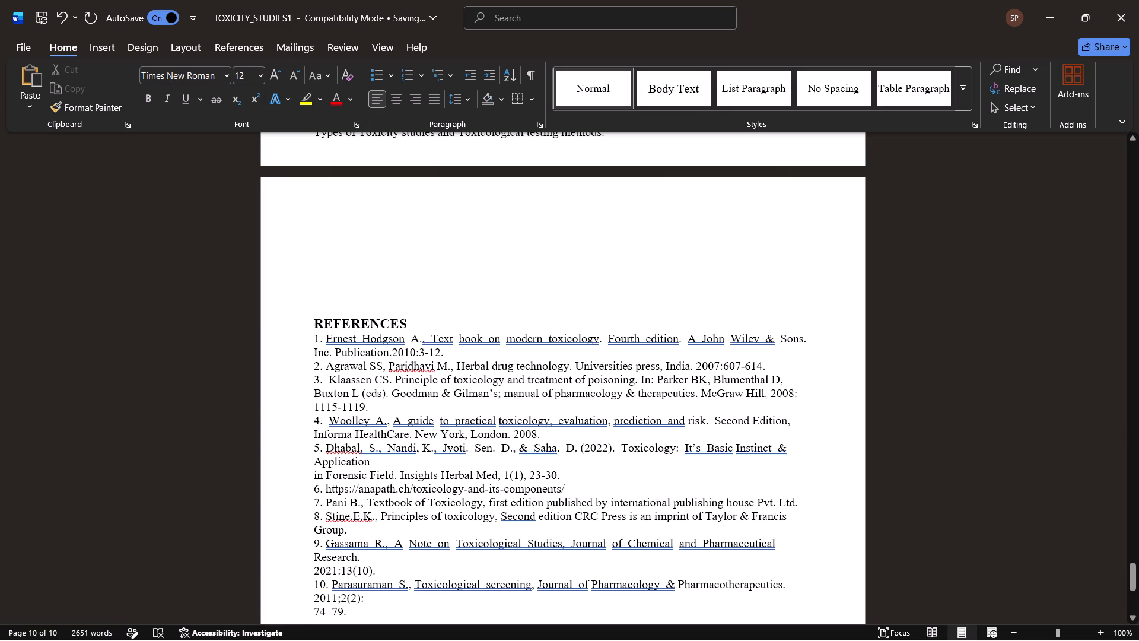
left_click(308, 471)
key("BackSpace")
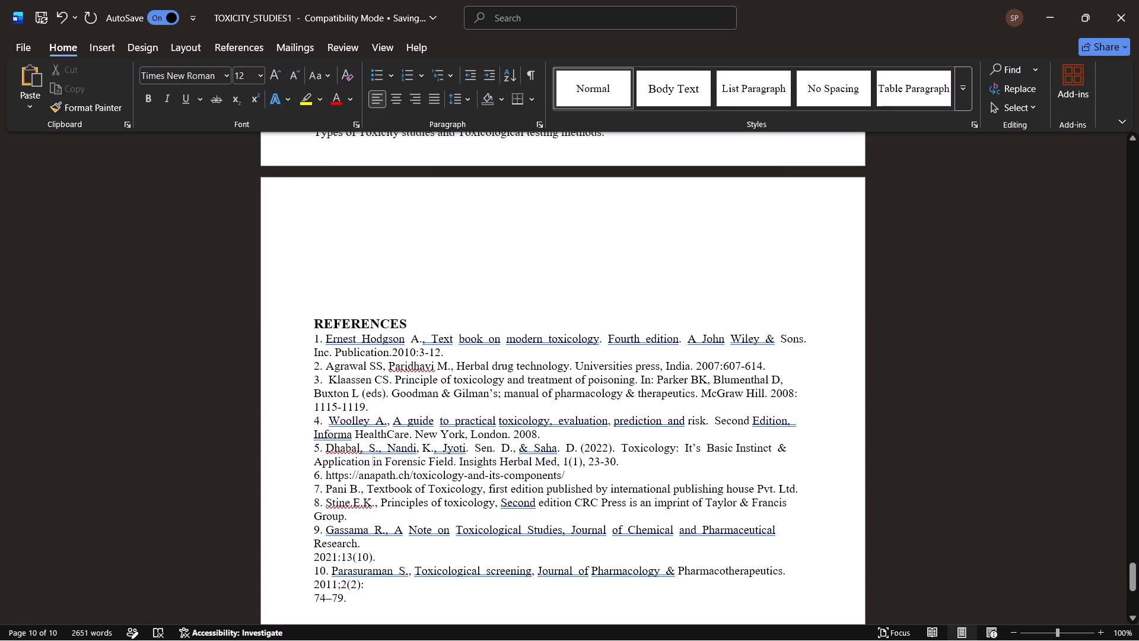
Join the broken continuation lines "2021:13(10)." in reference 9 and "74–79." in reference 10 to their preceding lines.
scroll(319, 574, "down", 1)
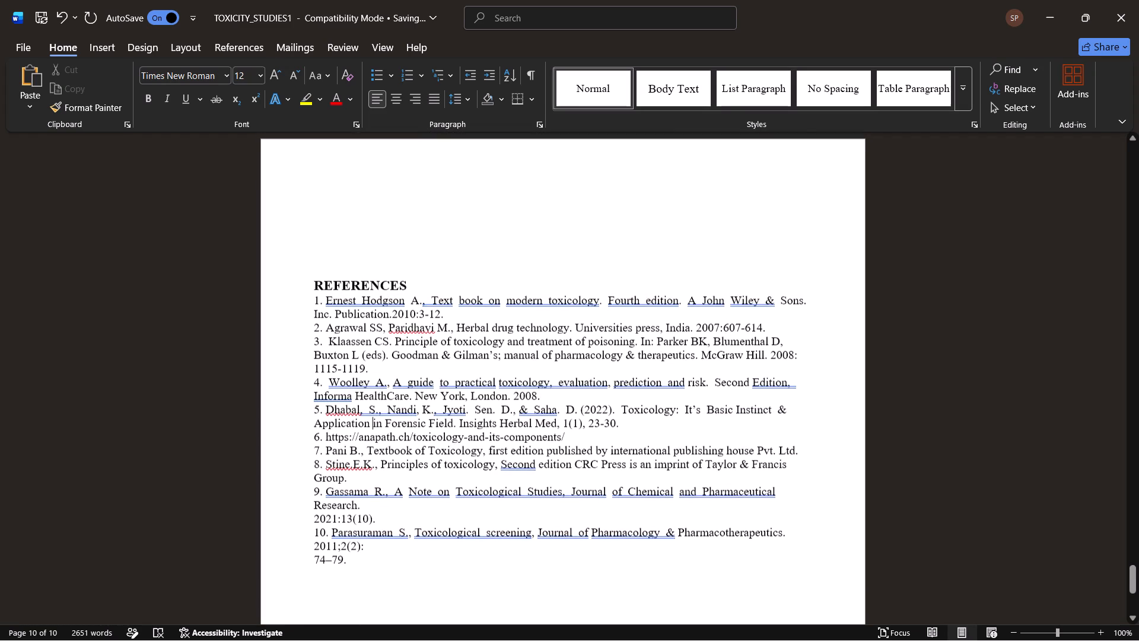
scroll(319, 574, "down", 1)
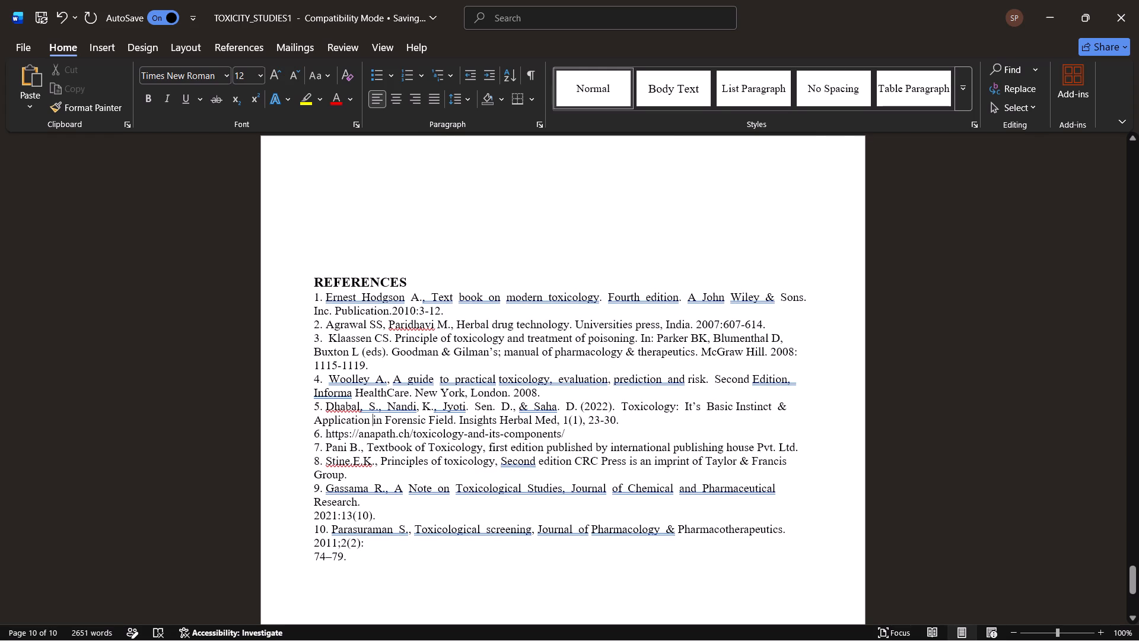
left_click(306, 515)
key("BackSpace")
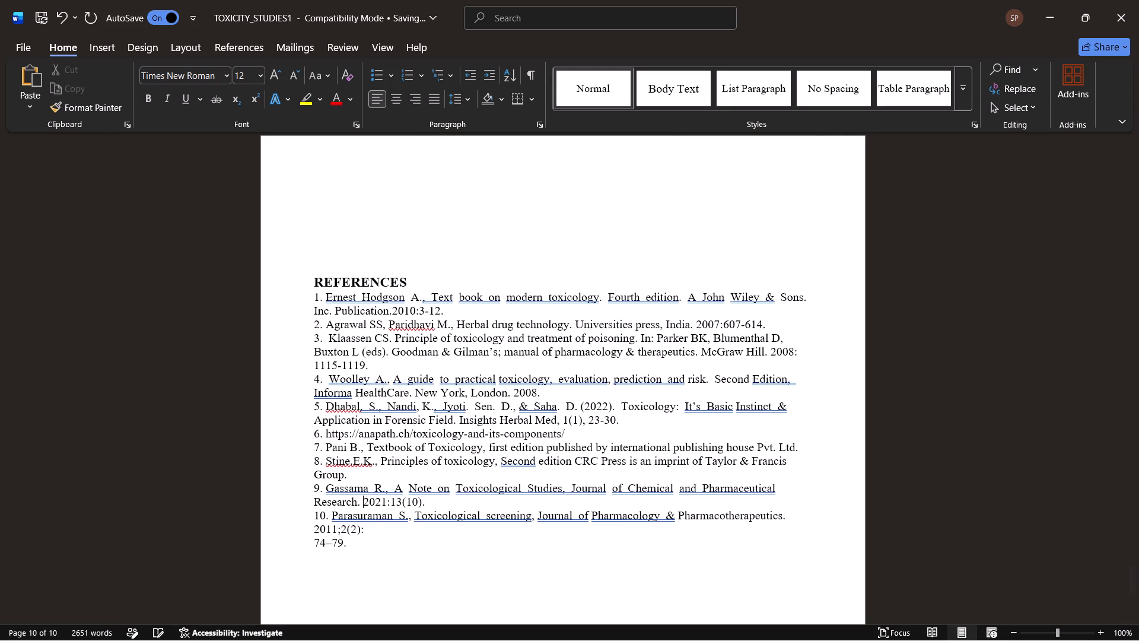
left_click(307, 536)
key("BackSpace")
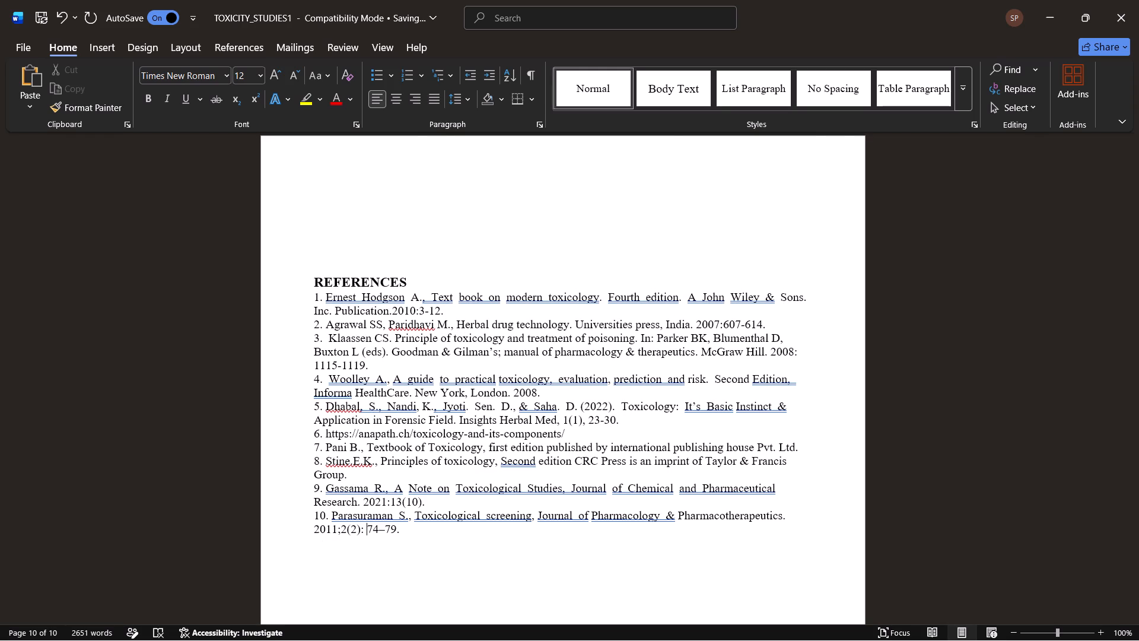